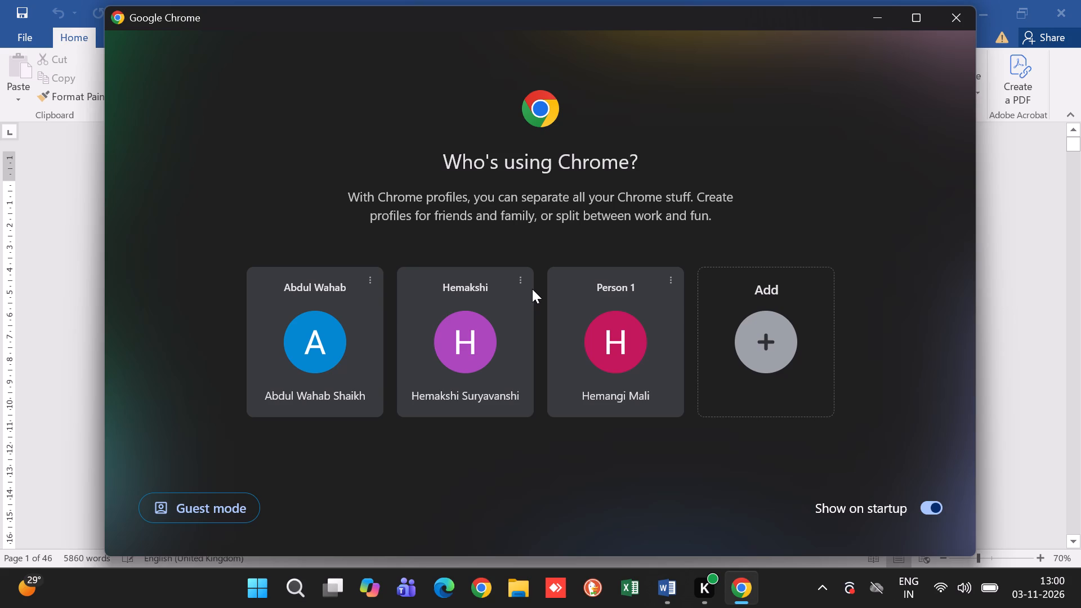
Open the browser profile with the purple H avatar and search Google for "mumbai university sem 7 question papers".
click(448, 349)
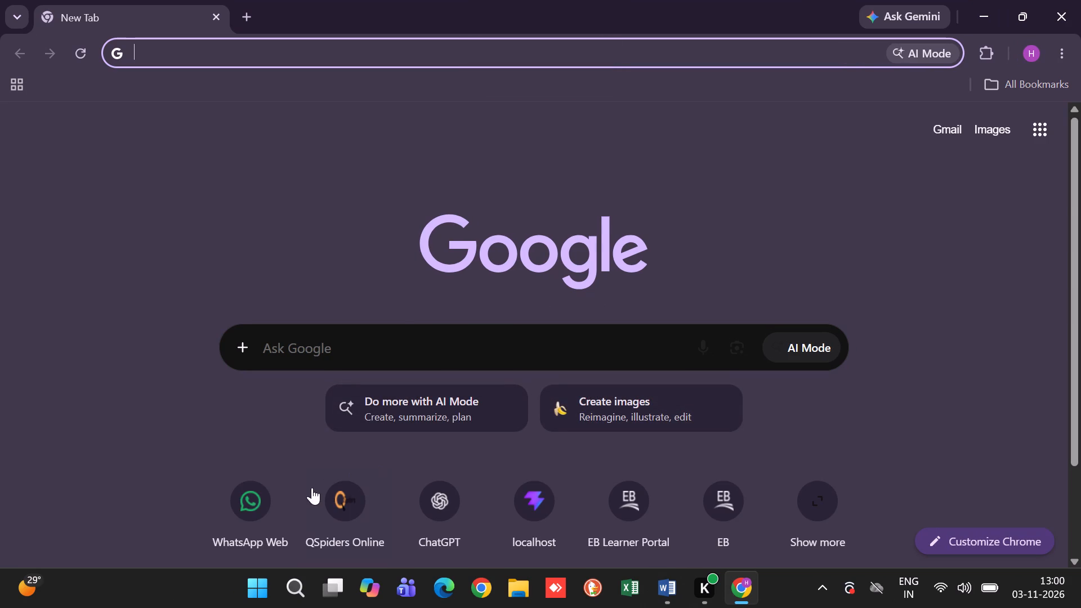
click(352, 333)
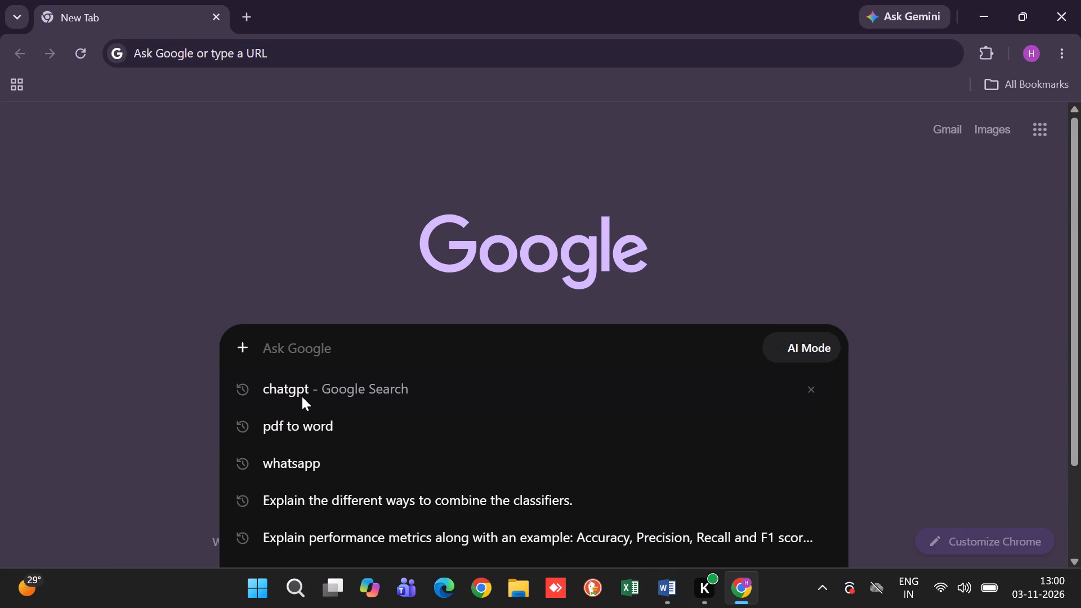
scroll(372, 480, down, 1)
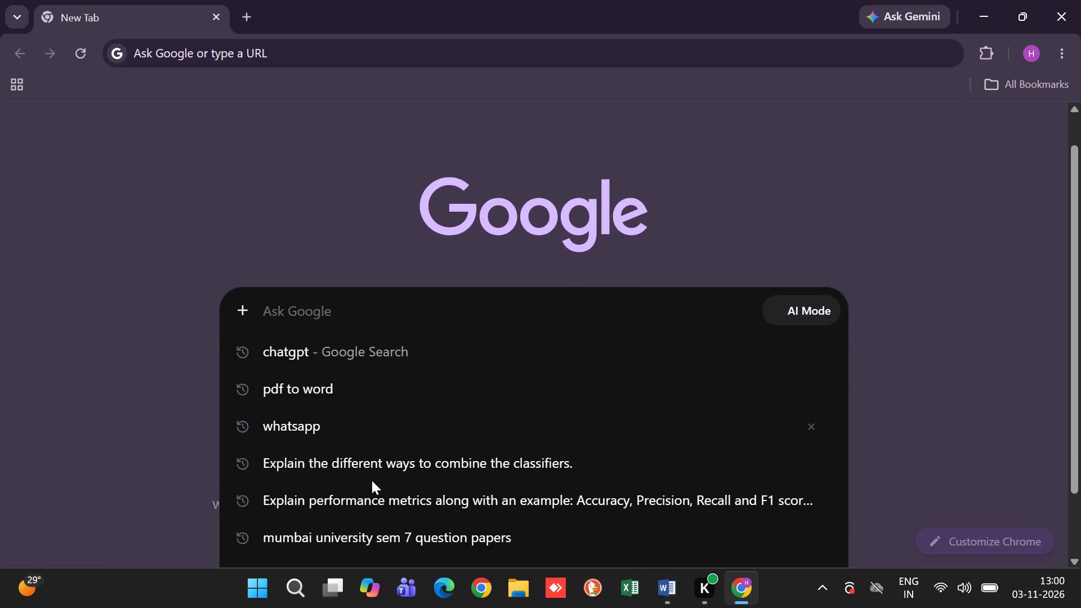
scroll(372, 480, down, 1)
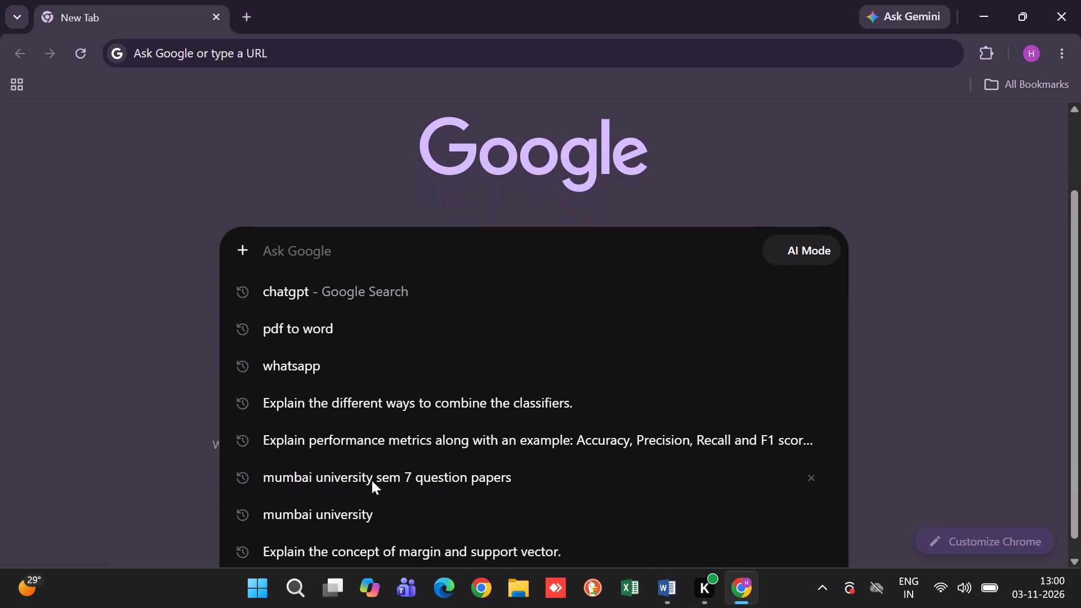
scroll(372, 480, down, 2)
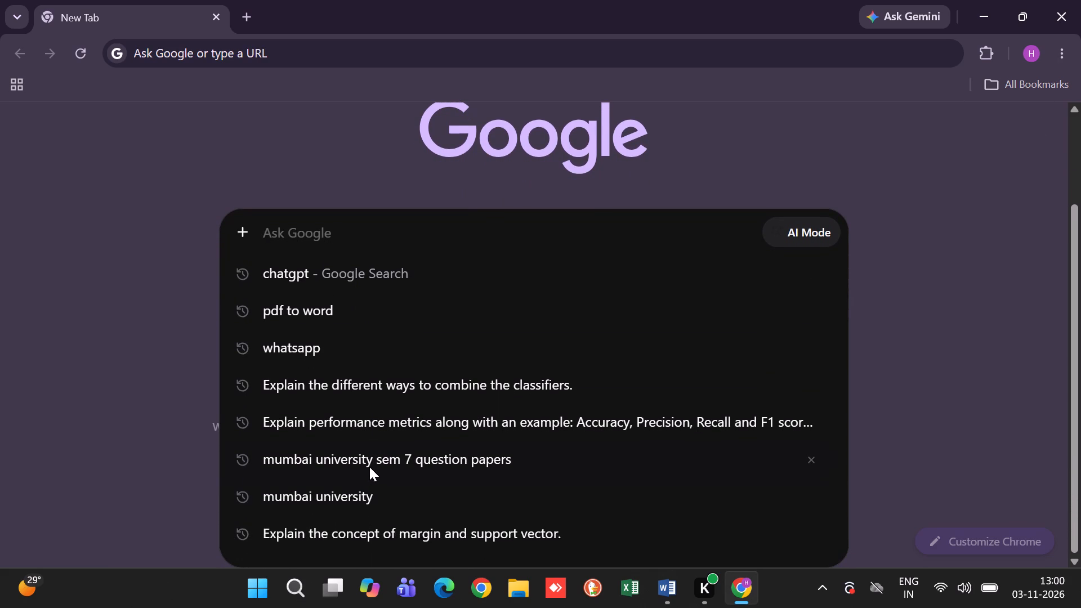
click(369, 467)
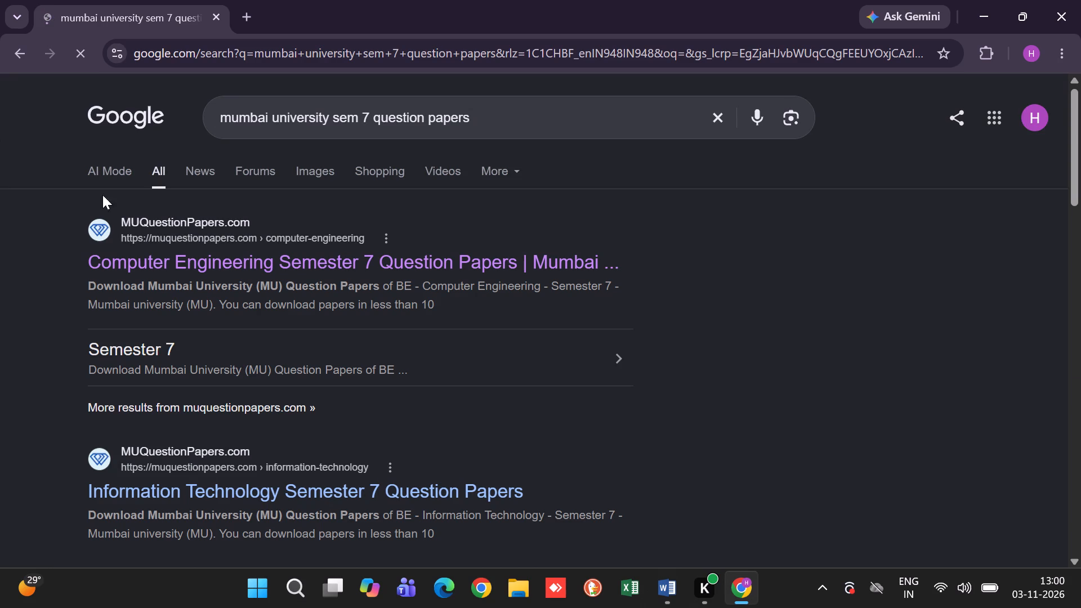
Open the MUQuestionPapers.com result for Computer Engineering Semester 7 question papers.
click(133, 261)
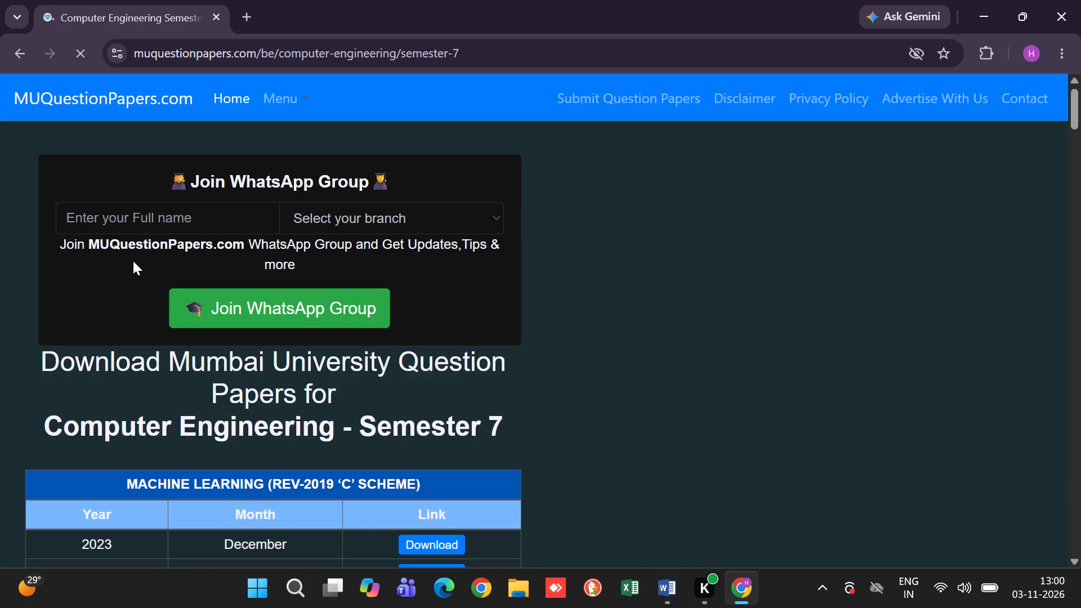
Download all six Big Data Analysis (REV-2019 'C' Scheme) question papers, from December 2022 through May 2025.
scroll(427, 320, down, 1)
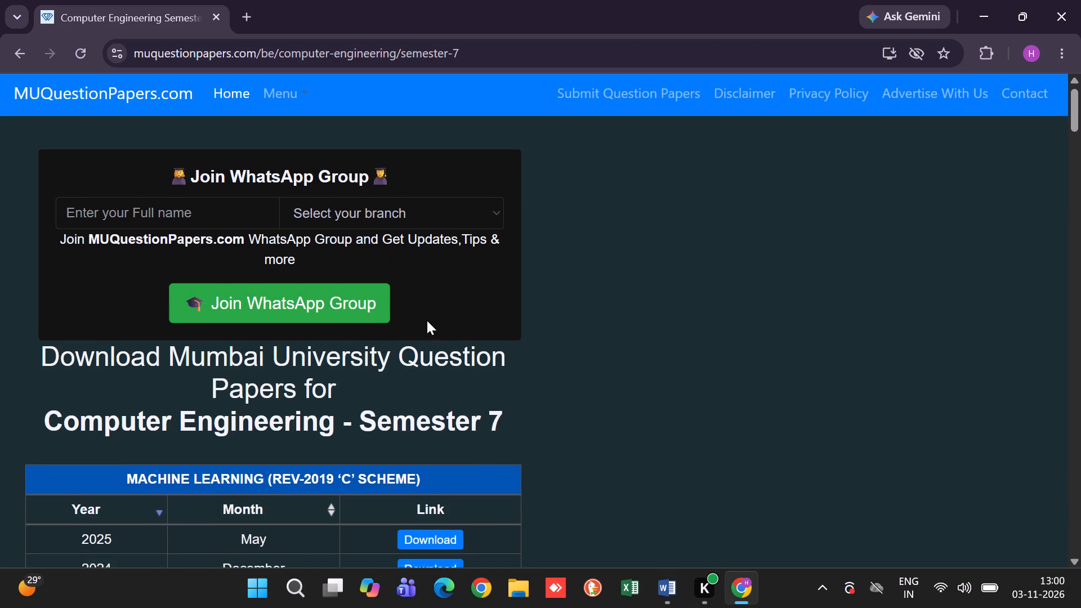
scroll(427, 320, down, 1)
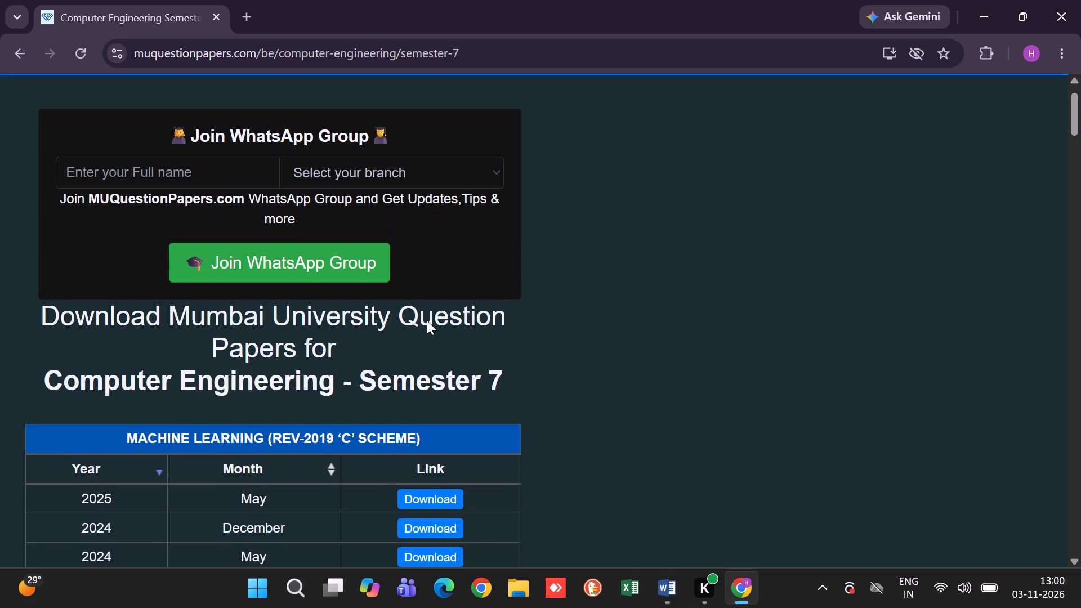
scroll(427, 320, down, 3)
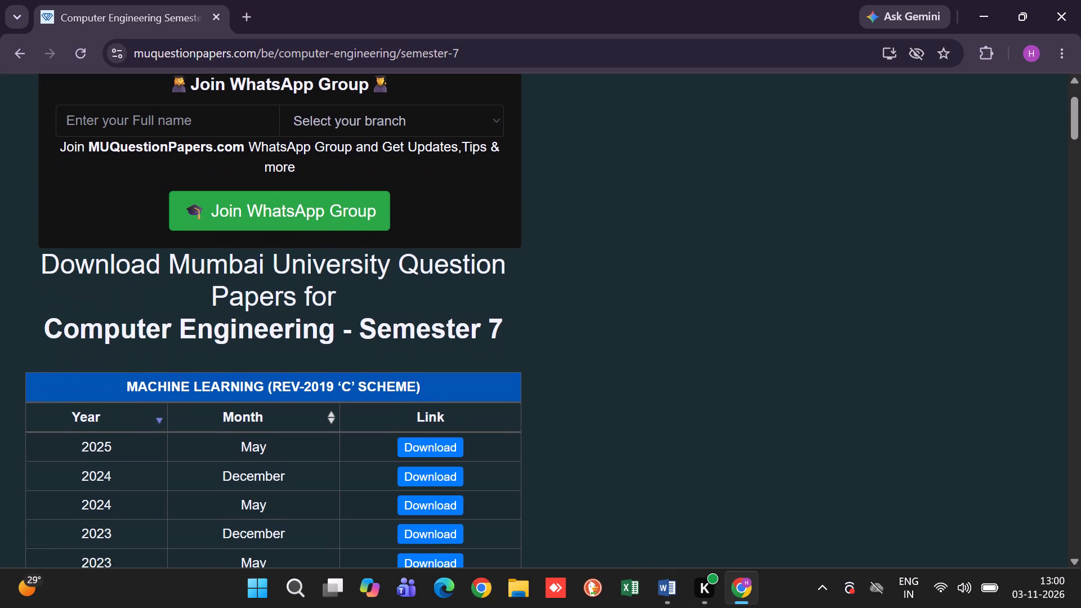
scroll(427, 320, down, 3)
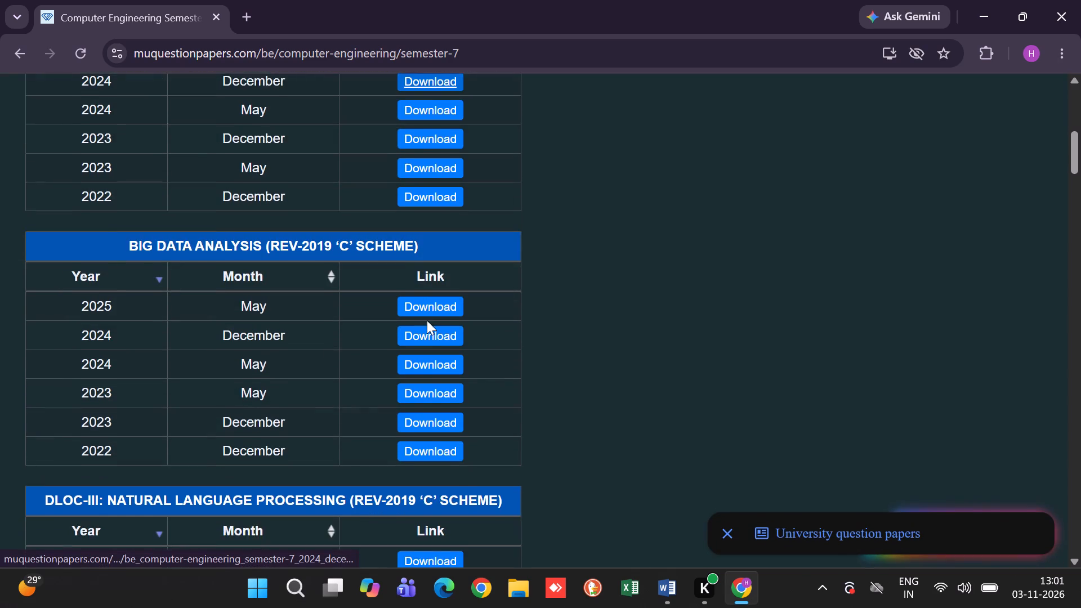
scroll(427, 320, down, 2)
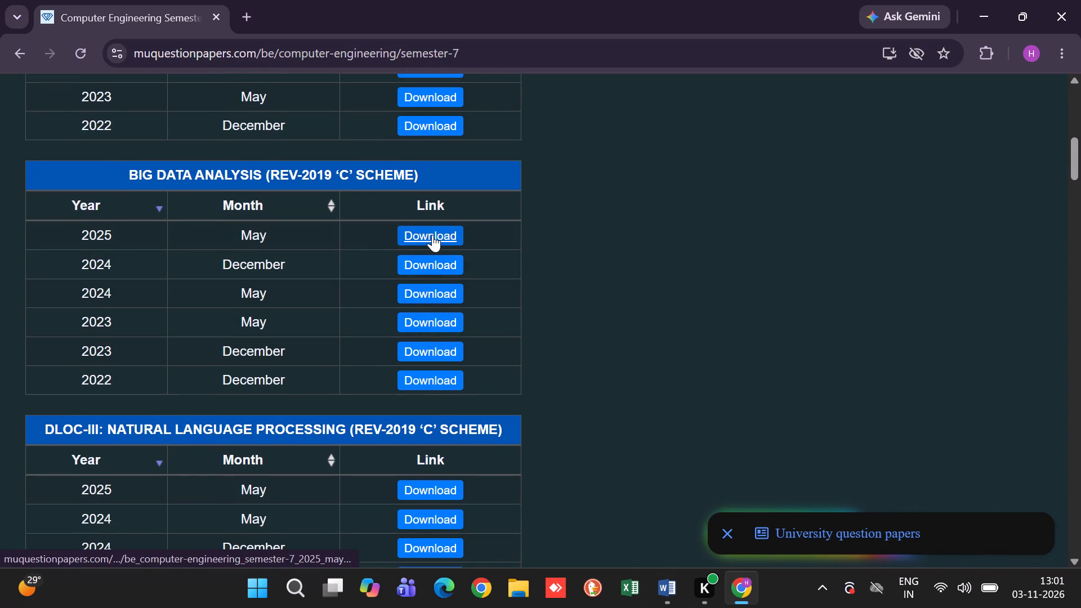
click(432, 235)
click(423, 263)
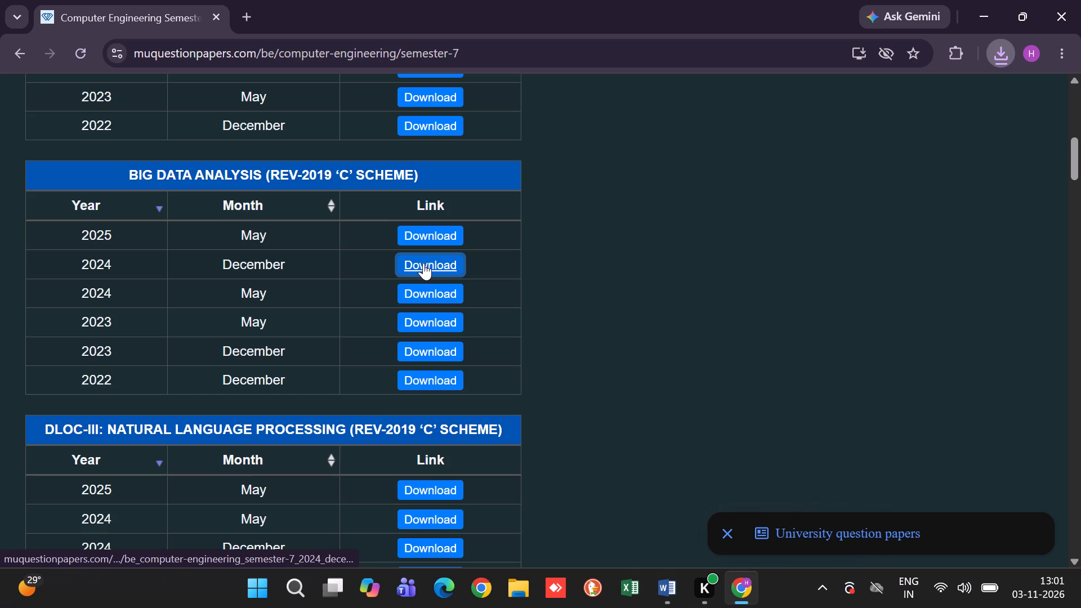
click(423, 288)
click(428, 322)
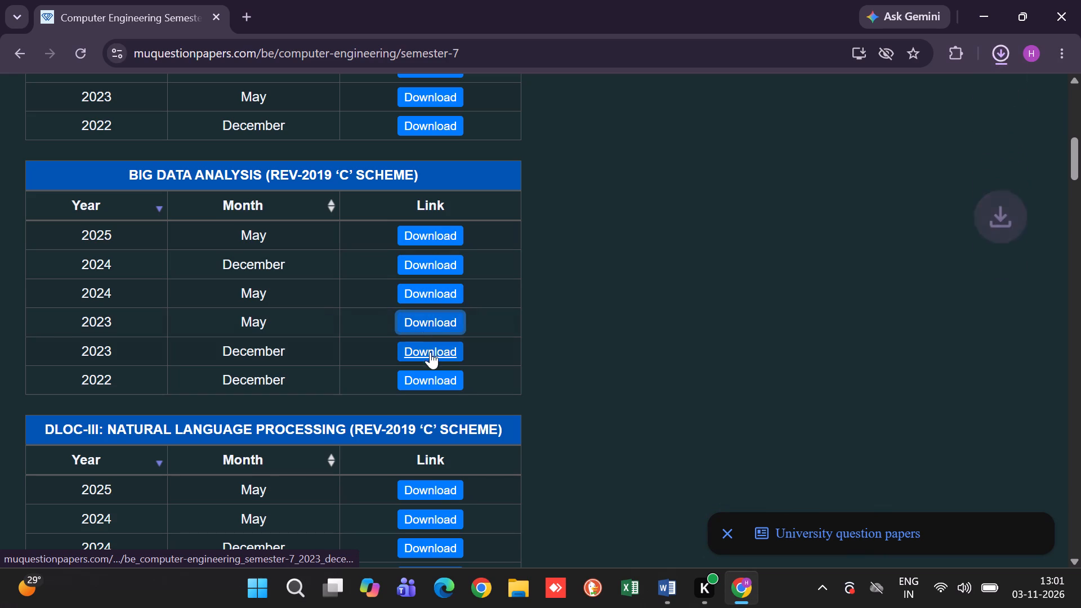
click(430, 354)
click(430, 375)
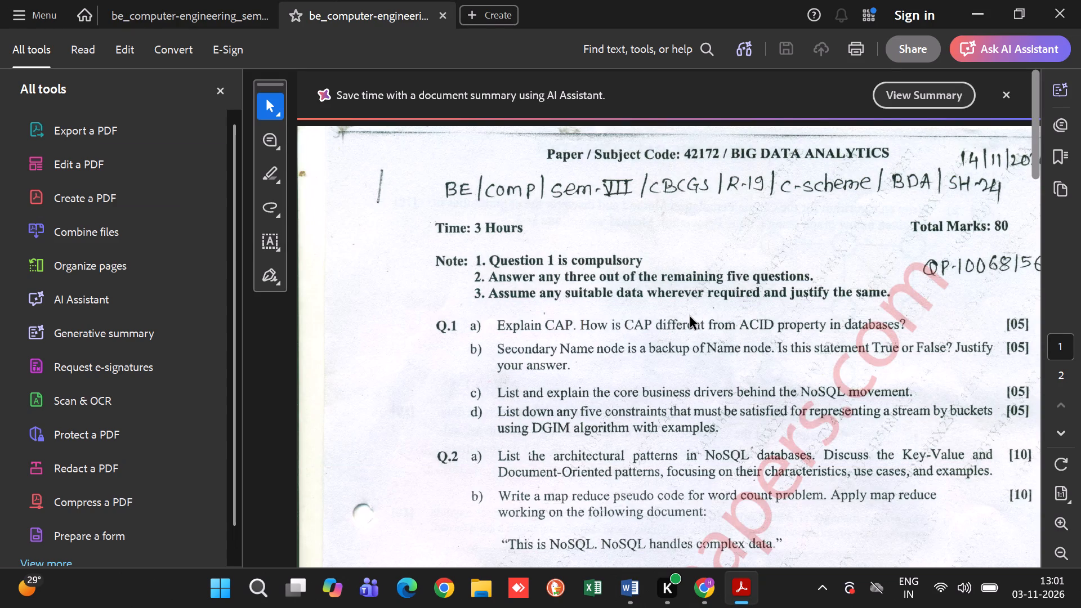
Read through the questions on the first page of the open Big Data Analytics question paper in Acrobat.
scroll(690, 317, left, 1)
scroll(690, 317, down, 1)
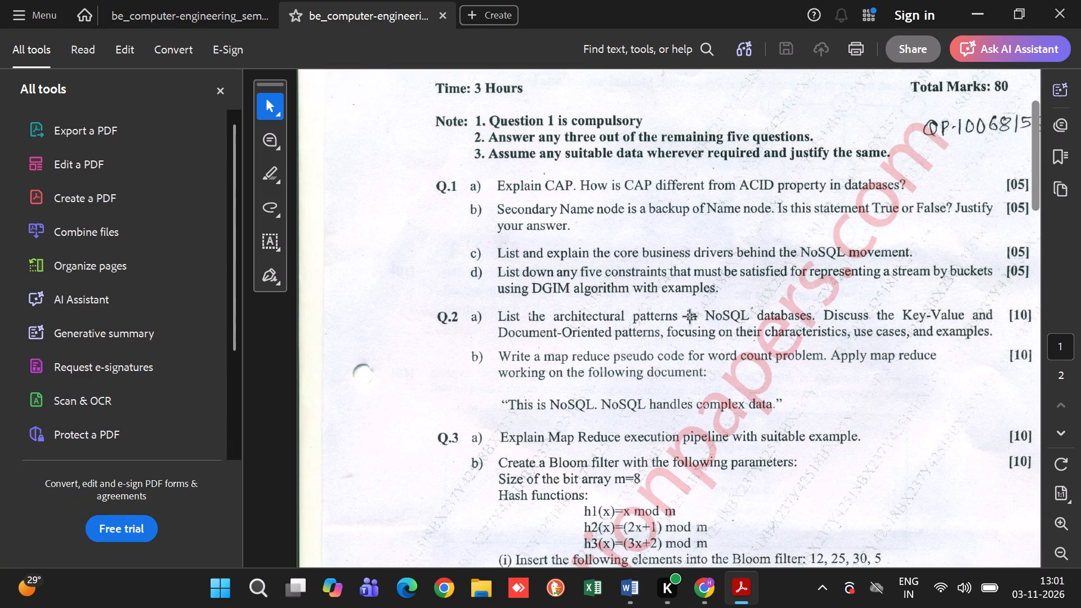
scroll(690, 317, down, 4)
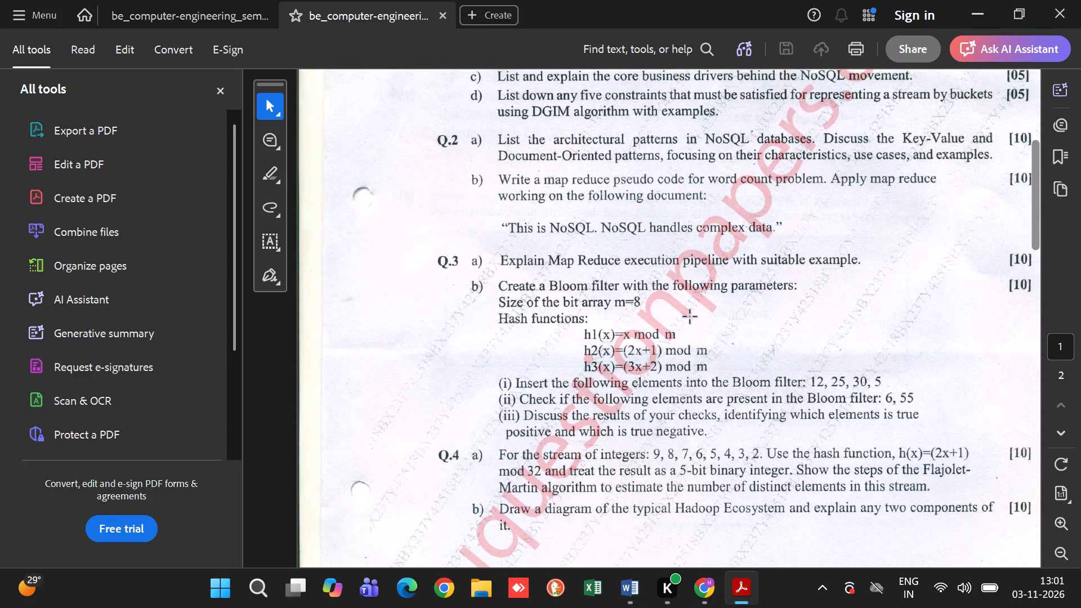
scroll(690, 317, down, 1)
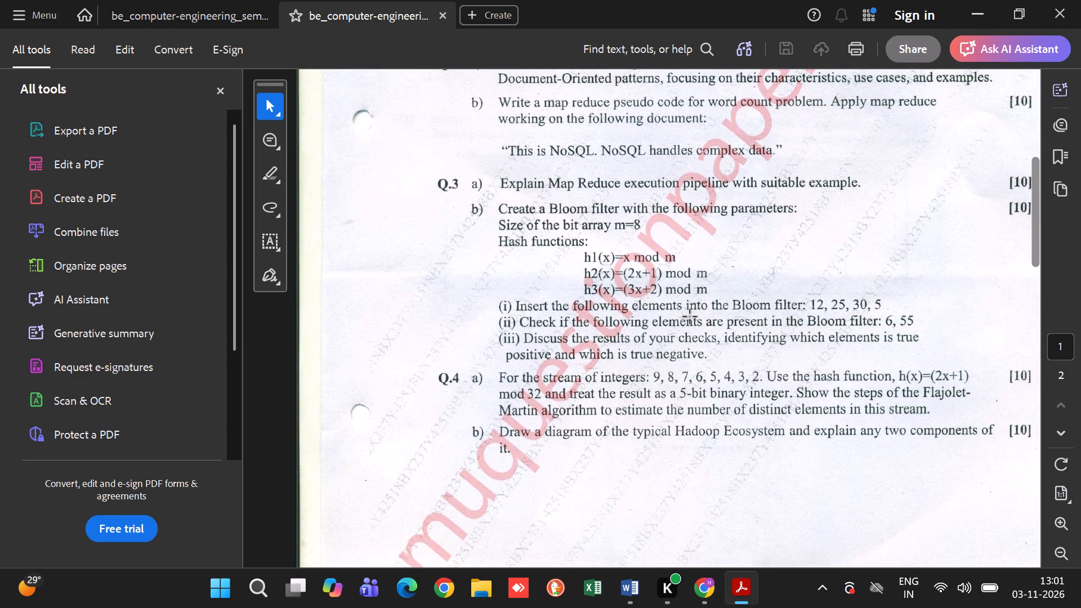
scroll(690, 317, up, 7)
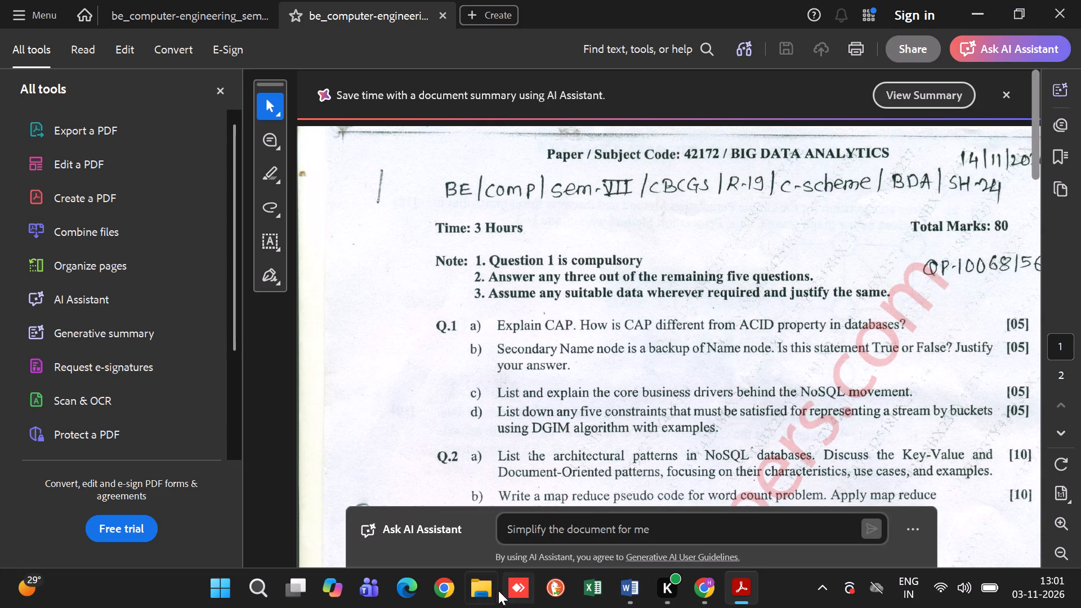
Switch to File Explorer and open the Downloads folder.
click(483, 588)
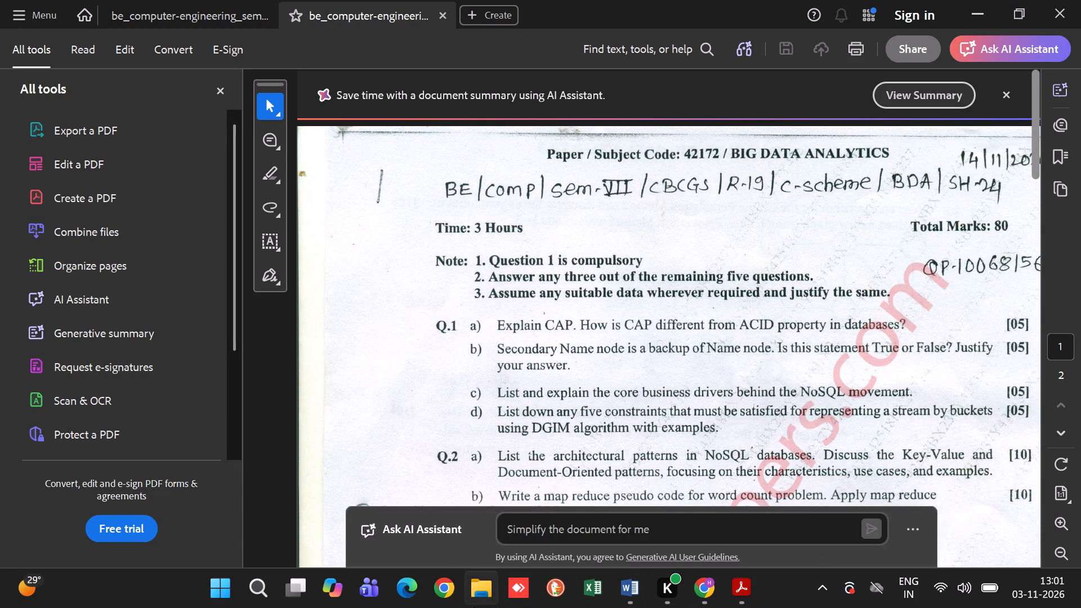
click(467, 600)
click(467, 600)
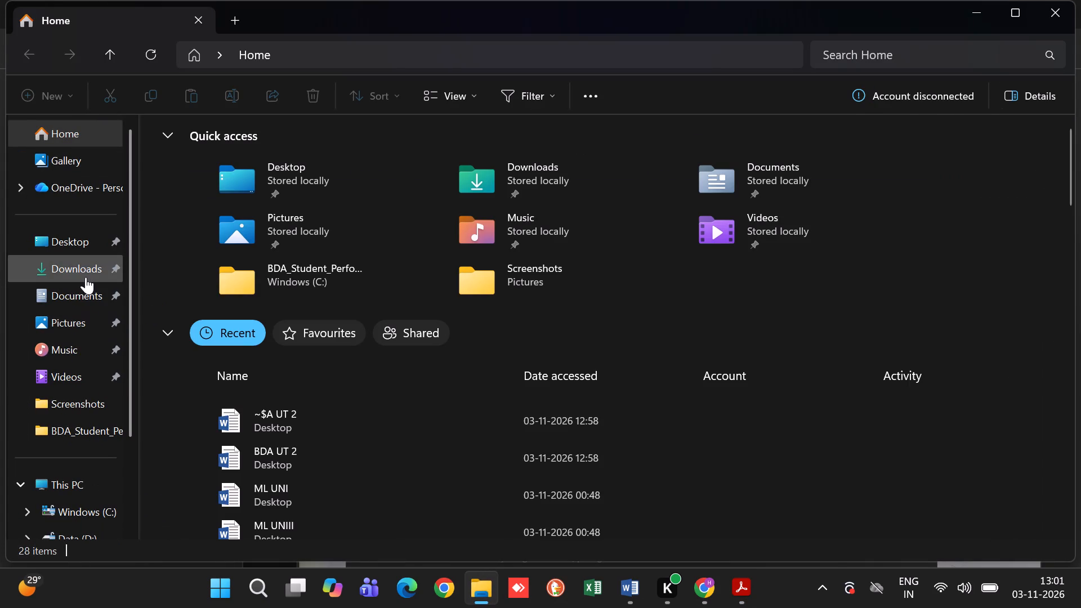
click(84, 278)
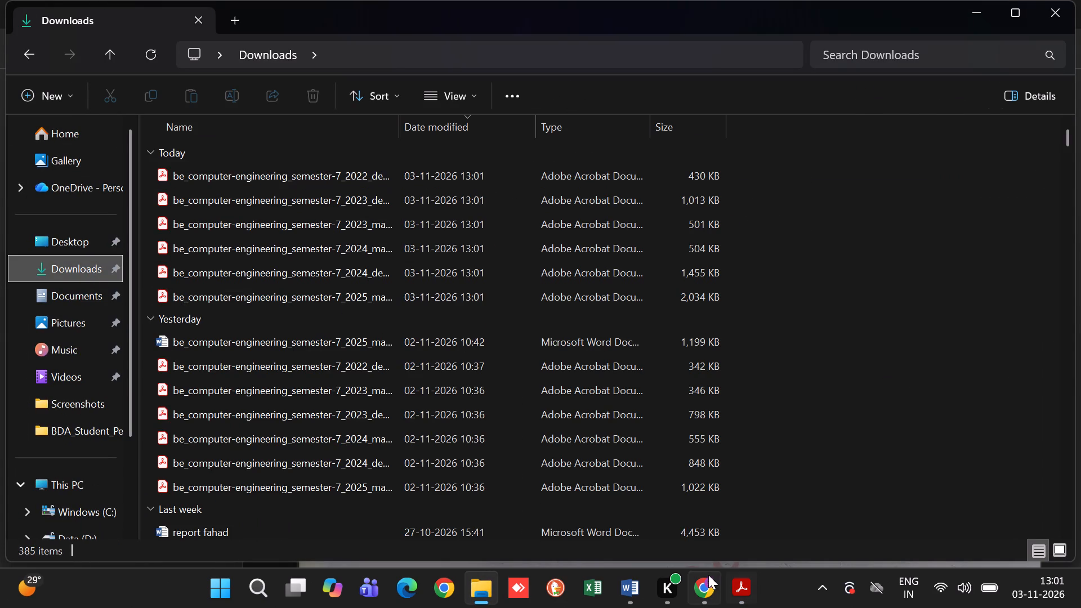
Return to Acrobat and close it together with all its open tabs.
click(741, 587)
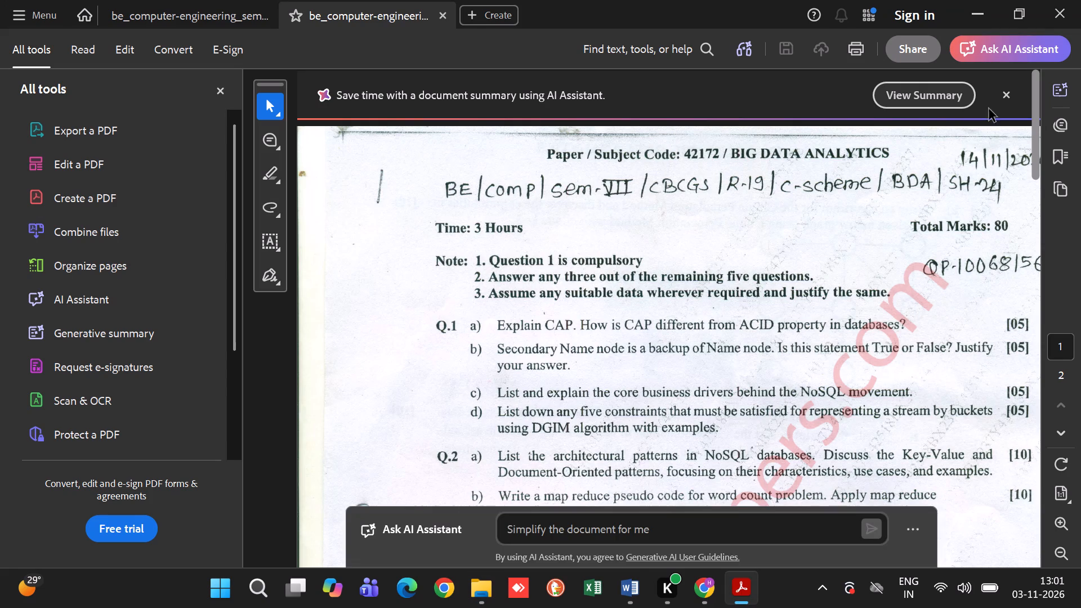
click(1061, 8)
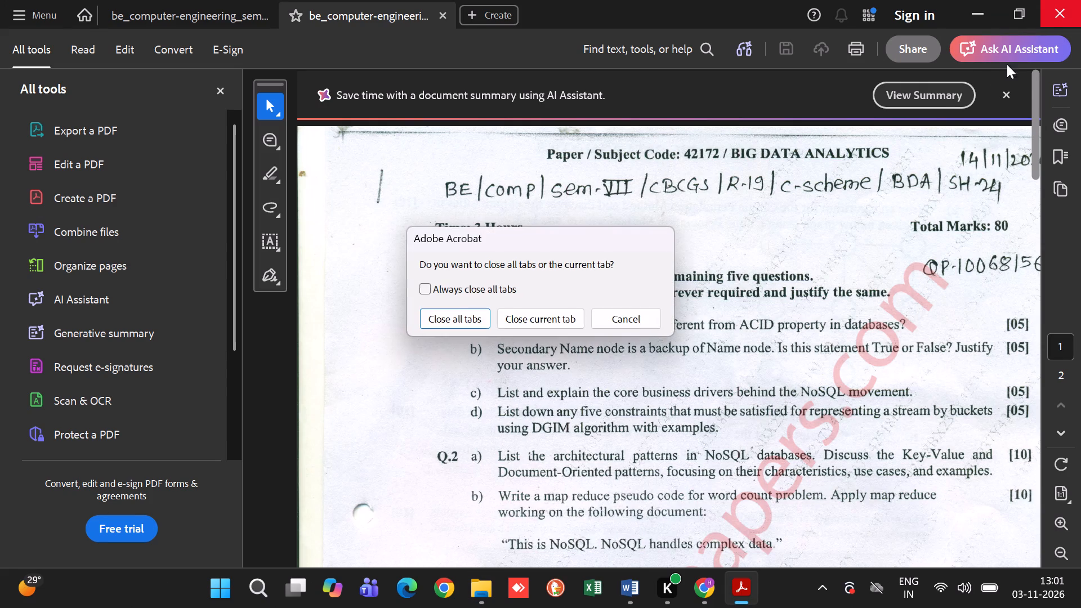
click(467, 324)
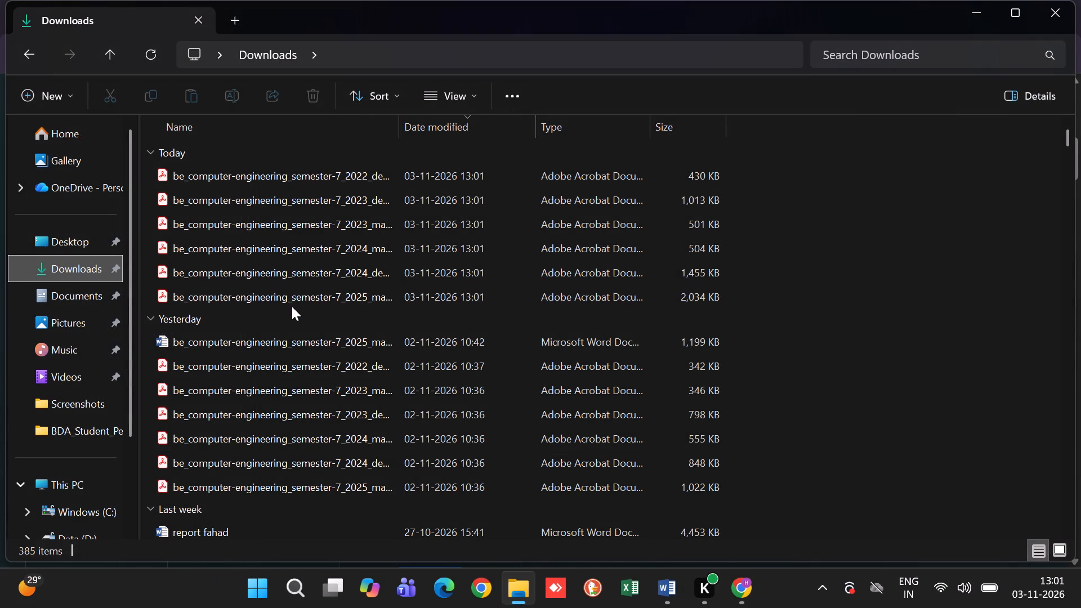
Open today's six downloaded semester 7 question papers from the Downloads folder, working from May 2025 back to December 2022.
double_click(292, 302)
click(310, 274)
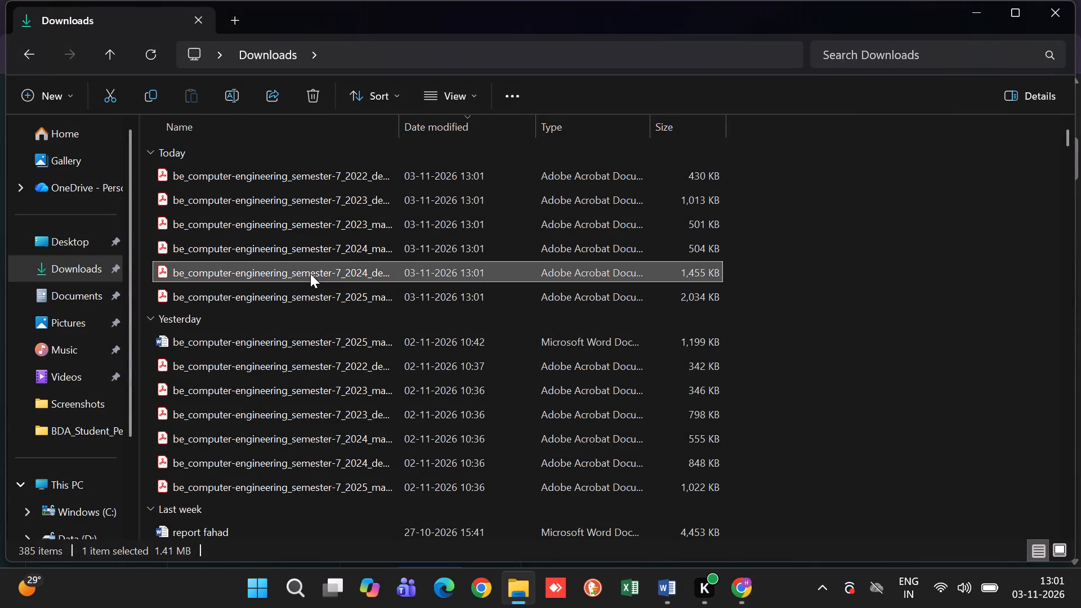
drag(310, 274, 320, 244)
double_click(320, 244)
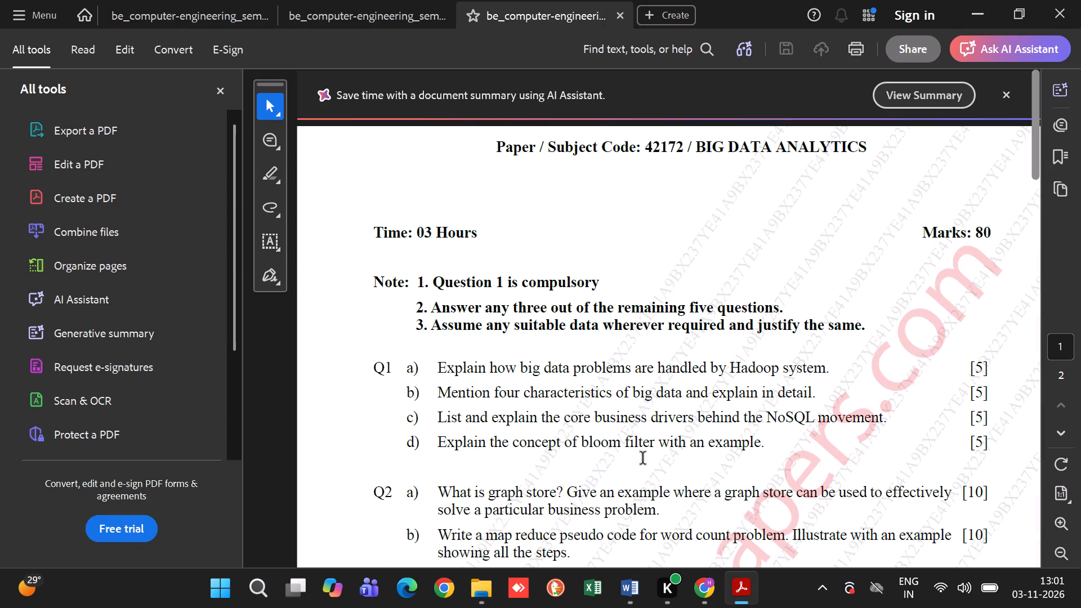
click(484, 596)
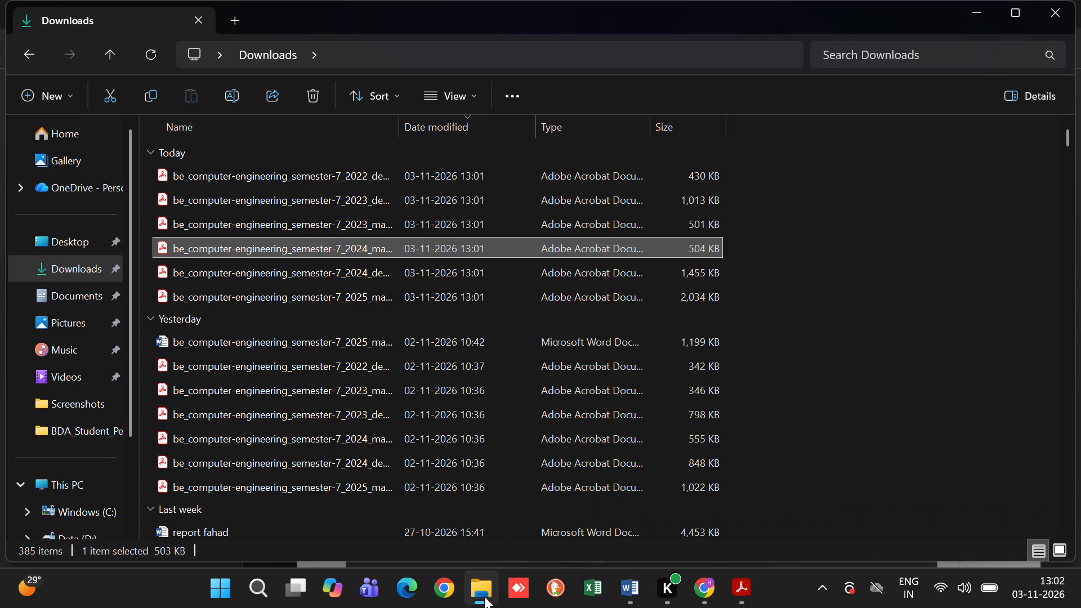
double_click(334, 229)
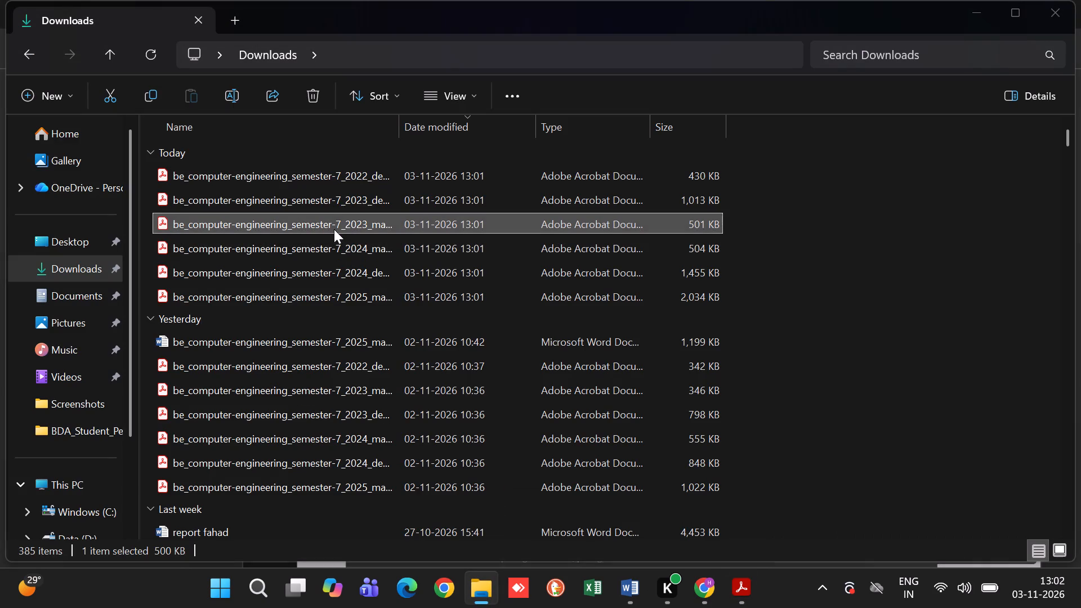
double_click(336, 207)
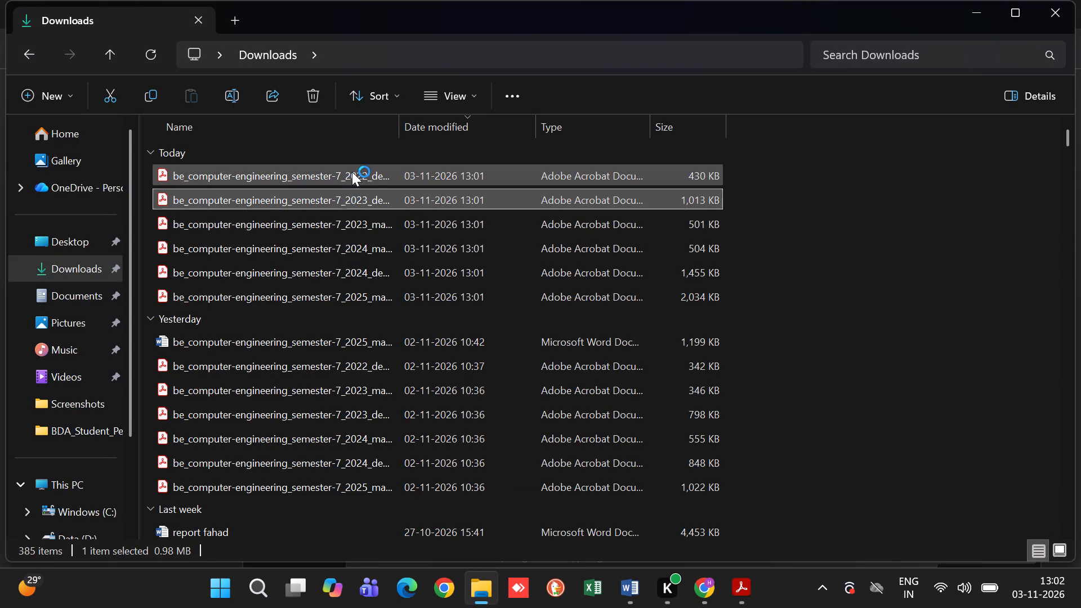
double_click(352, 172)
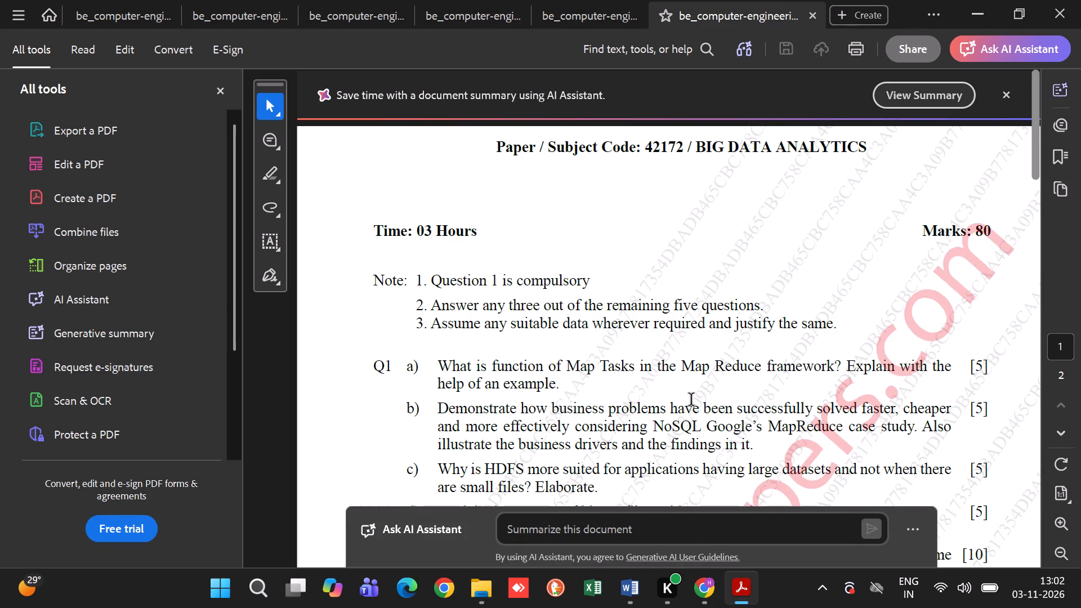
Skim the questions in the December 2022 Big Data Analytics paper in Acrobat and hide the All tools pane.
scroll(692, 400, down, 3)
scroll(692, 400, up, 1)
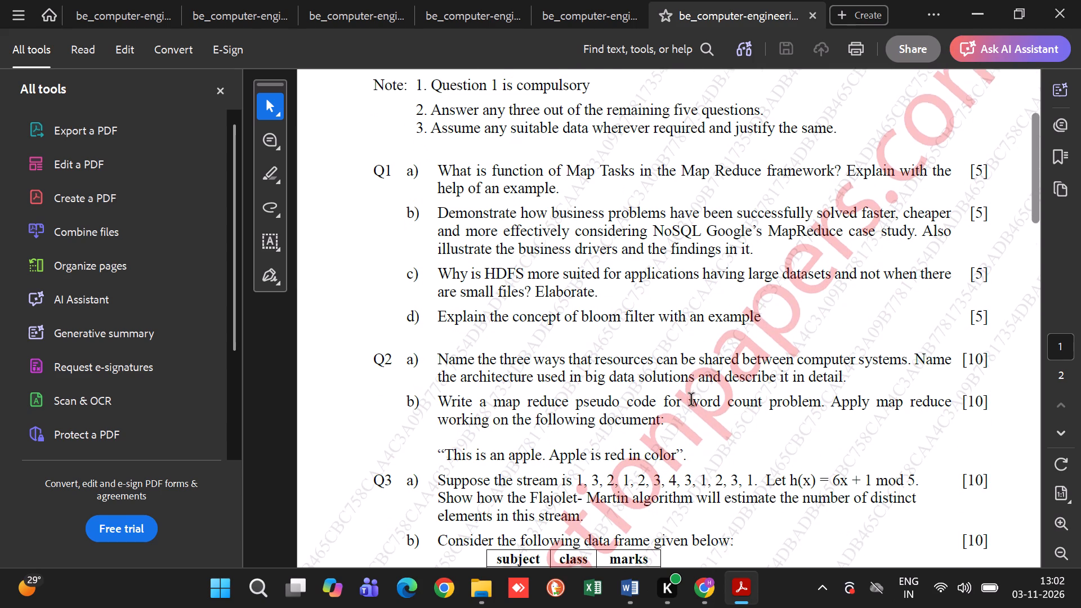
scroll(692, 400, up, 2)
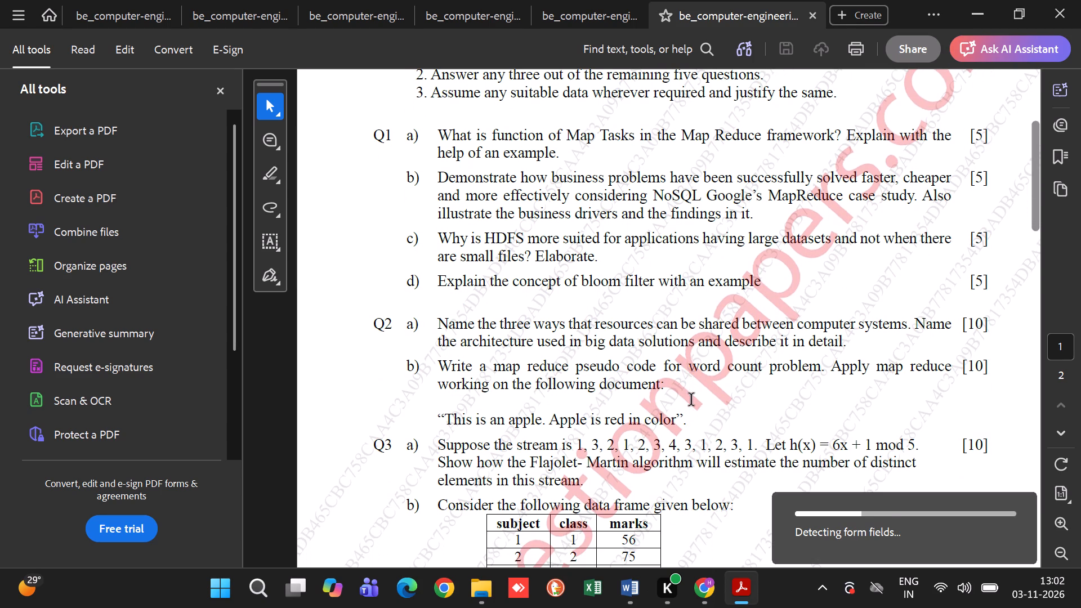
scroll(692, 400, up, 2)
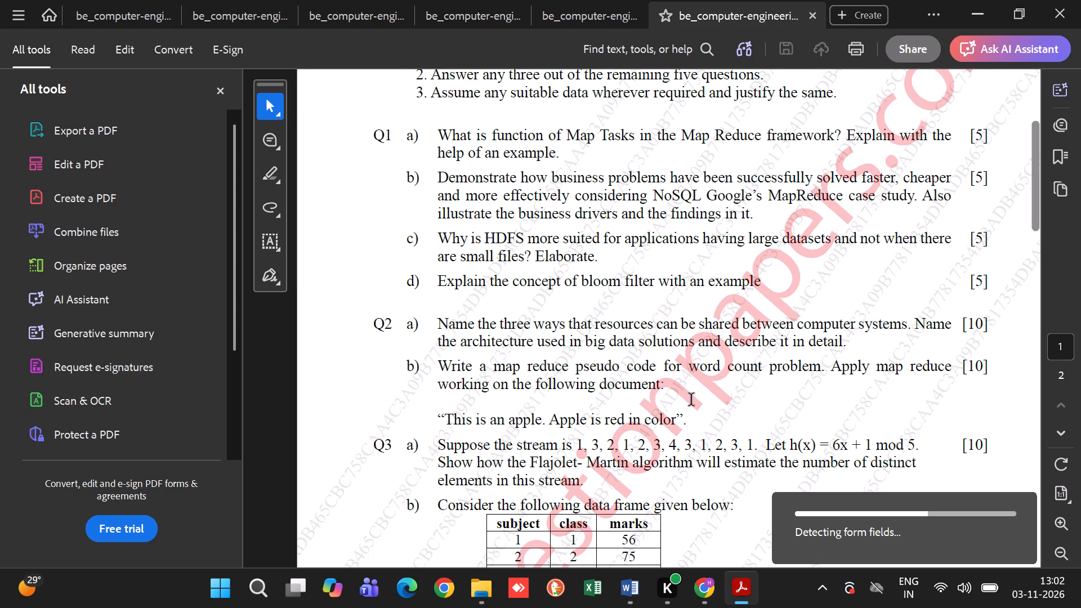
scroll(692, 400, up, 6)
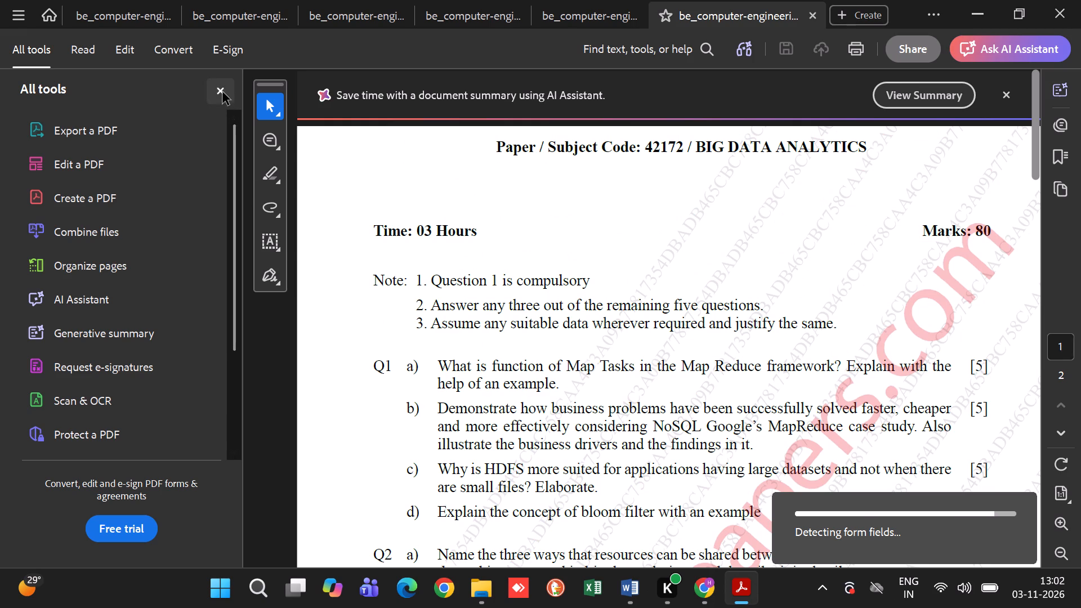
click(223, 92)
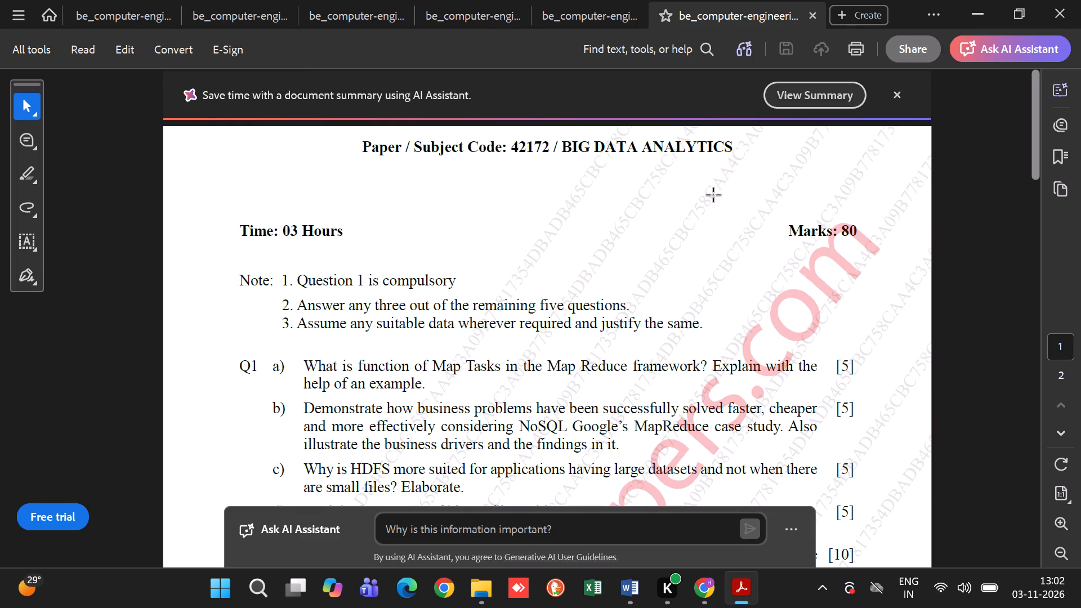
click(451, 591)
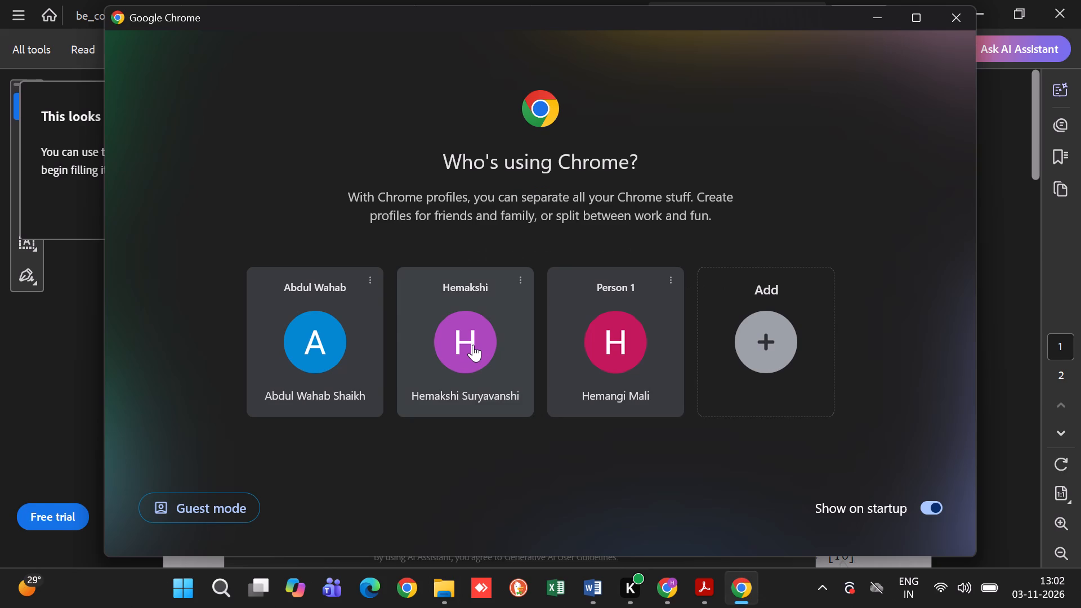
click(475, 349)
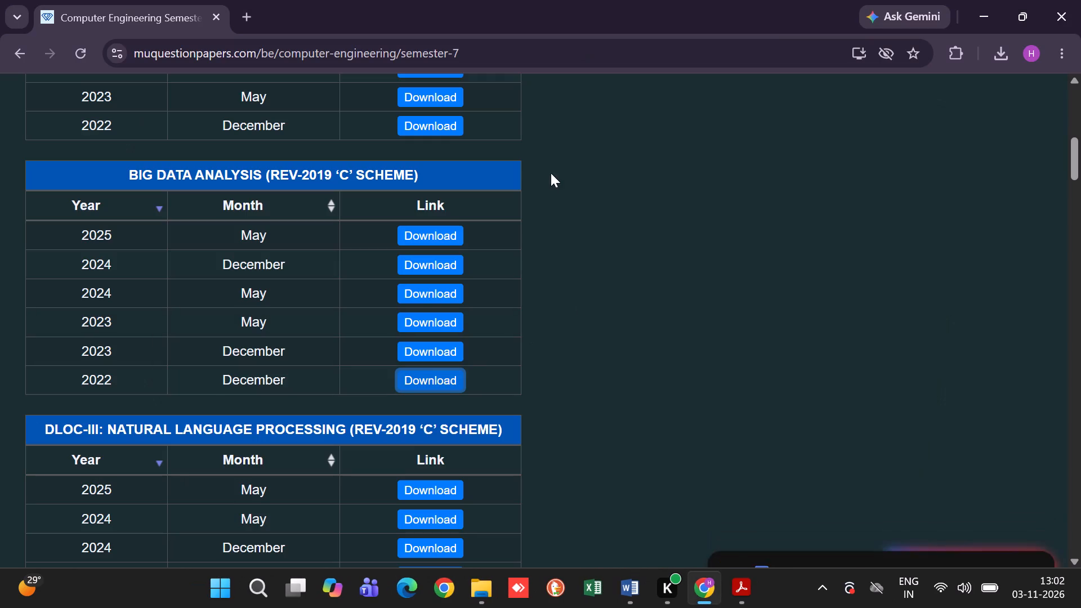
click(242, 10)
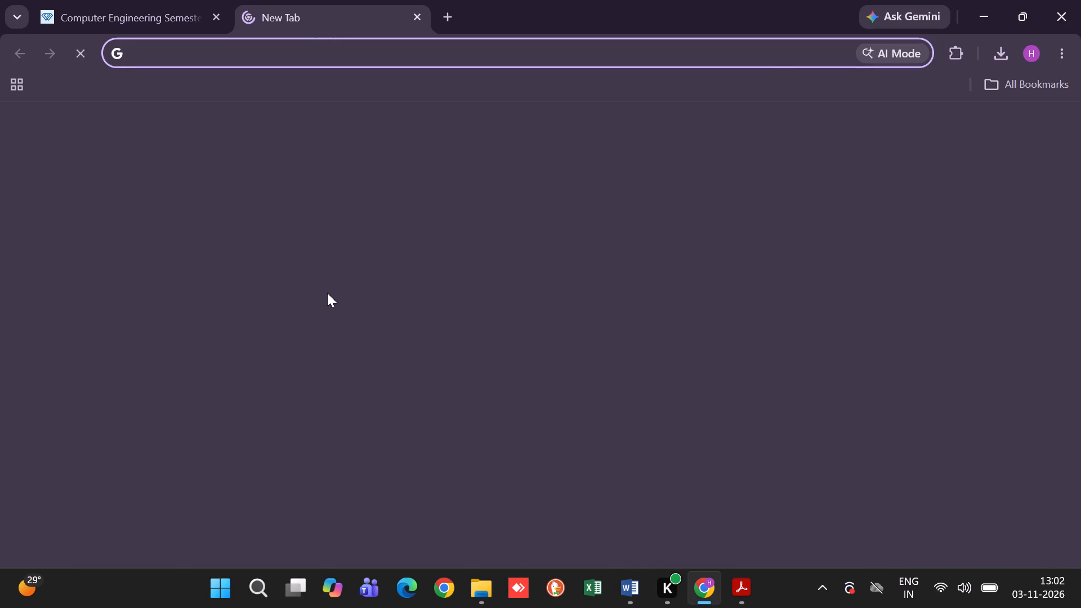
click(341, 338)
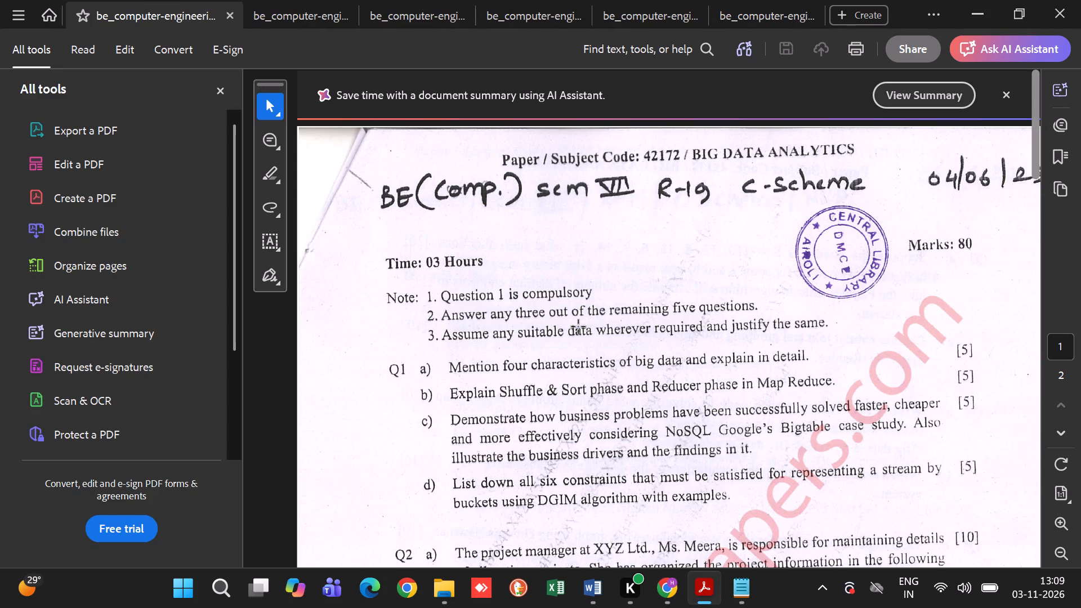
scroll(579, 327, down, 1)
scroll(579, 327, left, 1)
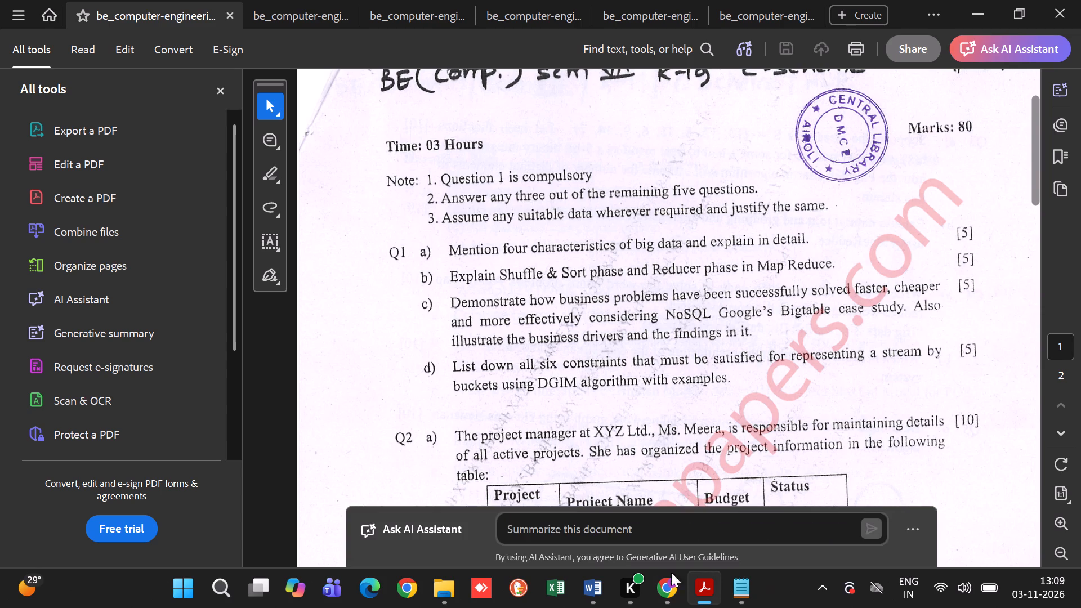
Switch to the BDA UT 2 document in Word and look through its DSMS, Bloom Filter and Flajolet-Martin answers.
click(592, 585)
scroll(593, 372, down, 2)
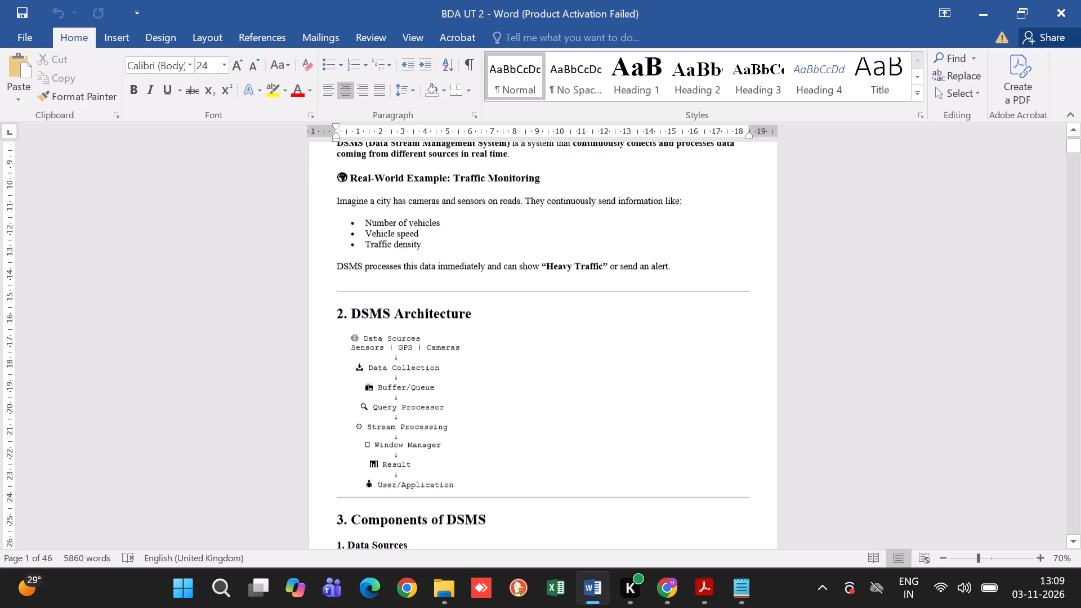
scroll(593, 372, down, 7)
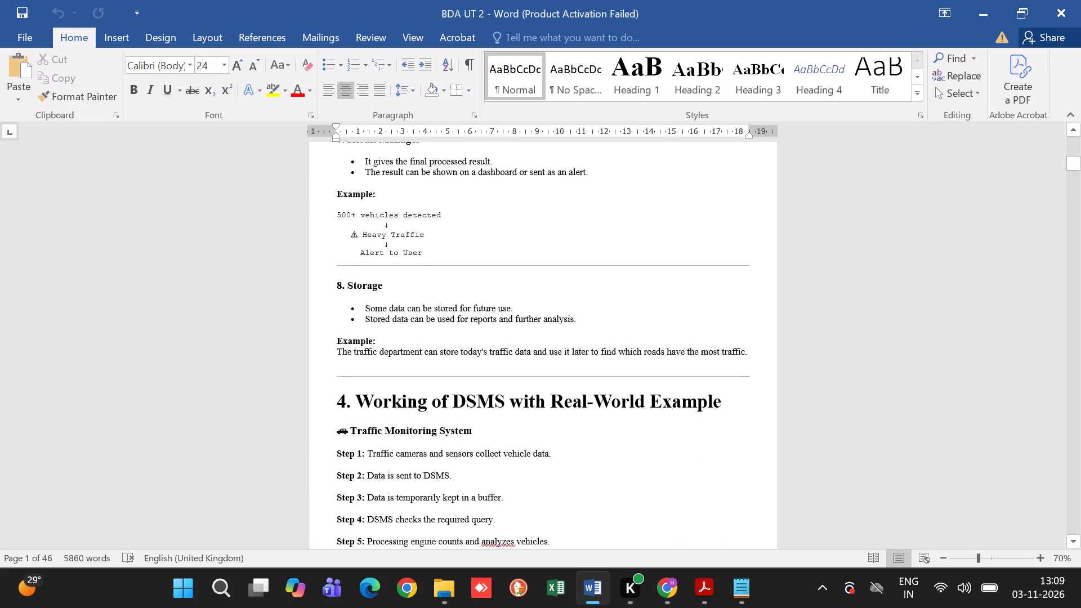
scroll(593, 372, down, 5)
scroll(593, 372, up, 1)
scroll(593, 372, down, 1)
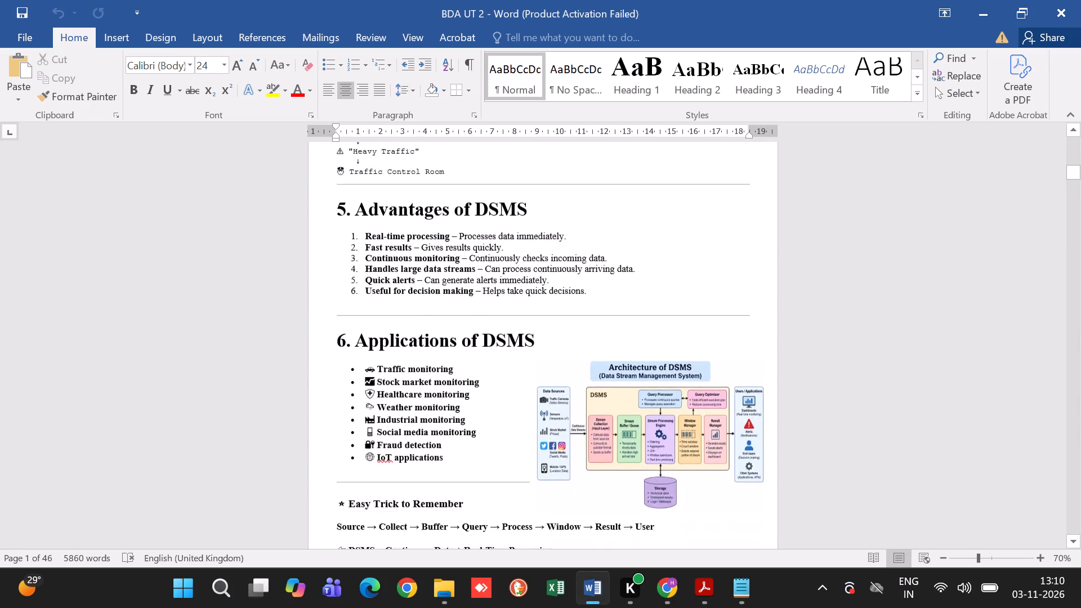
scroll(593, 372, down, 9)
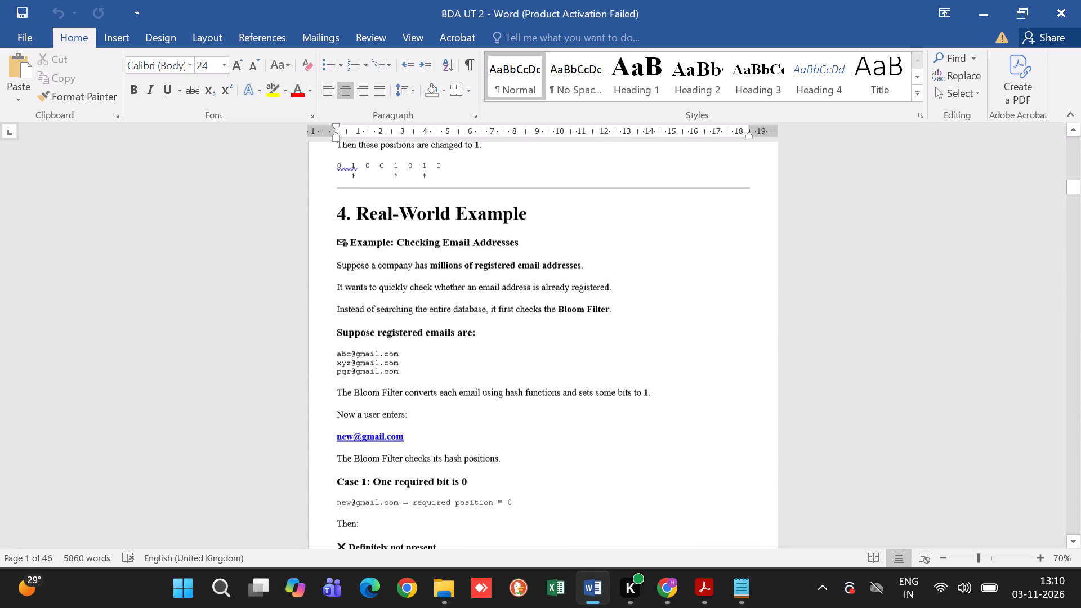
scroll(593, 372, down, 3)
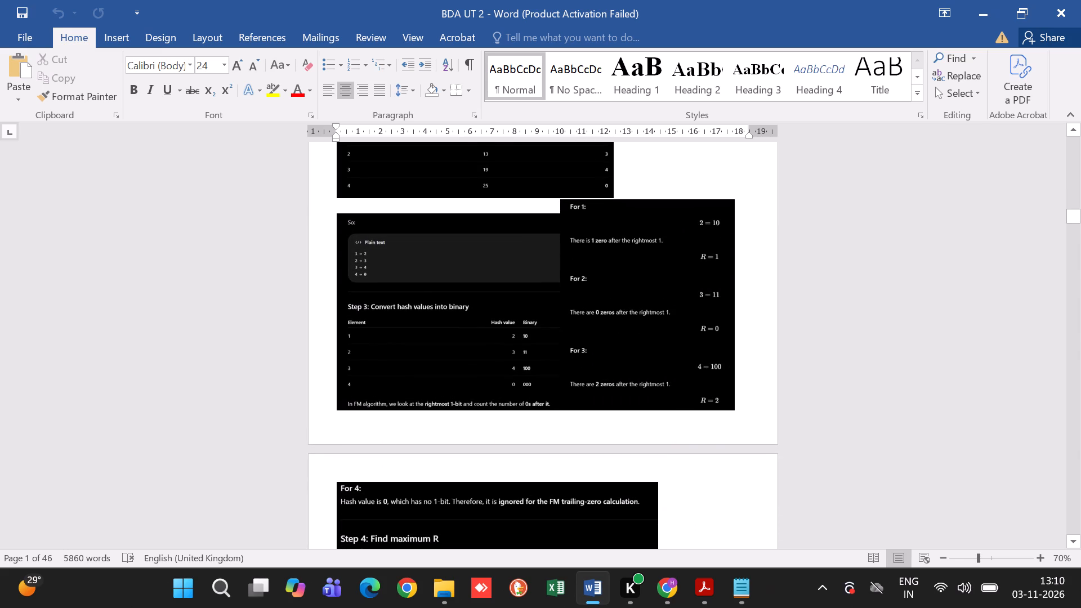
scroll(593, 372, up, 4)
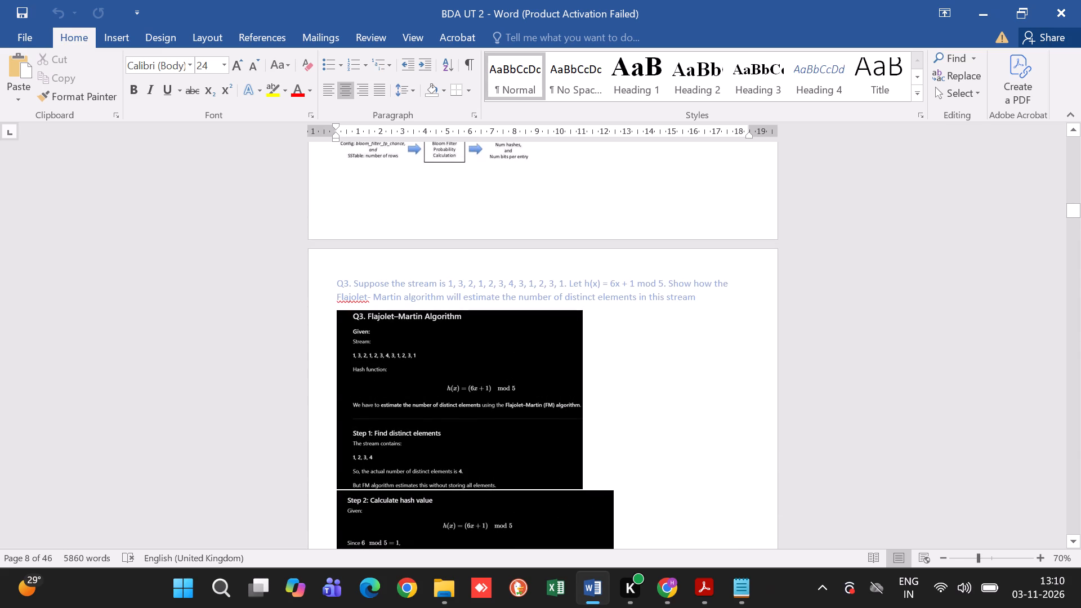
Return to the first Big Data Analytics paper in Acrobat and read through its remaining questions to Q6 b.
click(708, 589)
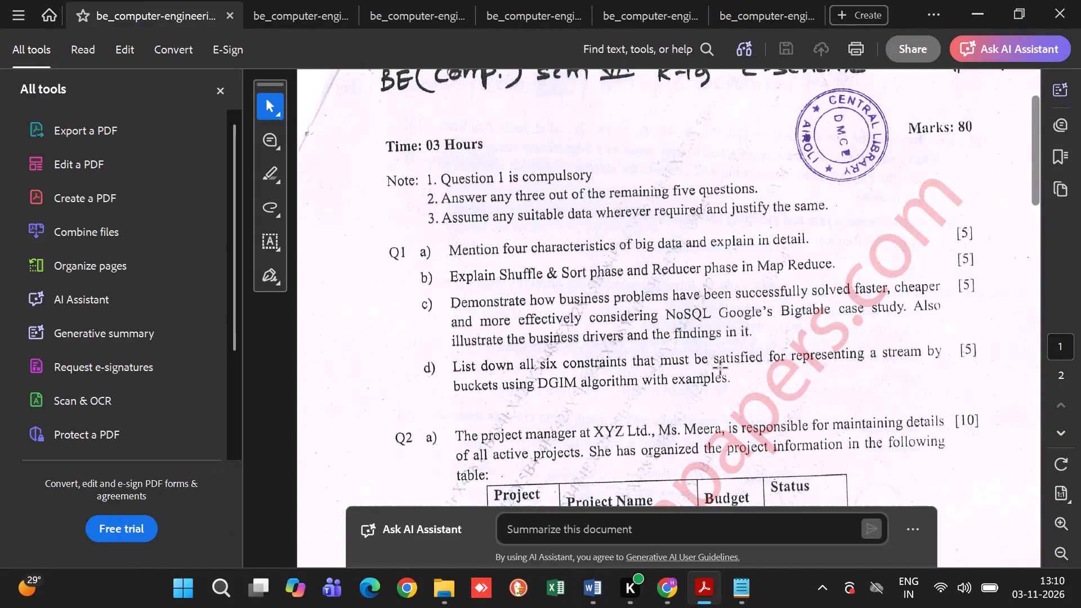
scroll(721, 368, down, 10)
scroll(721, 368, up, 1)
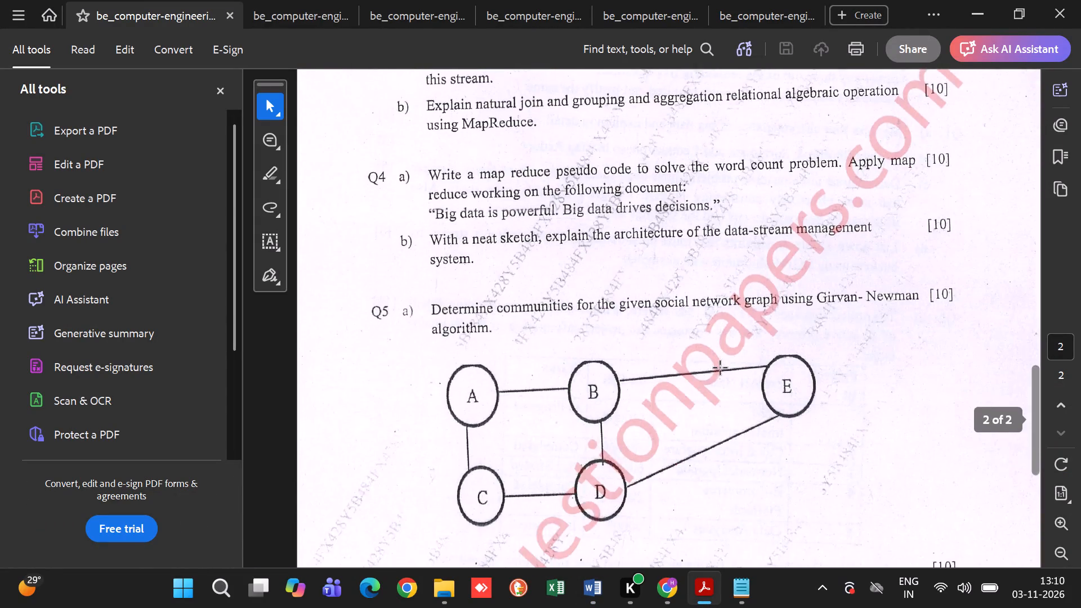
scroll(721, 368, up, 1)
scroll(721, 368, down, 5)
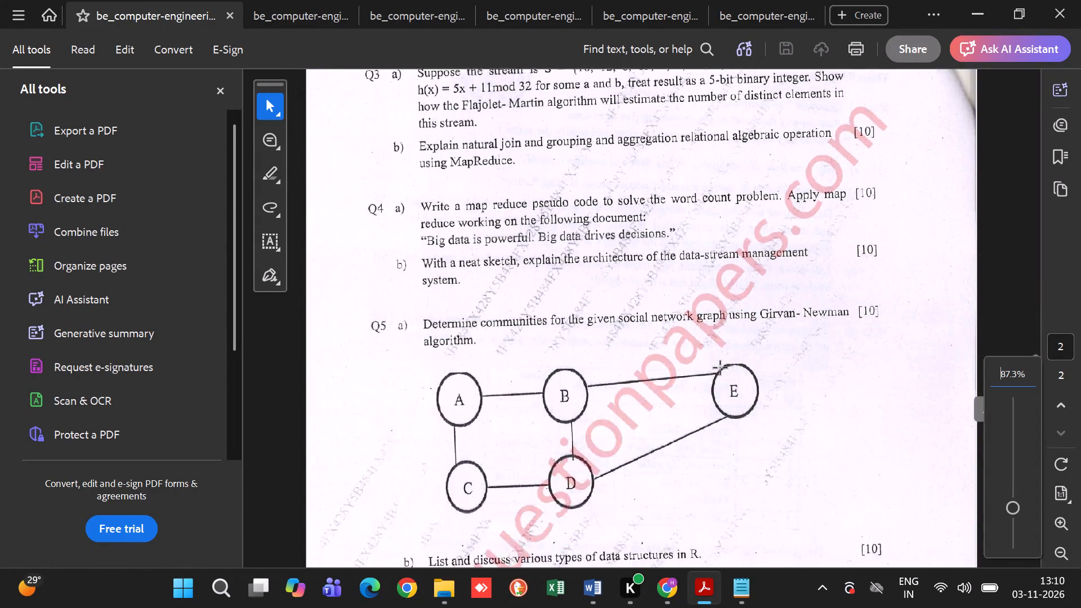
scroll(721, 368, down, 2)
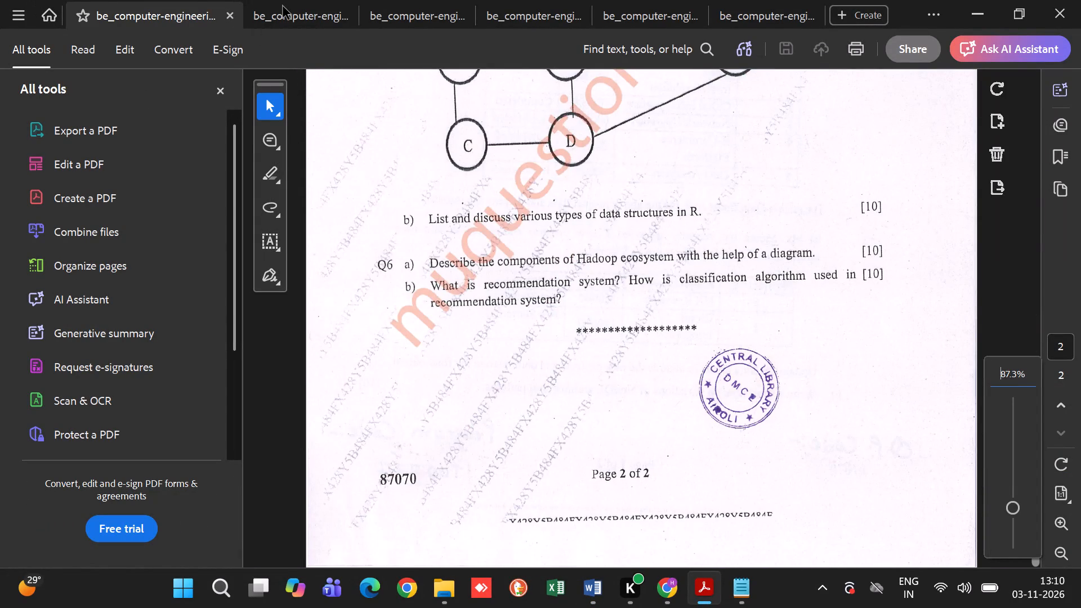
Switch to the second open Big Data Analytics paper and look through its questions from Q.1 to Q.6 b.
click(283, 14)
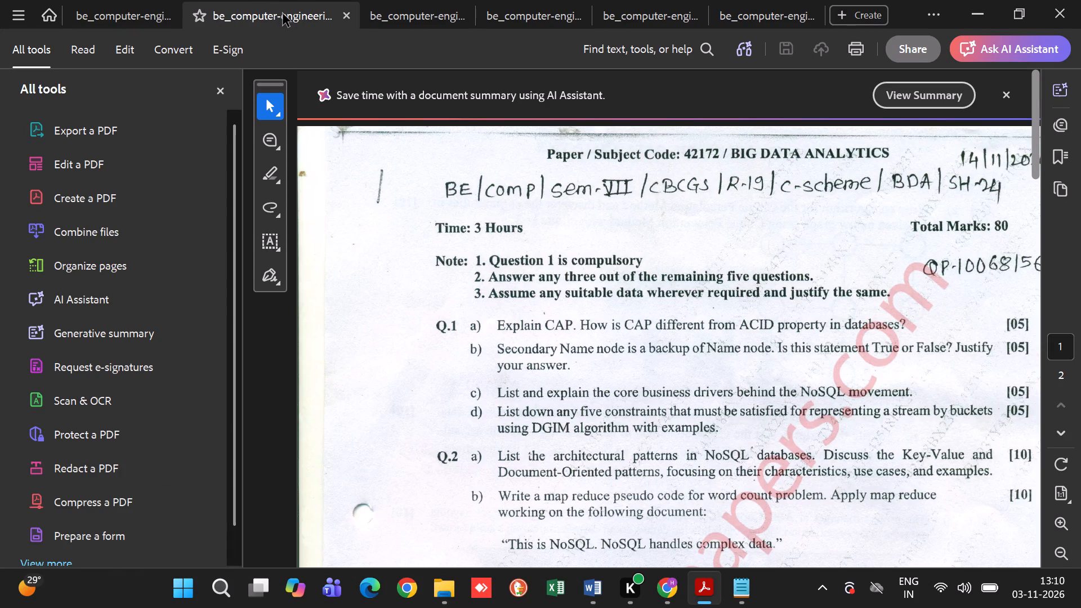
scroll(565, 297, left, 1)
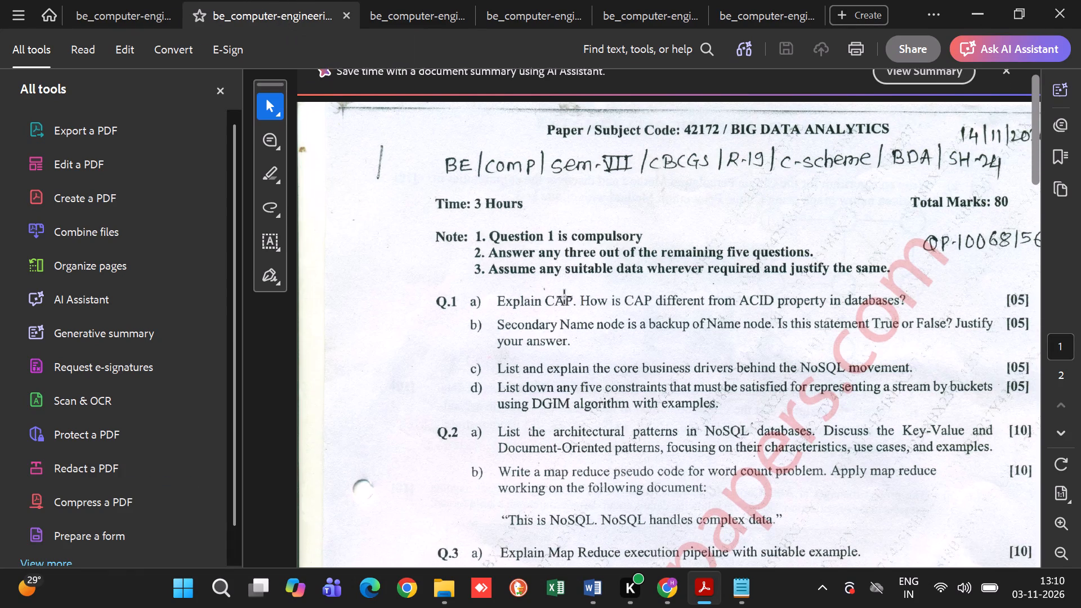
scroll(565, 297, left, 1)
scroll(565, 297, down, 8)
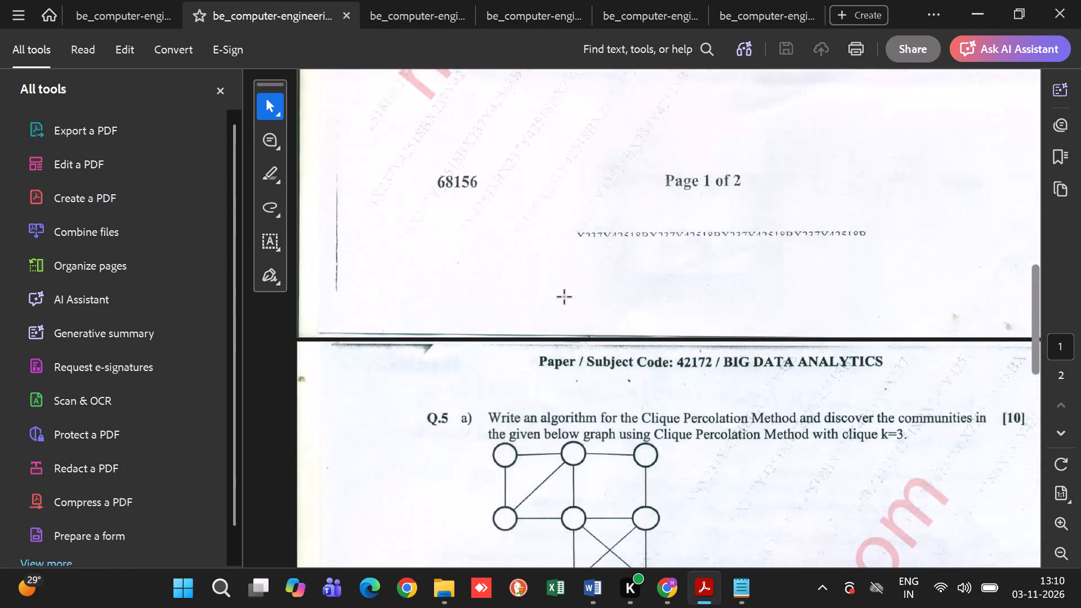
scroll(565, 297, down, 6)
scroll(565, 297, up, 1)
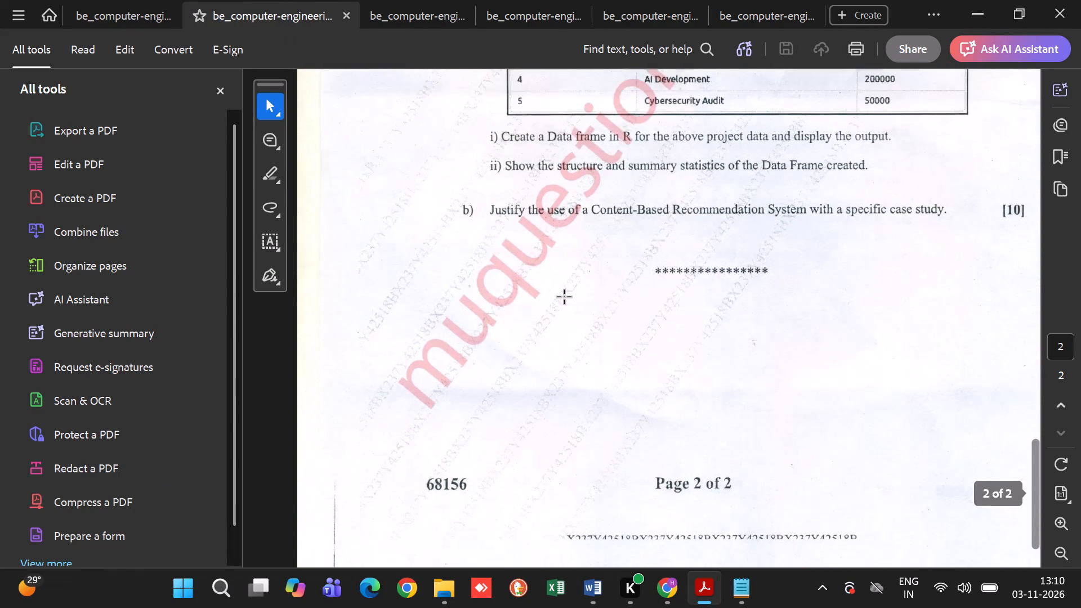
scroll(565, 297, up, 2)
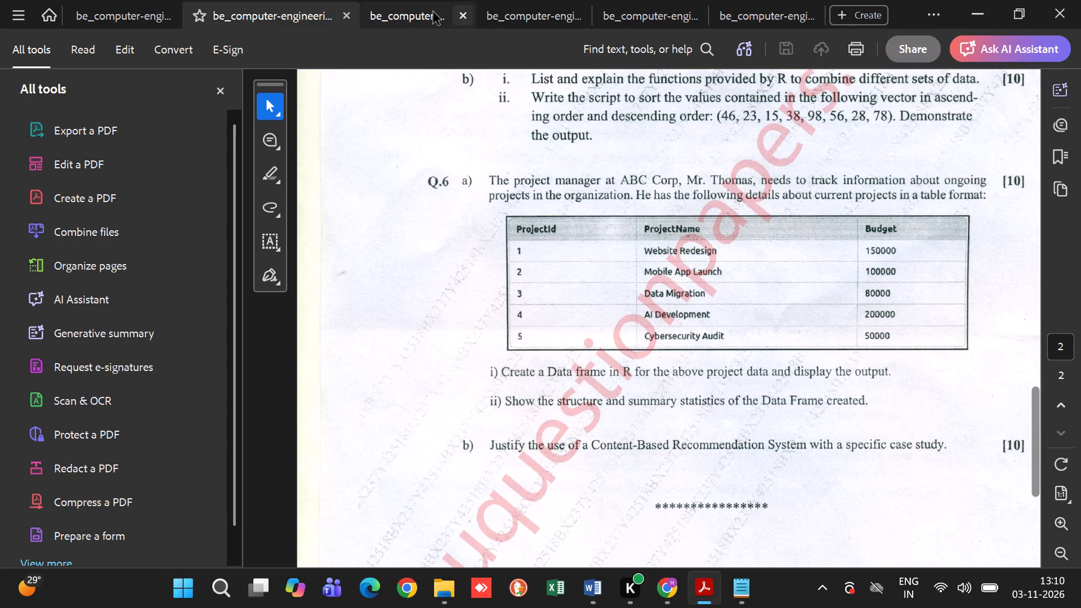
Switch to the third open Big Data Analytics paper and look through its questions to the end of page 2.
click(434, 12)
scroll(662, 299, down, 3)
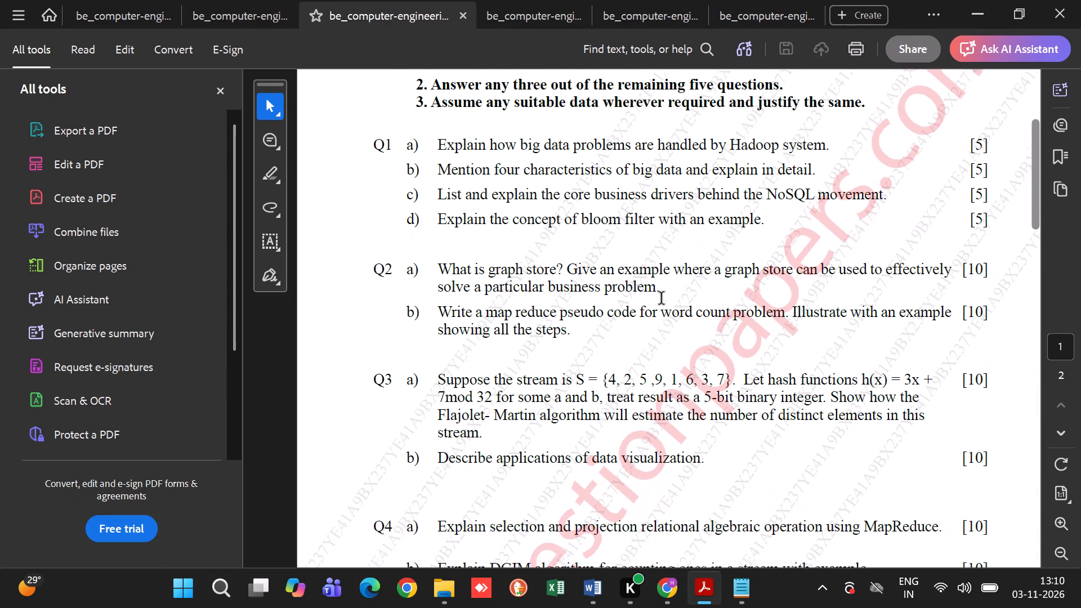
scroll(662, 299, down, 11)
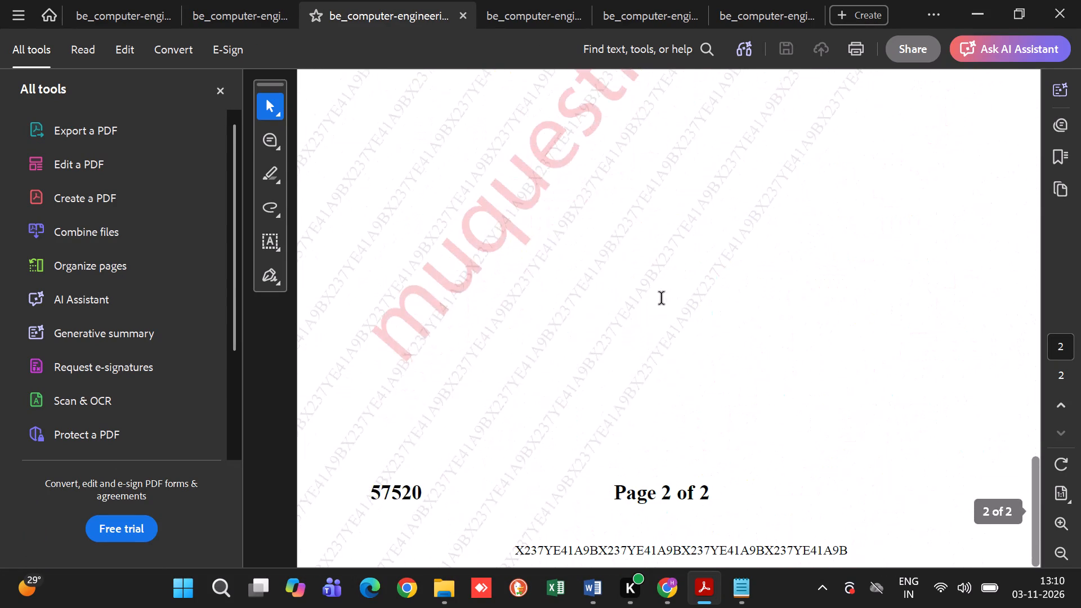
scroll(662, 299, down, 3)
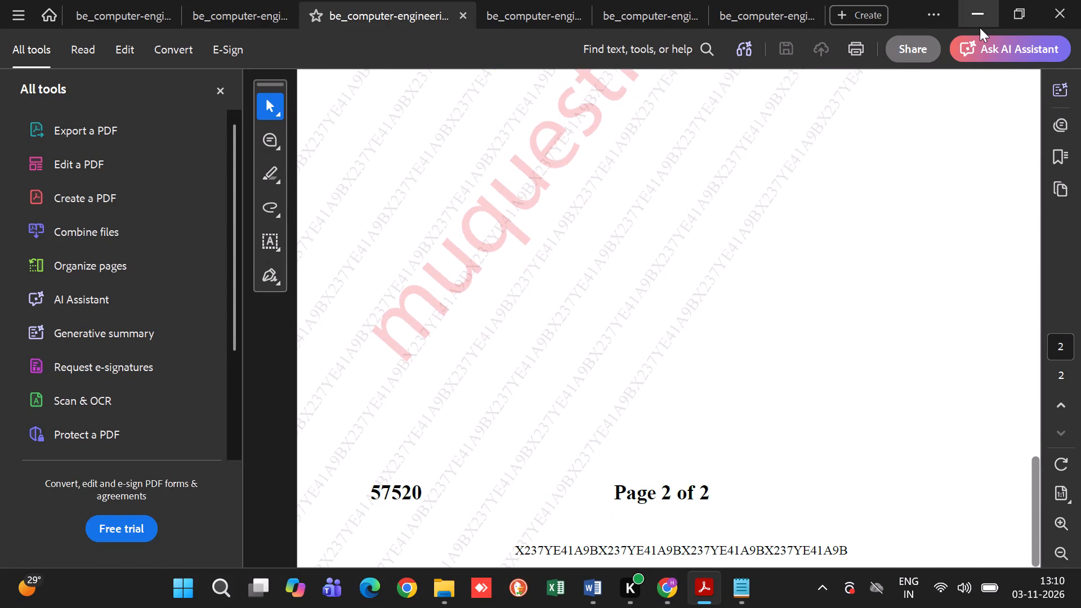
Minimize Acrobat, Word and Chrome, look back through the collected paper questions in the untitled Notepad file, and minimize Notepad.
click(980, 28)
click(975, 11)
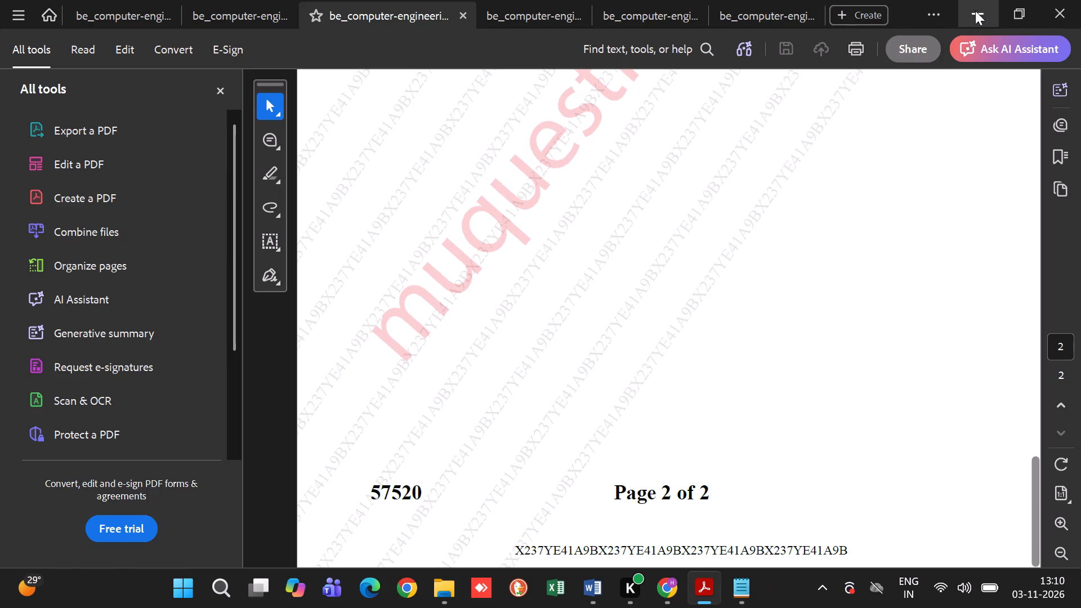
click(990, 15)
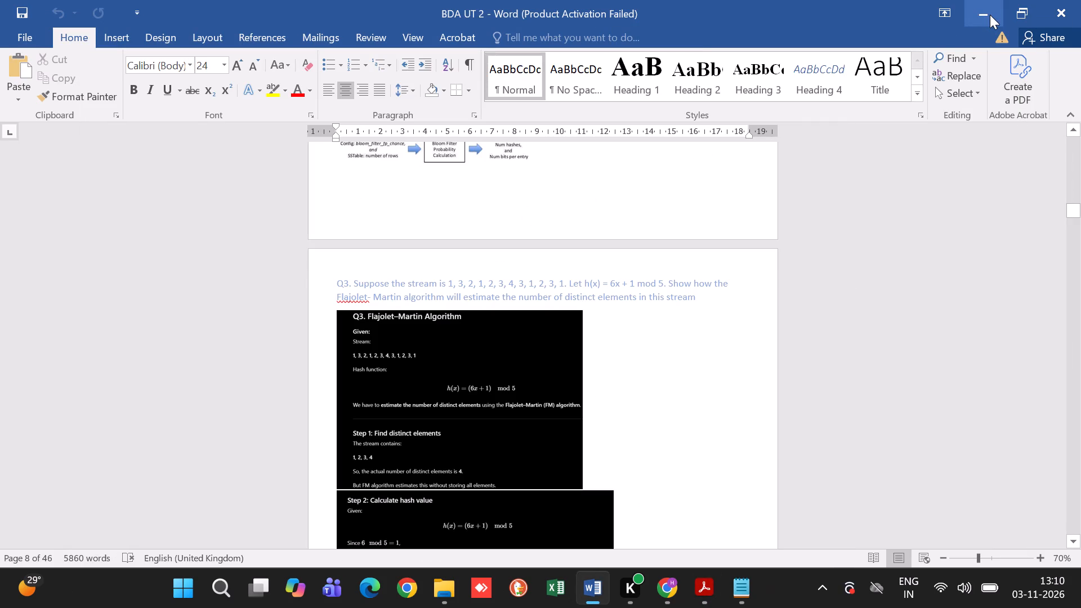
click(990, 15)
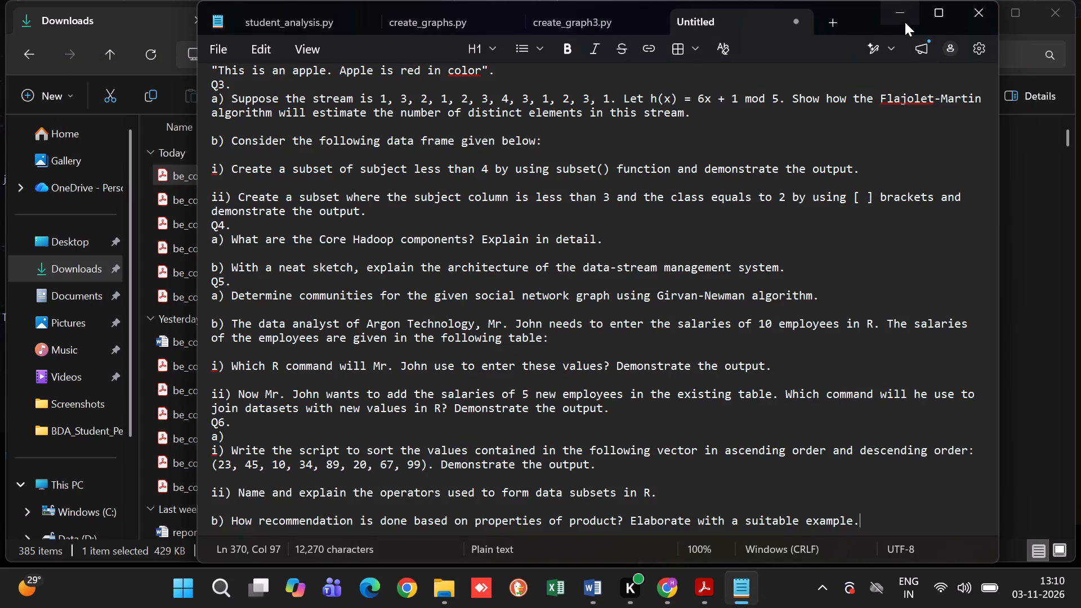
scroll(784, 381, up, 20)
scroll(784, 381, up, 8)
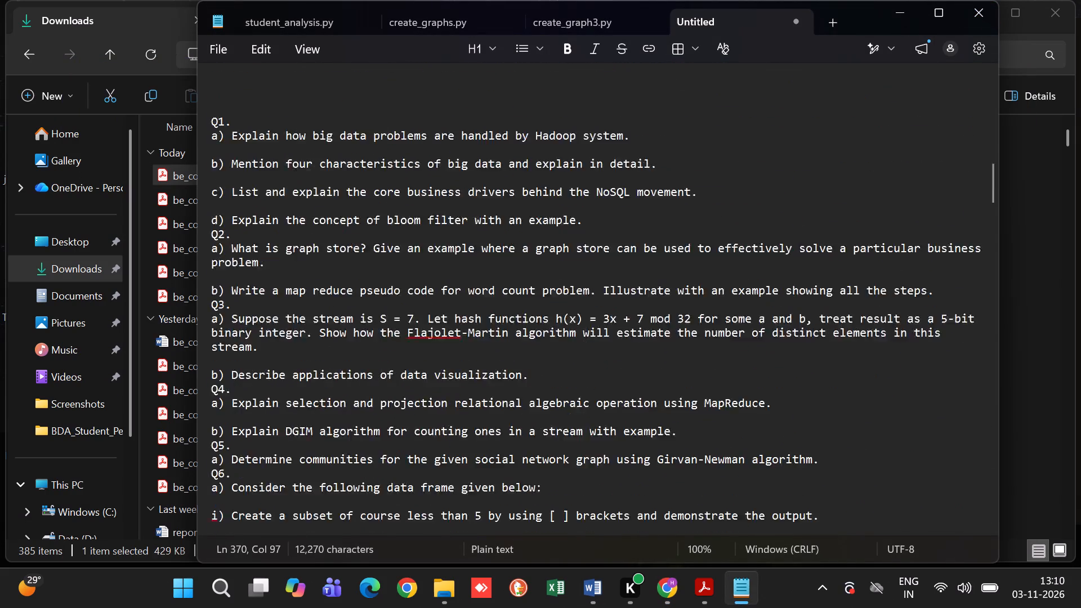
scroll(784, 381, up, 14)
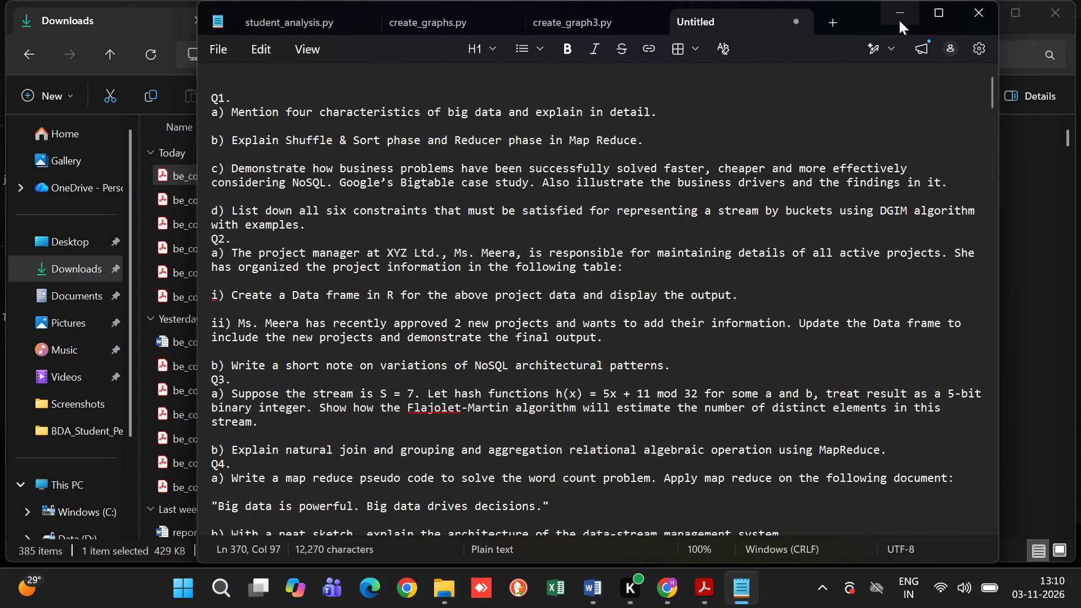
click(899, 20)
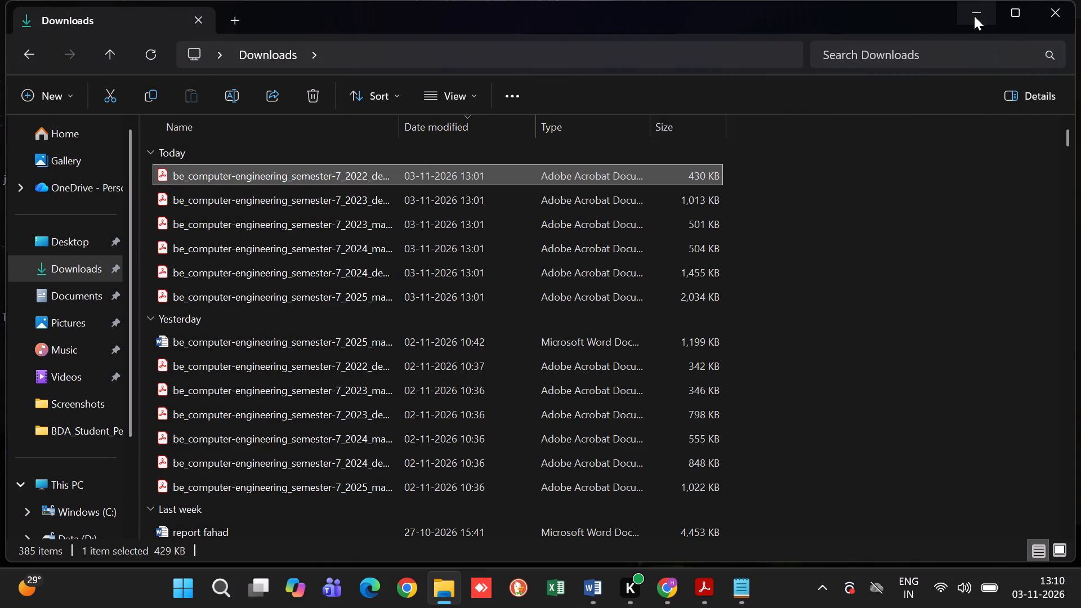
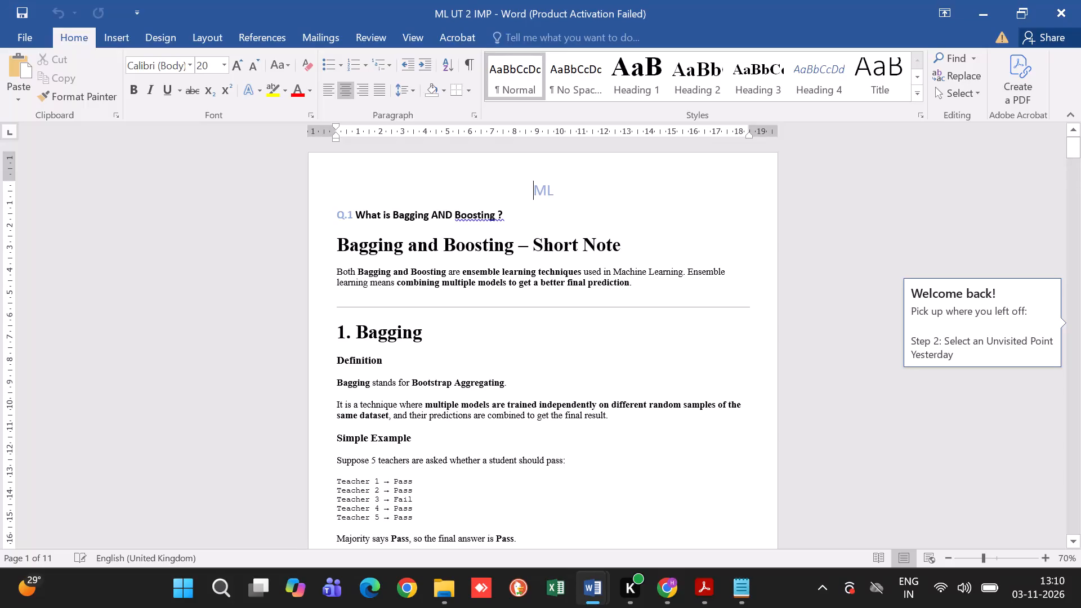
Clear the entire content of the ML UT 2 IMP document and enter the heading BDA.
key(ctrl+a)
key(BackSpace)
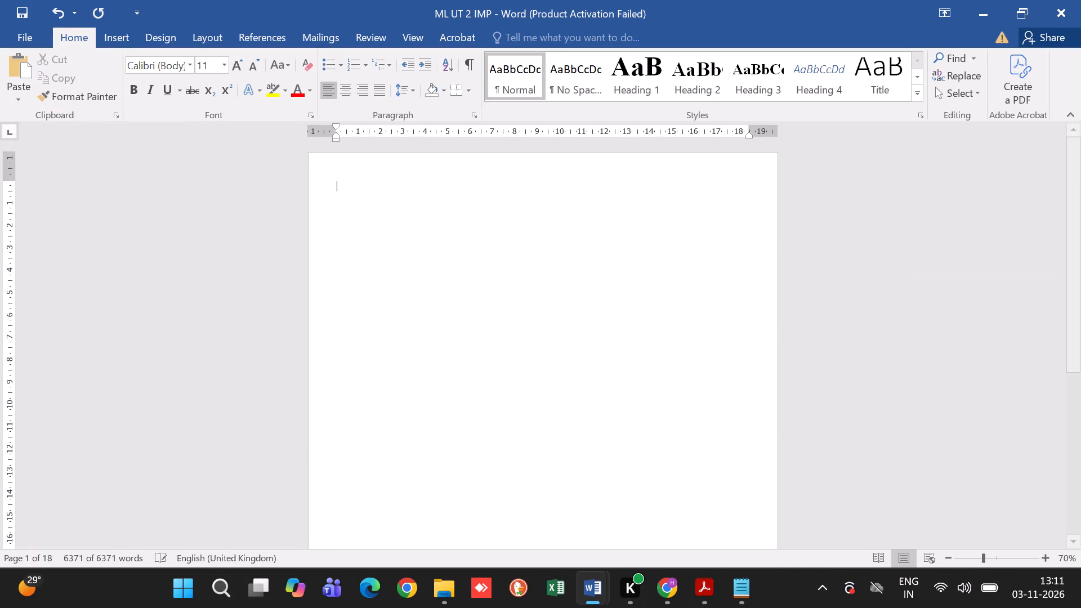
key(BackSpace)
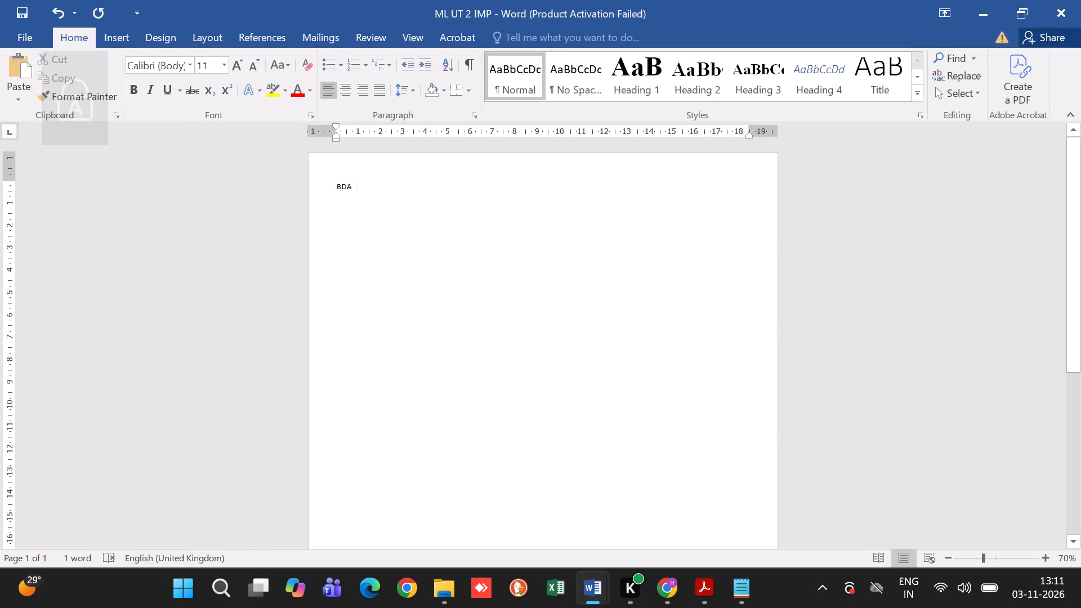
Format the BDA heading as 20 pt, bold, centred and light blue.
drag(361, 187, 293, 195)
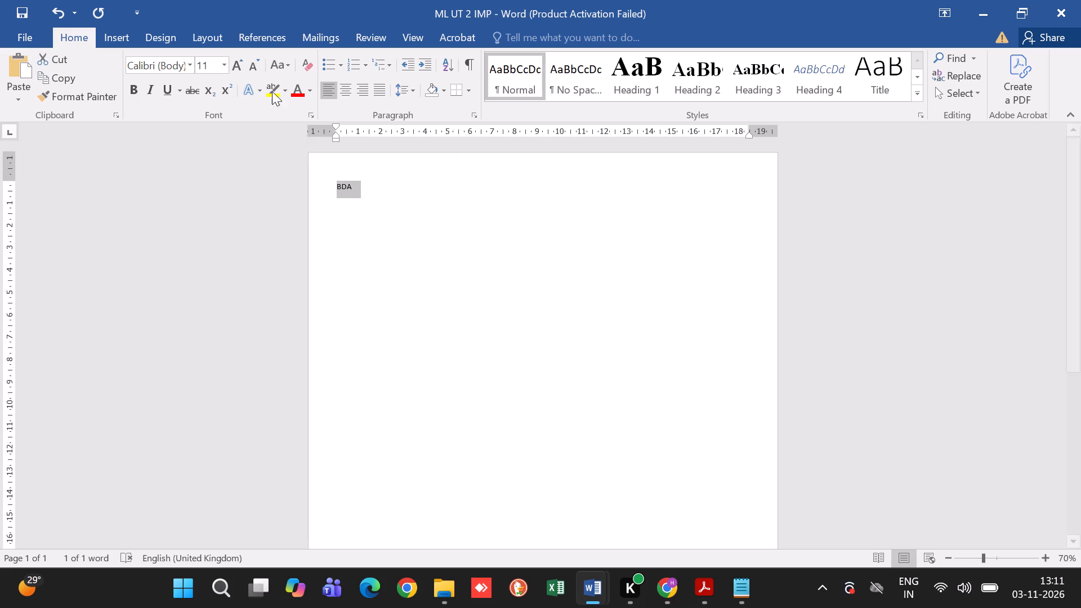
click(225, 58)
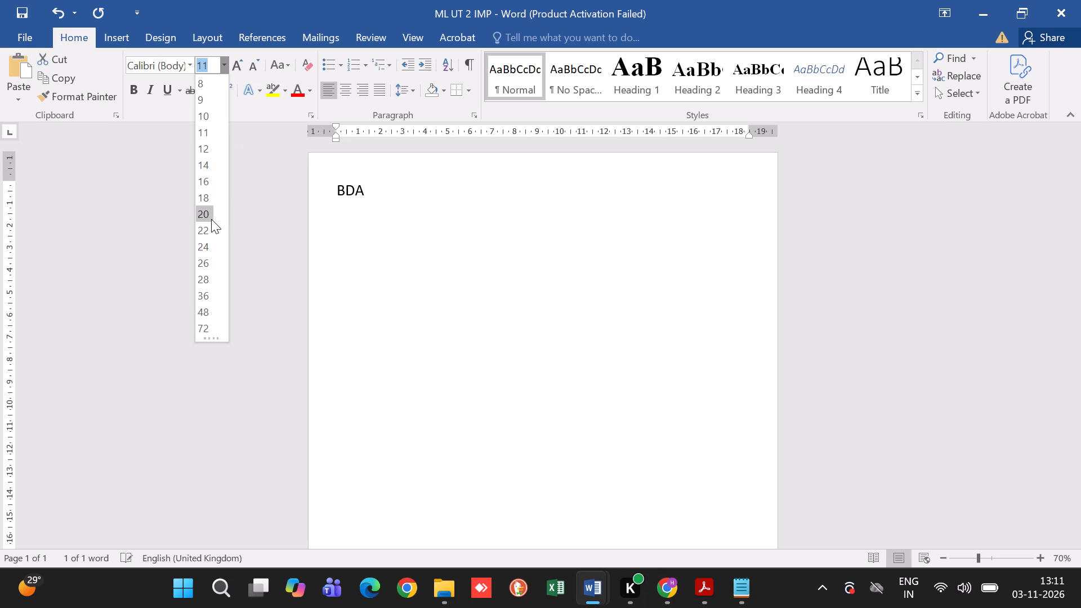
click(211, 219)
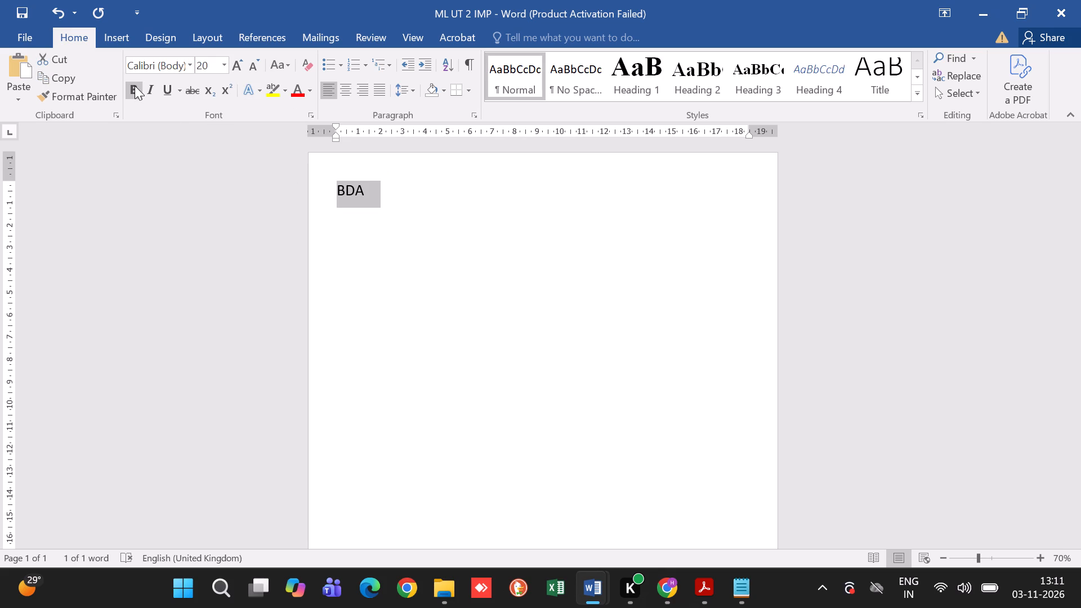
click(135, 86)
click(411, 92)
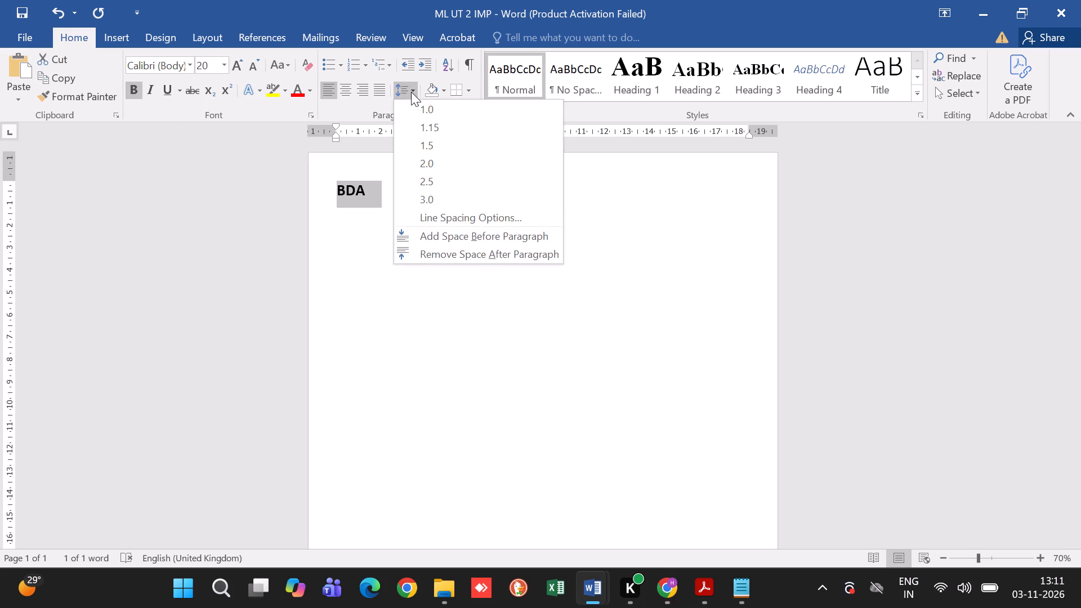
click(349, 96)
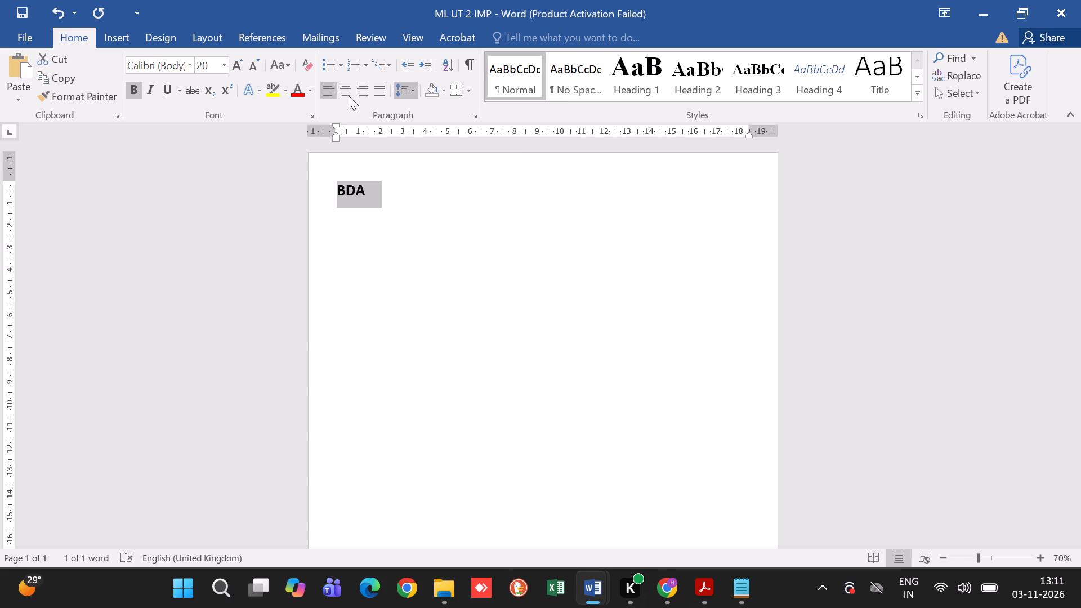
click(380, 96)
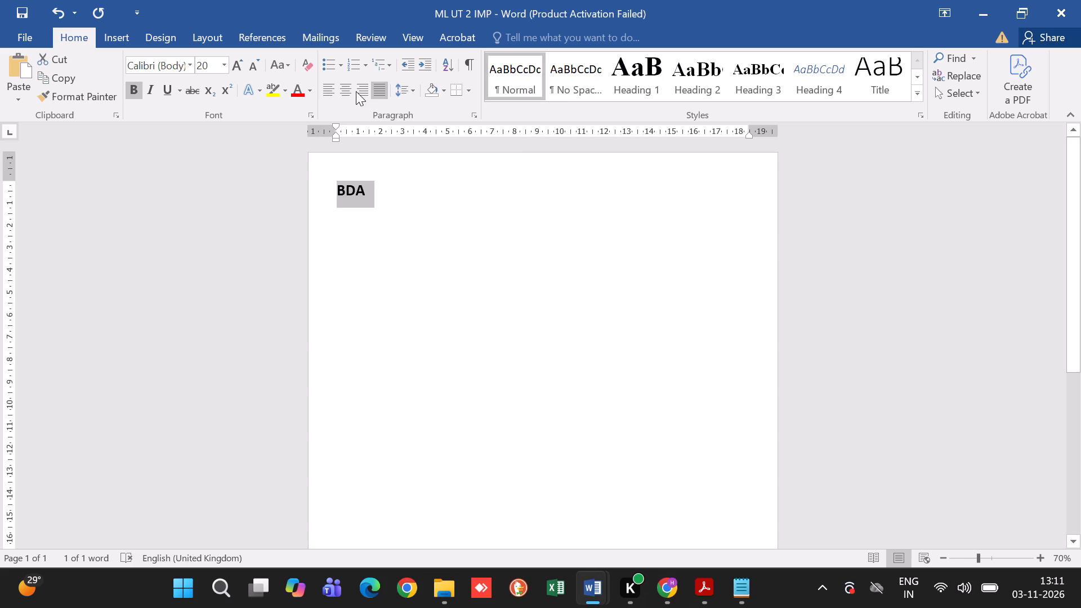
click(347, 89)
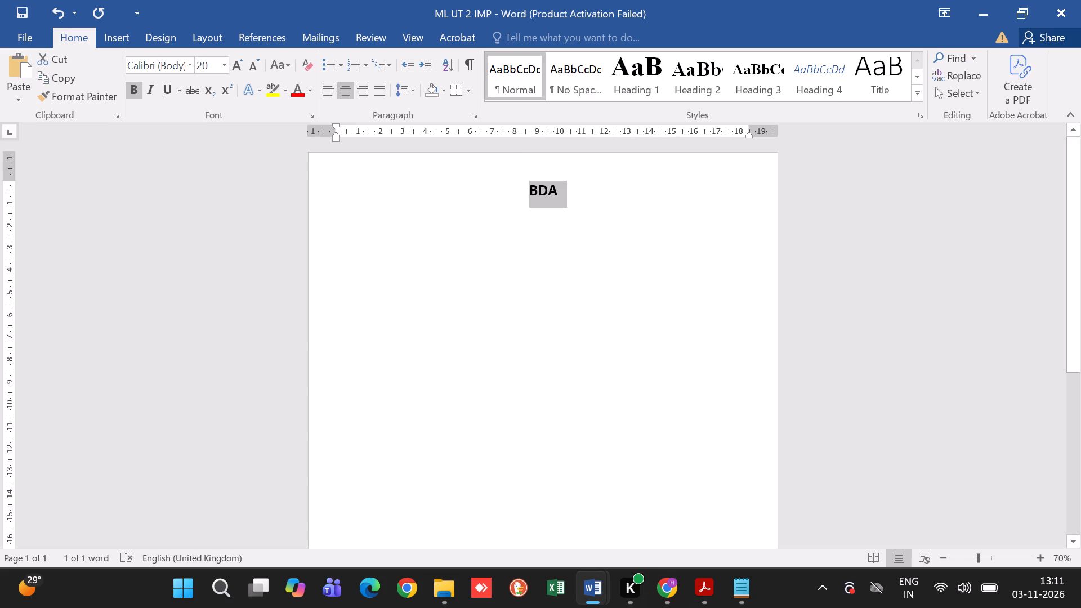
click(314, 86)
click(351, 176)
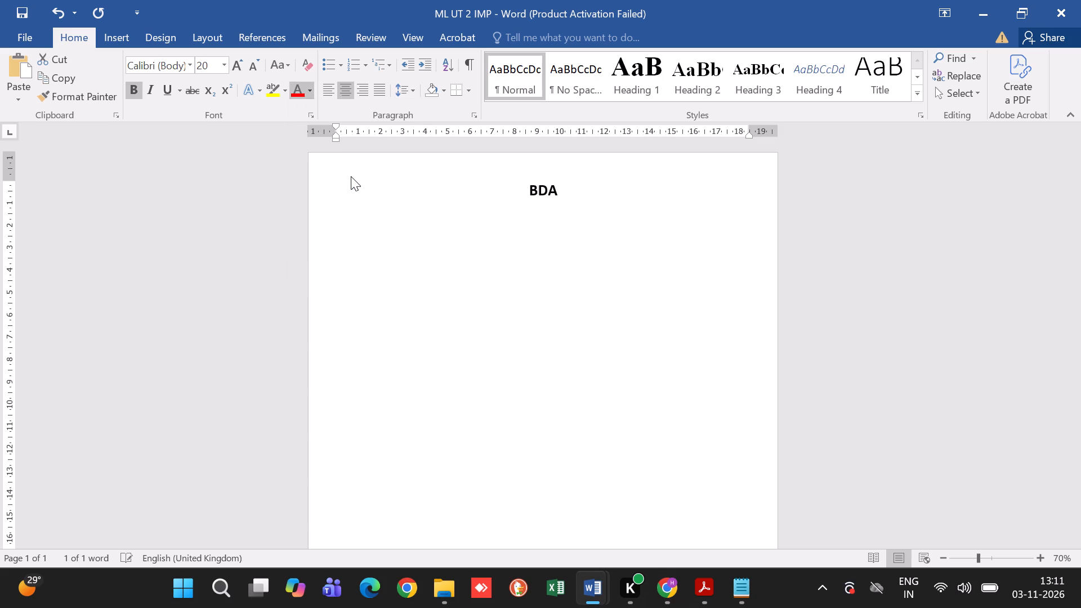
Start a left-aligned 12 pt line below the BDA heading with the question number Q.1.
click(587, 191)
key(Return)
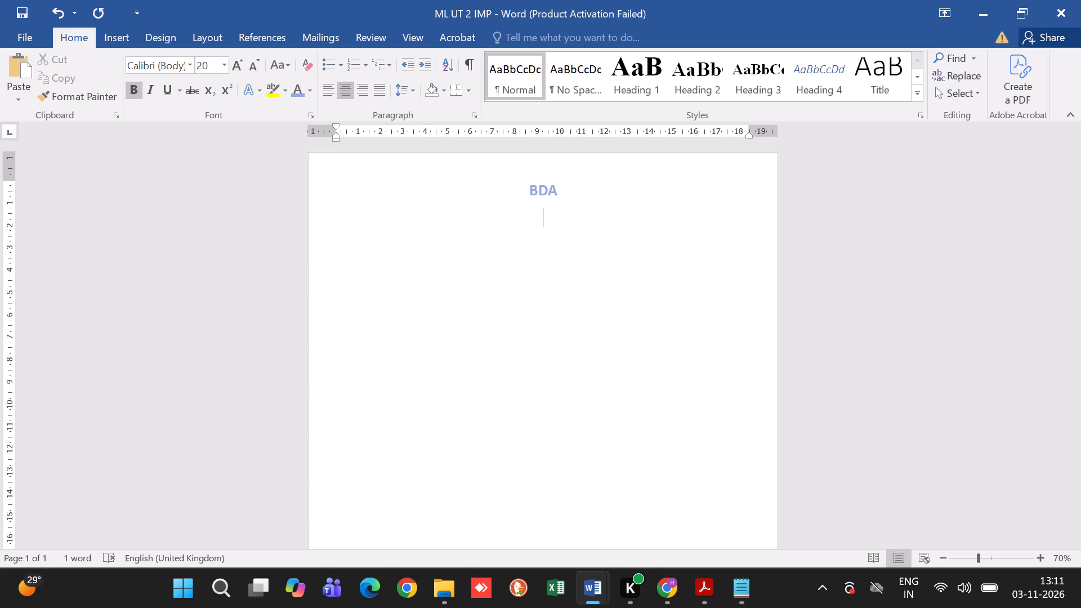
key(BackSpace)
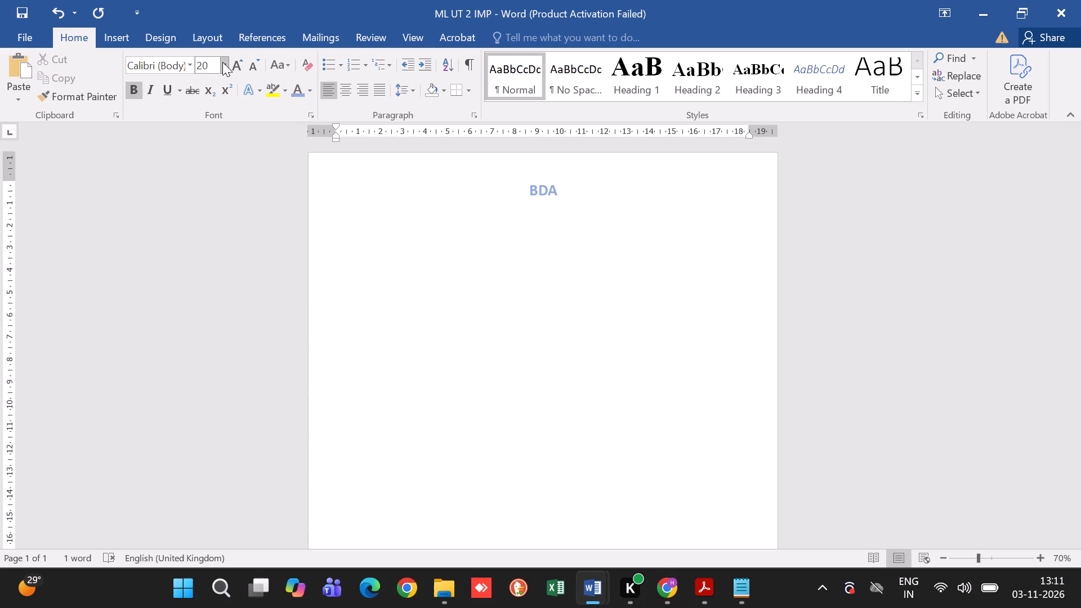
click(222, 62)
click(206, 155)
key(q)
text(.1)
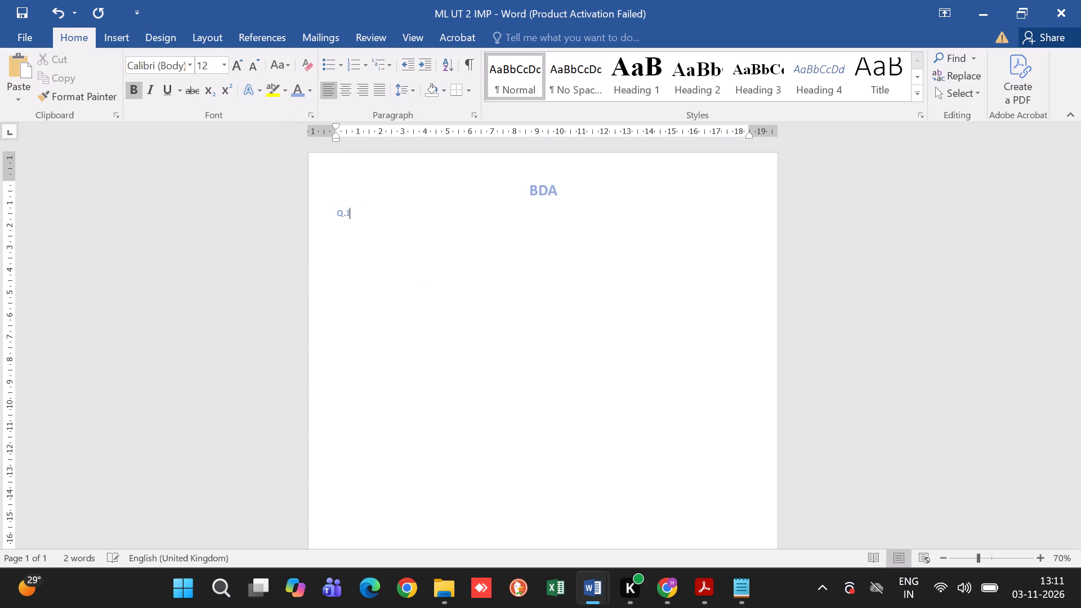
key(space)
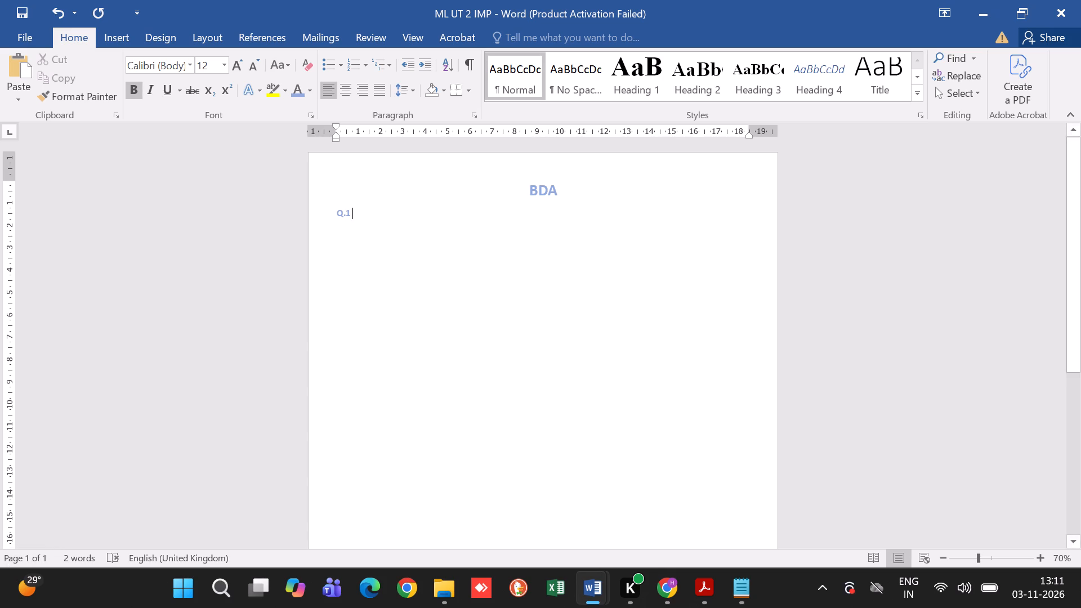
Copy "Mention four characteristics of big data and explain in detail." from the untitled Notepad file and paste it after Q.1 in ML UT 2 IMP.
click(745, 596)
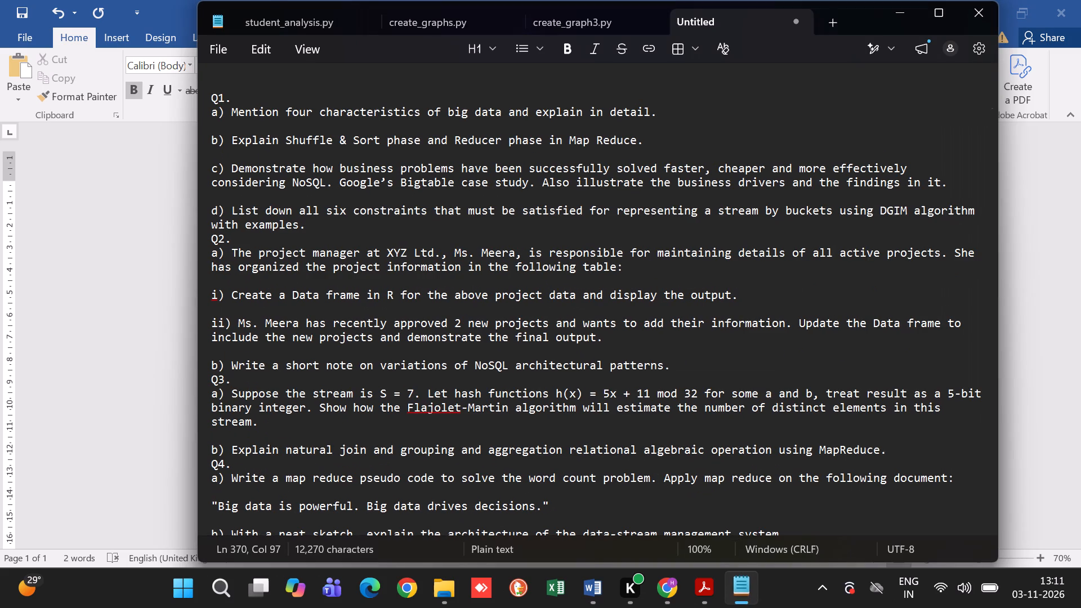
drag(230, 113, 662, 107)
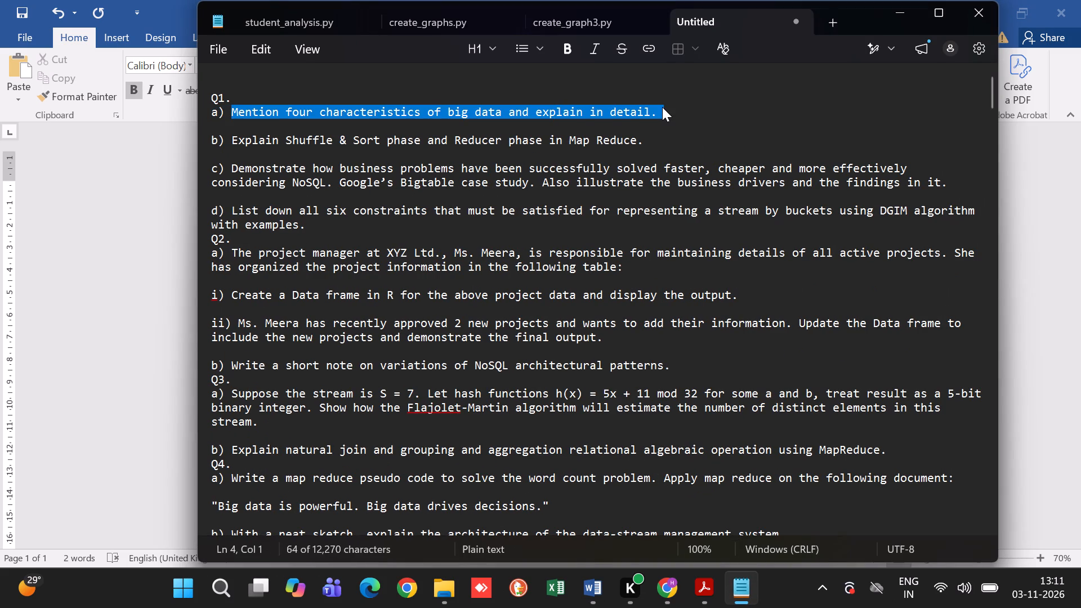
key(ctrl+c)
click(597, 581)
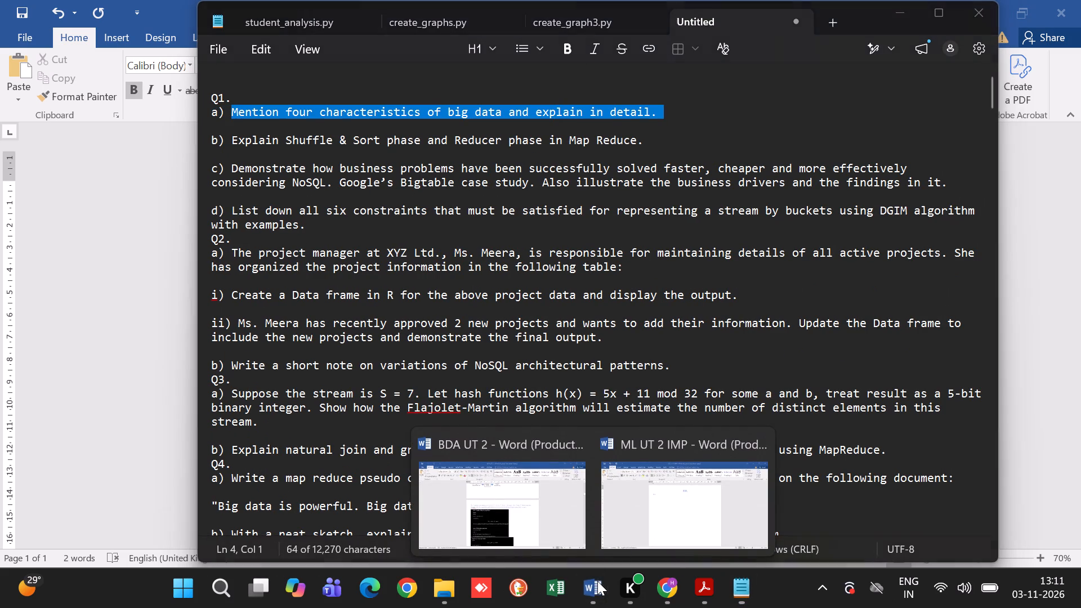
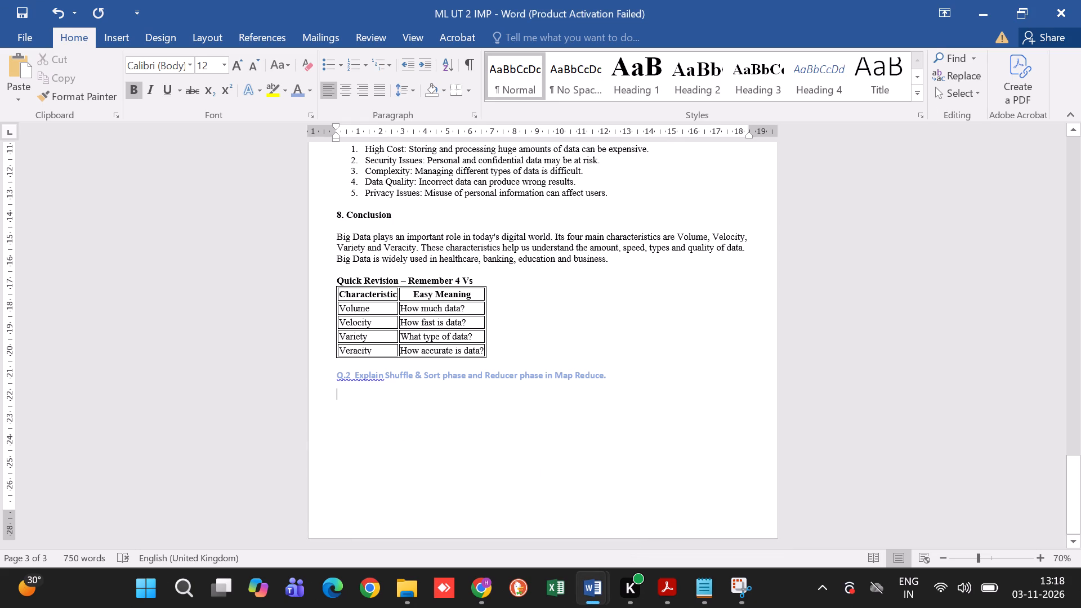
key(ctrl+v)
Apply All Borders to the table under 5. Difference Between Shuffle & Sort and Reducer Phase.
scroll(605, 439, up, 6)
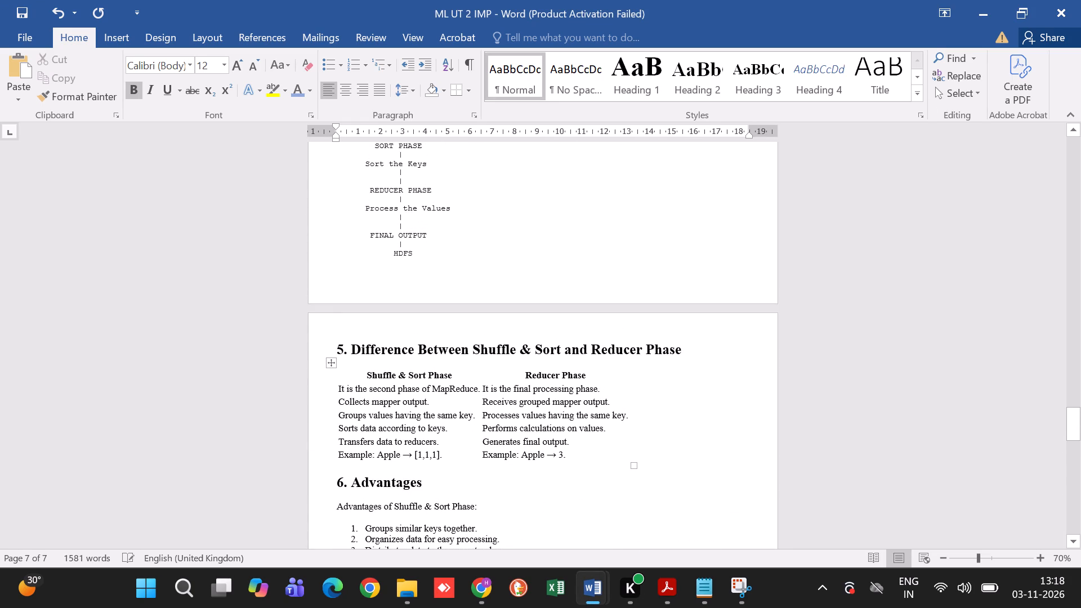
click(330, 364)
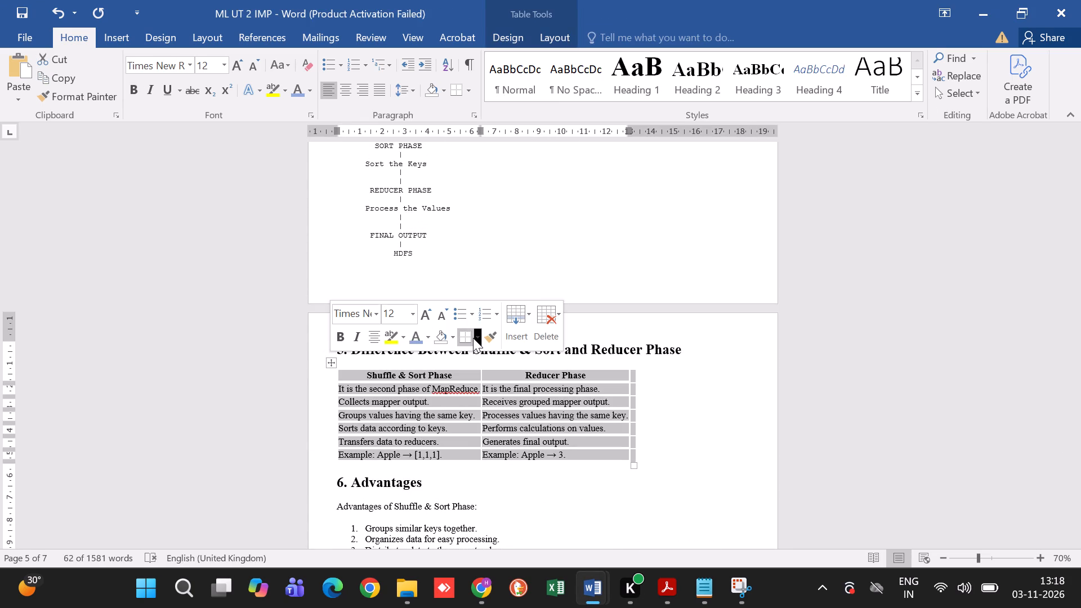
click(473, 338)
click(474, 338)
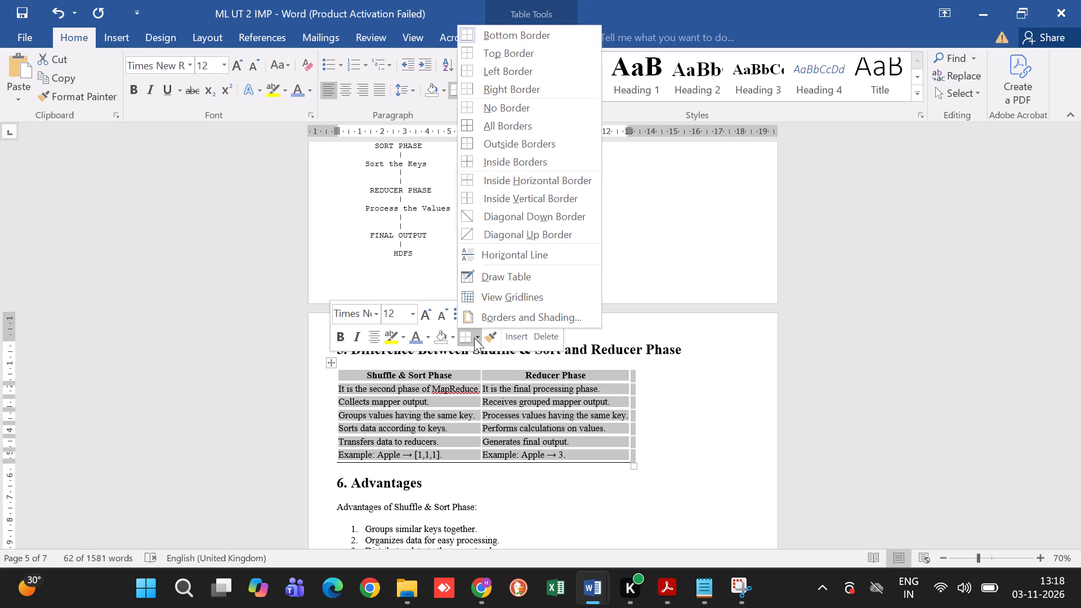
click(493, 119)
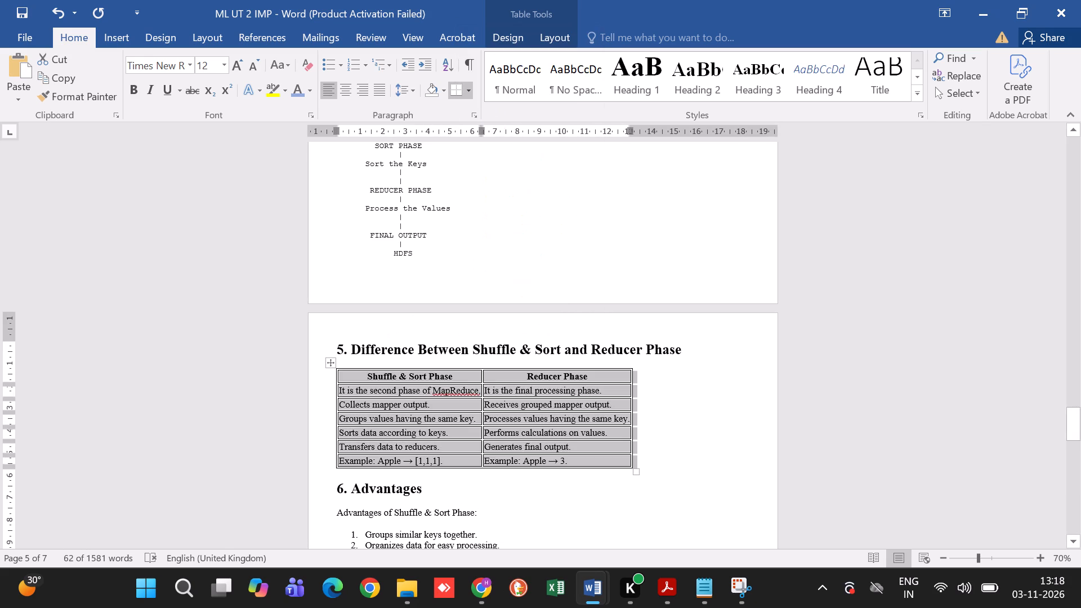
Set the font size of the whole Q.2 answer, from the 1. Introduction heading through the Easy trick line, to 12.
scroll(520, 239, up, 7)
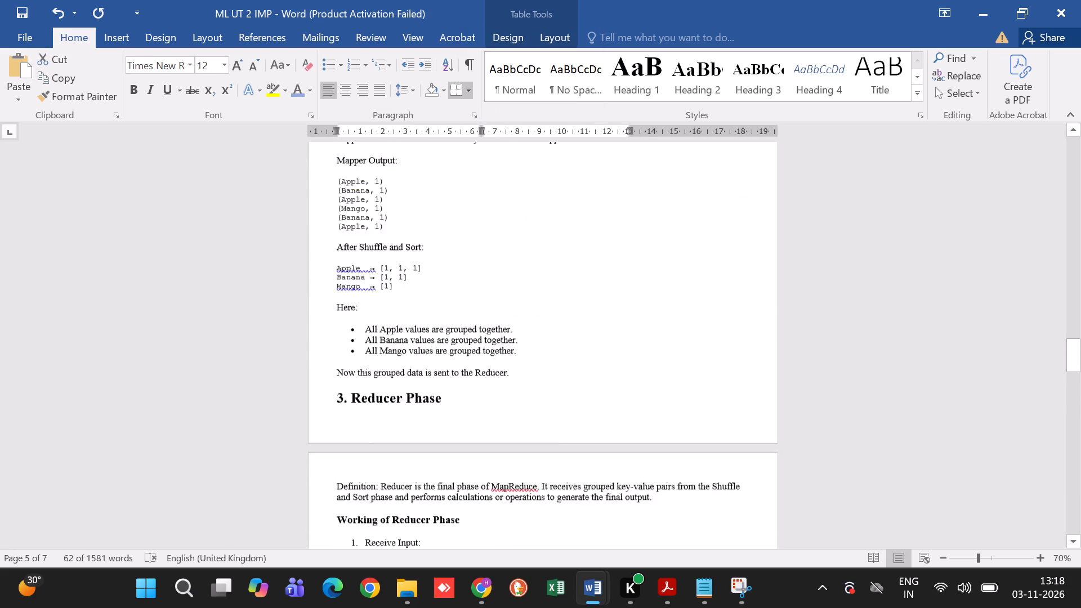
scroll(520, 239, up, 1)
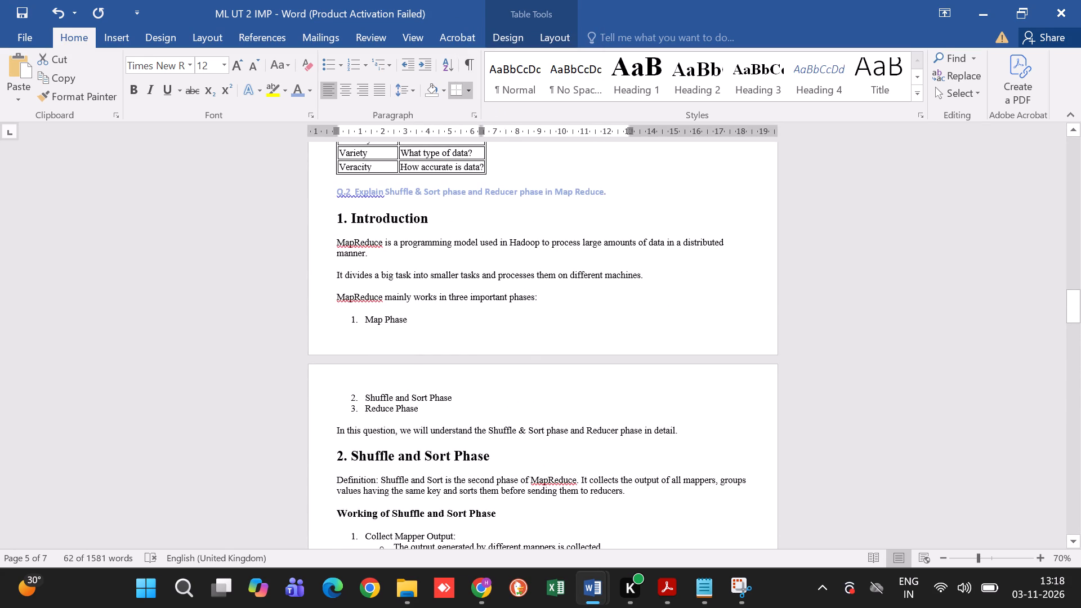
click(334, 214)
drag(336, 214, 550, 607)
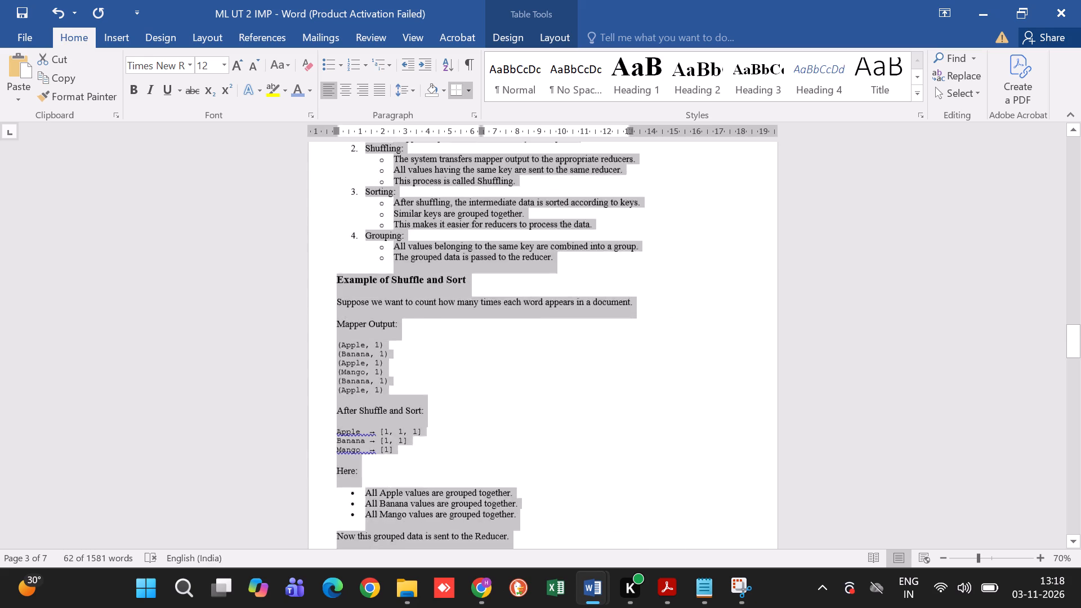
drag(550, 607, 547, 607)
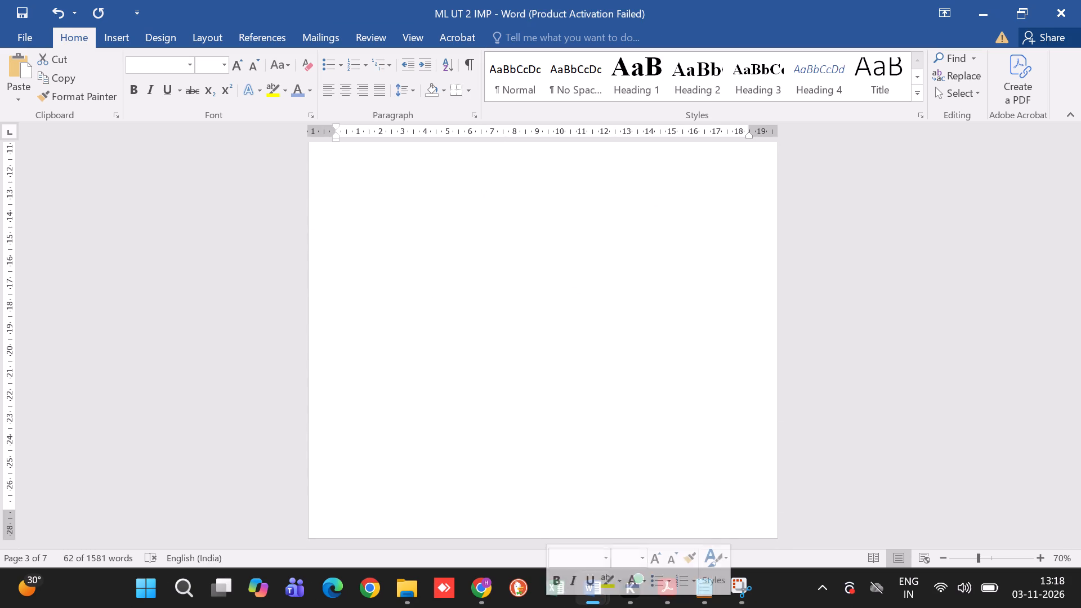
click(212, 68)
text(12)
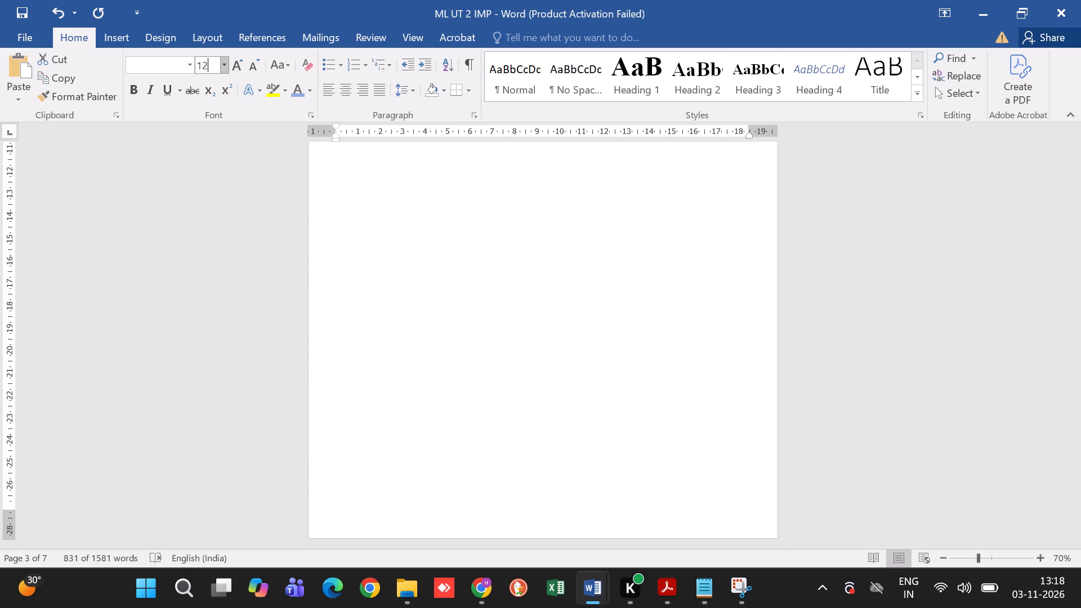
key(Return)
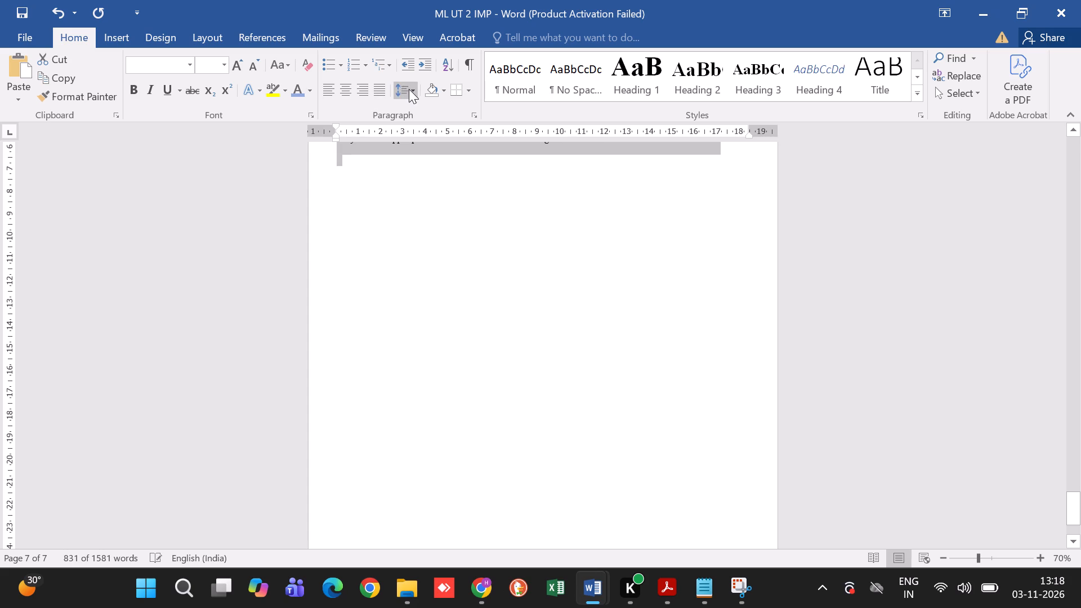
Remove the space after paragraphs throughout the selected Q.2 answer.
click(409, 90)
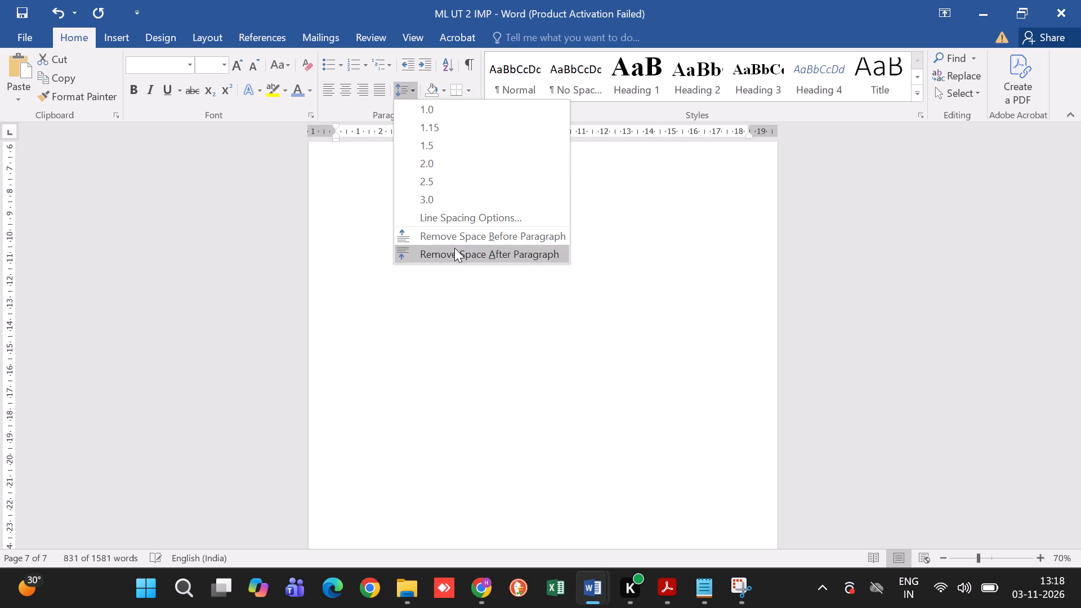
click(454, 252)
scroll(589, 298, up, 2)
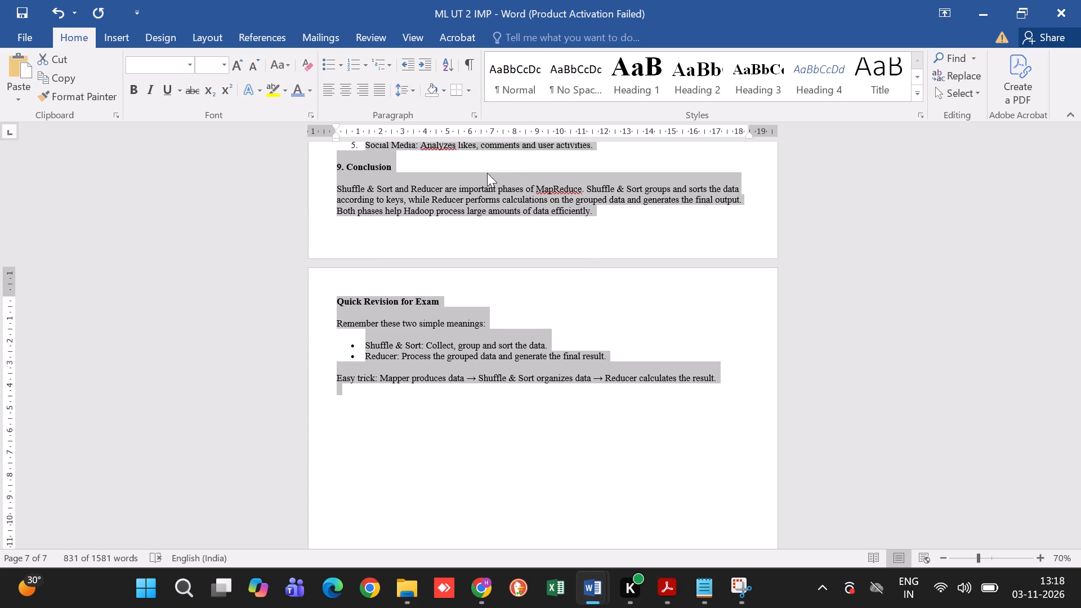
Switch to the Google Images results in Chrome and copy the ResearchGate Map, Shuffle, Reduce diagram.
click(498, 580)
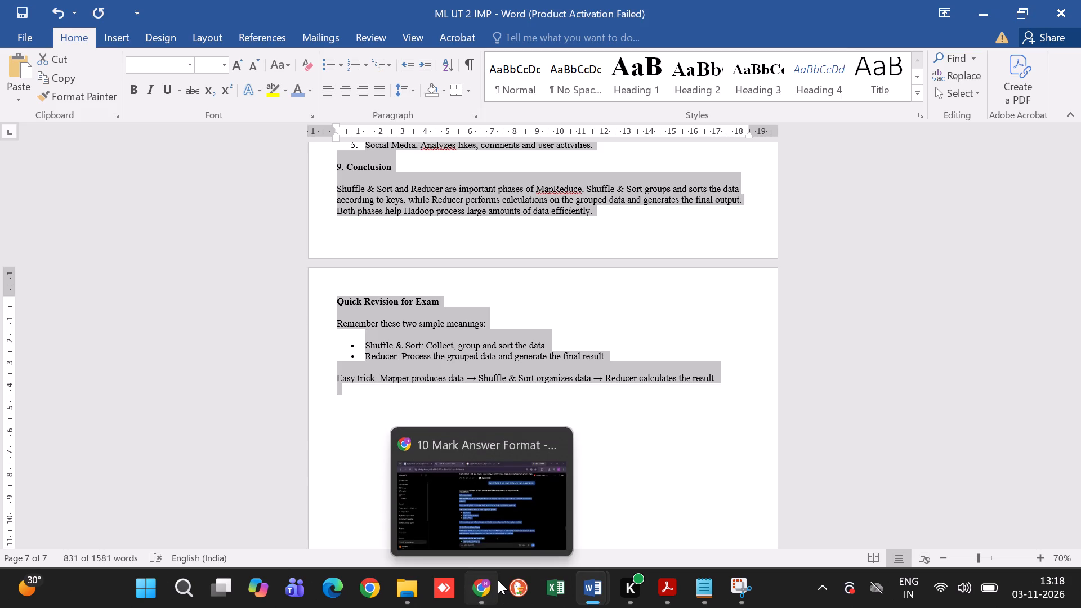
click(525, 10)
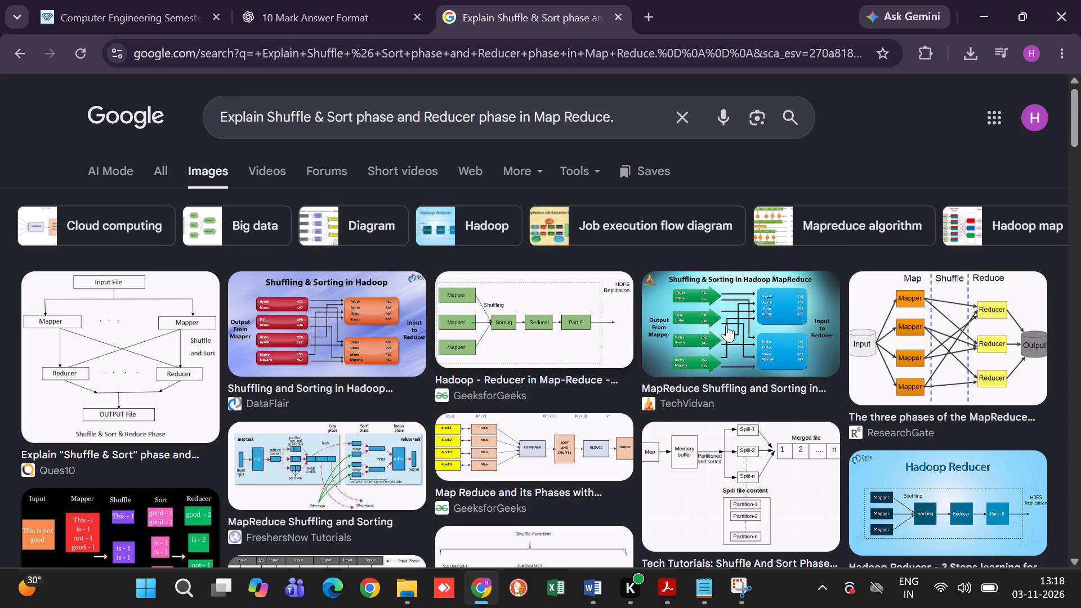
right_click(932, 355)
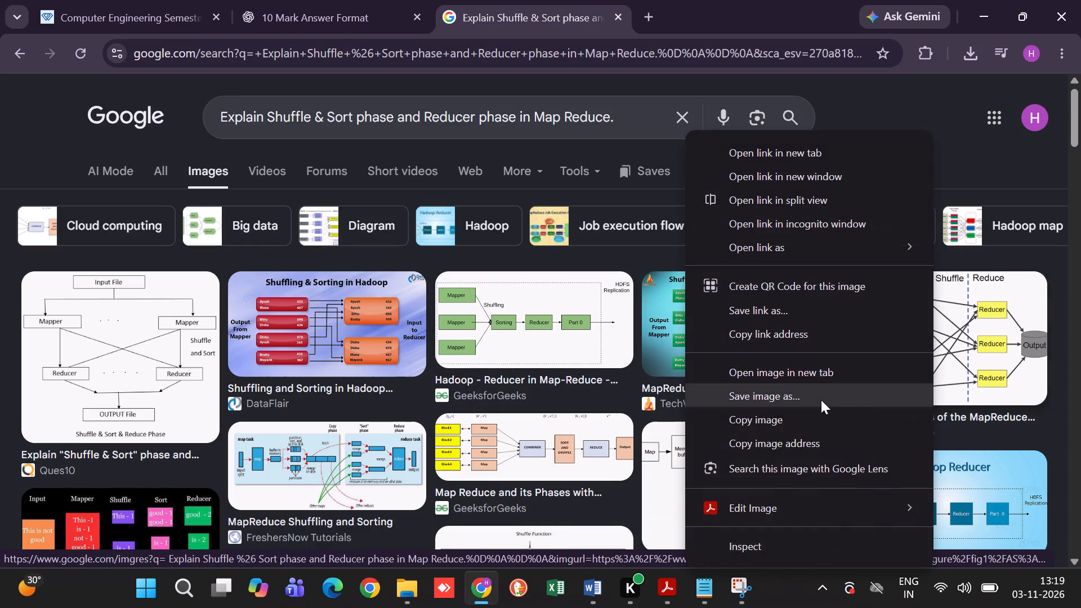
click(811, 408)
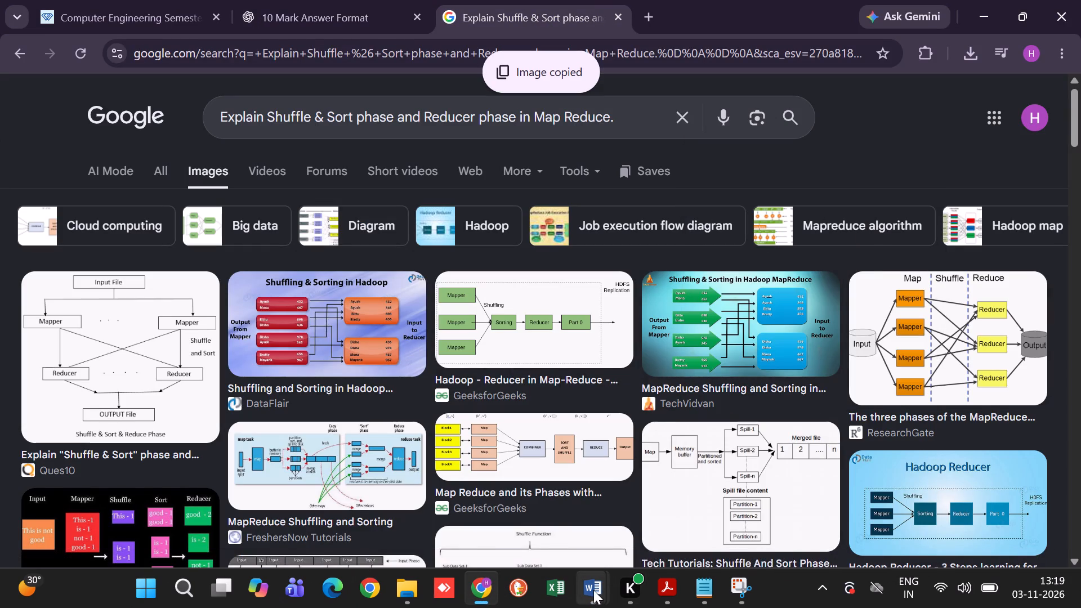
Return to the ML UT 2 IMP document and paste the diagram at the Group Same Keys line under 4. Diagram.
click(571, 444)
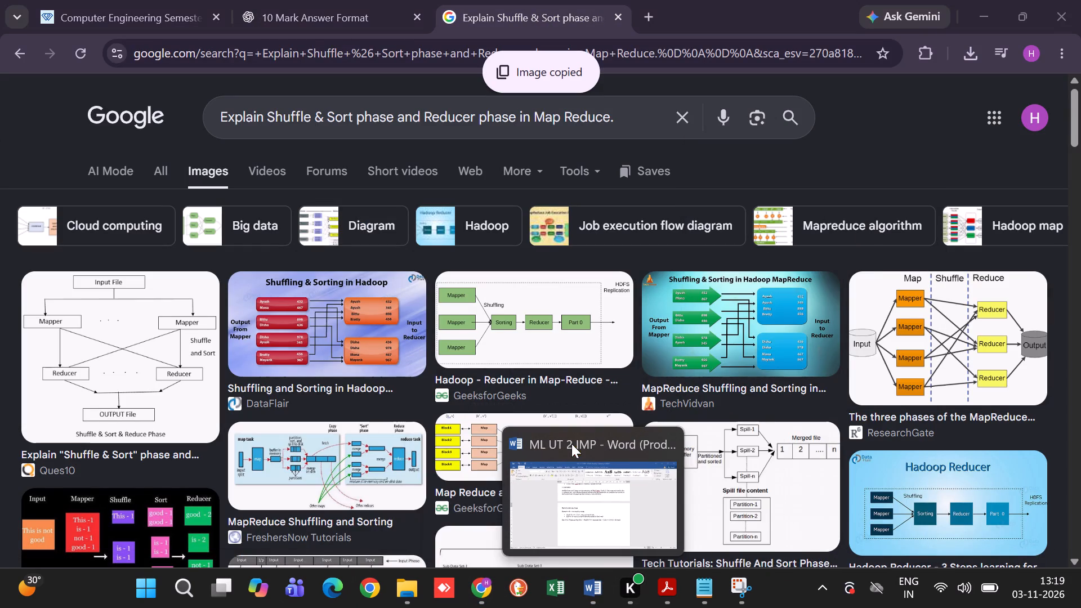
click(569, 496)
scroll(618, 352, up, 6)
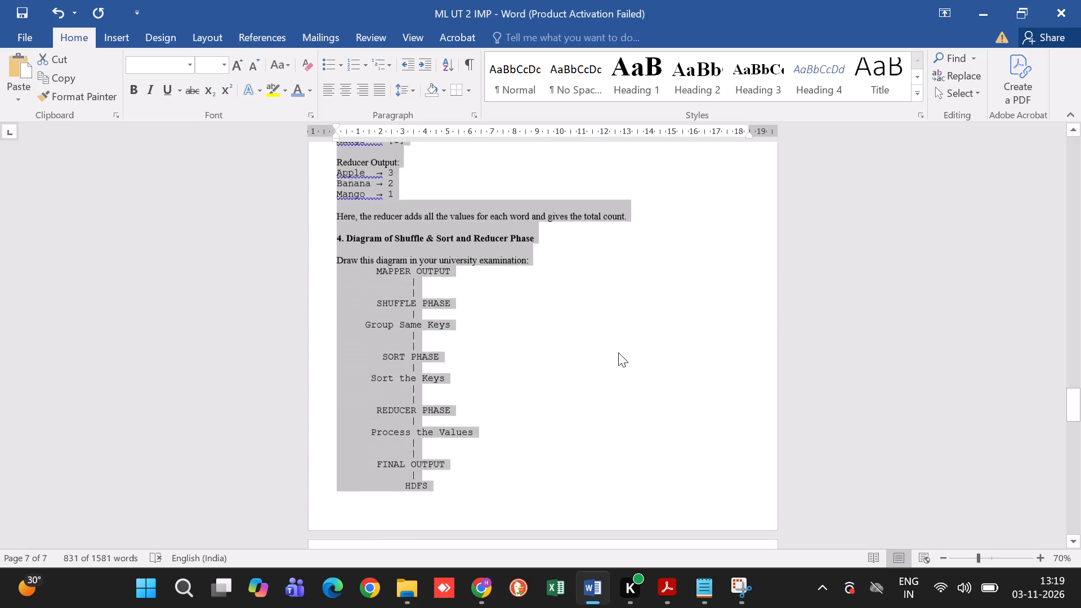
scroll(618, 352, up, 1)
click(545, 466)
key(ctrl+v)
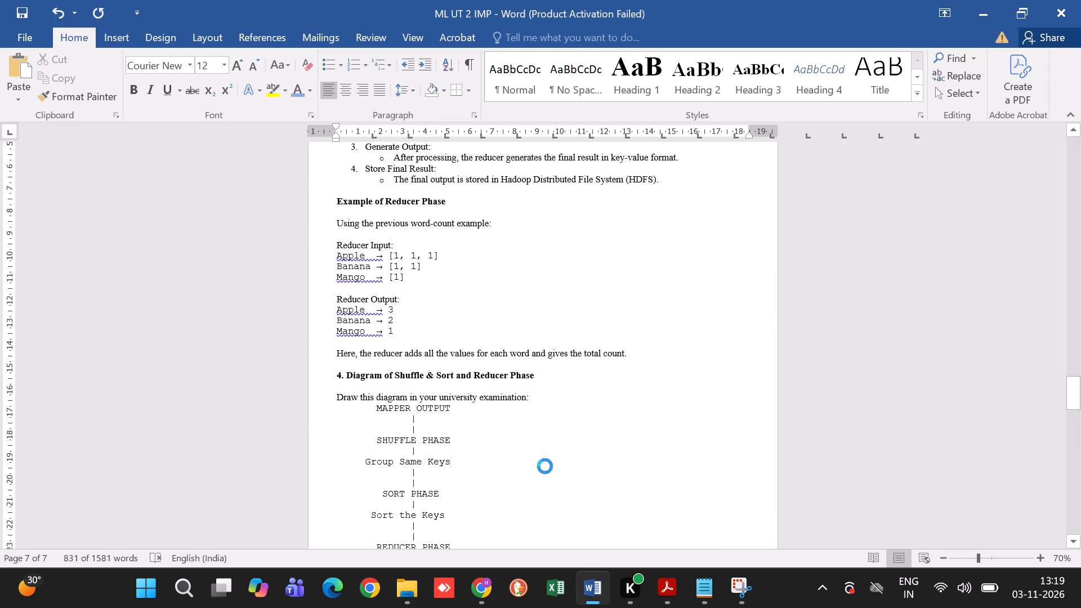
Shrink the Map, Shuffle, Reduce picture, apply Through text wrapping, and place it beside the text flow diagram under heading 4.
click(545, 466)
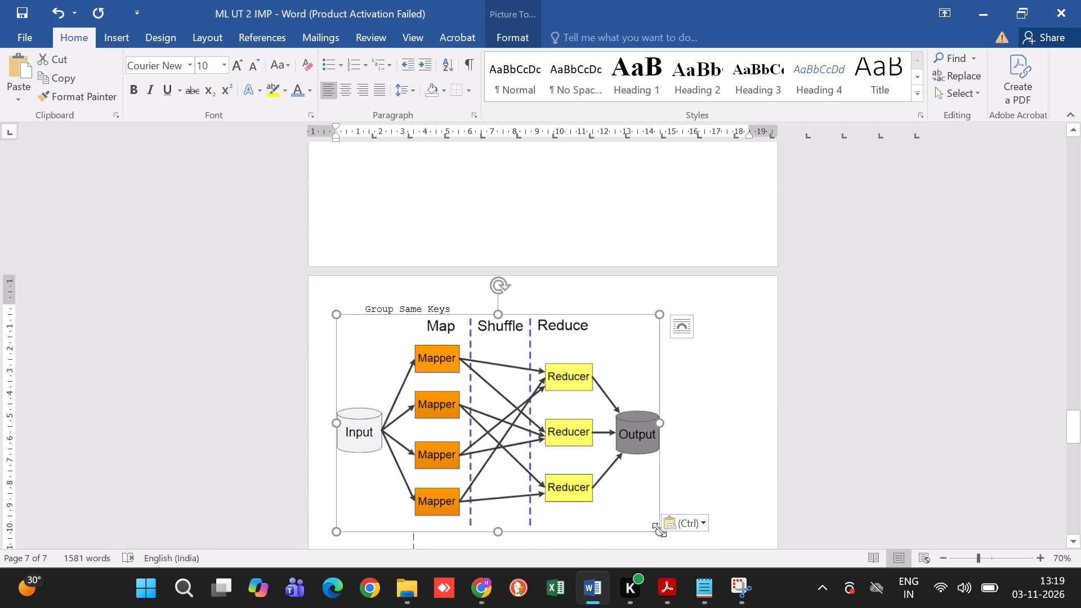
drag(659, 530, 535, 392)
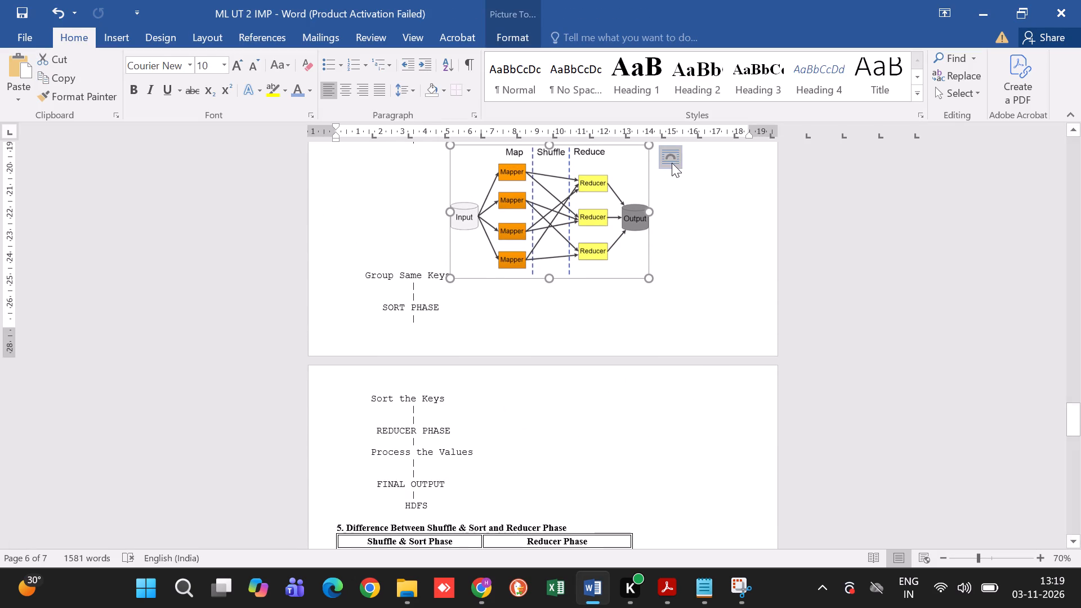
click(671, 162)
click(794, 251)
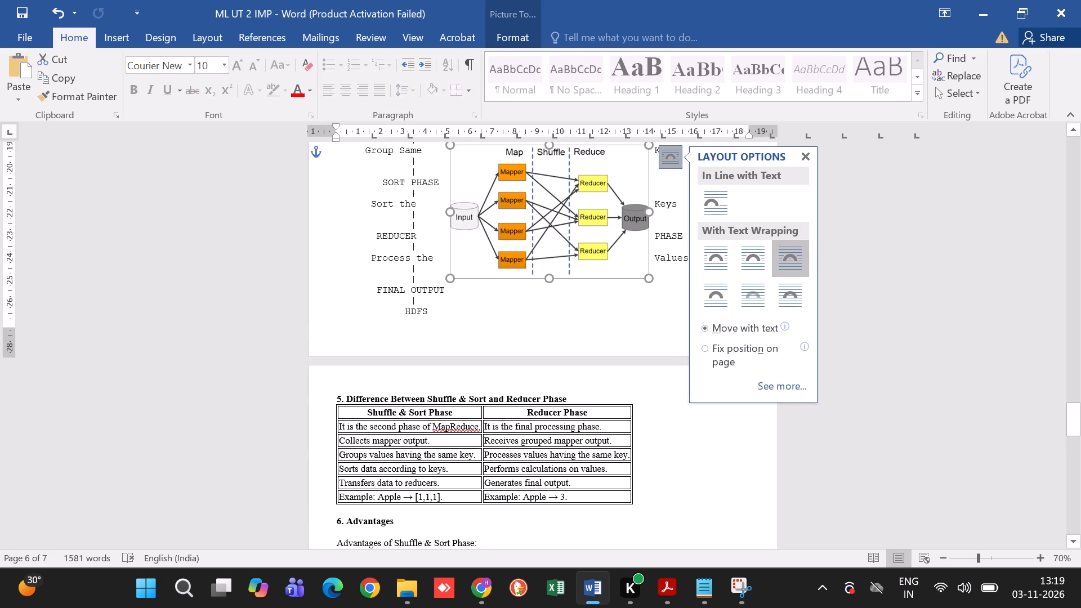
scroll(586, 272, up, 2)
drag(539, 408, 665, 366)
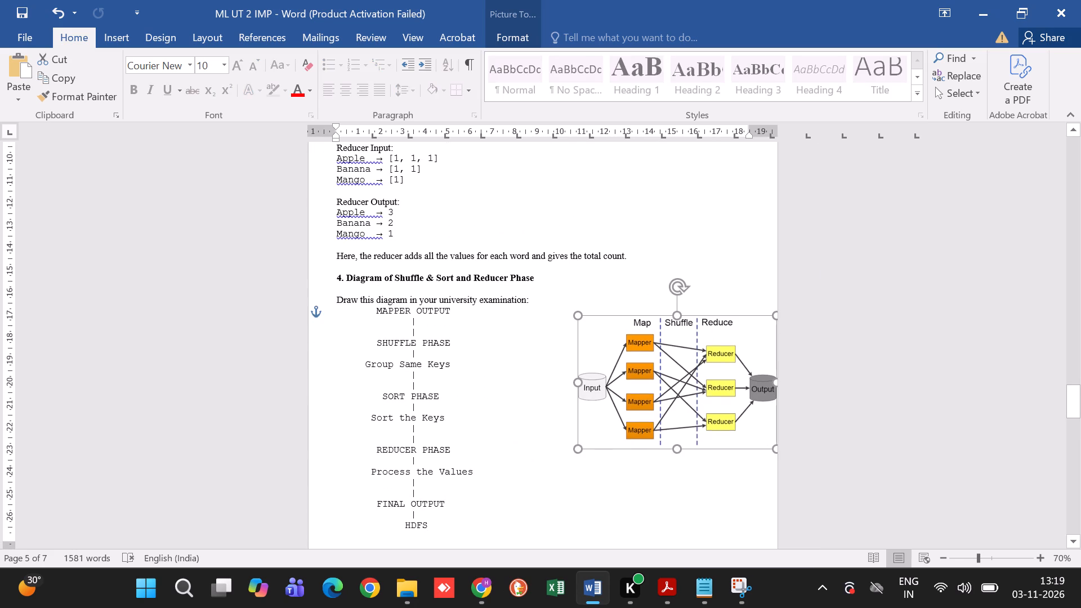
drag(665, 366, 632, 370)
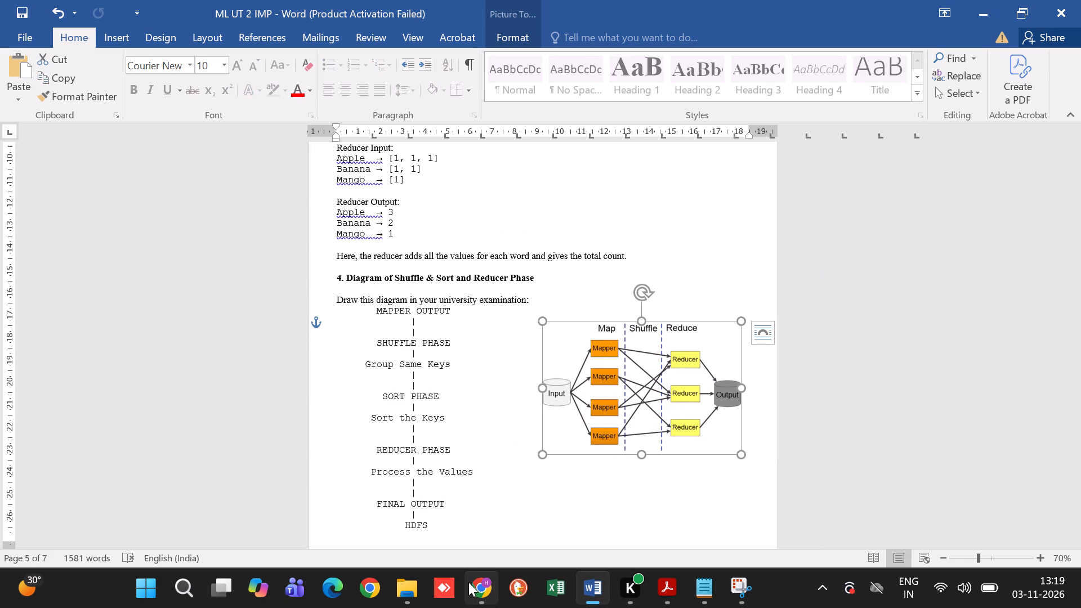
Switch back to the Google Images results and copy the GeeksforGeeks Hadoop Reducer diagram with green Mapper boxes.
click(468, 582)
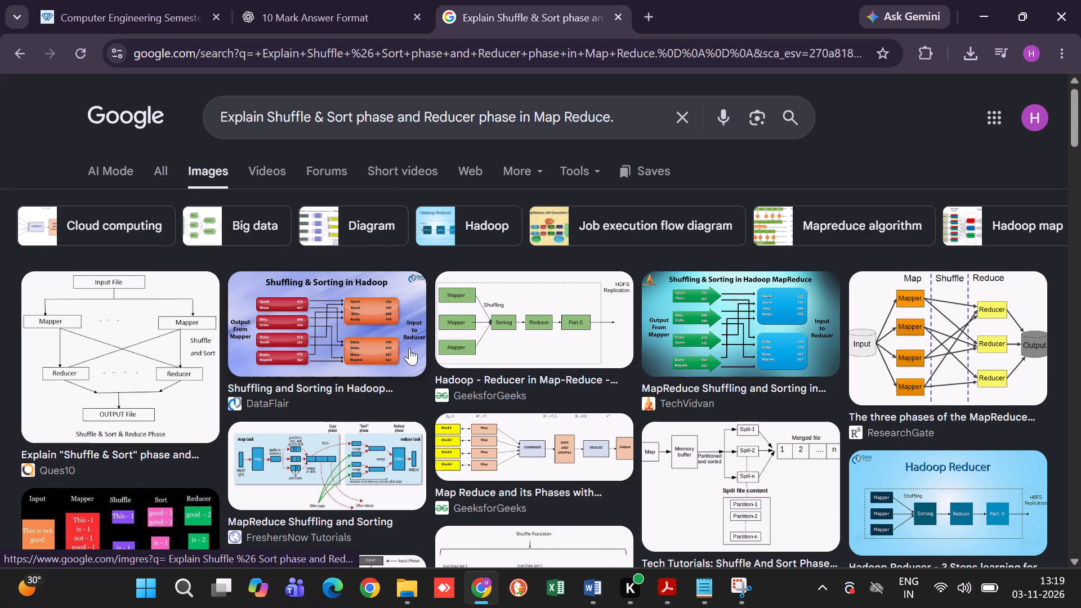
right_click(520, 334)
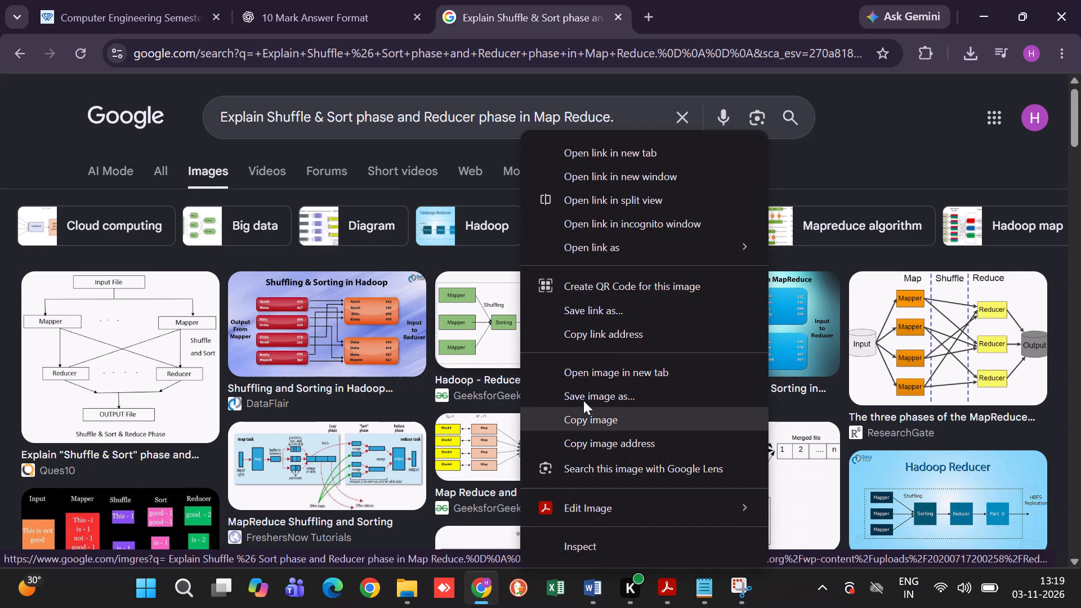
click(581, 415)
Look through the image results for other Shuffle & Sort and Reducer diagrams.
scroll(581, 415, down, 1)
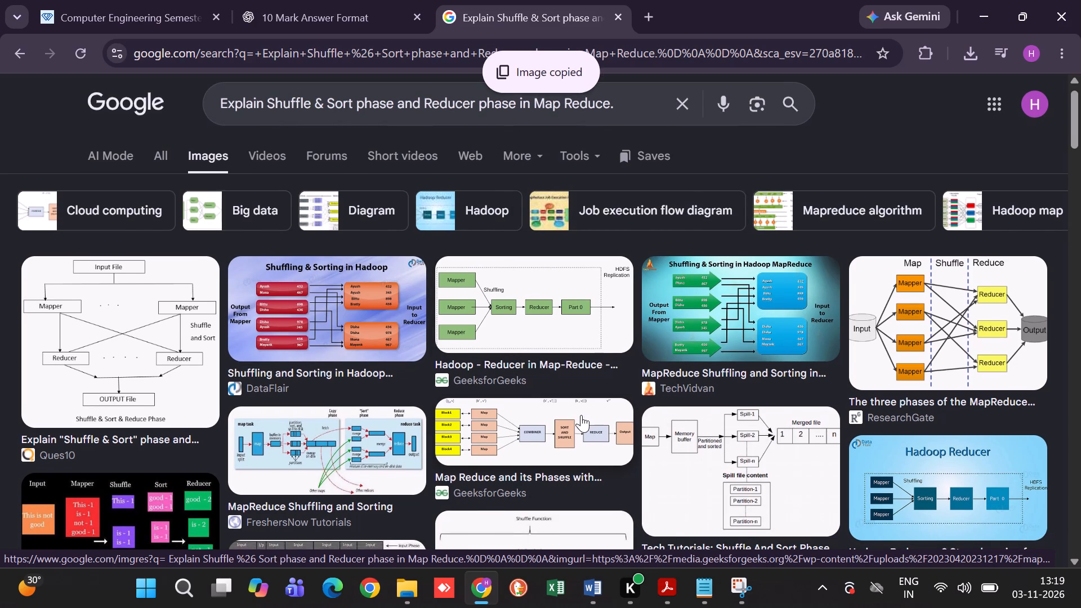
scroll(581, 415, down, 2)
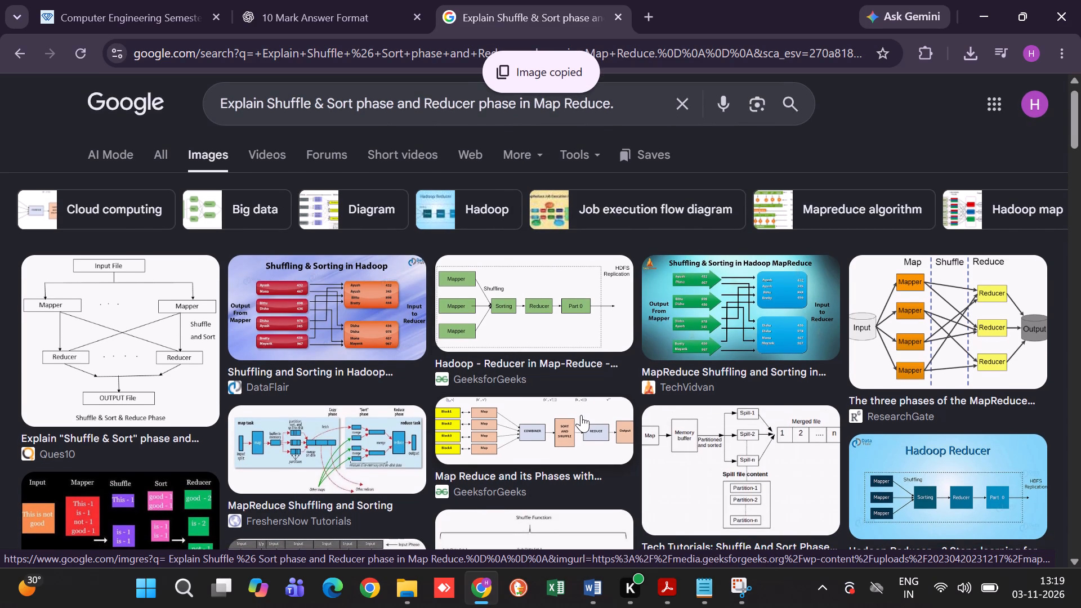
scroll(581, 415, down, 2)
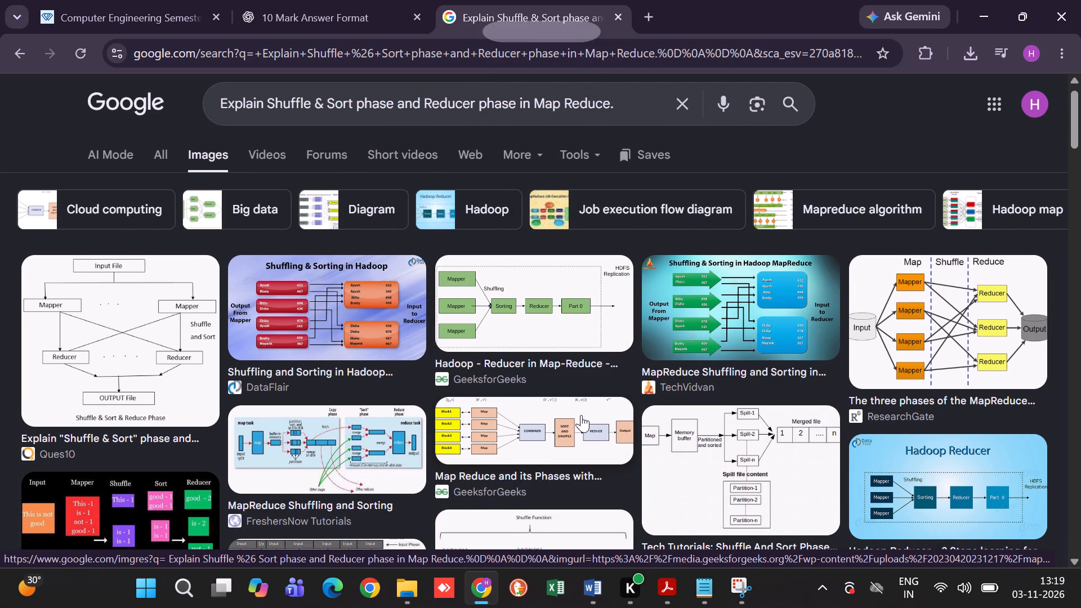
scroll(581, 415, down, 3)
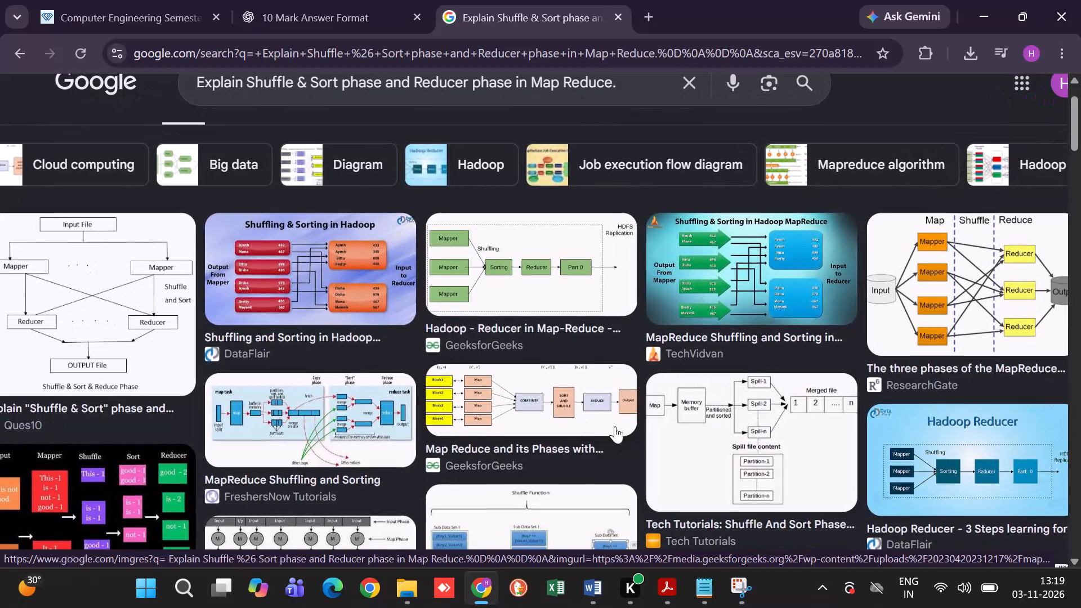
Return to the Word document and paste the green Mapper diagram at the FINAL OUTPUT line of the text flow diagram.
click(602, 593)
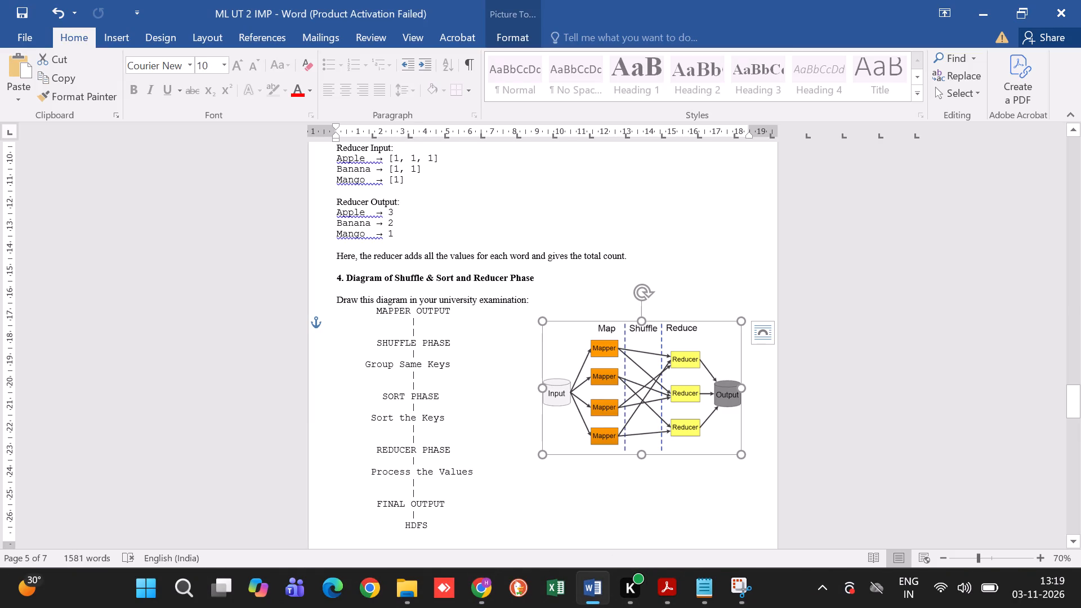
click(629, 505)
key(ctrl+v)
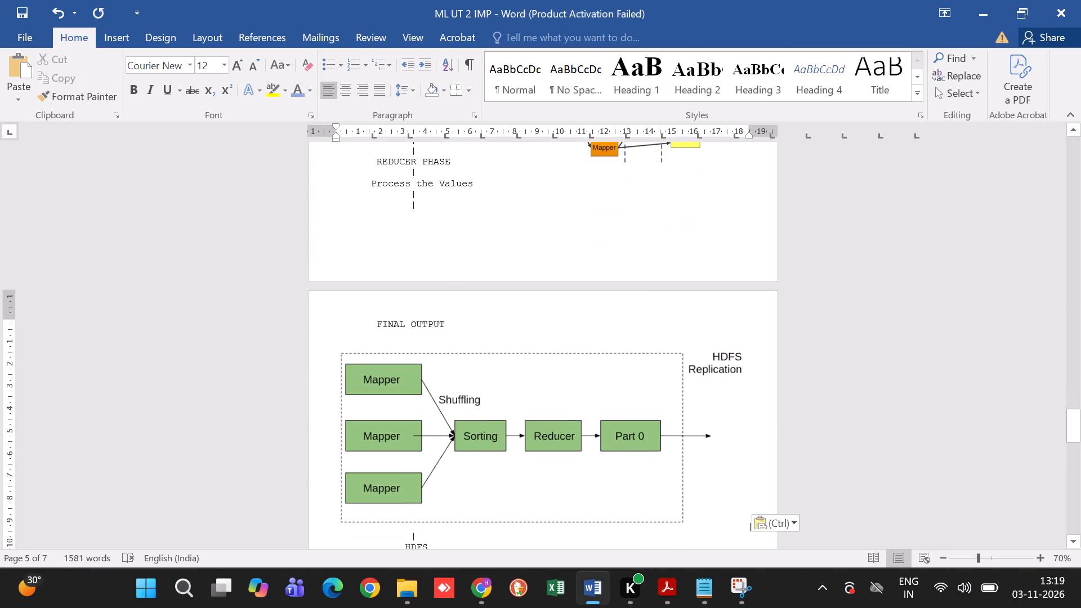
Shrink the green Mapper diagram to about half its size, apply Through text wrapping, and move it to the right of FINAL OUTPUT.
click(629, 505)
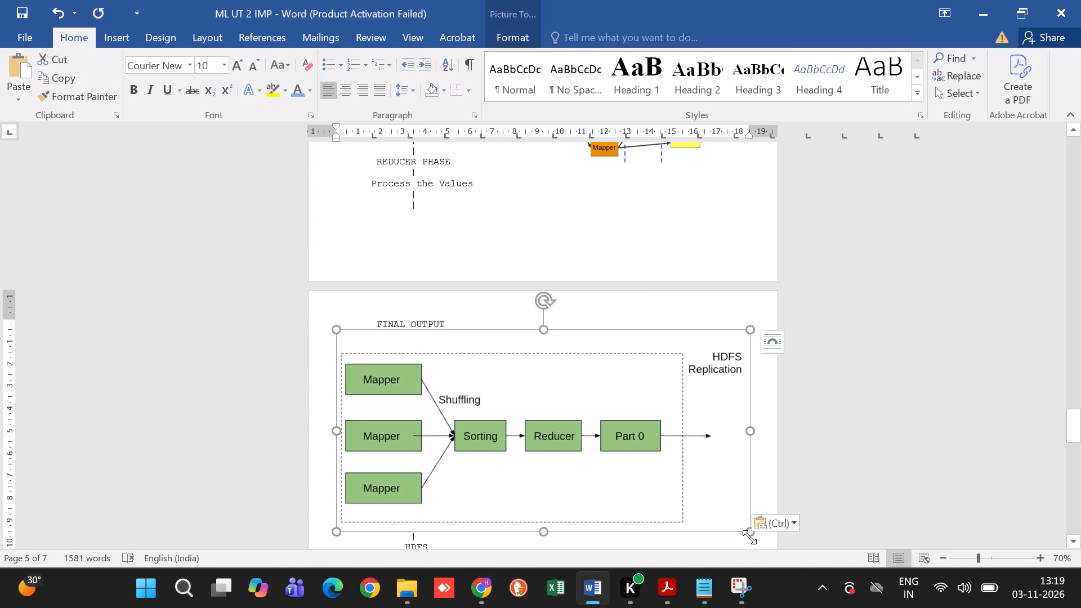
drag(749, 537, 388, 431)
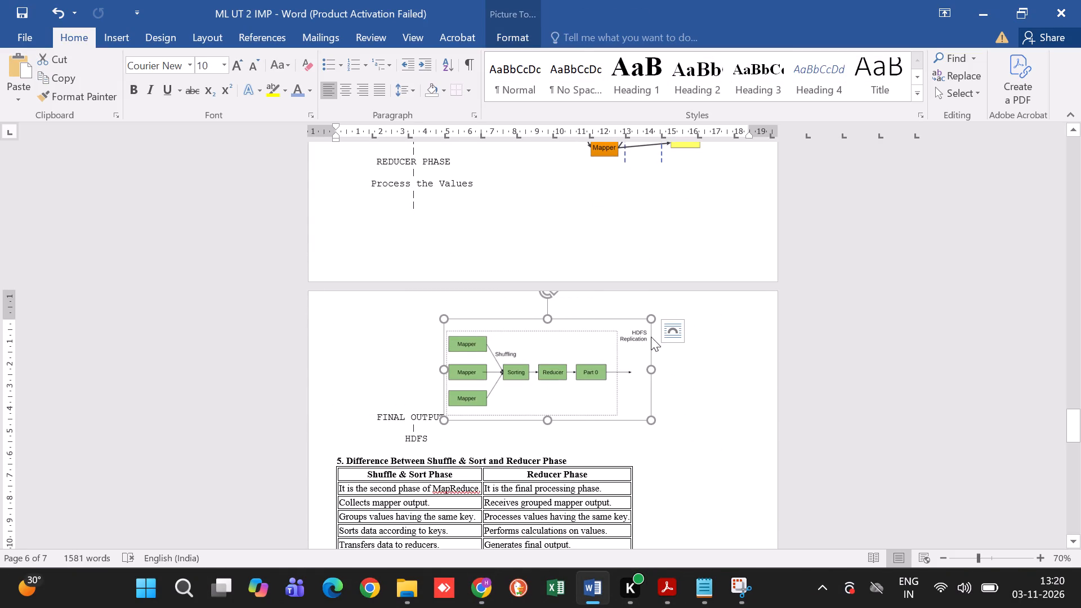
click(665, 332)
click(796, 420)
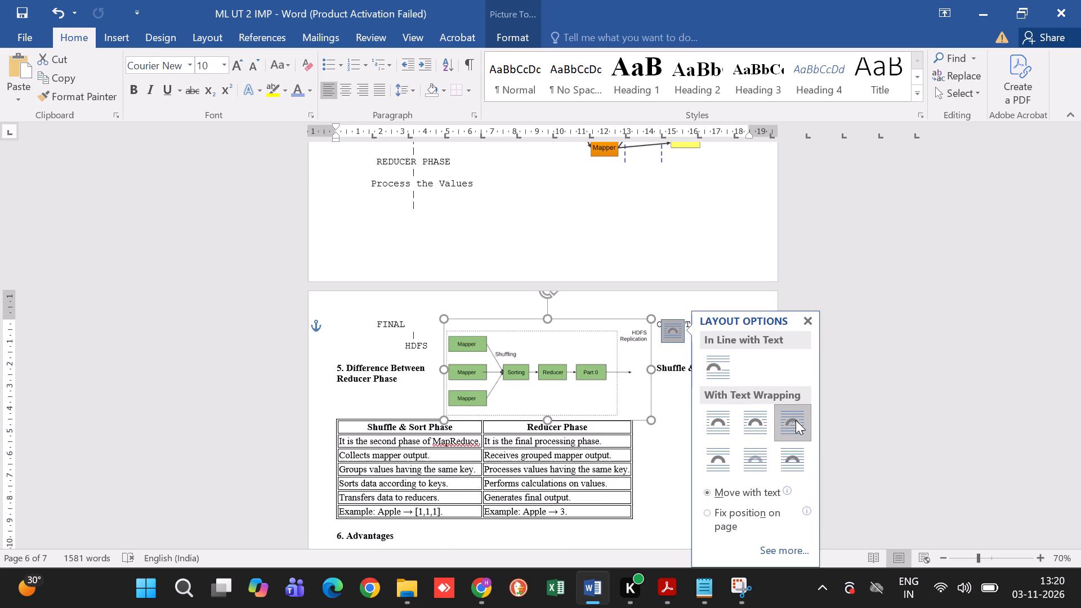
drag(522, 344, 639, 306)
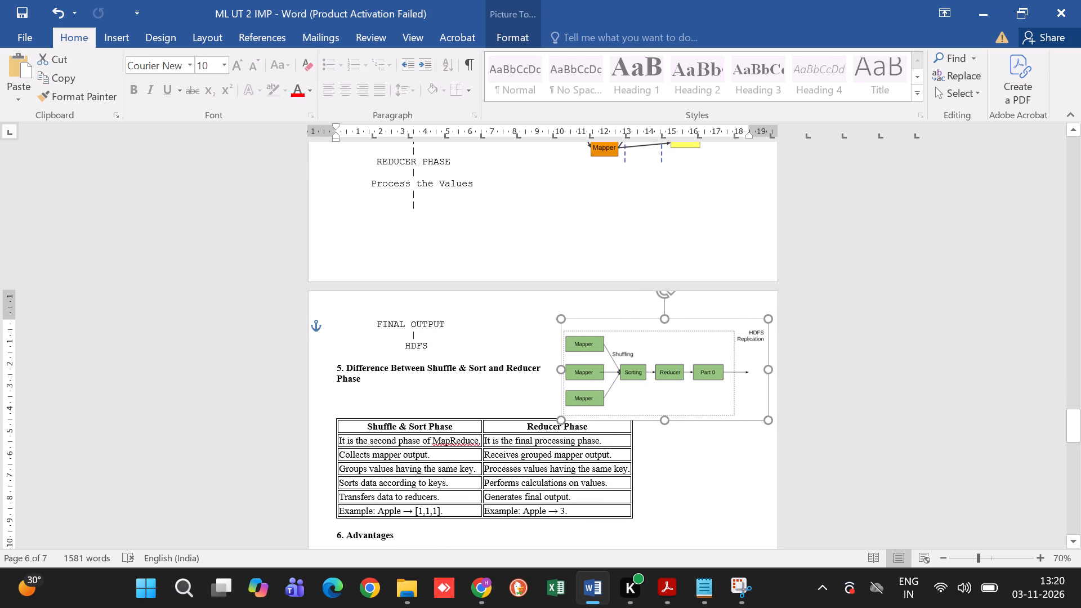
drag(639, 306, 676, 305)
Move the Map, Shuffle, Reduce picture up beside the word-count lists in the Example of Reducer Phase section.
scroll(676, 305, up, 1)
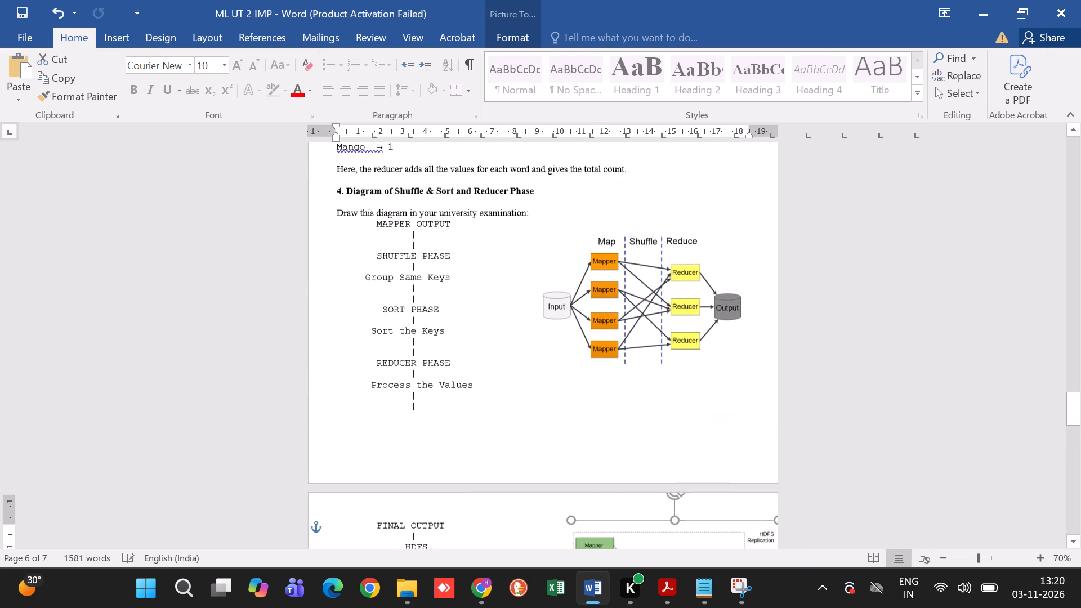
scroll(676, 305, up, 2)
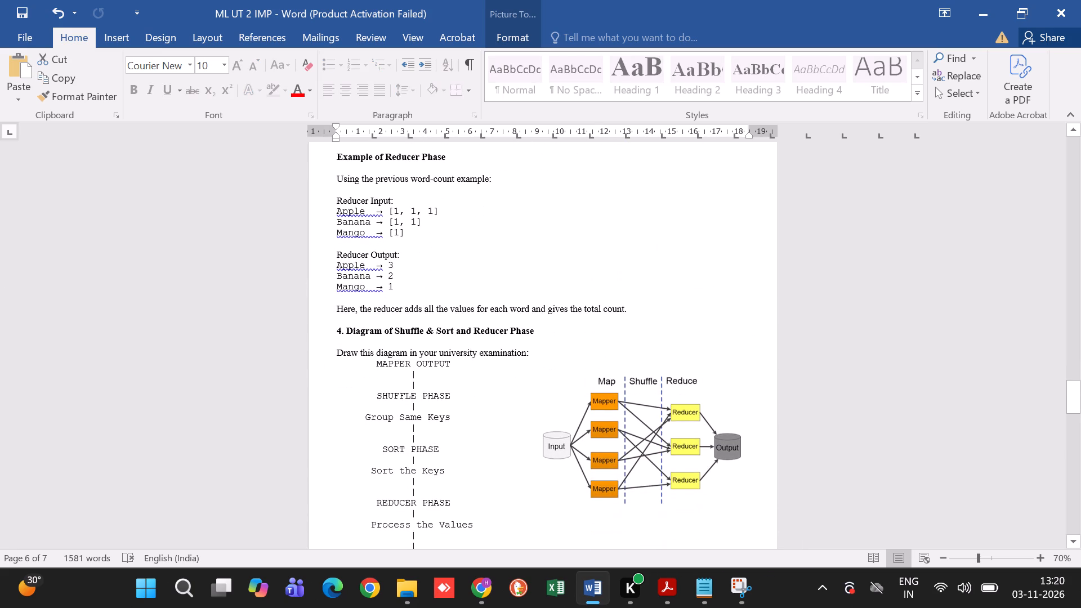
drag(649, 466, 669, 244)
Move the green Mapper diagram up under heading 4, beside the text flow diagram from SHUFFLE PHASE to REDUCER PHASE.
scroll(669, 244, down, 3)
drag(662, 357, 653, 155)
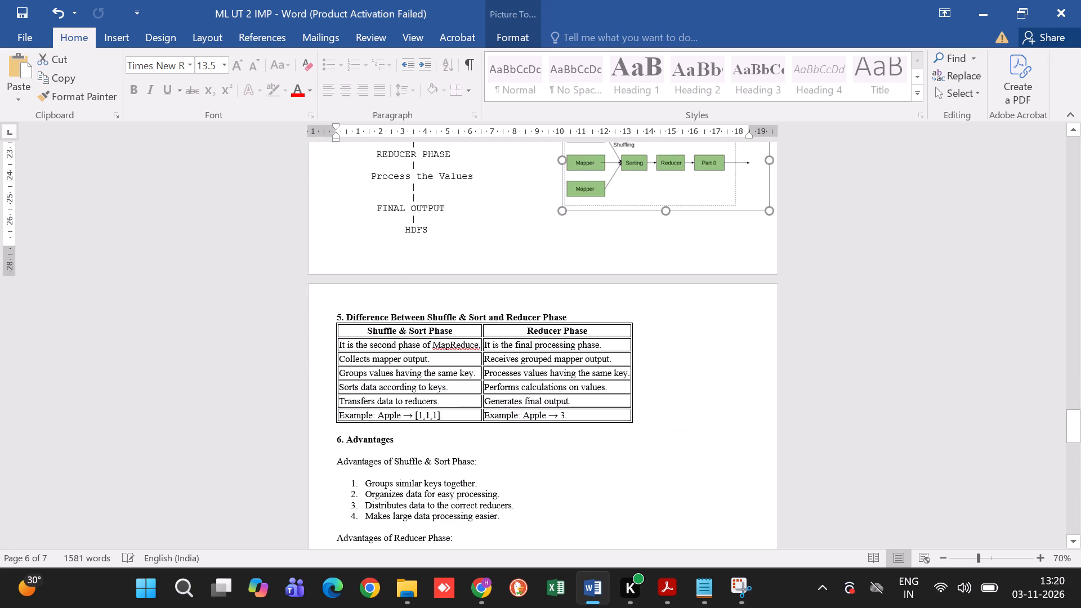
drag(653, 155, 653, 160)
scroll(653, 160, up, 1)
drag(648, 378, 644, 324)
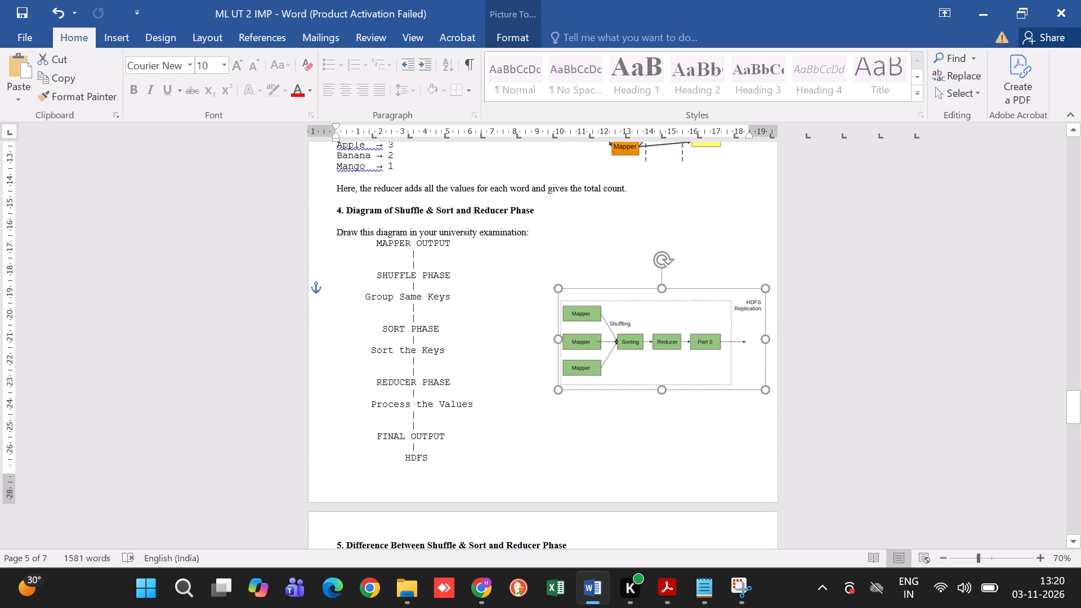
drag(644, 324, 644, 312)
Switch to the Notepad question list and delete the completed question b) on Shuffle & Sort and Reducer phases, including its label and blank lines.
click(488, 593)
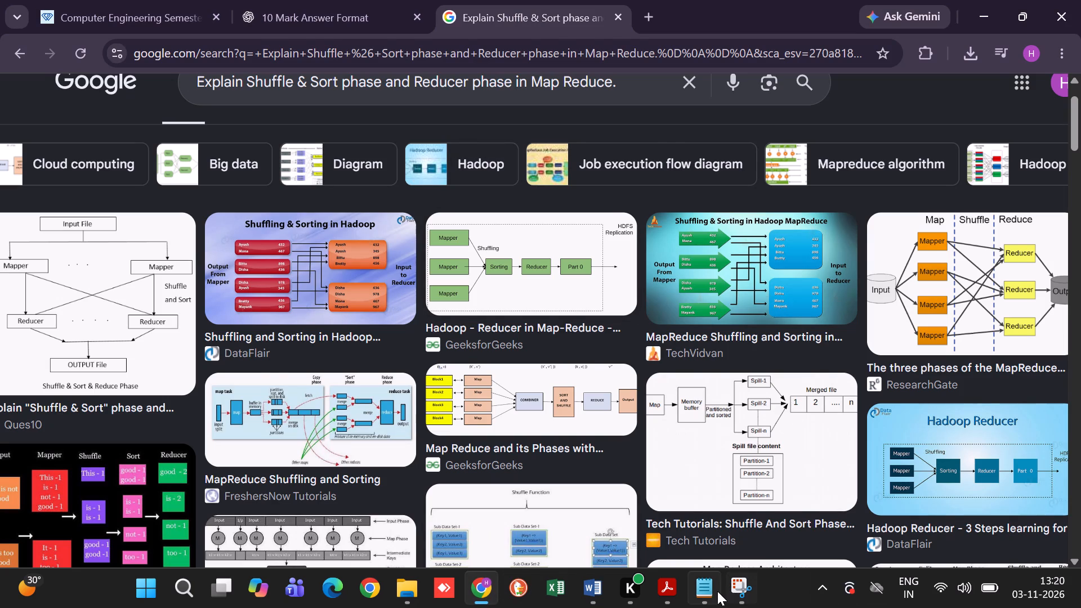
click(717, 591)
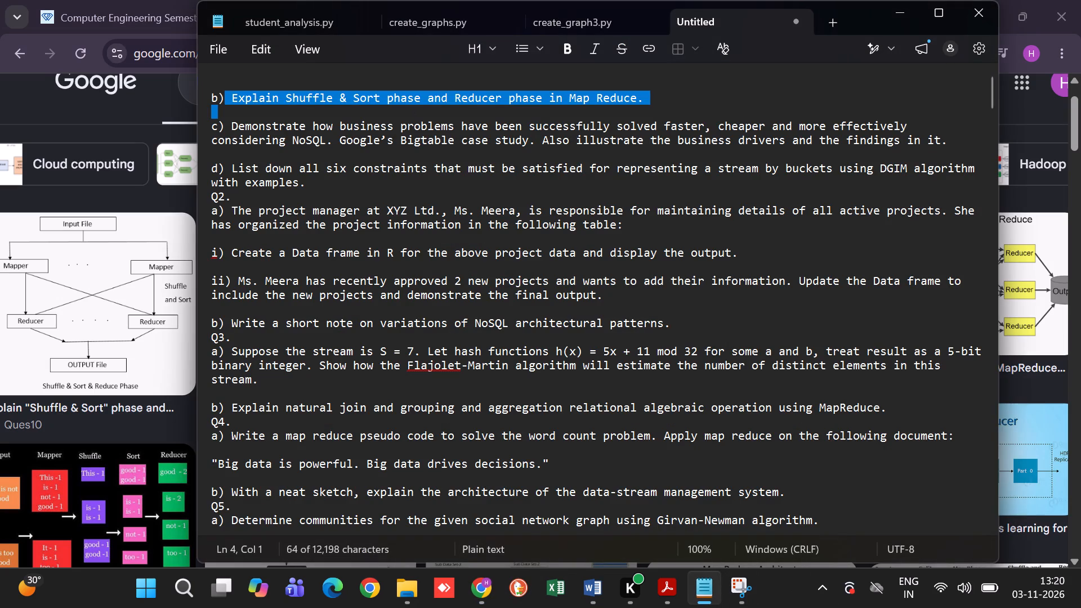
key(BackSpace)
key(BackSpace)
key(BackSpace)
key(BackSpace)
key(BackSpace)
key(BackSpace)
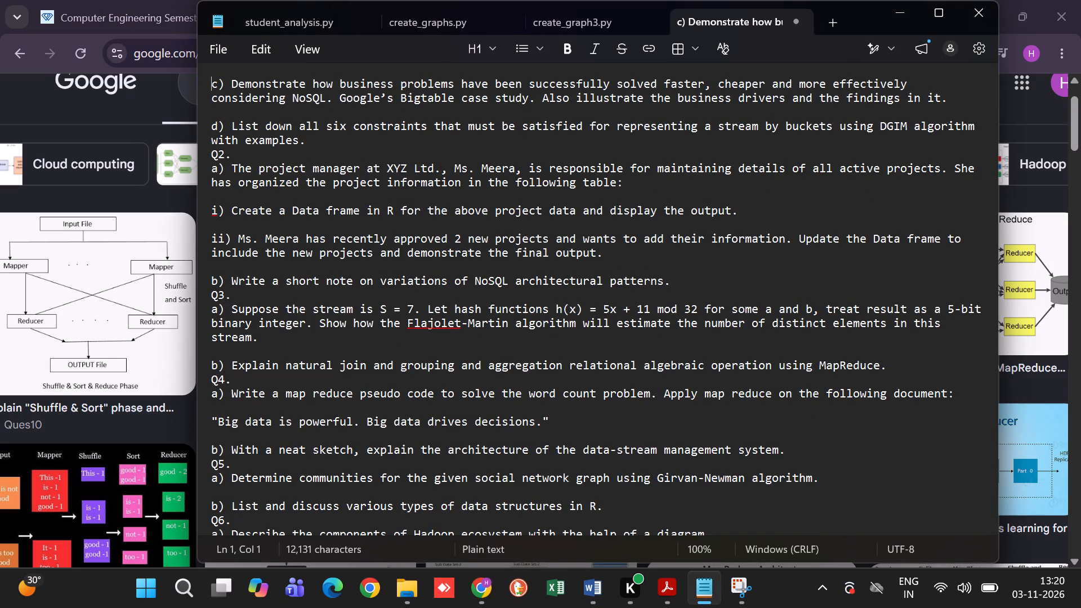
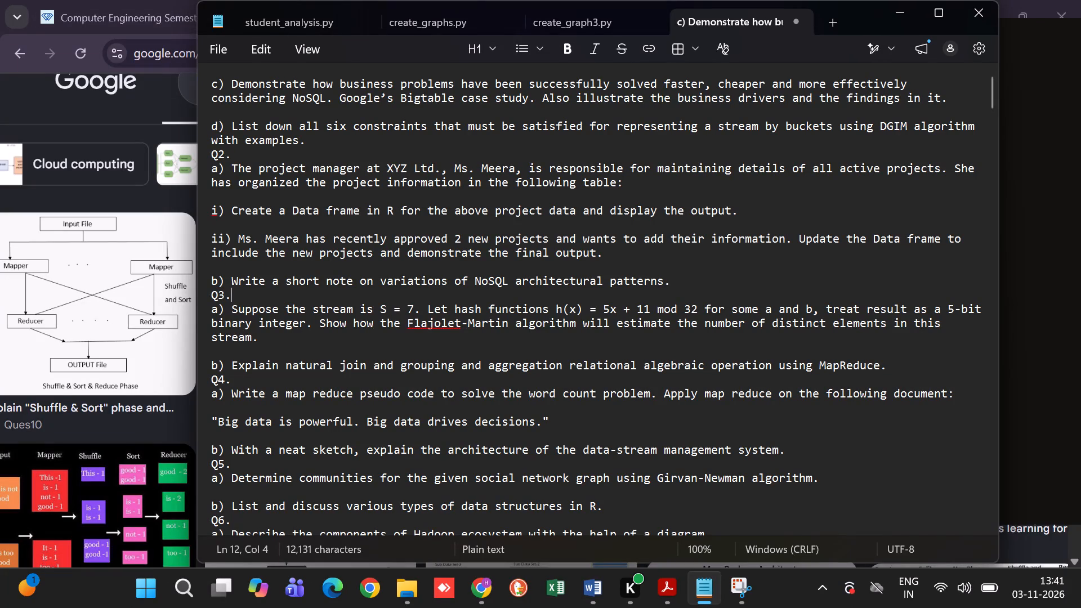
Copy the text of question c) on NoSQL and Google's Bigtable case study from the Notepad list, without its label.
drag(230, 82, 870, 105)
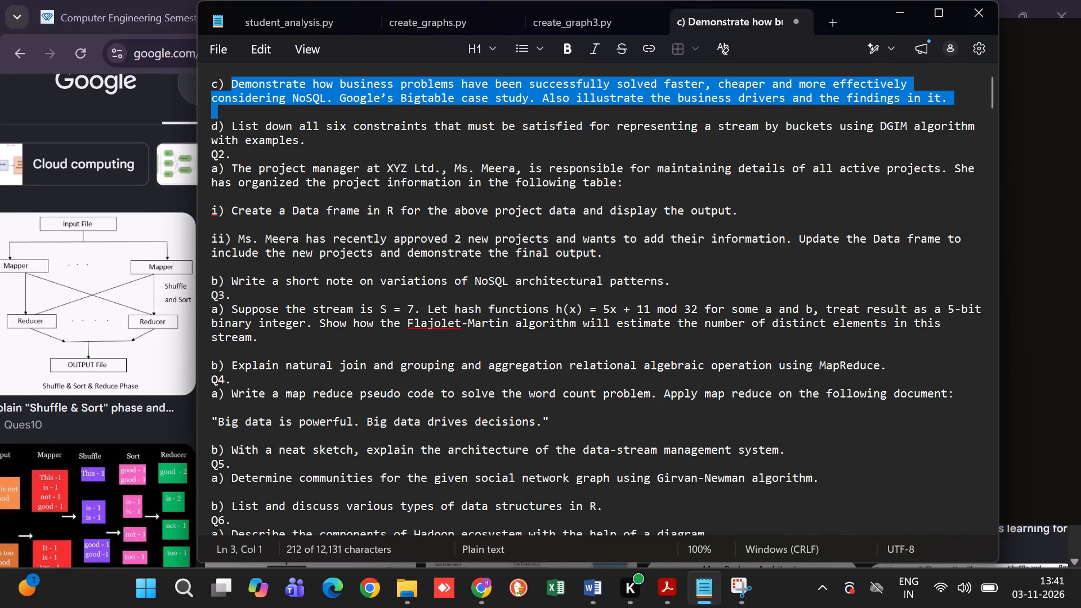
drag(870, 105, 970, 105)
key(ctrl+c)
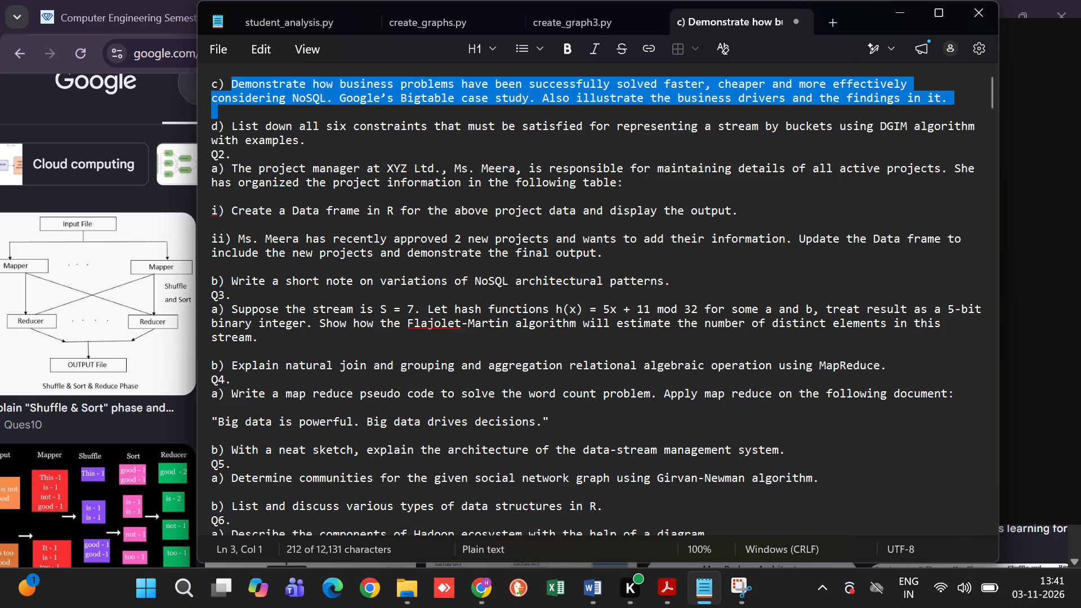
In the Word document, remove the extra paragraph spacing from heading 7. Disadvantages through the Easy trick line at the end.
click(589, 593)
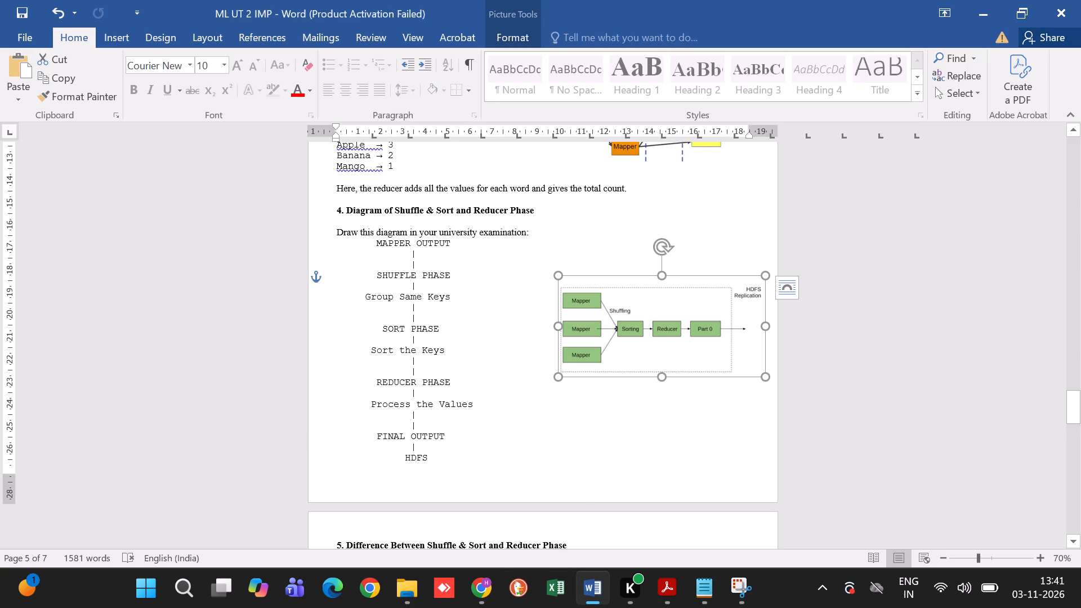
scroll(474, 431, down, 9)
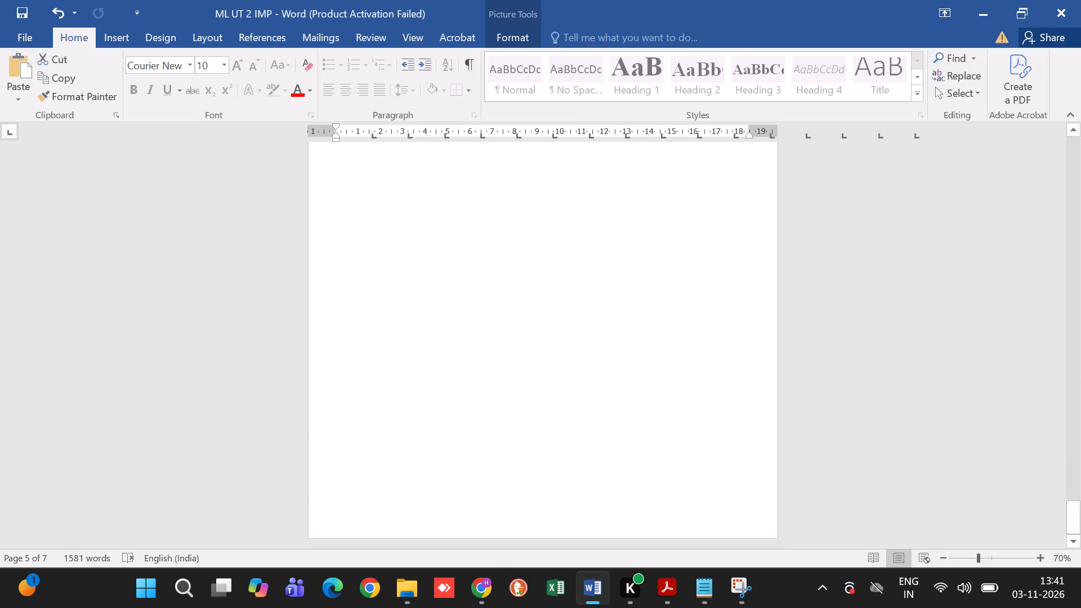
scroll(474, 431, up, 6)
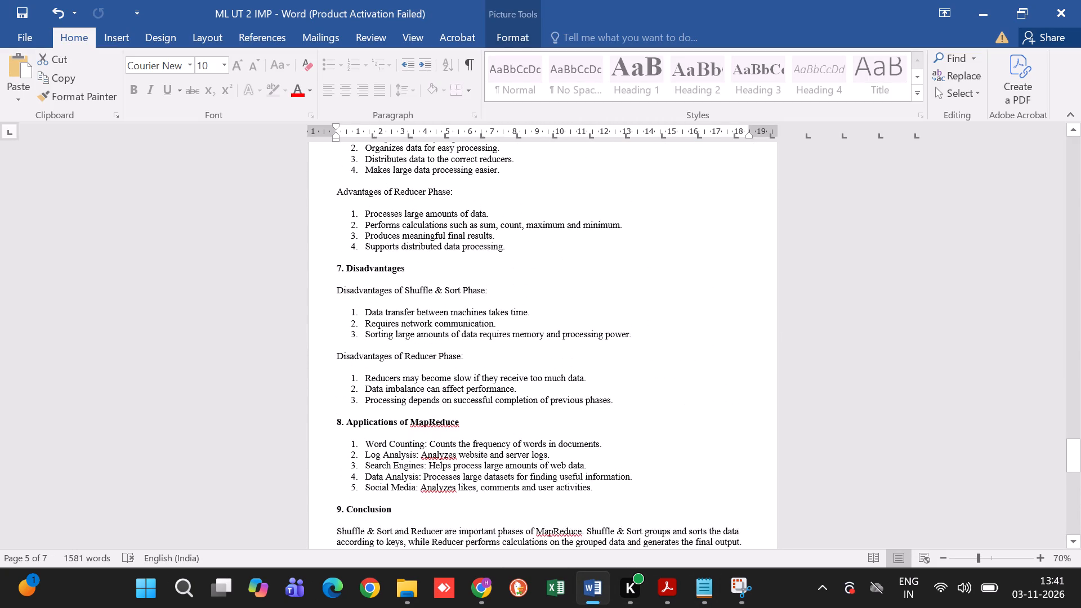
drag(327, 259, 552, 444)
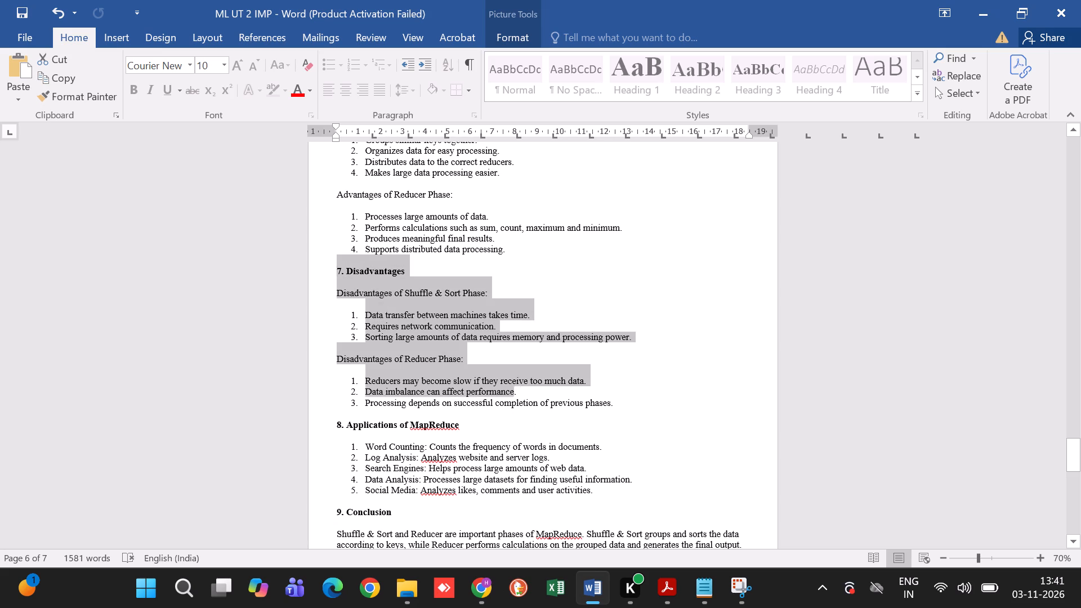
drag(552, 444, 597, 575)
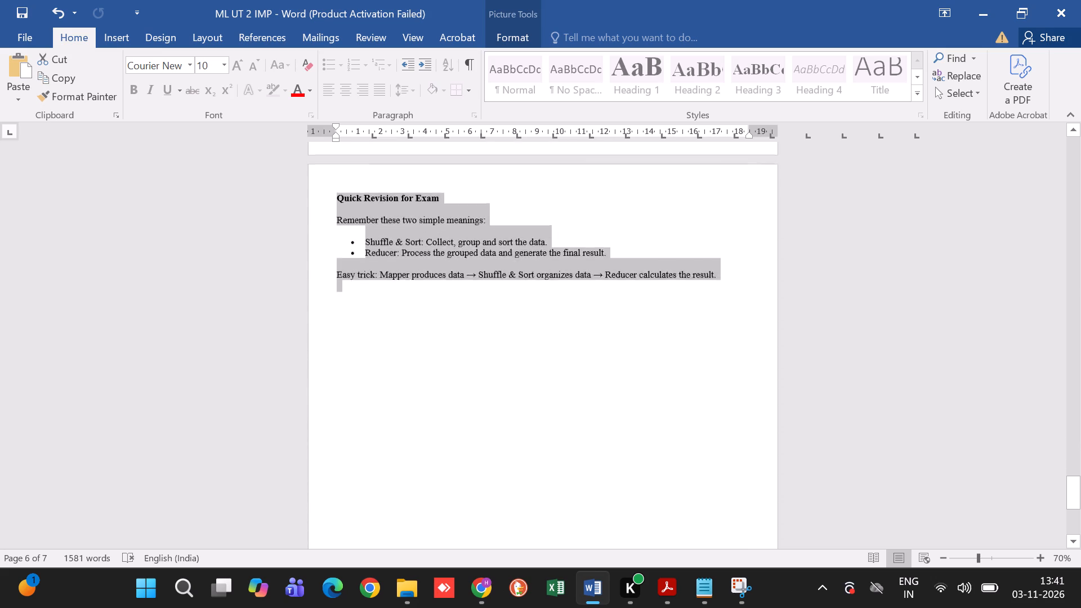
drag(597, 575, 545, 336)
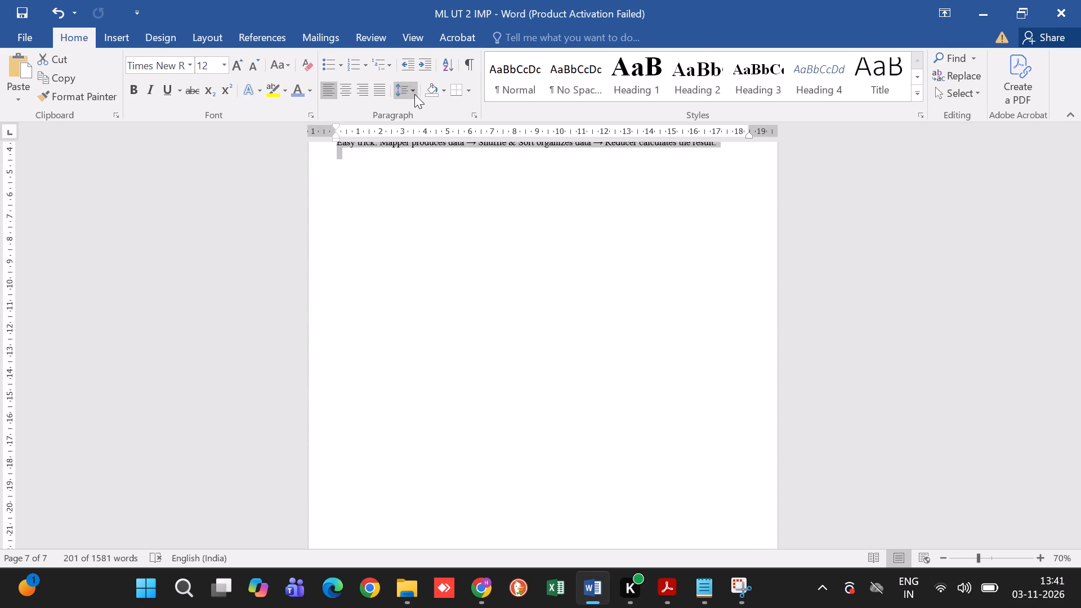
click(414, 94)
click(448, 242)
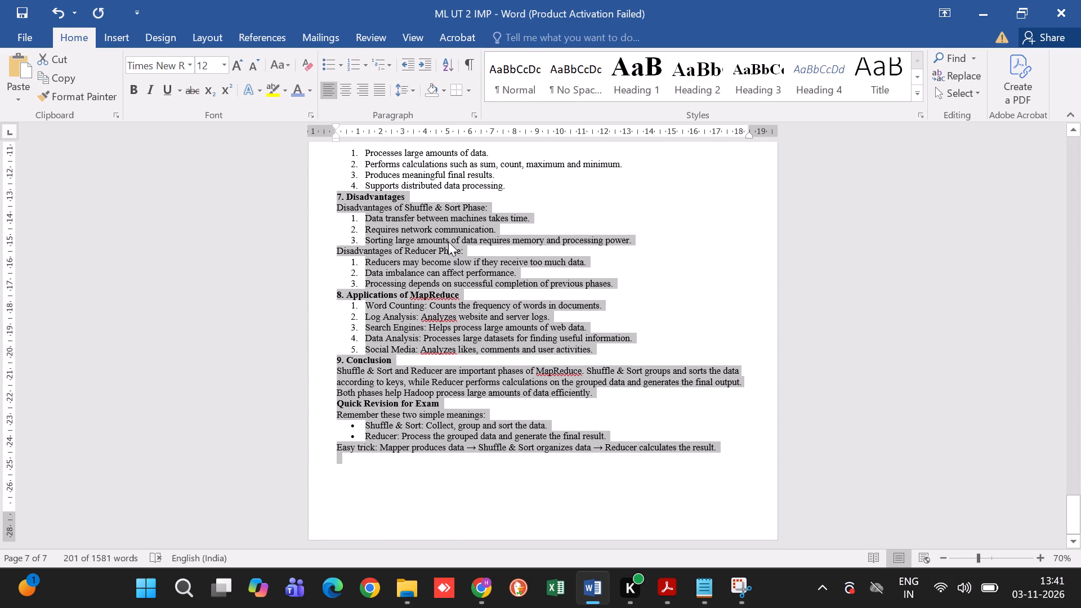
Below the Easy trick line, leave a blank line and add the heading "Q.3" followed by the copied NoSQL Bigtable question.
scroll(441, 445, down, 1)
click(373, 485)
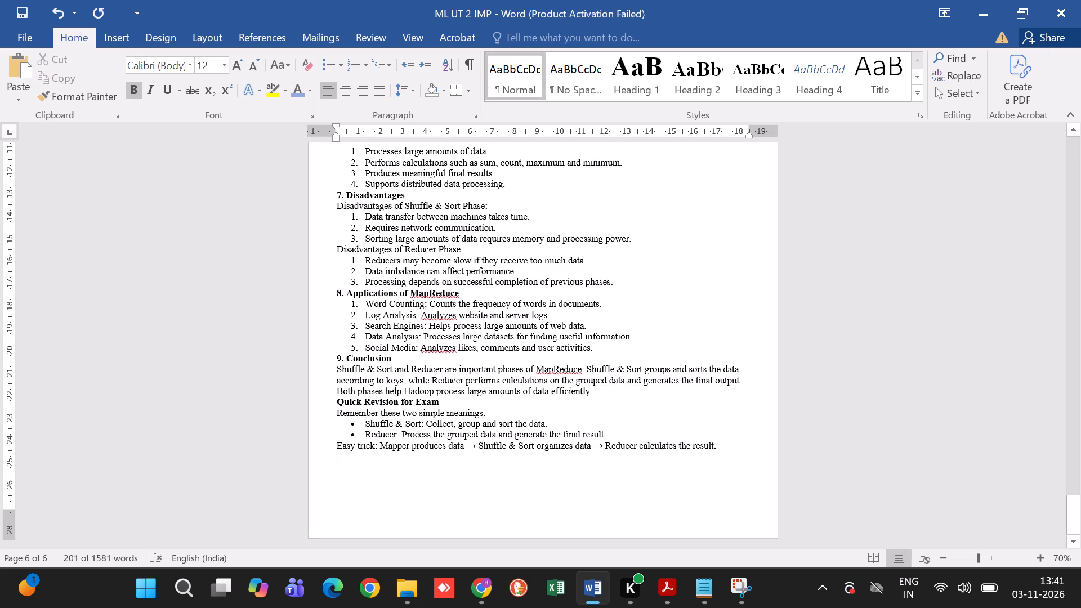
key(Return)
text(Q.4)
key(space)
key(BackSpace)
key(BackSpace)
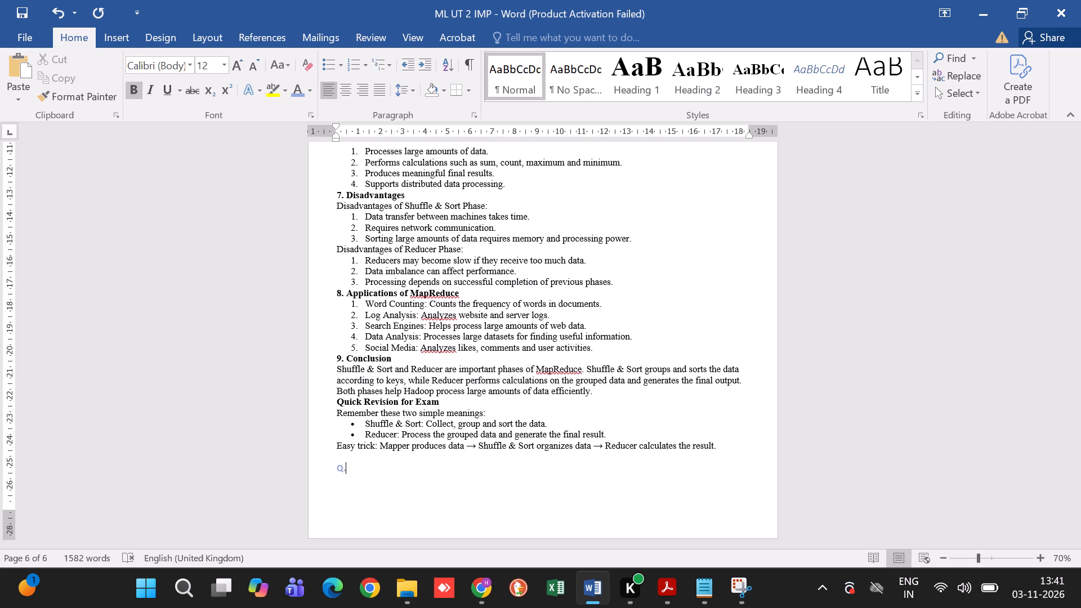
text(3)
key(space)
key(space)
key(ctrl+v)
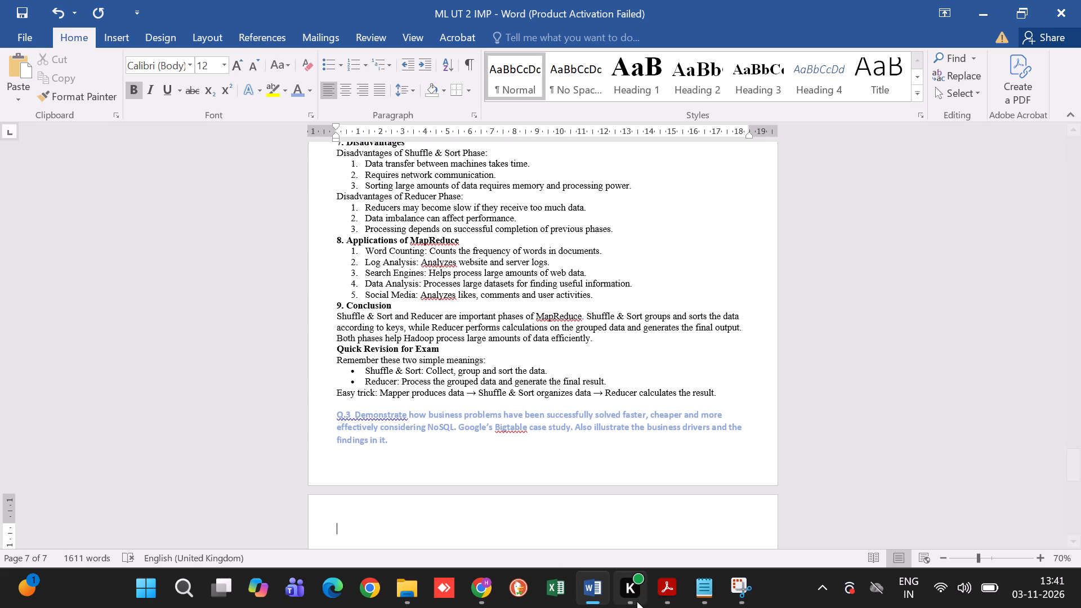
Switch to Chrome and replace the Google Images query with the copied NoSQL Bigtable question, running the search.
click(686, 602)
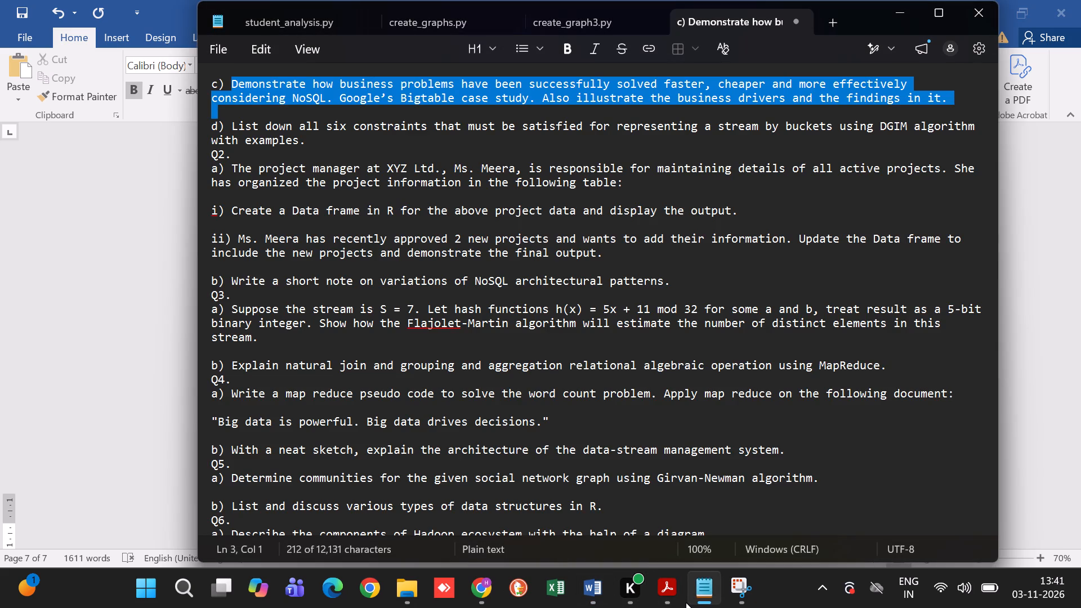
click(473, 596)
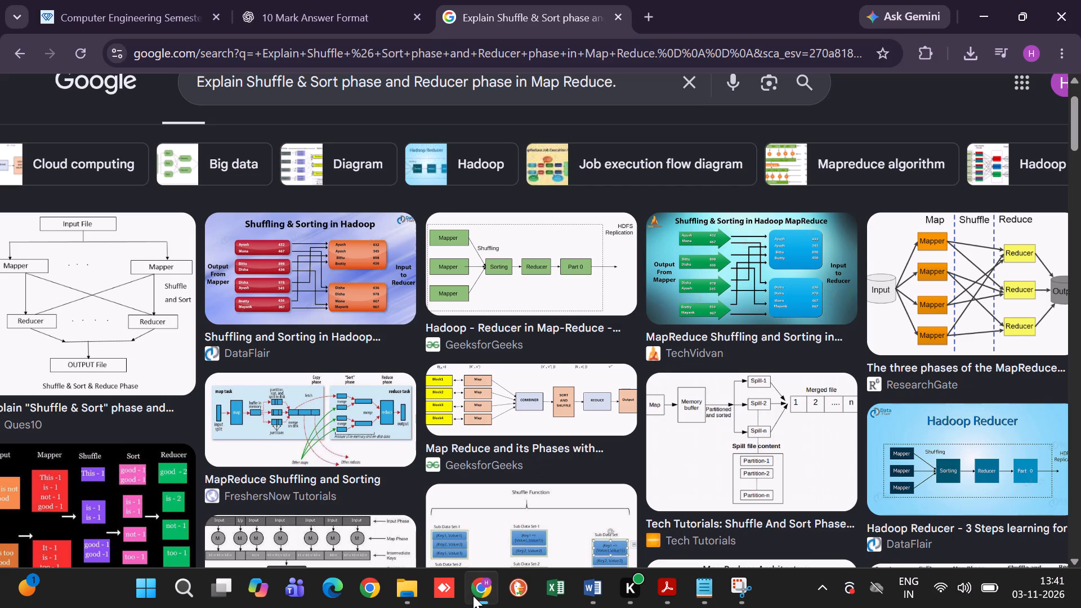
click(676, 90)
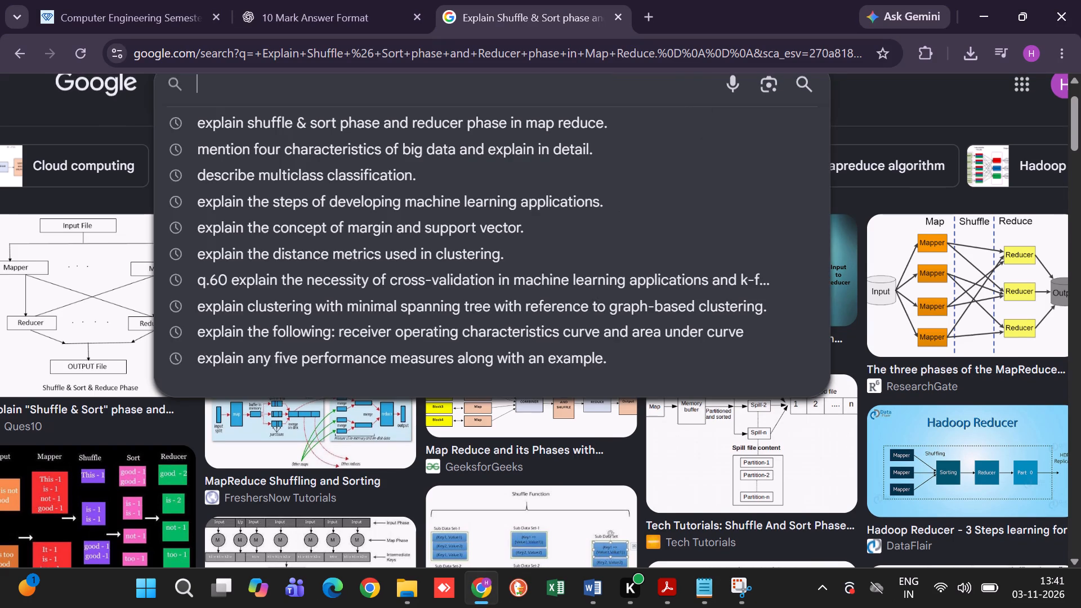
key(ctrl+v)
key(ctrl+Return)
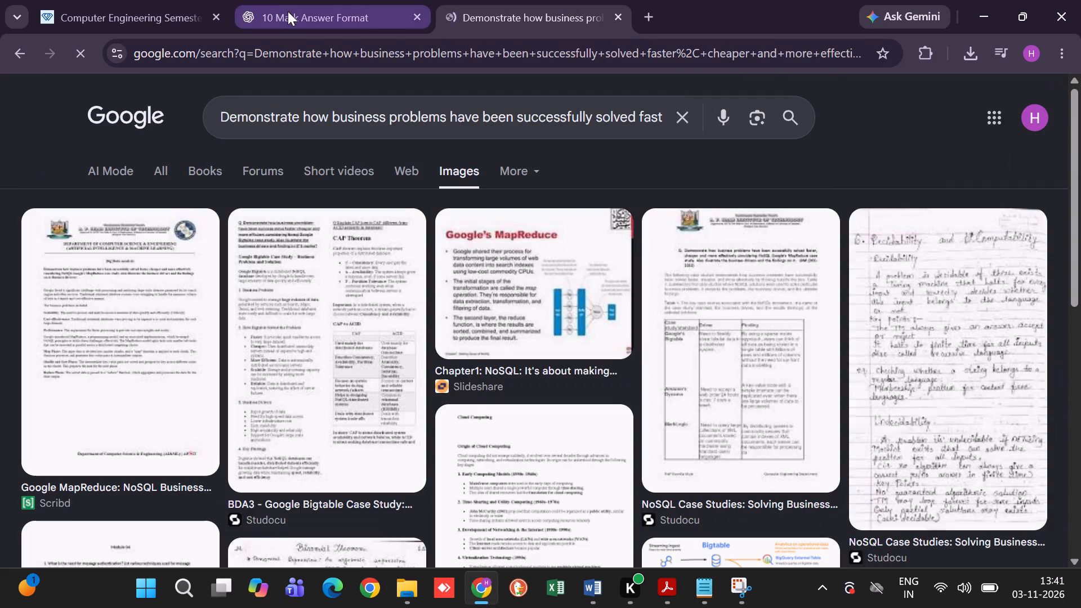
Submit the copied NoSQL Bigtable question in the ChatGPT "10 Mark Answer Format" conversation.
click(288, 11)
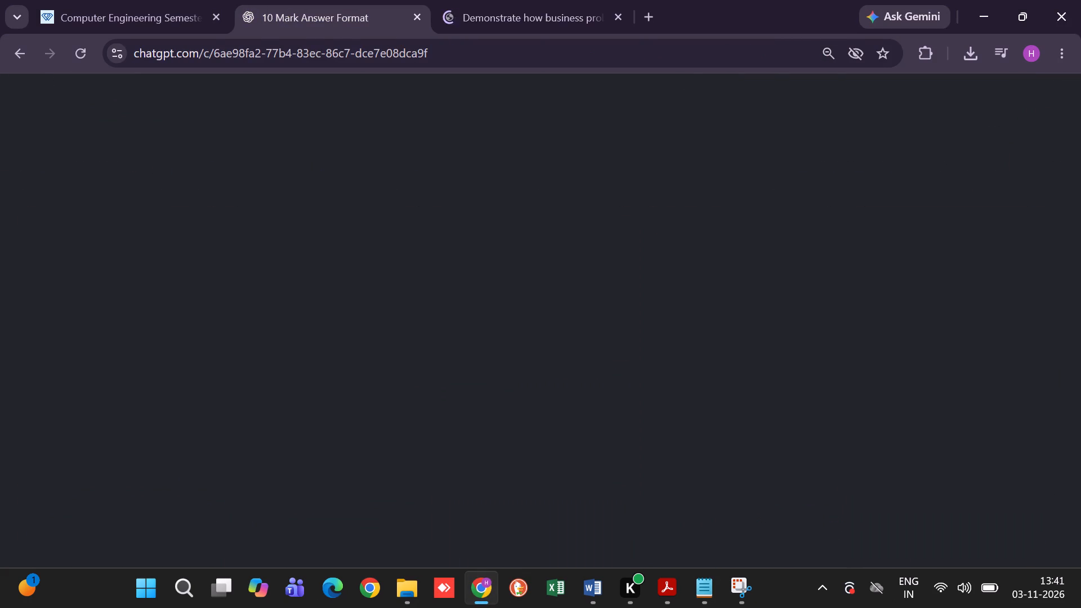
click(465, 540)
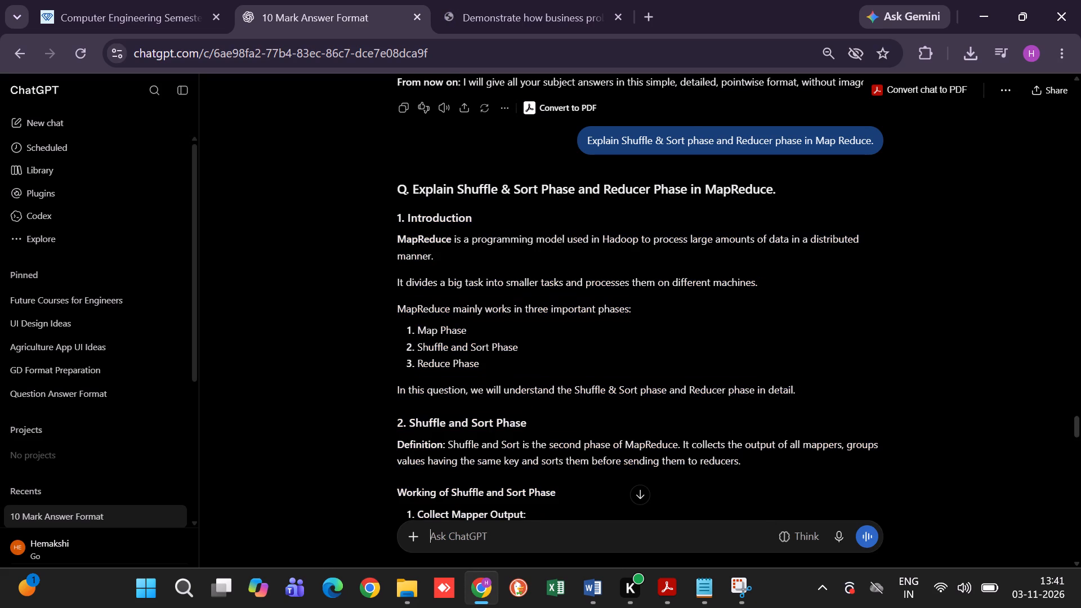
key(ctrl+v)
key(ctrl+Return)
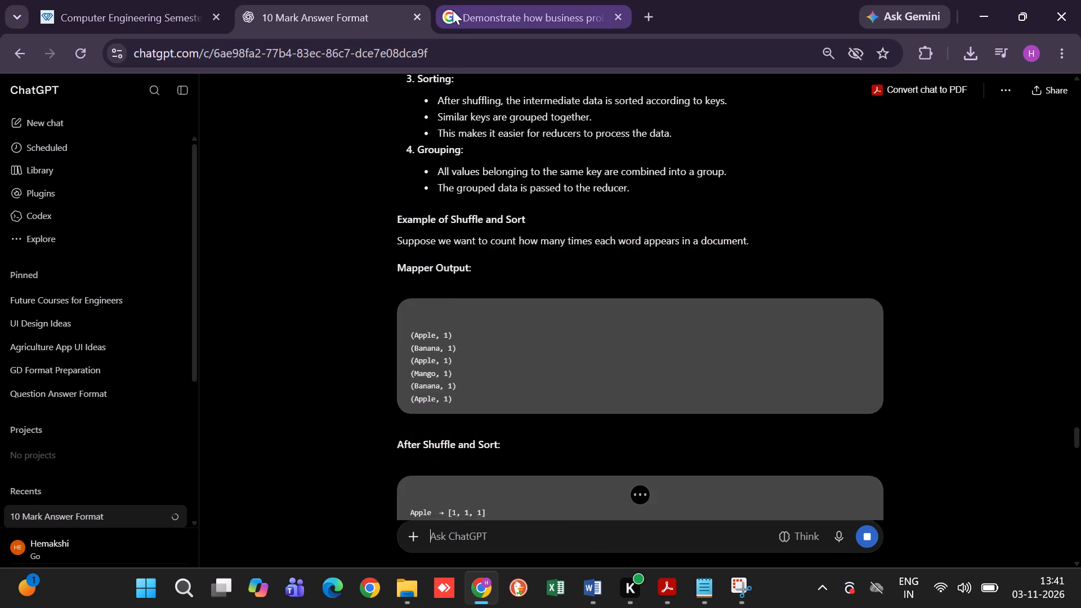
click(453, 14)
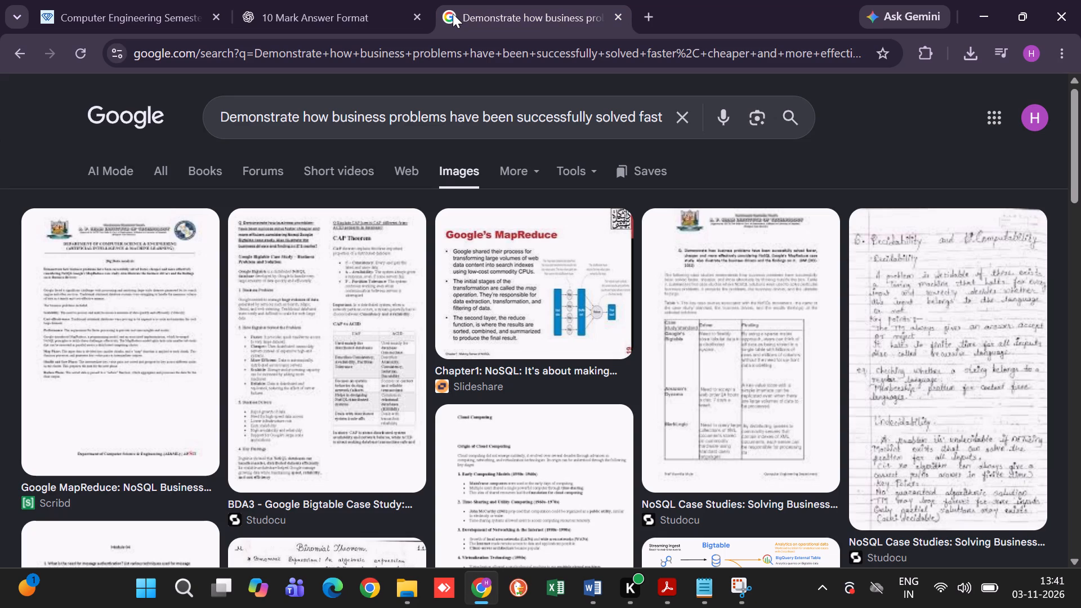
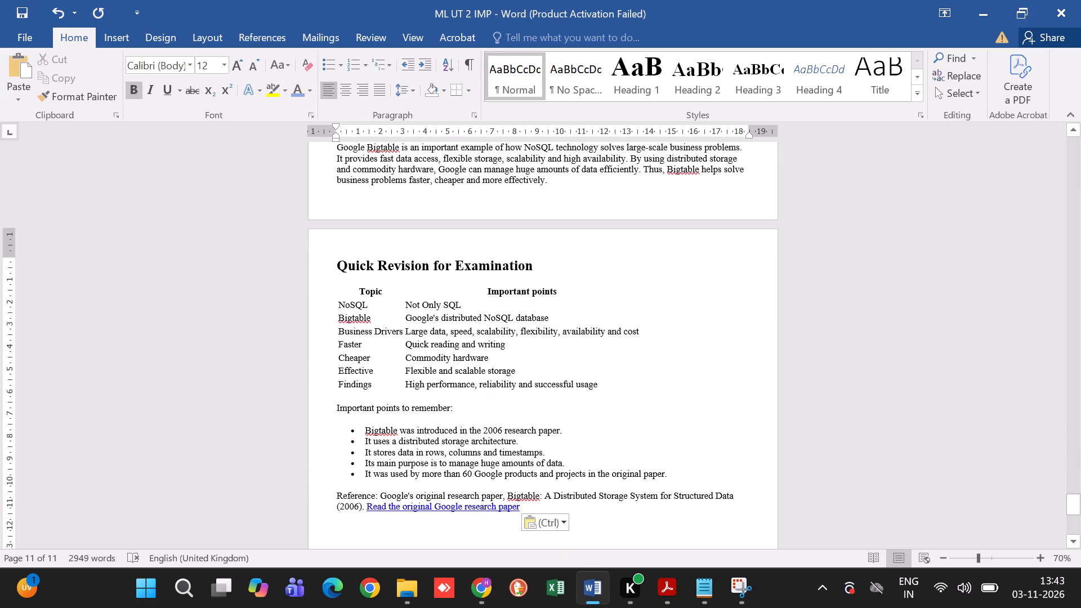
Delete the Reference paragraph with the research paper link at the end of the pasted Q.3 answer.
drag(528, 508, 503, 509)
drag(503, 509, 316, 491)
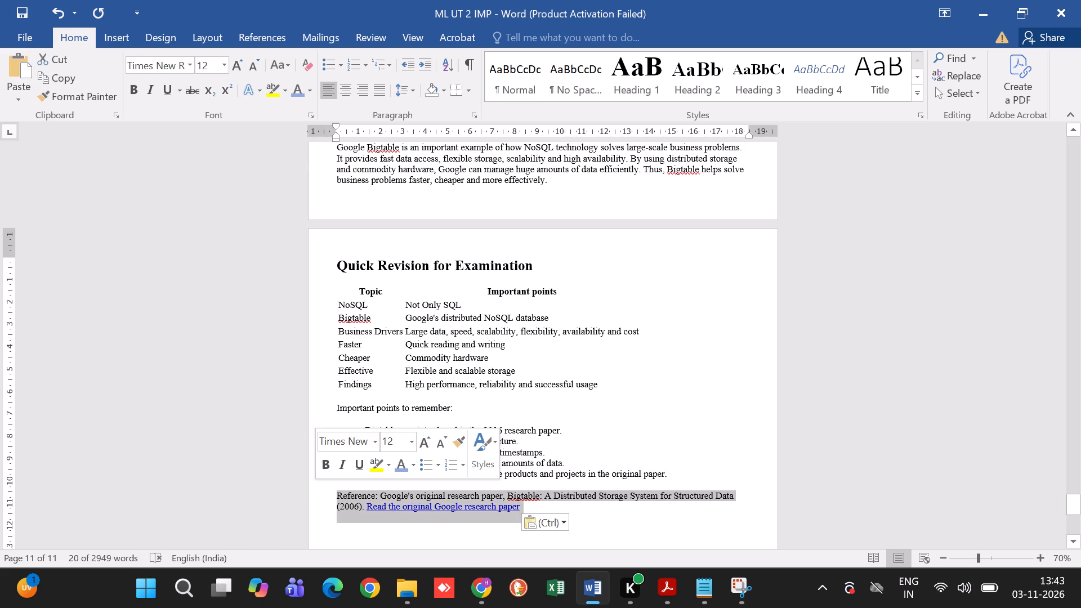
key(BackSpace)
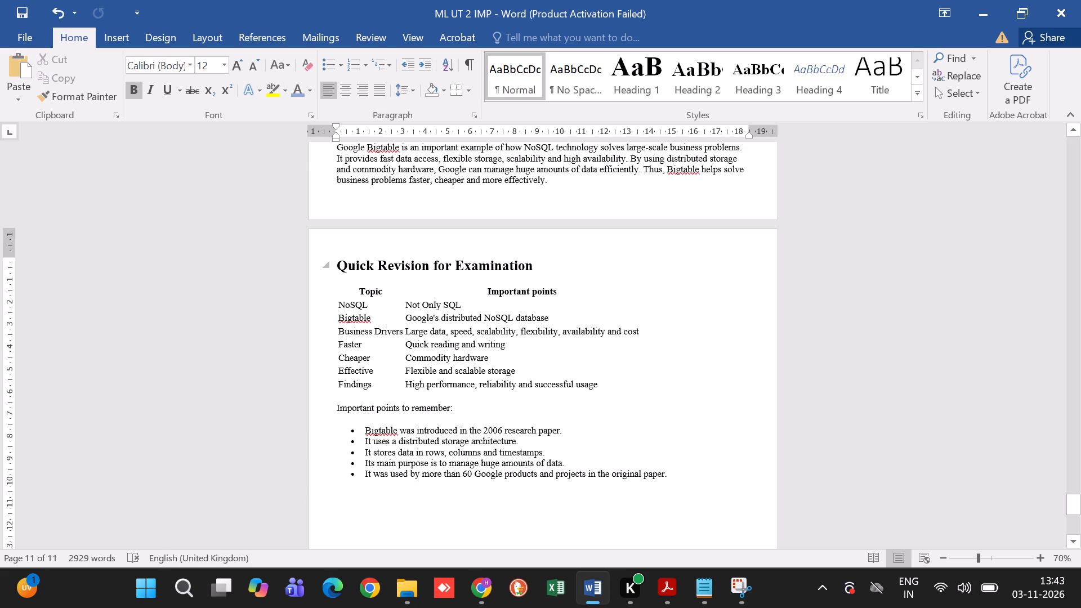
Apply All Borders to the whole Topic and Important points table under Quick Revision for Examination.
click(340, 289)
click(332, 281)
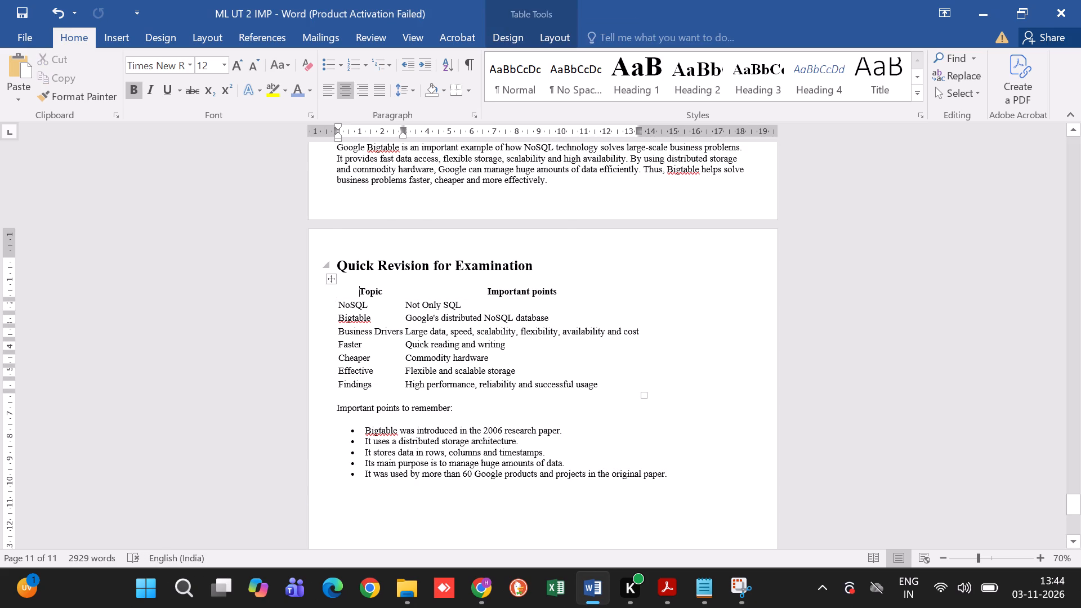
click(477, 254)
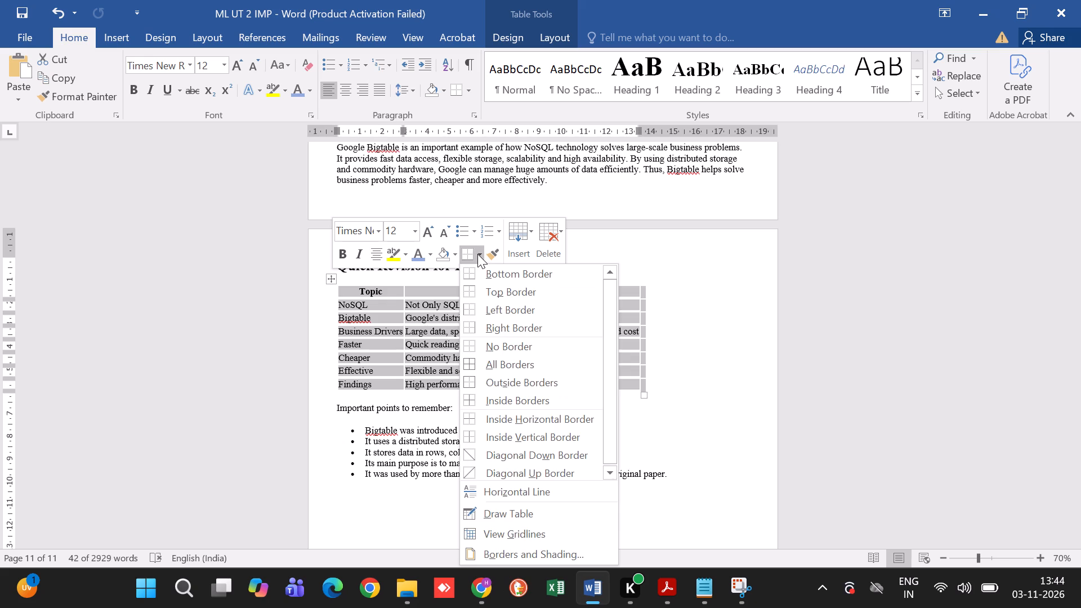
click(511, 366)
Select the entire Q.3 answer from "1. Introduction" to the end of the document and set its font size to 12.
scroll(511, 366, up, 3)
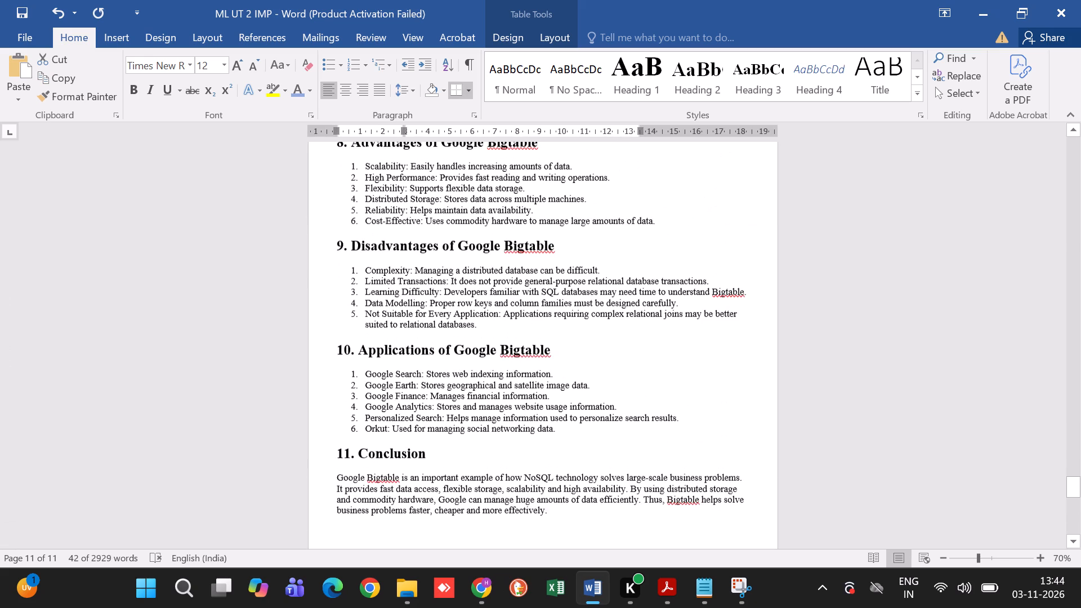
scroll(511, 366, up, 2)
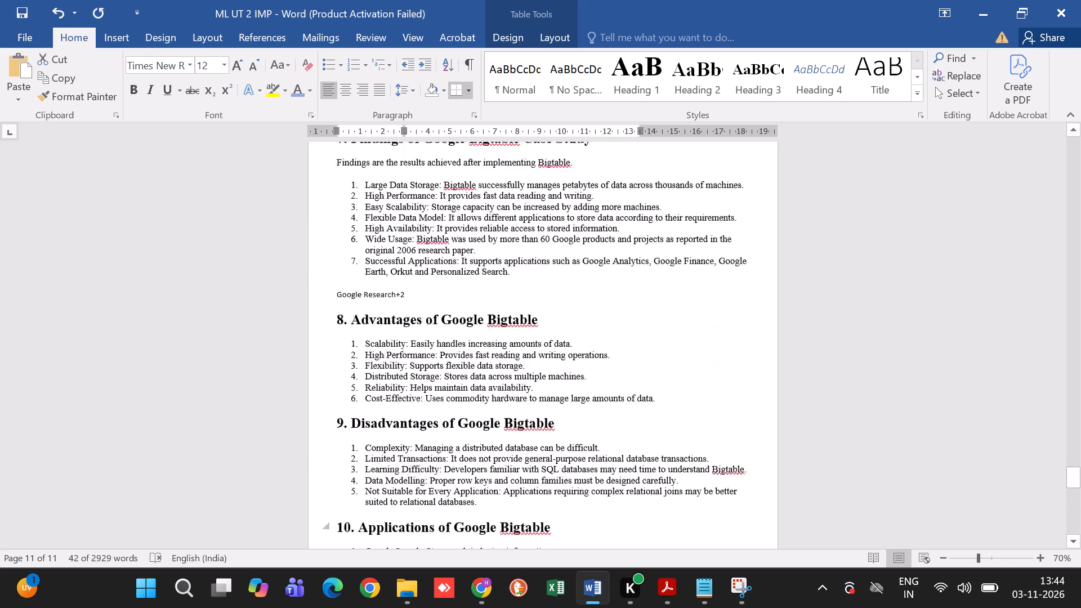
scroll(511, 366, up, 5)
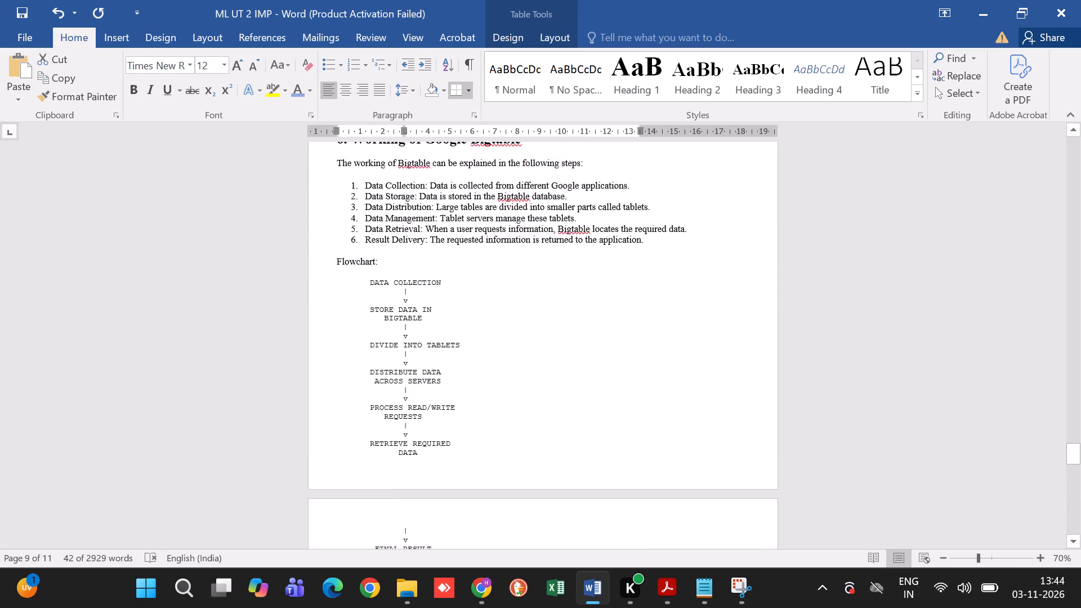
scroll(511, 366, up, 4)
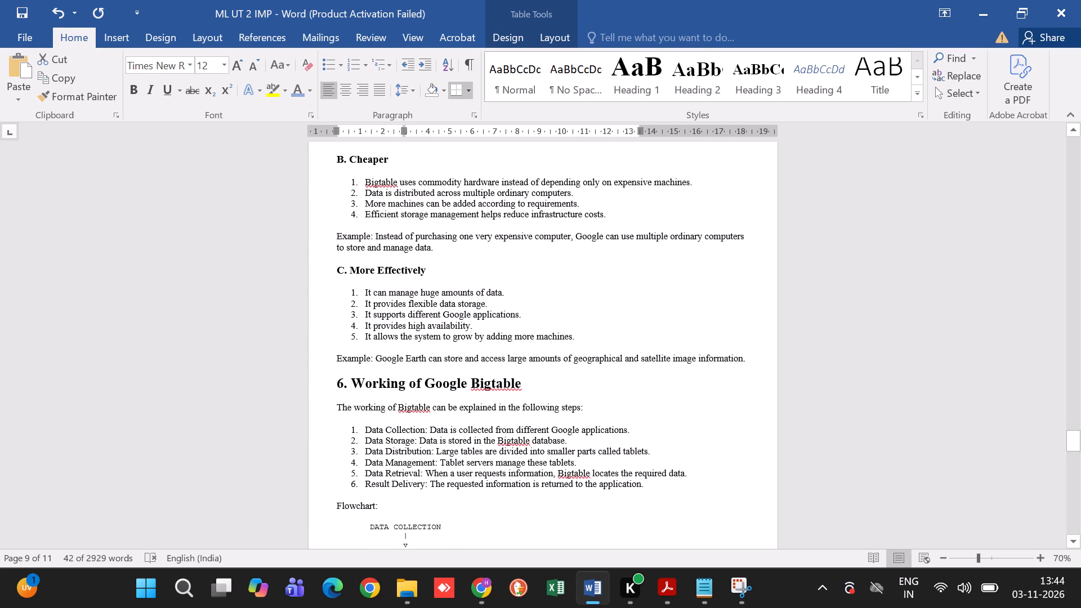
scroll(511, 366, up, 1)
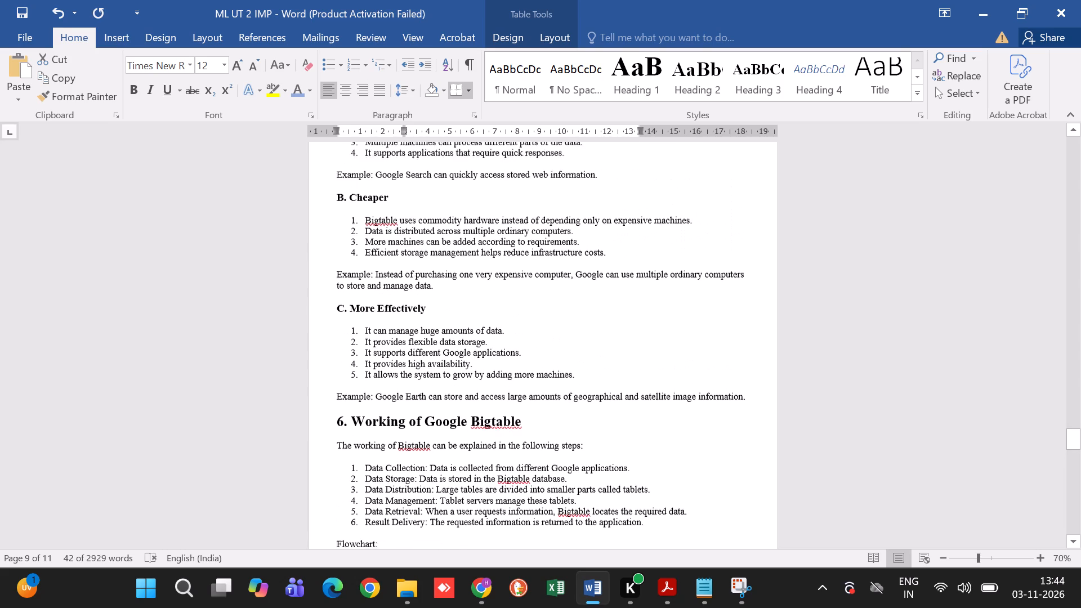
scroll(511, 366, up, 1)
scroll(511, 366, right, 1)
scroll(511, 366, down, 2)
scroll(511, 366, up, 1)
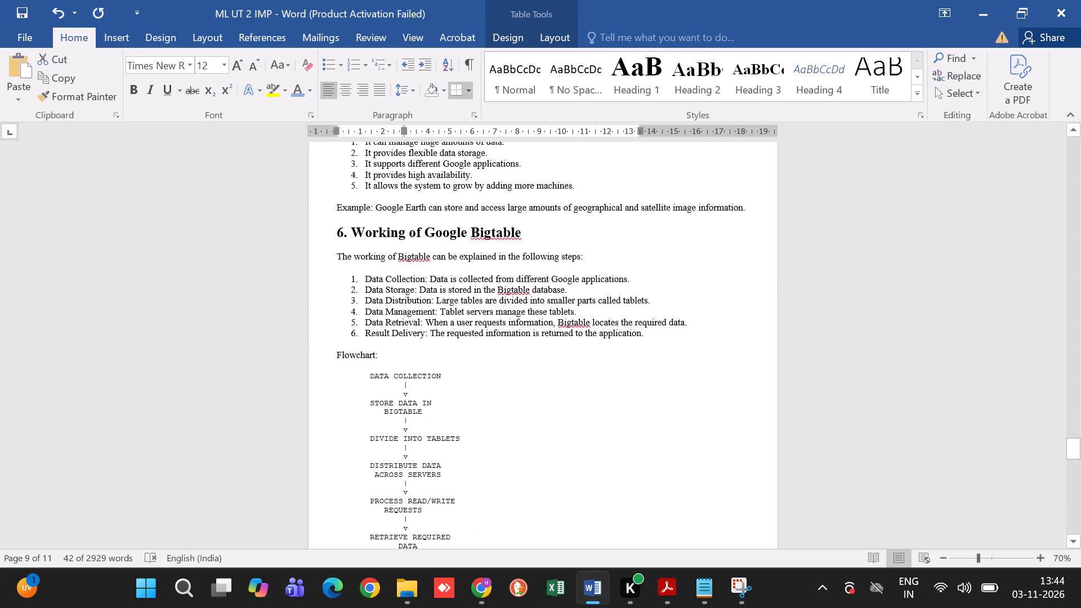
scroll(511, 366, up, 4)
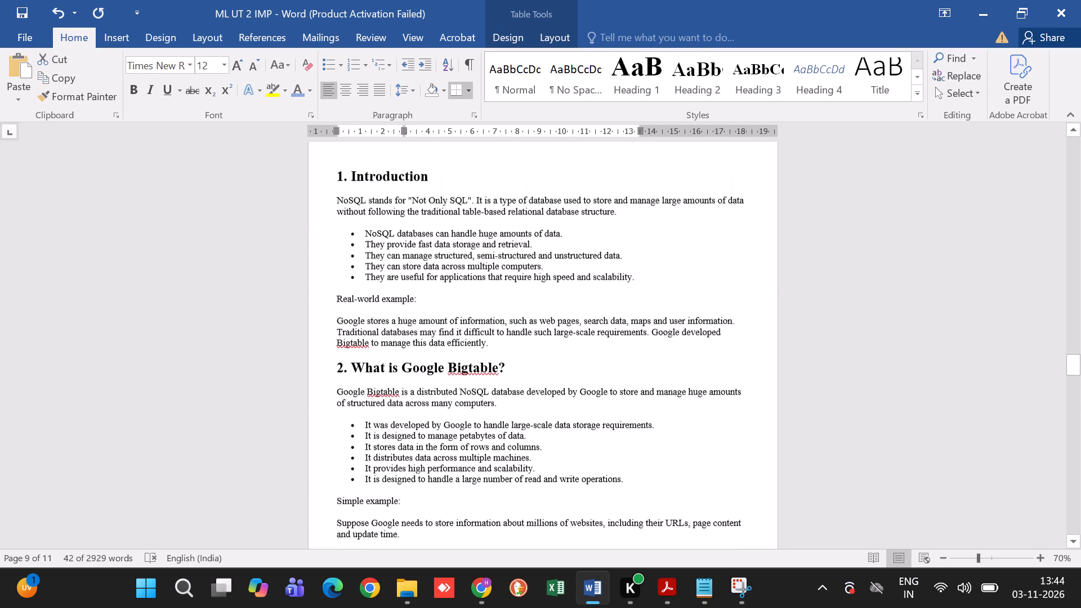
scroll(511, 366, up, 1)
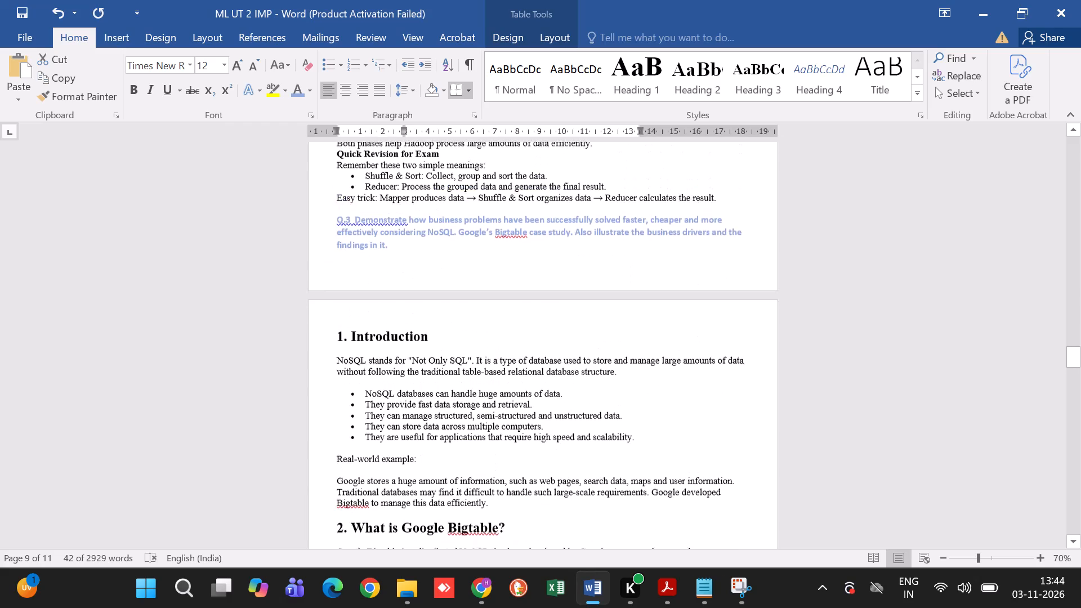
scroll(511, 366, up, 1)
drag(337, 341, 418, 391)
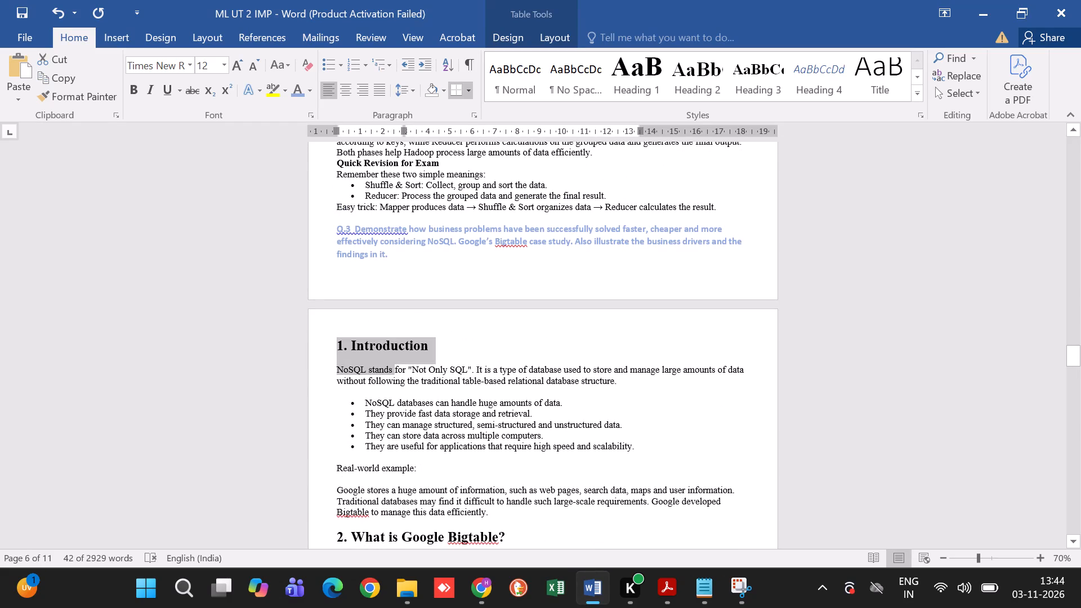
drag(418, 391, 521, 607)
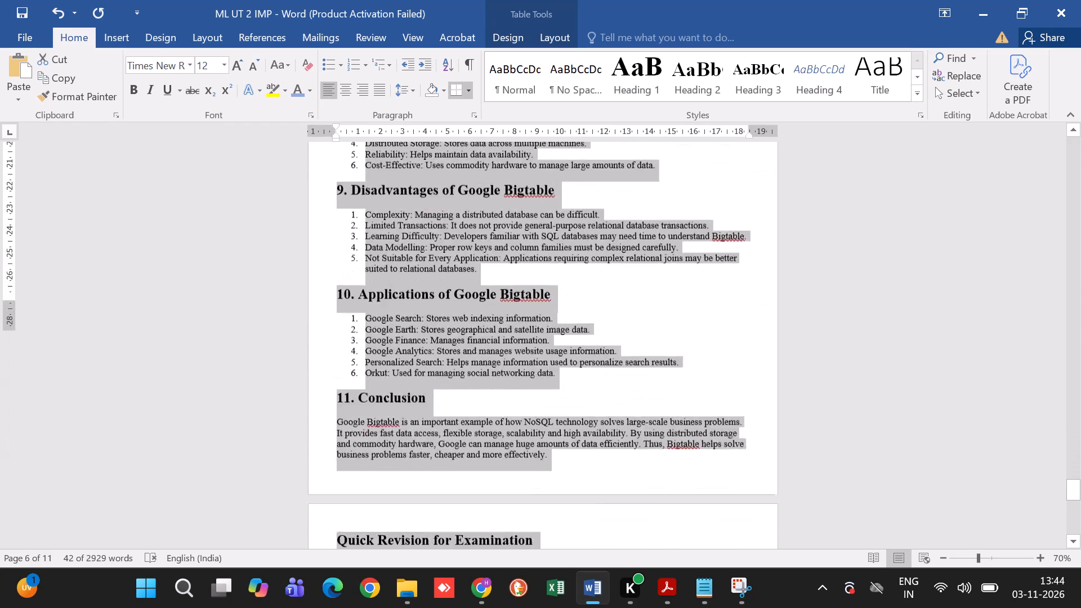
drag(521, 607, 499, 309)
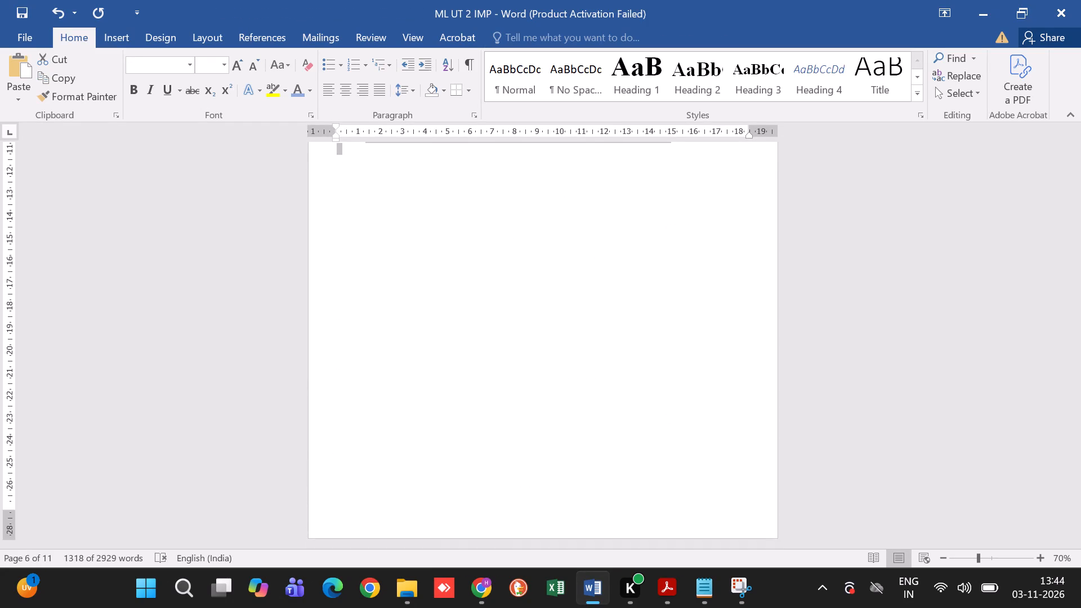
click(206, 66)
text(12)
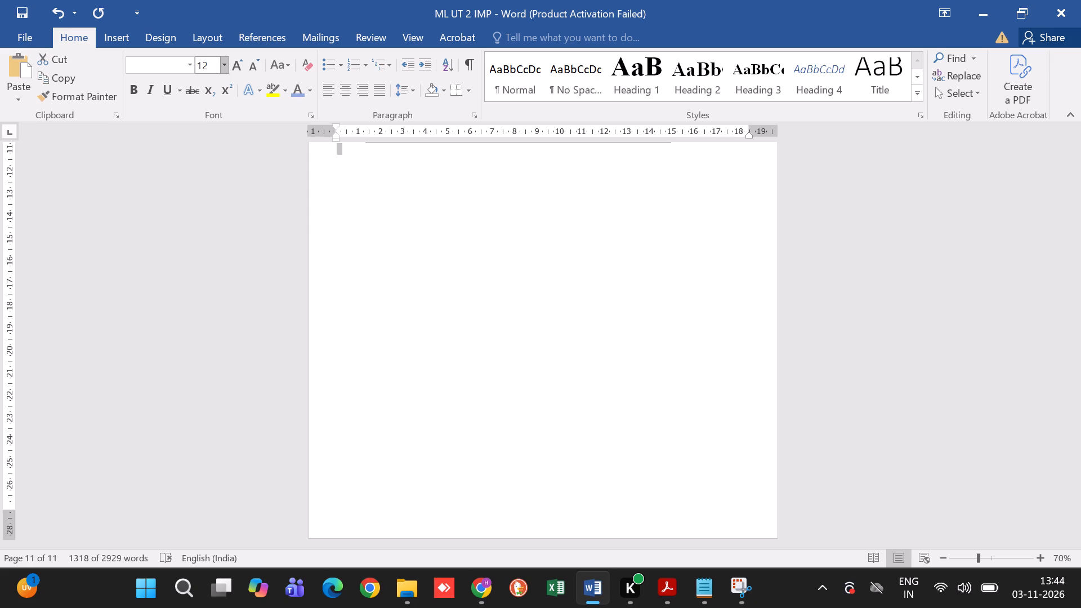
key(Return)
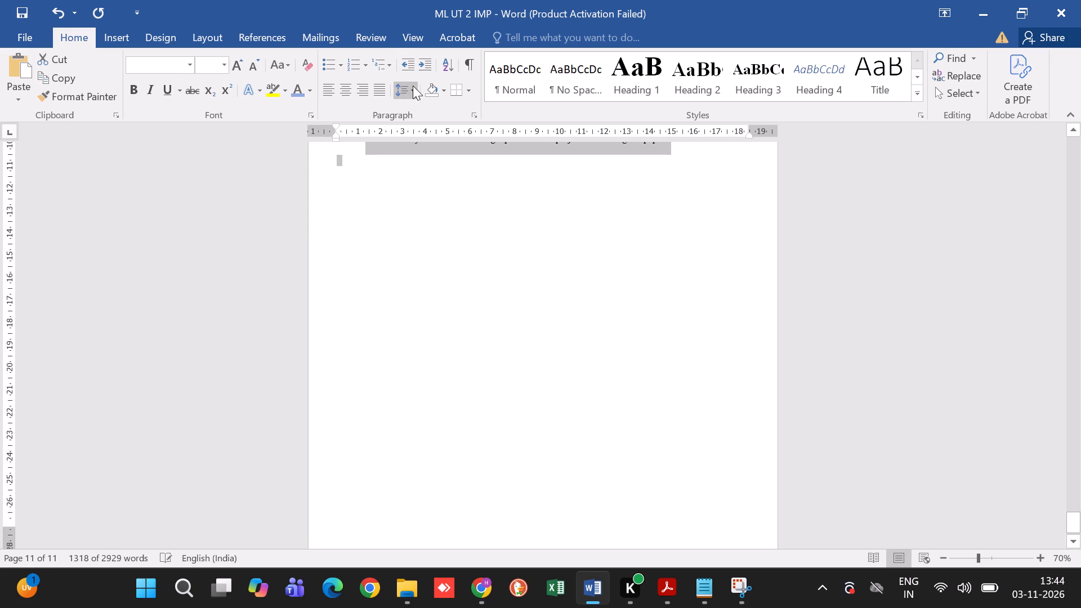
Adjust the line and paragraph spacing of the selected Q.3 answer.
click(413, 84)
click(429, 252)
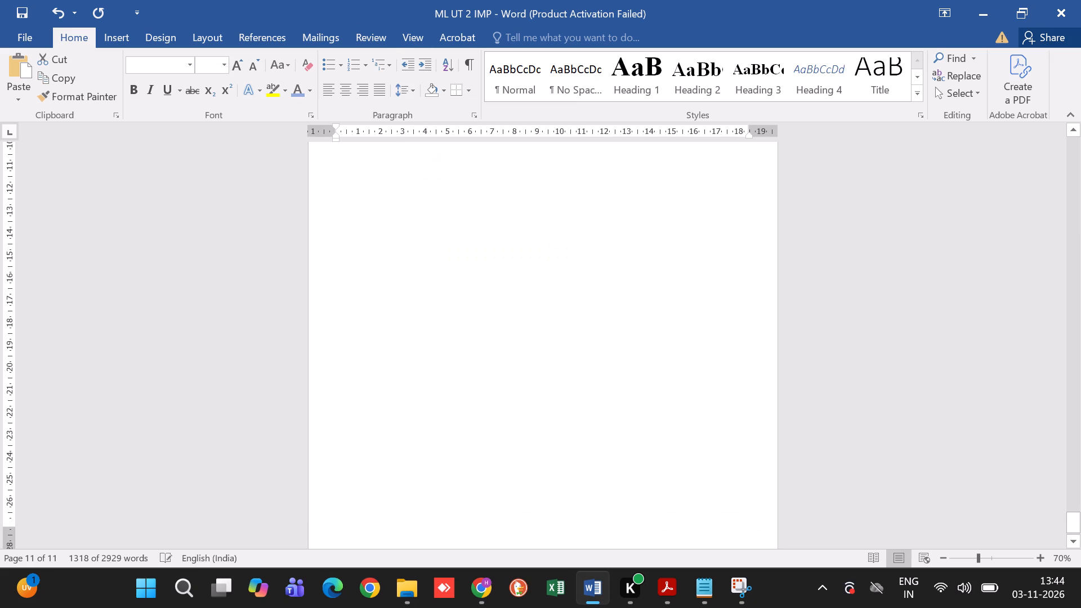
Below the last important point of the Q.3 answer, start a new line with the heading "Q.4".
click(369, 275)
scroll(407, 373, up, 1)
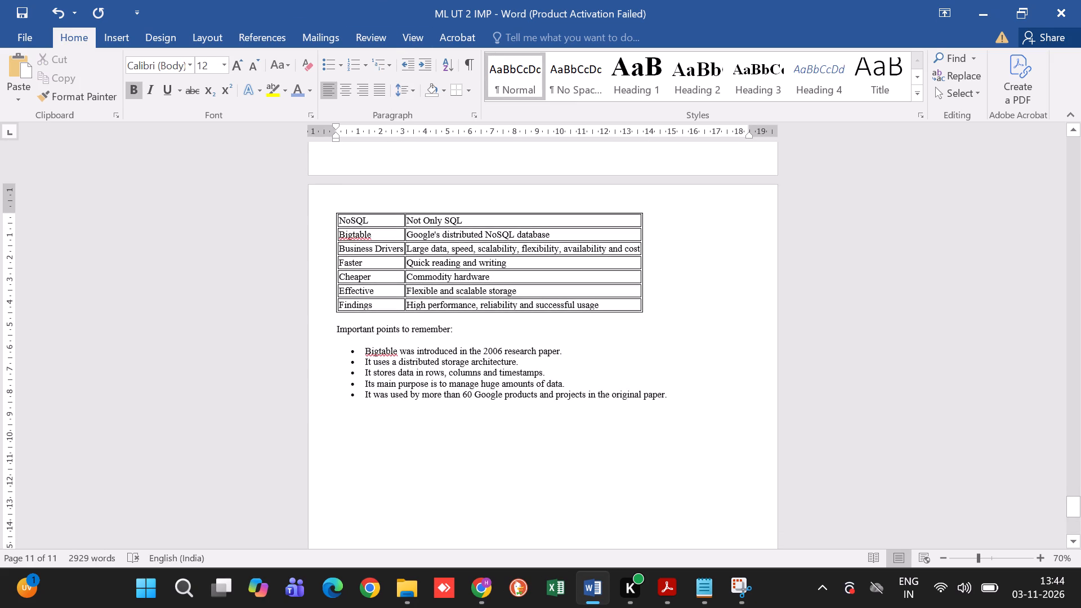
key(Return)
key(q)
text(.4)
key(space)
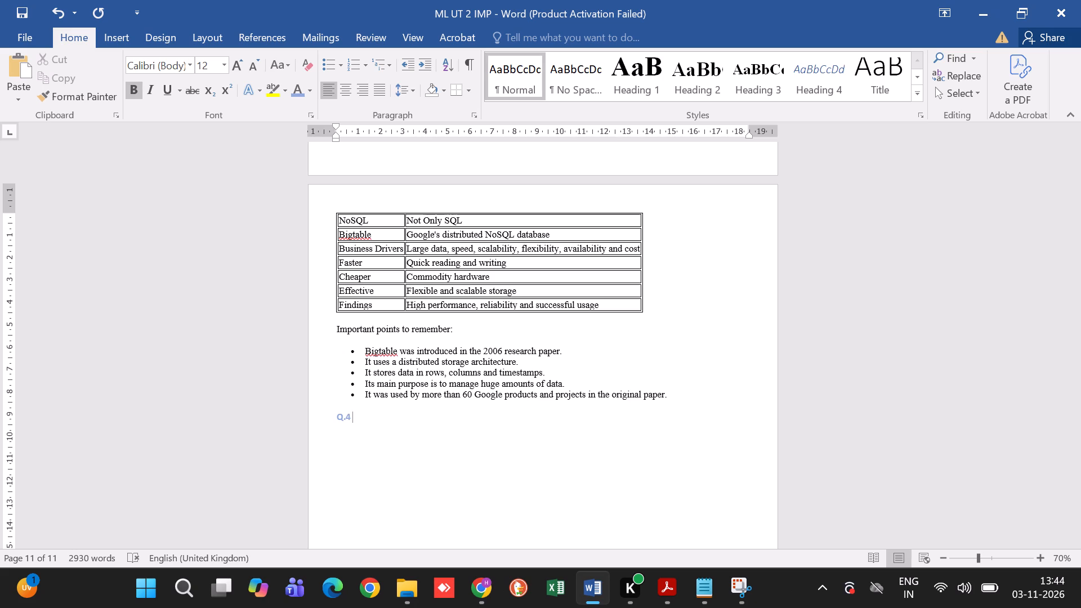
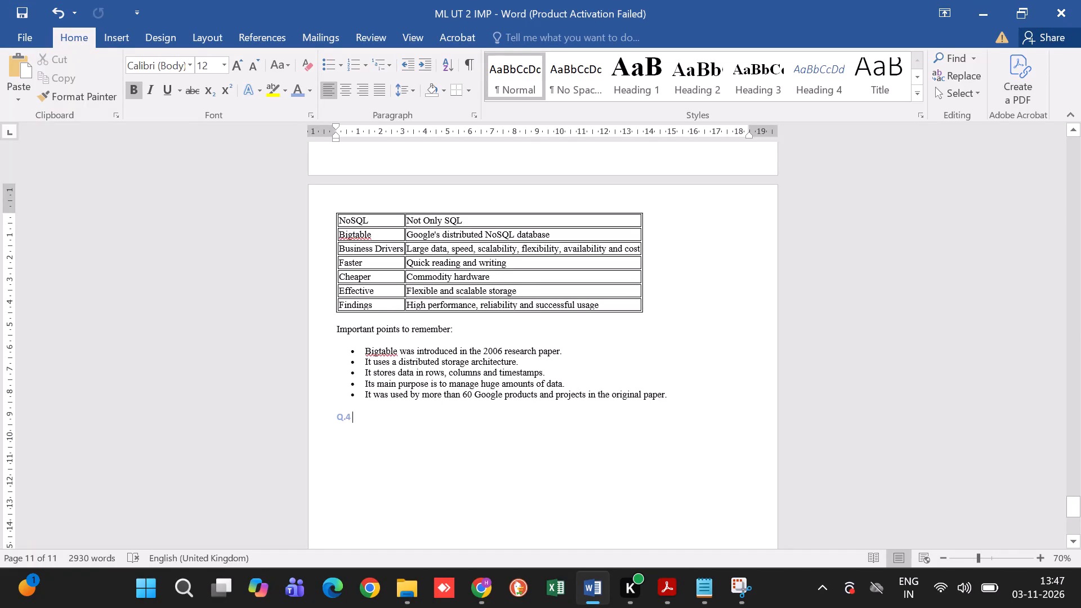
In the Notepad question list, delete the finished Bigtable question together with its "c)" label.
click(696, 596)
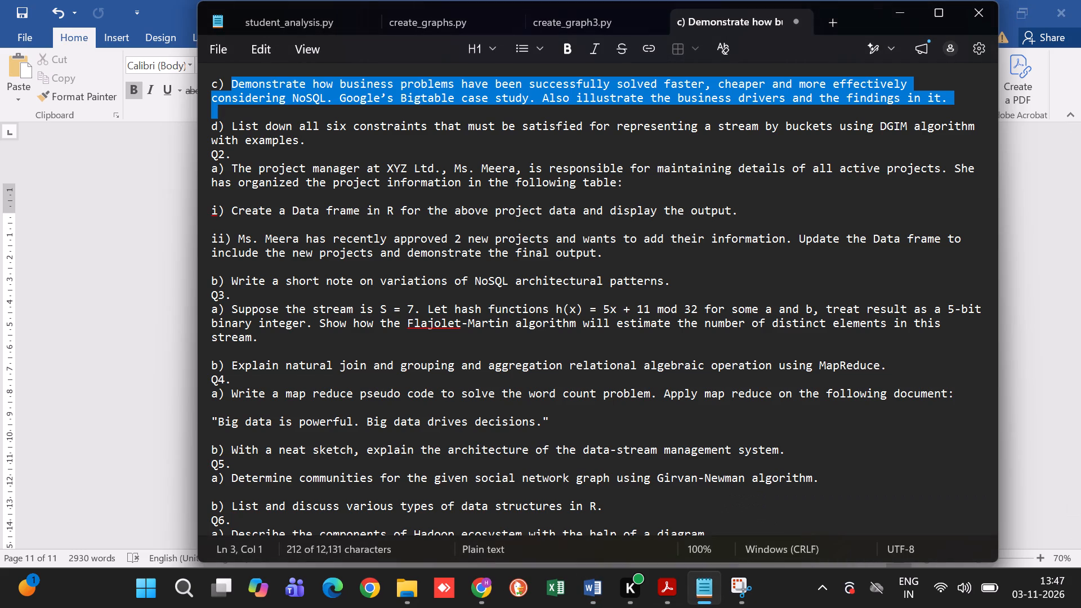
key(BackSpace)
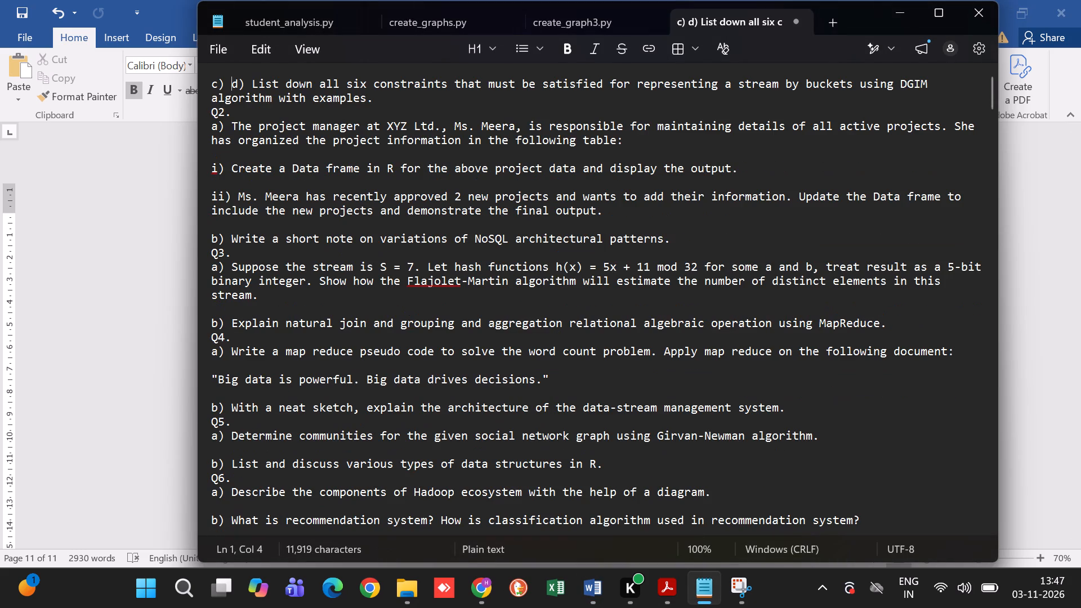
key(BackSpace)
key(BackSpace)
key(BackSpace)
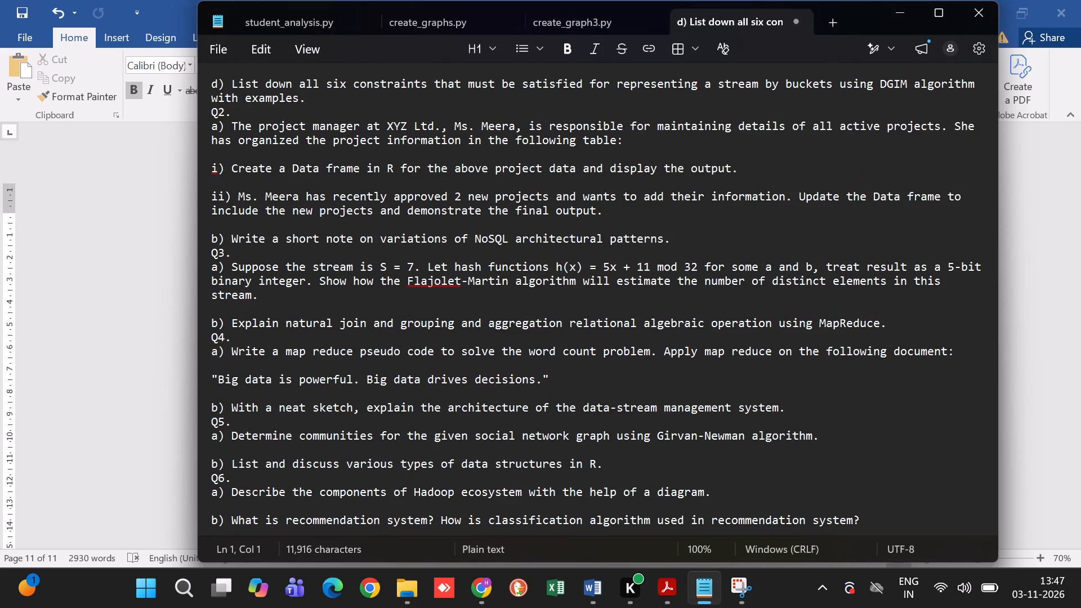
key(BackSpace)
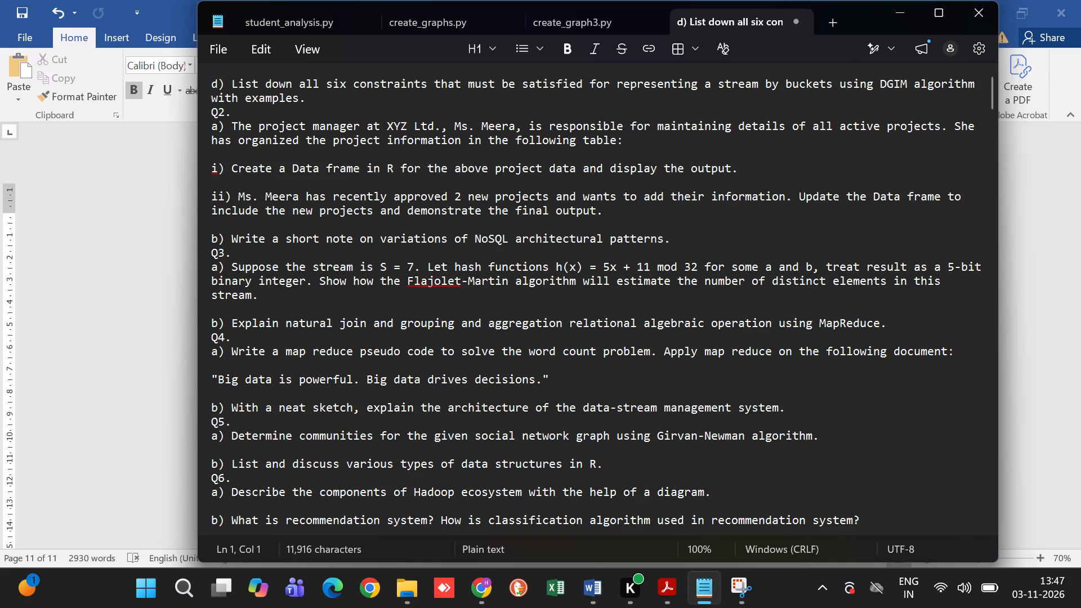
drag(227, 81, 307, 97)
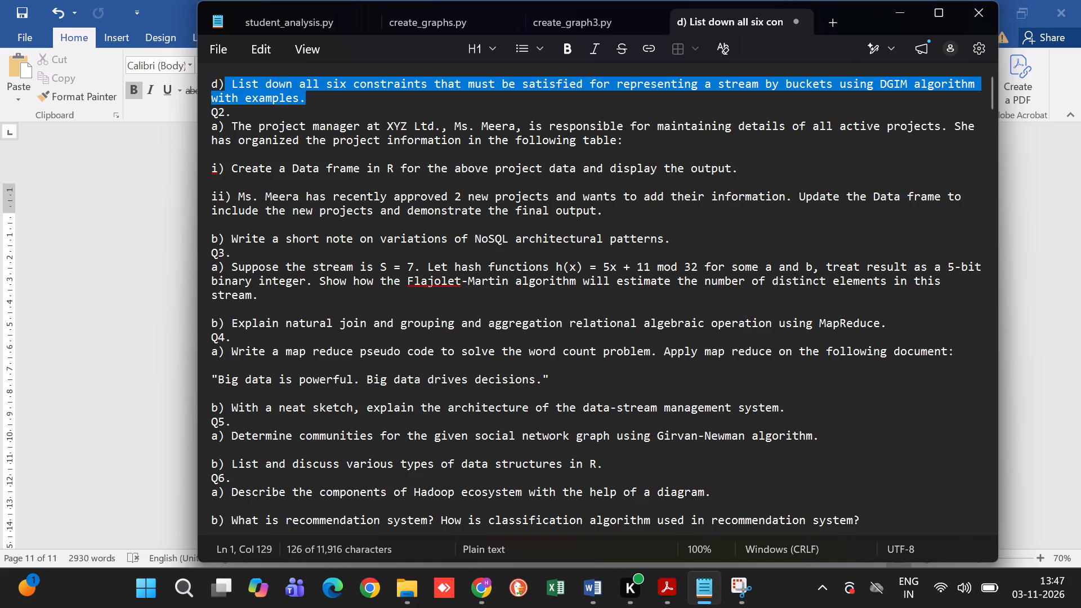
key(ctrl+c)
click(484, 589)
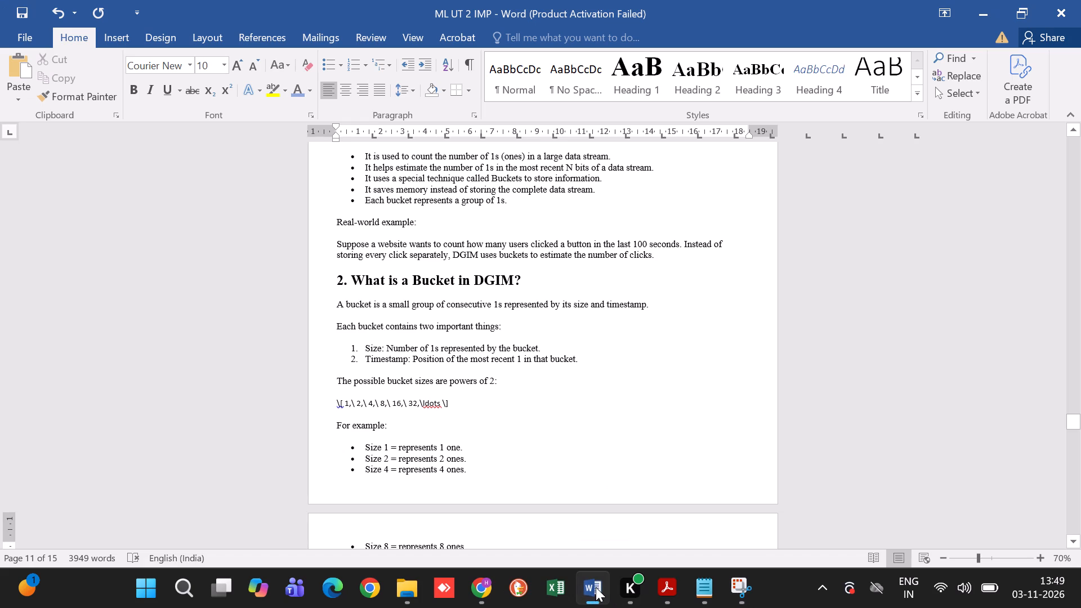
drag(471, 402, 355, 360)
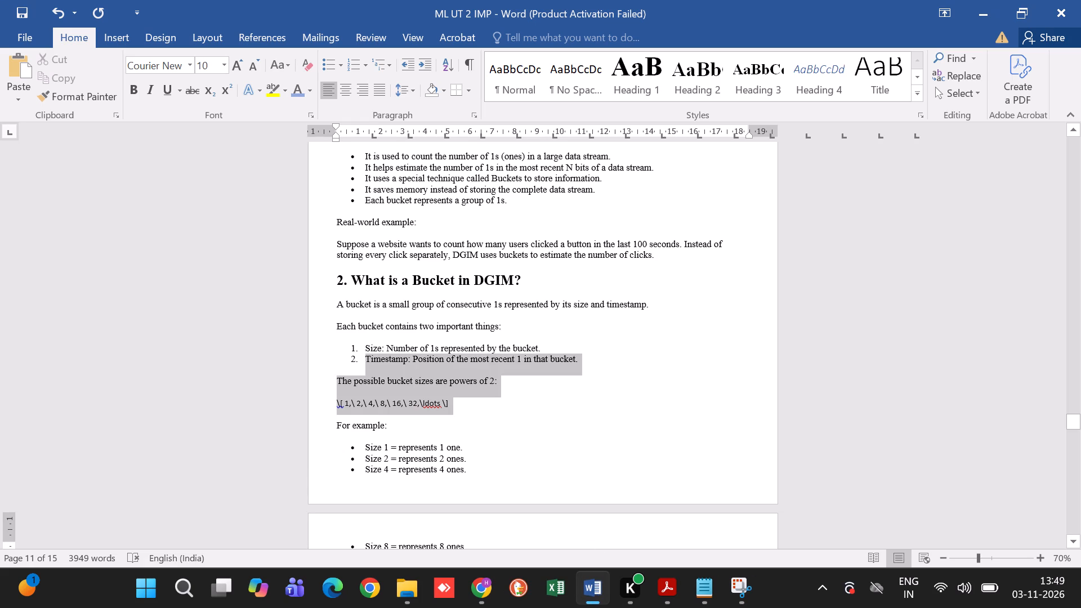
drag(355, 360, 333, 382)
key(ctrl+v)
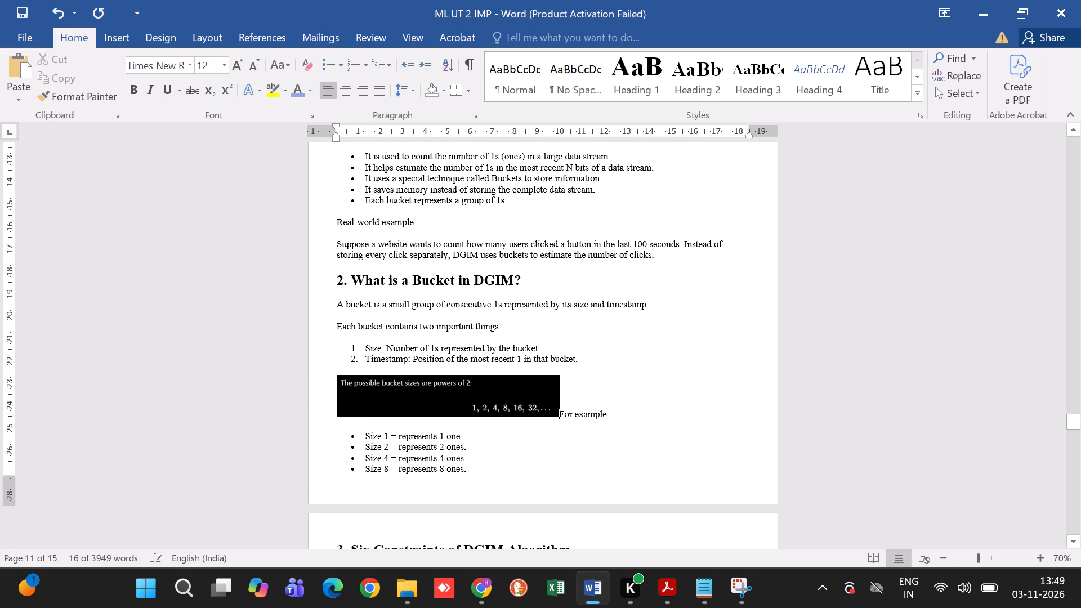
key(Return)
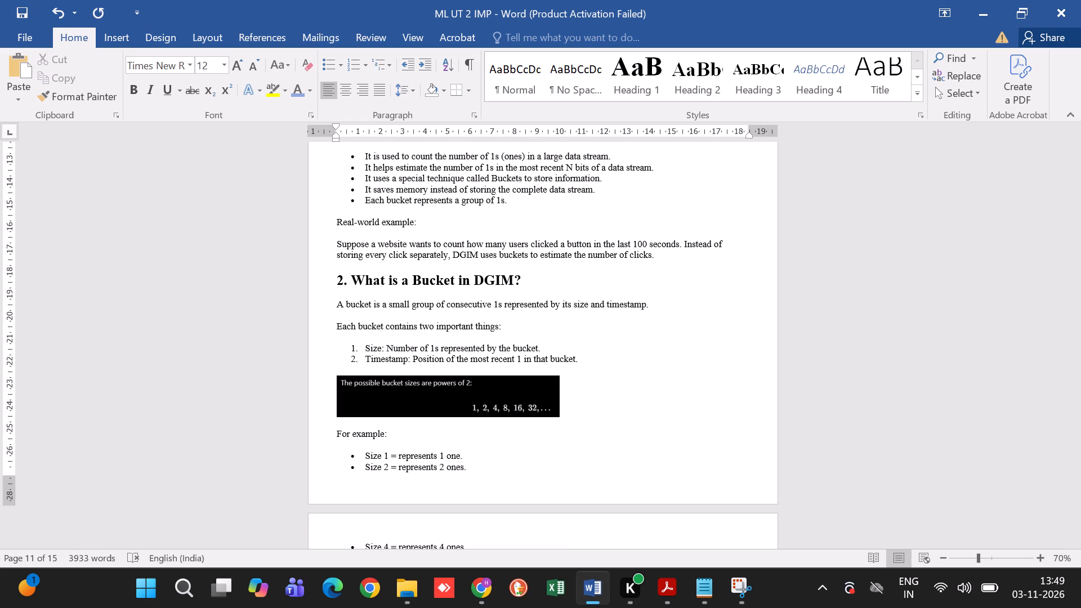
Set the Q.4 answer from "1. Introduction" through the Quick Revision table to font size 12 and remove the space after its paragraphs.
scroll(666, 387, up, 1)
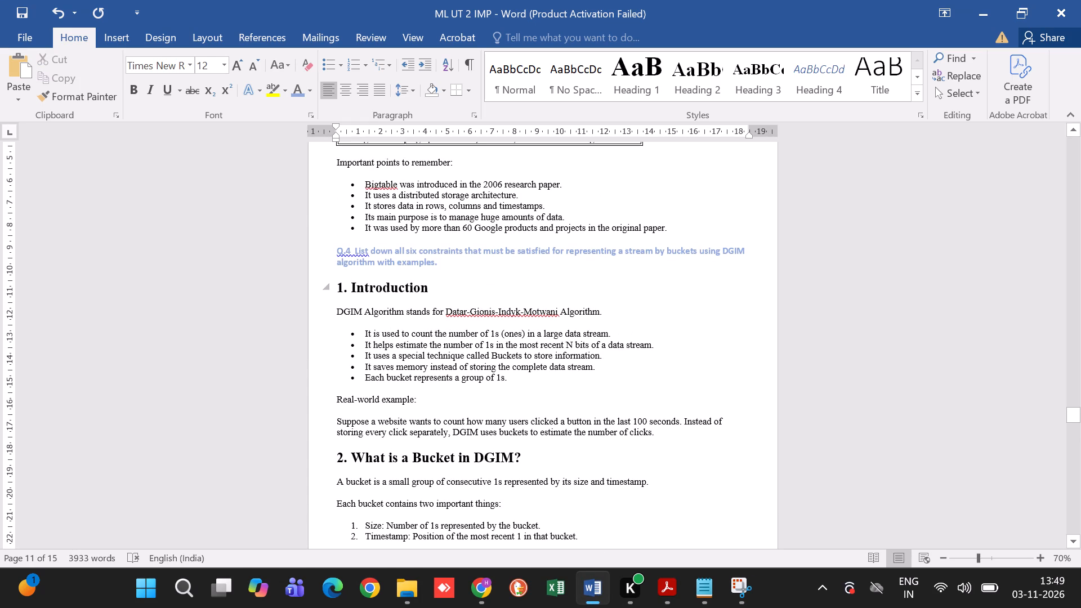
drag(336, 286, 552, 607)
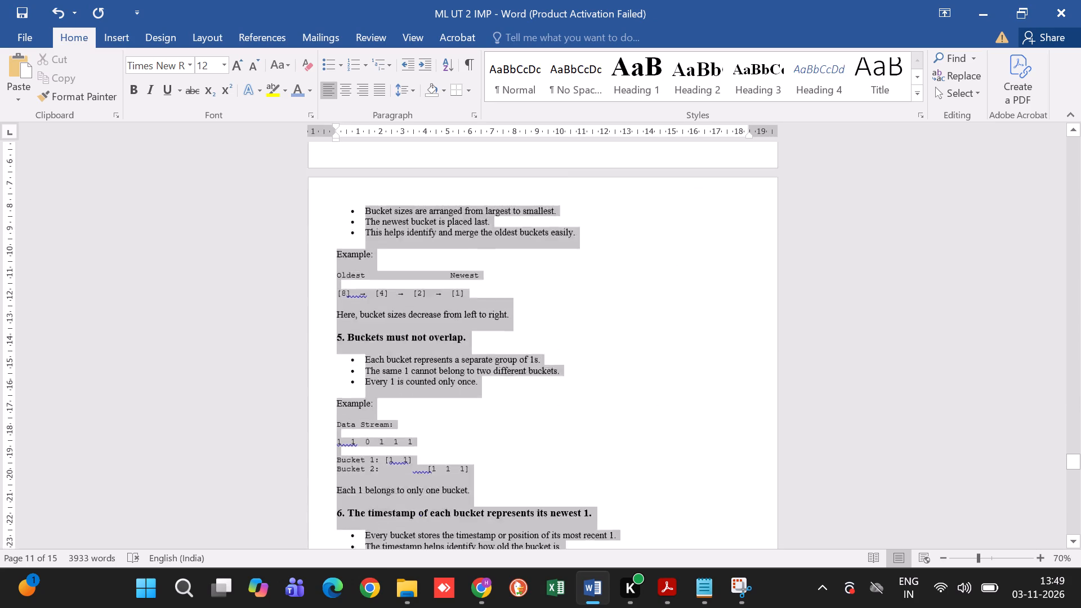
drag(552, 607, 550, 607)
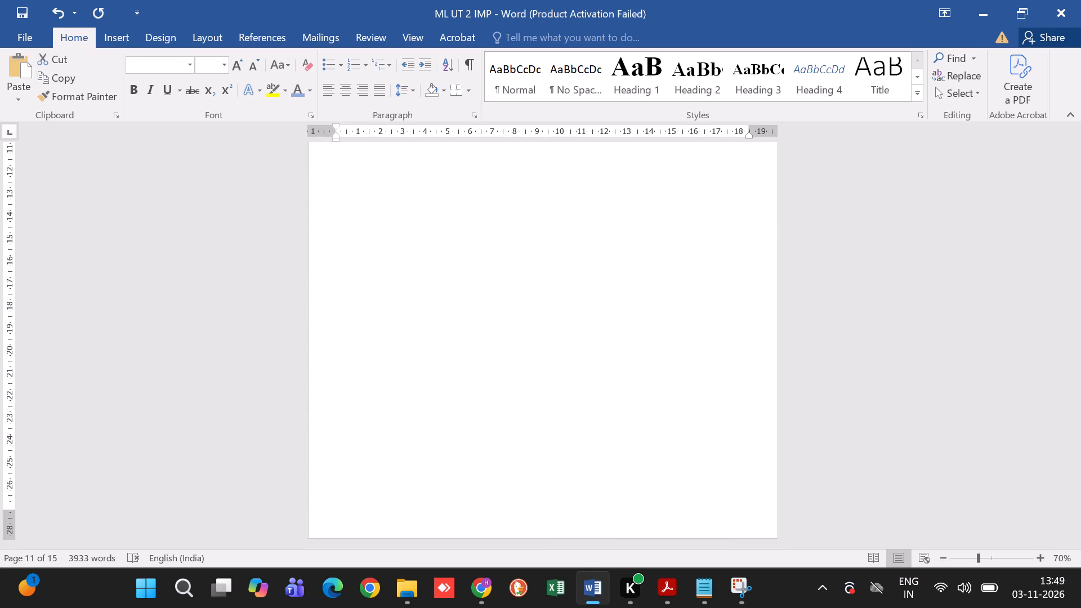
click(207, 66)
text(12)
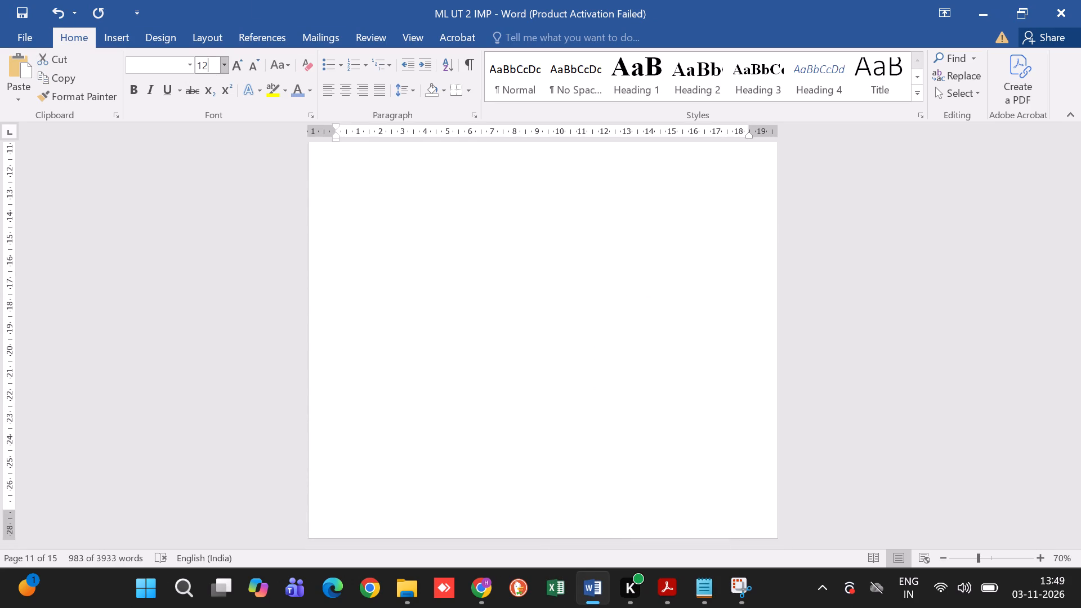
key(Return)
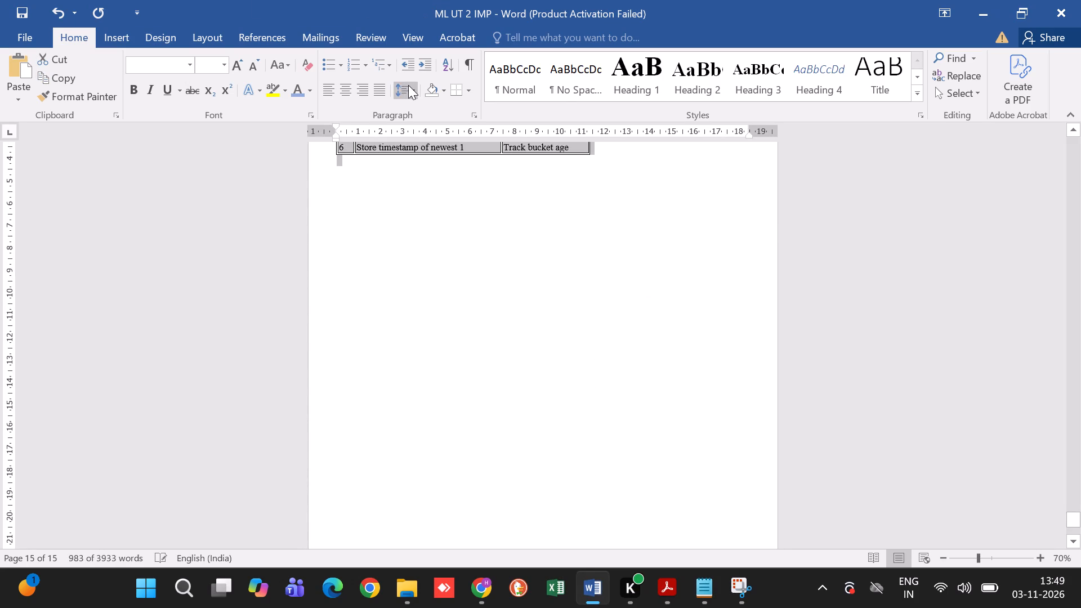
click(408, 85)
click(506, 248)
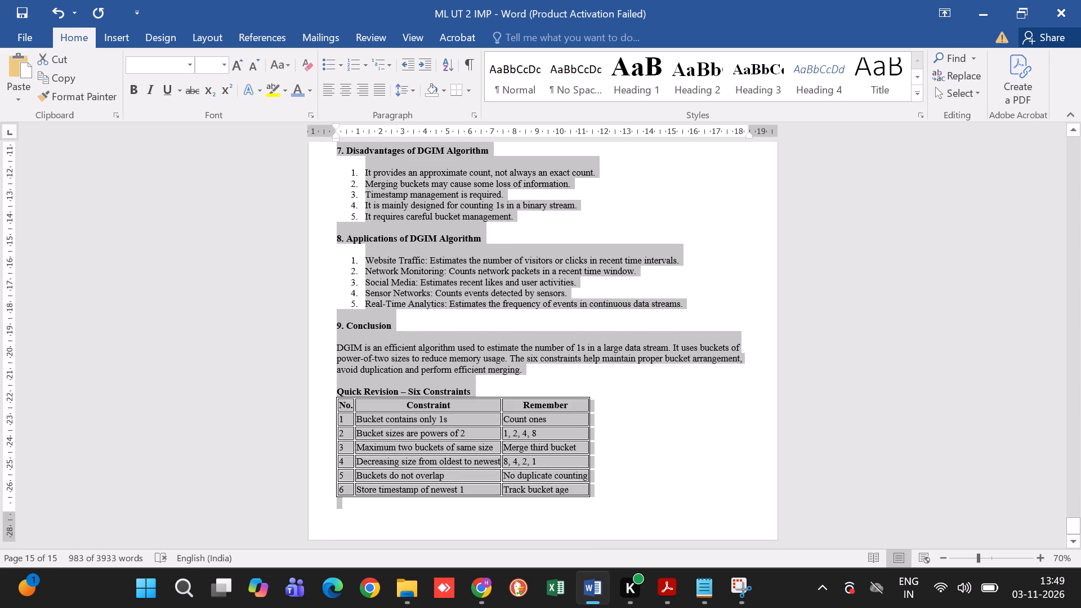
Start a new line below the Quick Revision table and enter the next question label "Q.5".
click(454, 538)
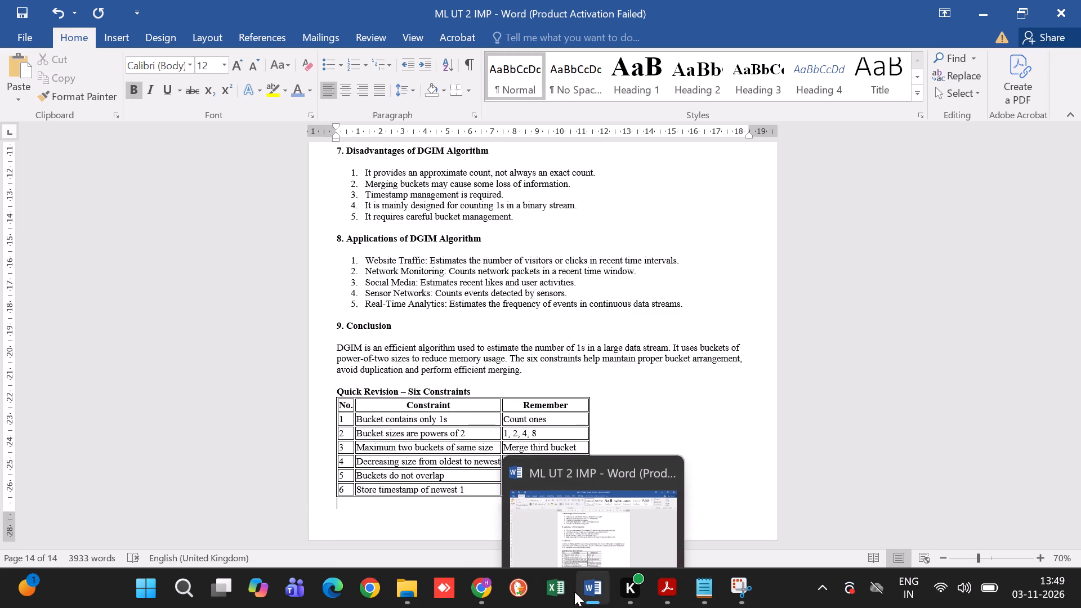
key(Return)
text(Q.5)
key(space)
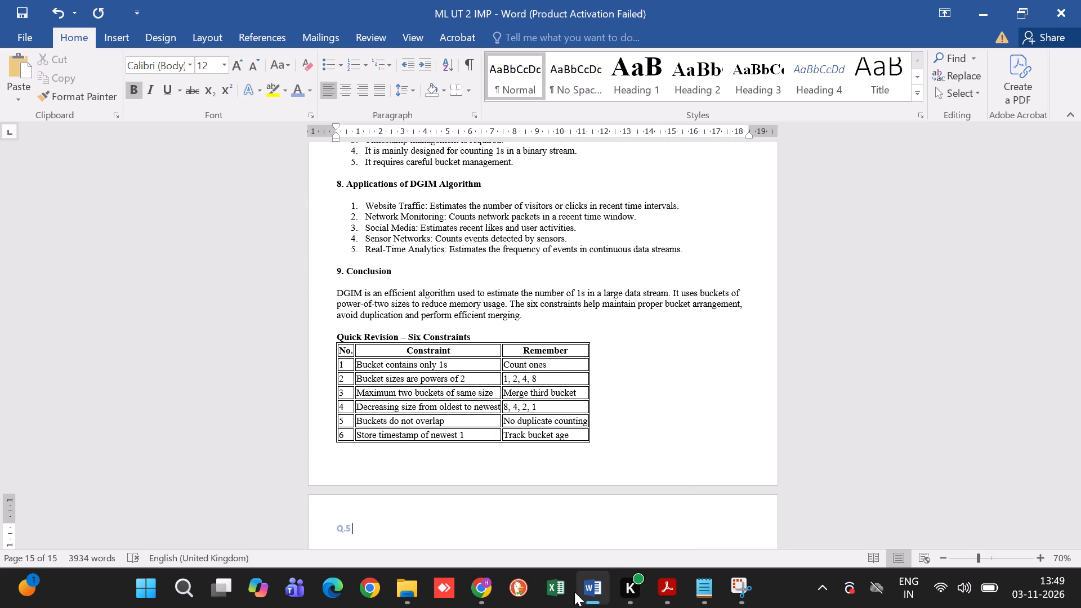
Switch to the Google Images results in Chrome and copy the "DGIM Algorithm: Query Estimation" image.
click(477, 582)
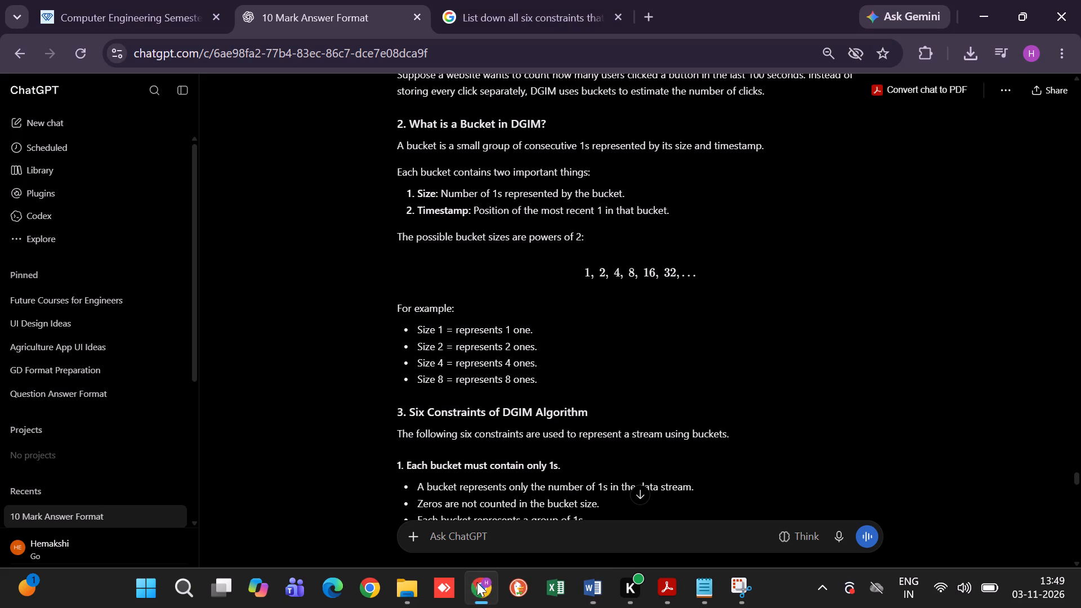
click(550, 4)
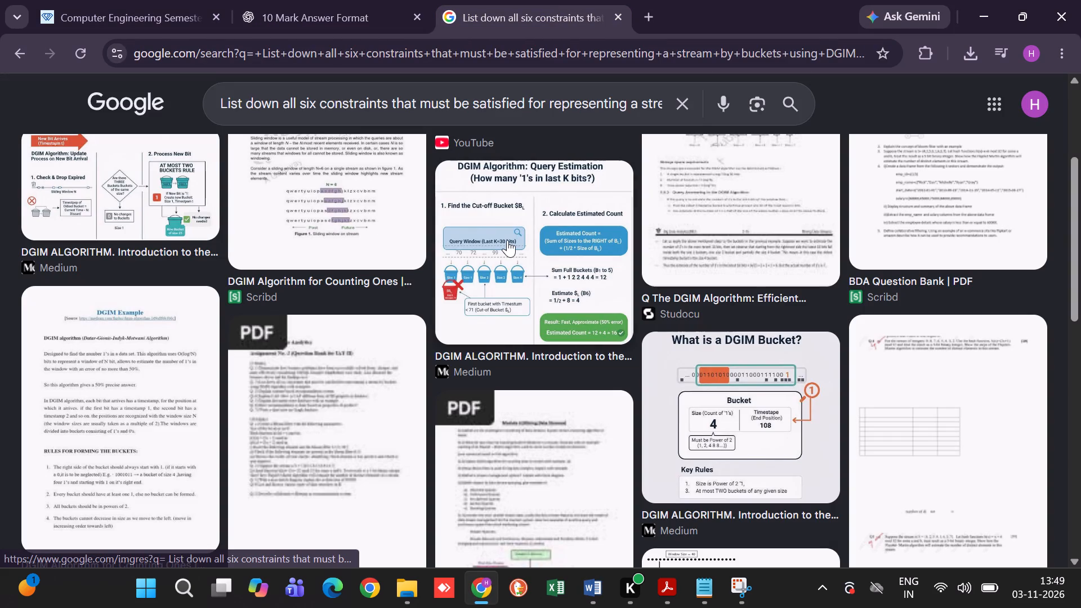
right_click(508, 239)
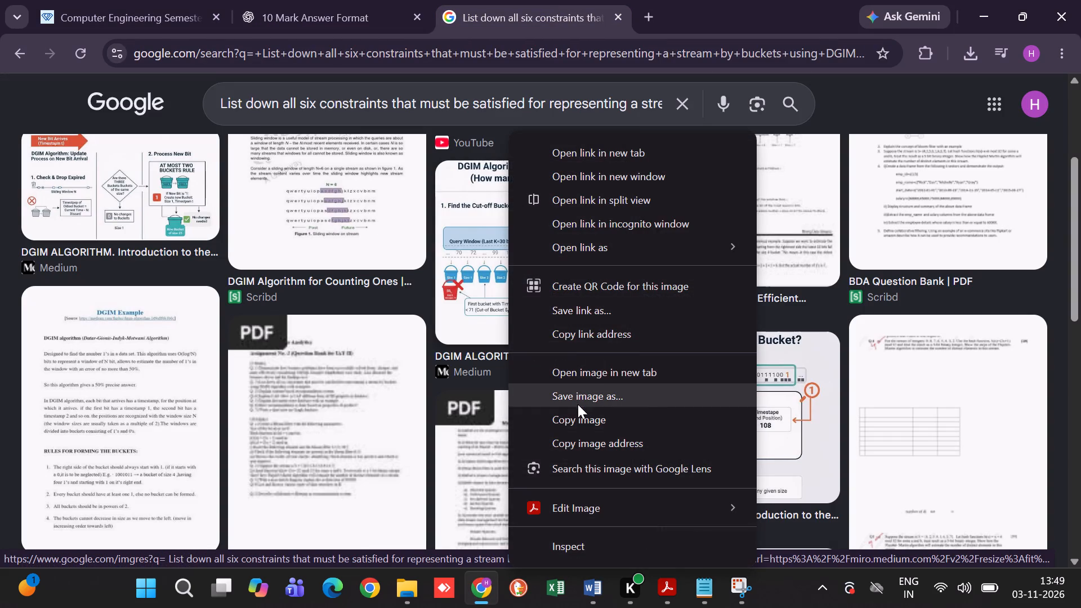
click(578, 413)
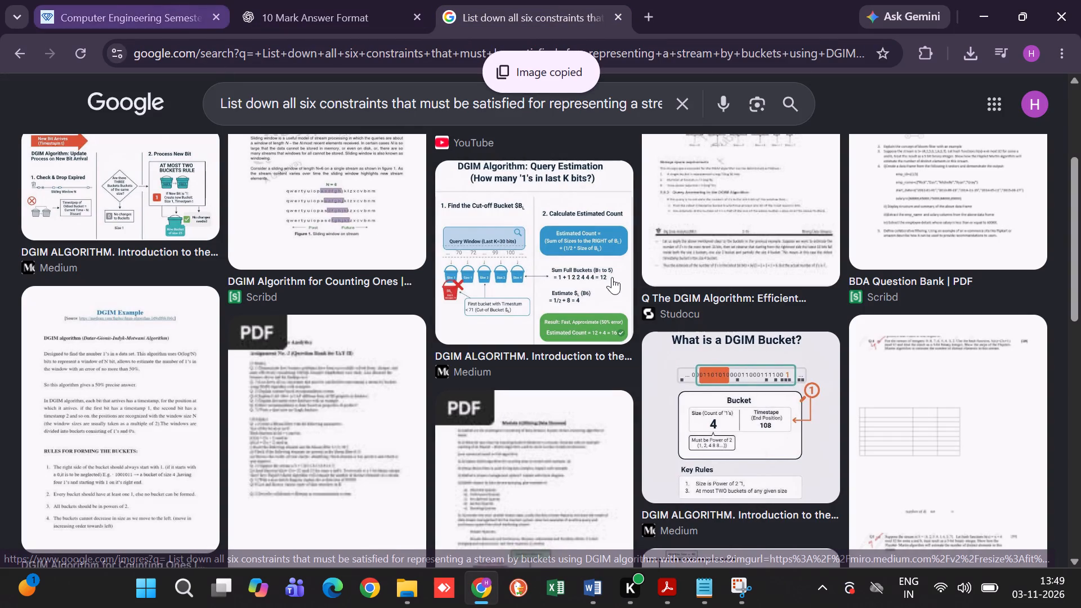
Switch to Word, paste the DGIM Query Estimation image into "5. Buckets must not overlap." and shrink it to about 7 cm wide.
click(595, 589)
scroll(689, 189, up, 7)
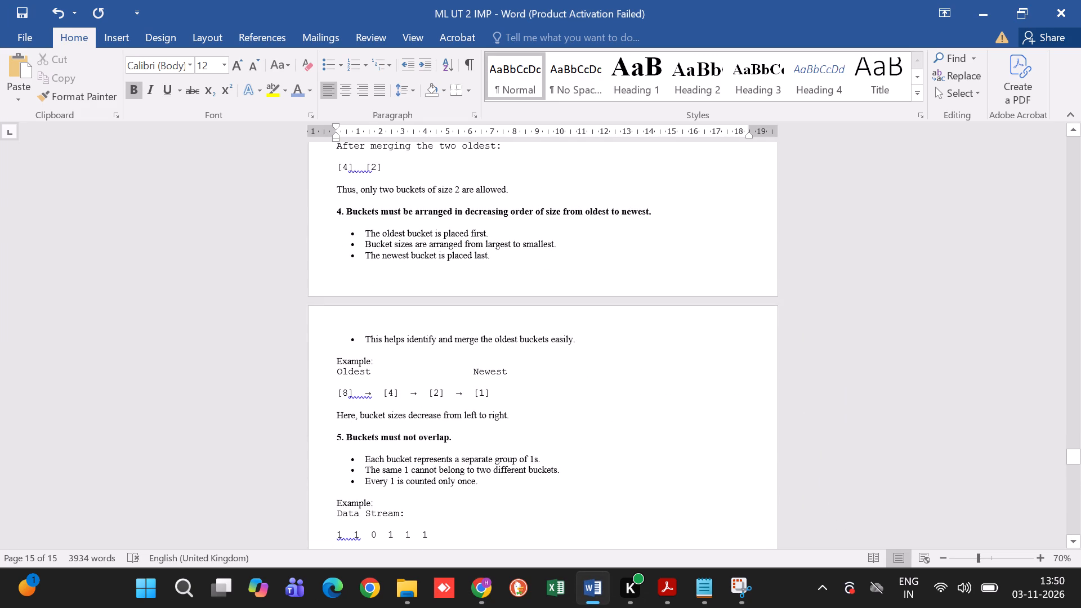
click(574, 467)
key(ctrl+v)
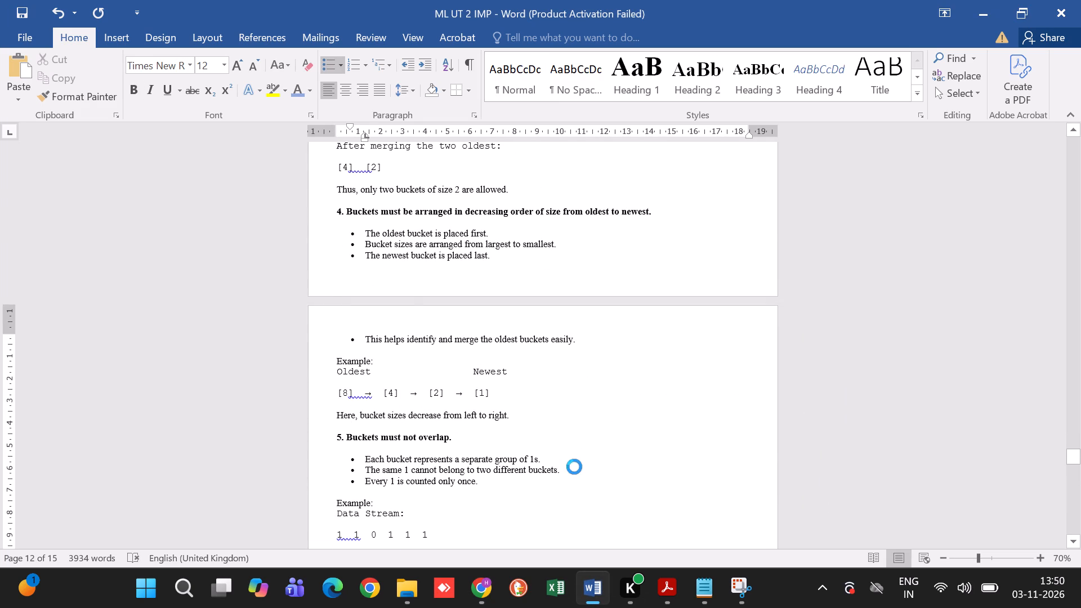
click(574, 467)
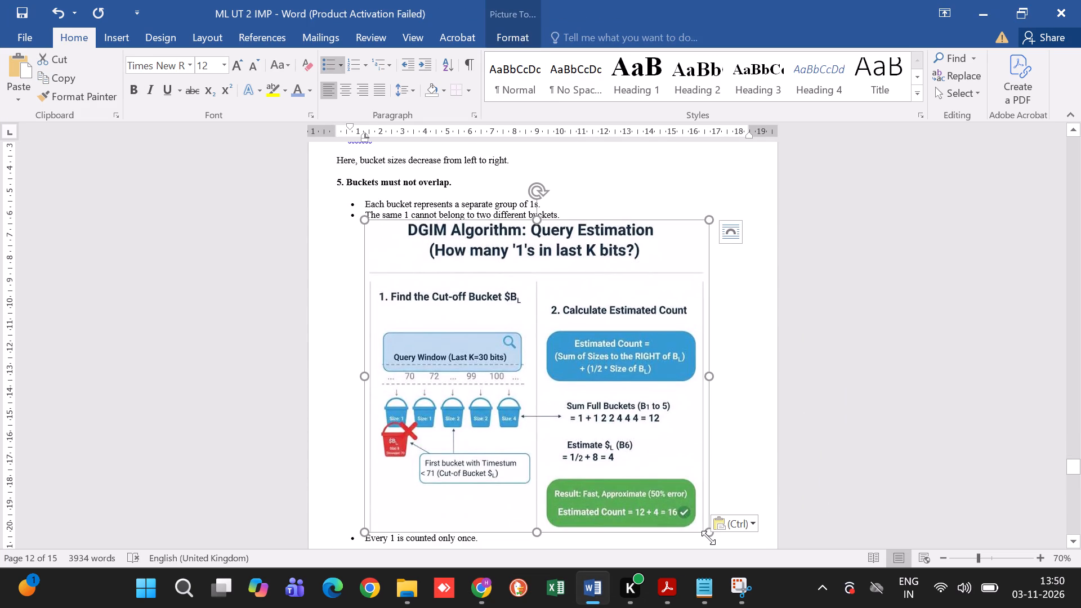
drag(708, 538, 519, 294)
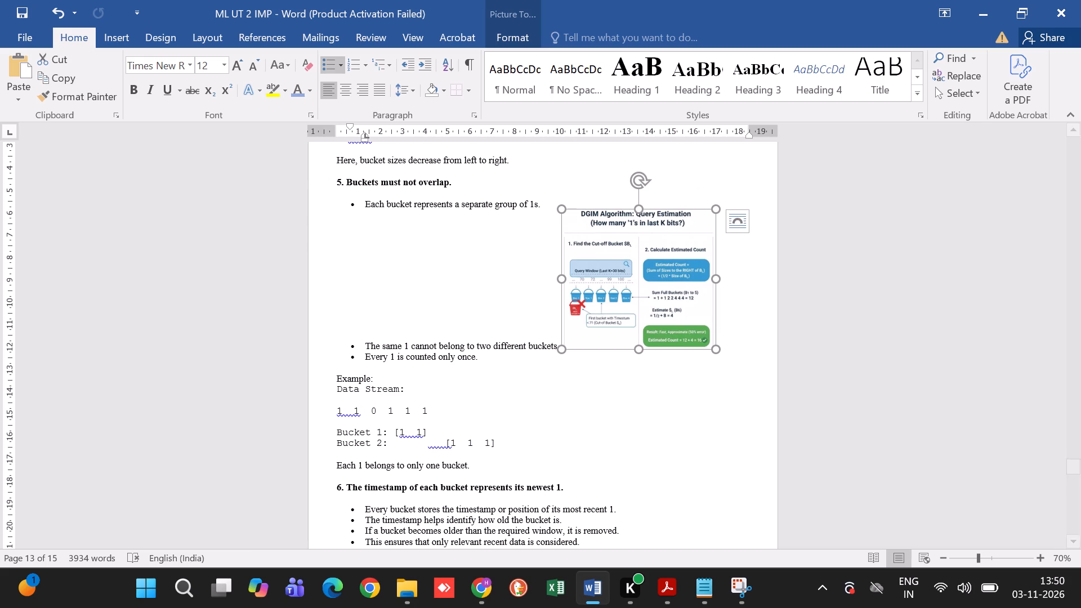
Set the pasted image's text wrapping to Through and place it beside the section 5 bullets and example at the page's right edge.
click(729, 237)
click(674, 239)
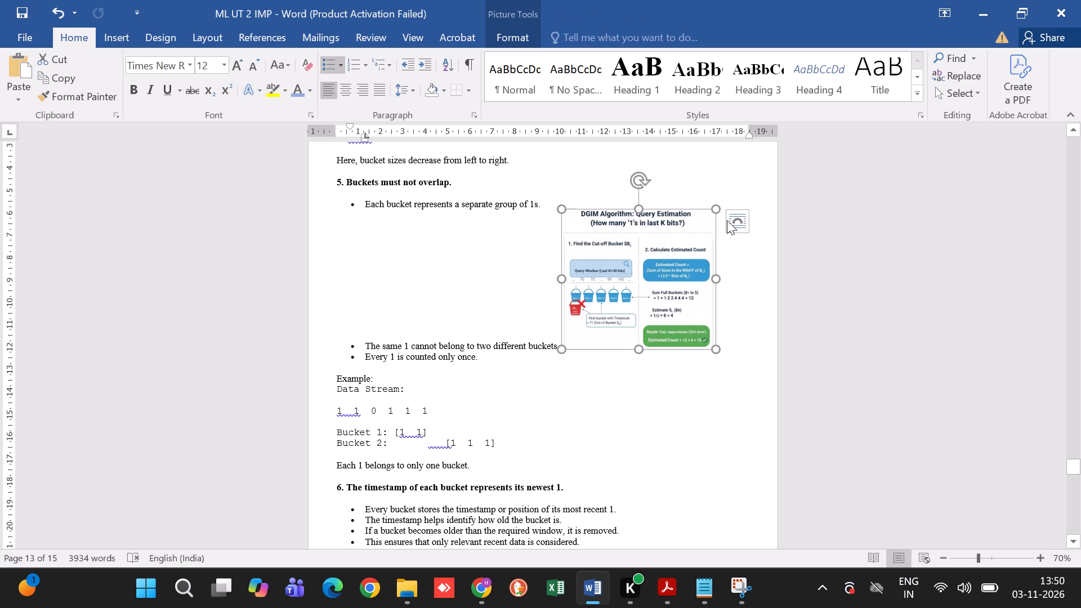
click(727, 220)
click(870, 335)
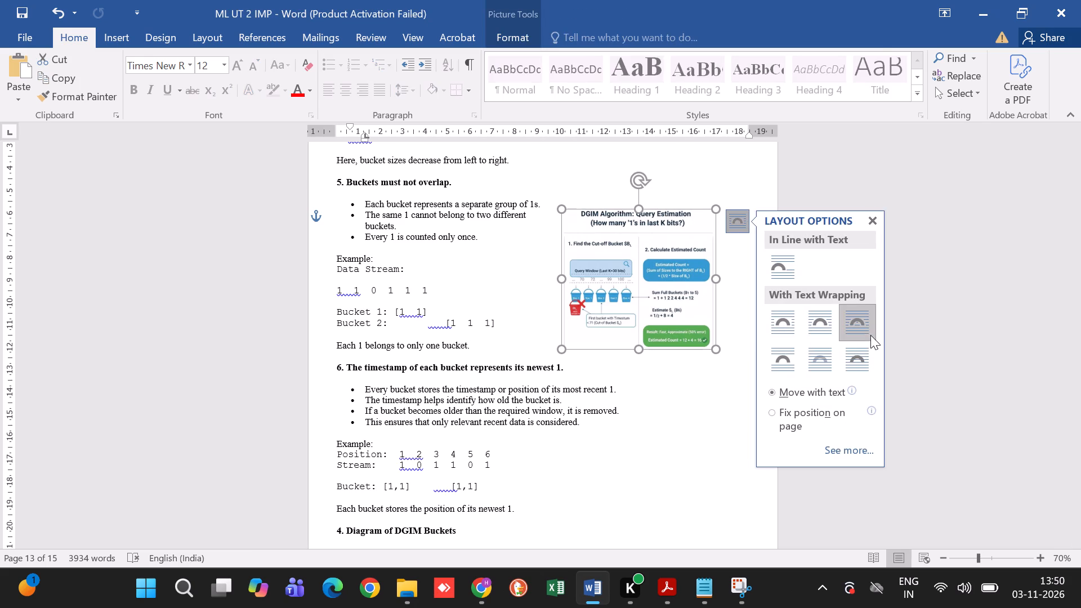
drag(638, 302, 682, 274)
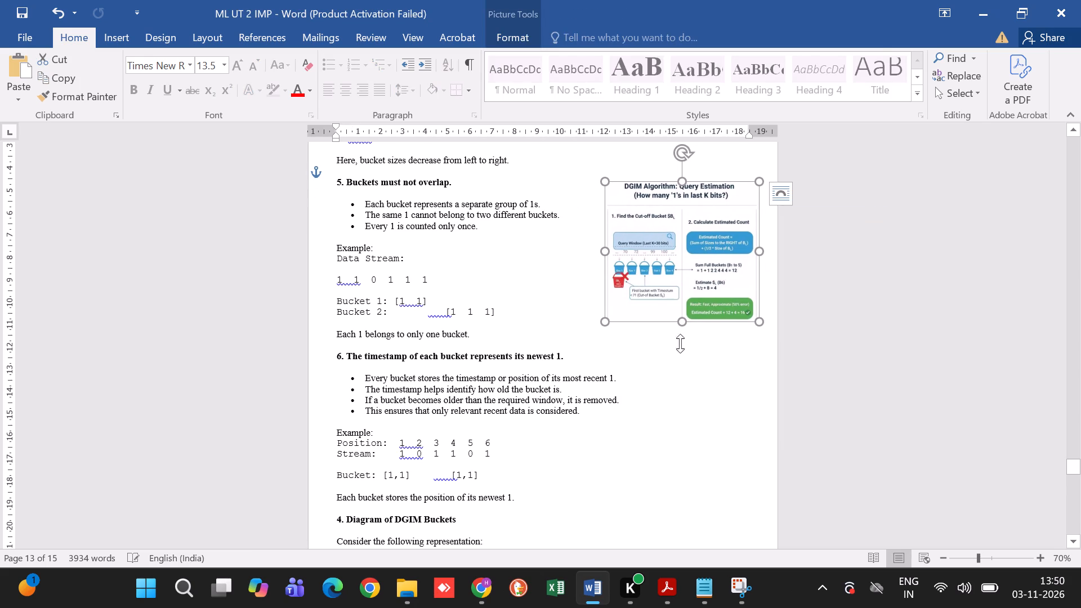
In the Notepad question list, delete the completed "List down all six constraints" DGIM question text after "d)".
scroll(587, 512, down, 8)
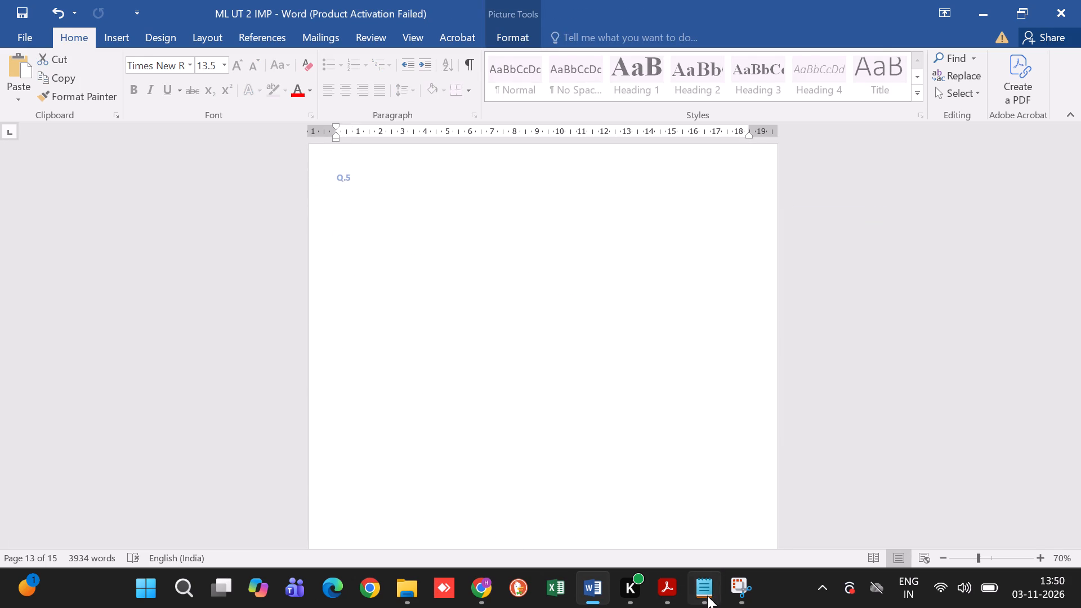
click(707, 596)
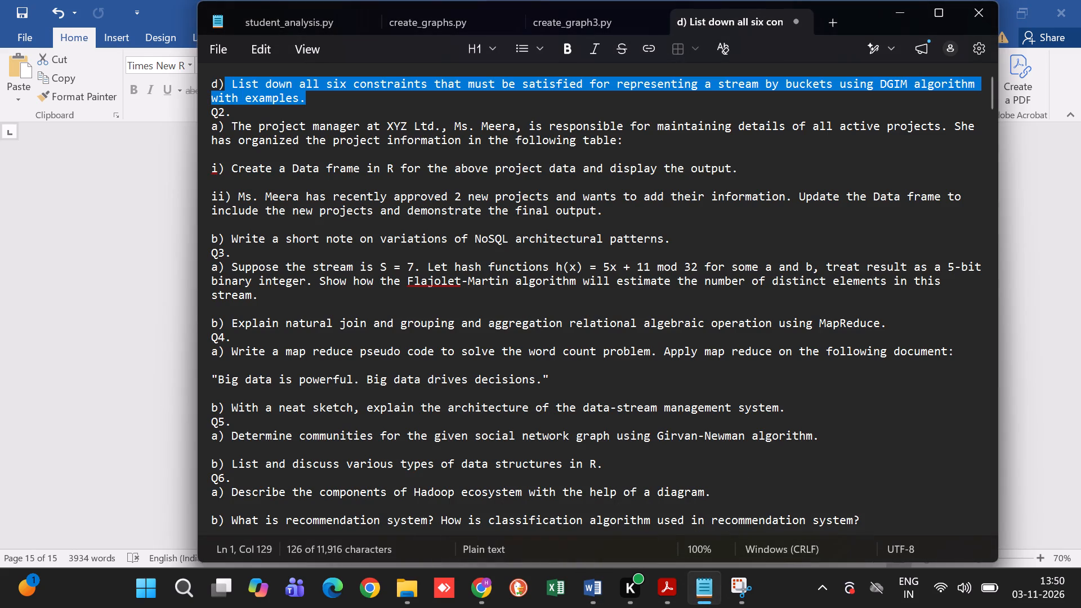
key(BackSpace)
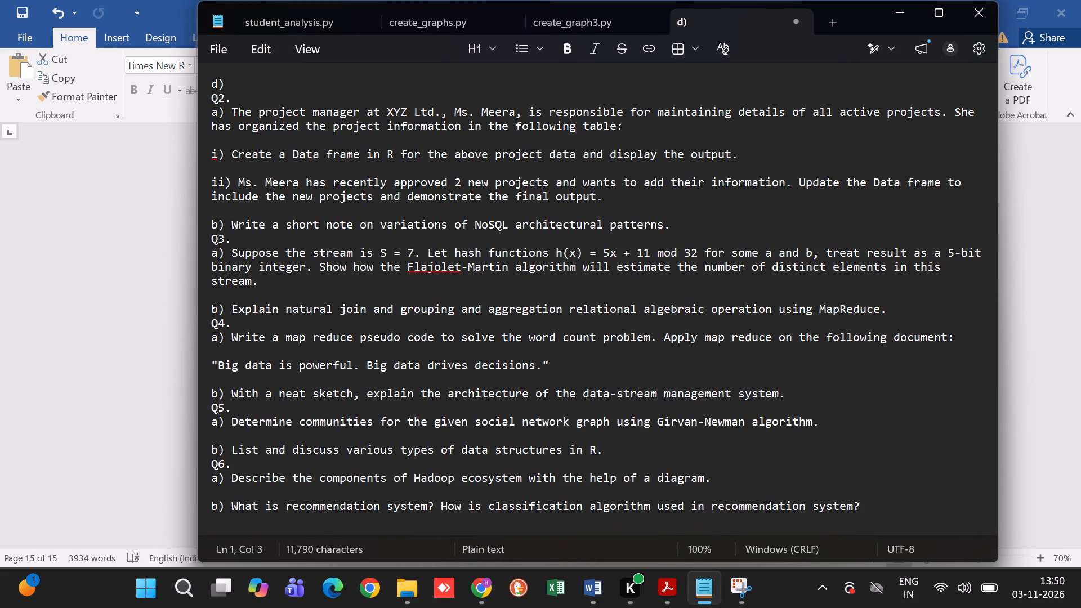
Switch to Acrobat, open the first Big Data Analytics question paper and examine Q2 a) with its project tables.
click(655, 595)
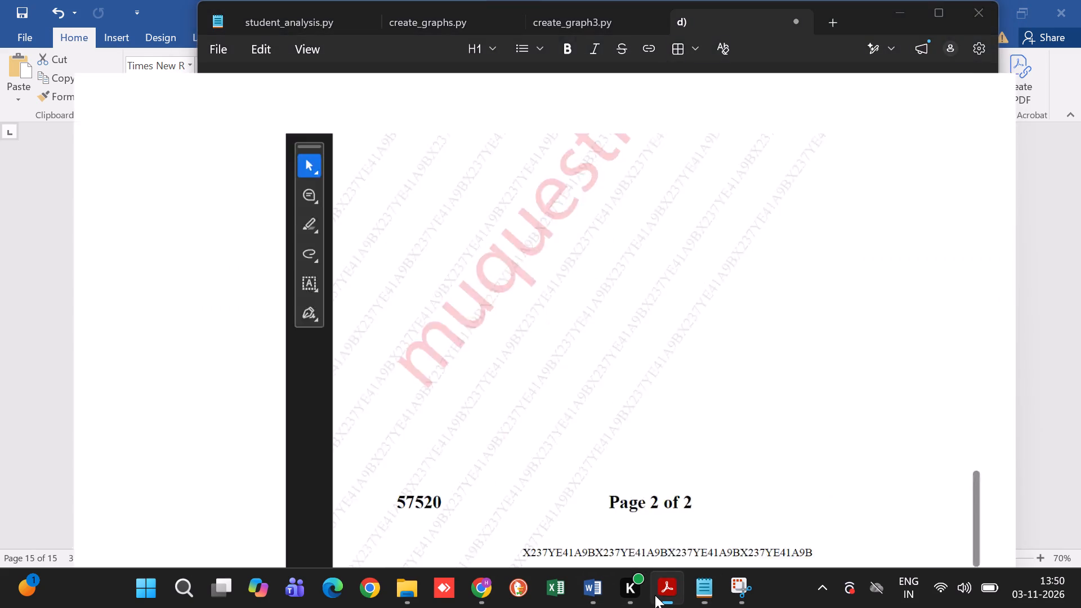
scroll(637, 352, up, 18)
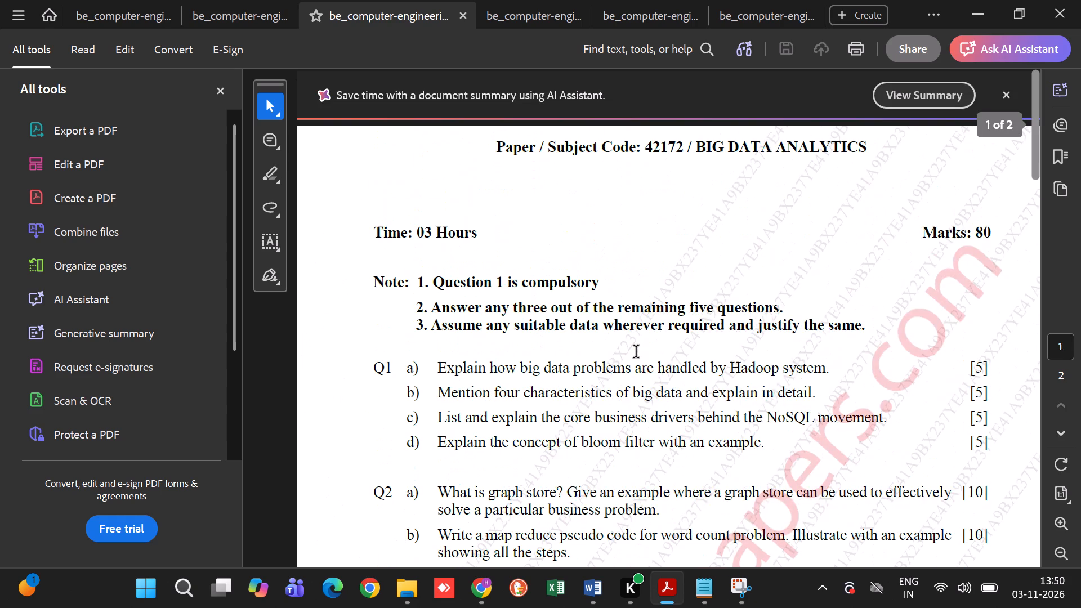
scroll(637, 352, down, 2)
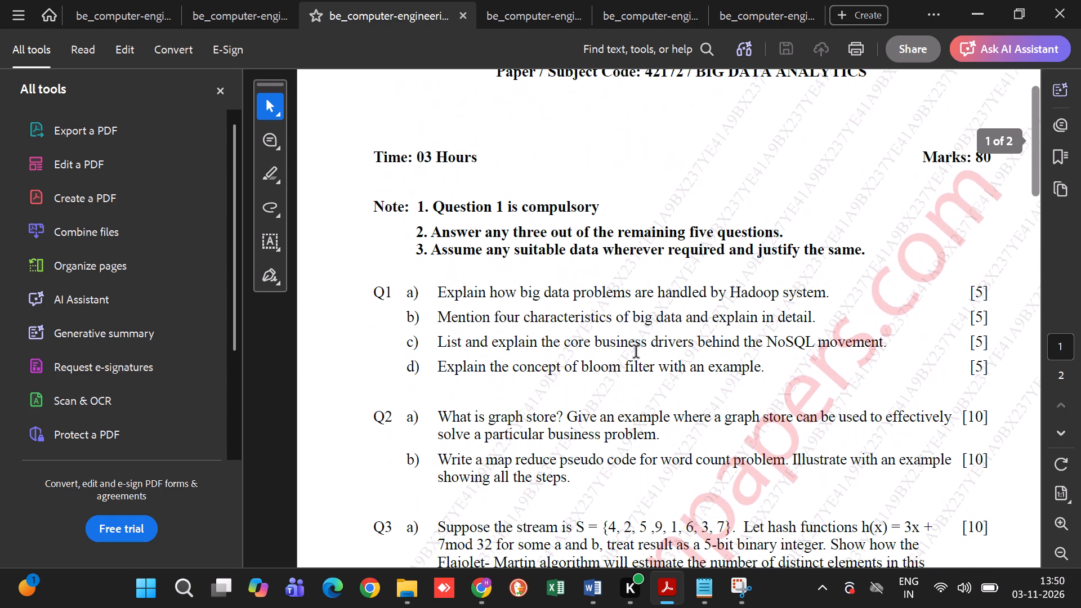
scroll(637, 352, down, 1)
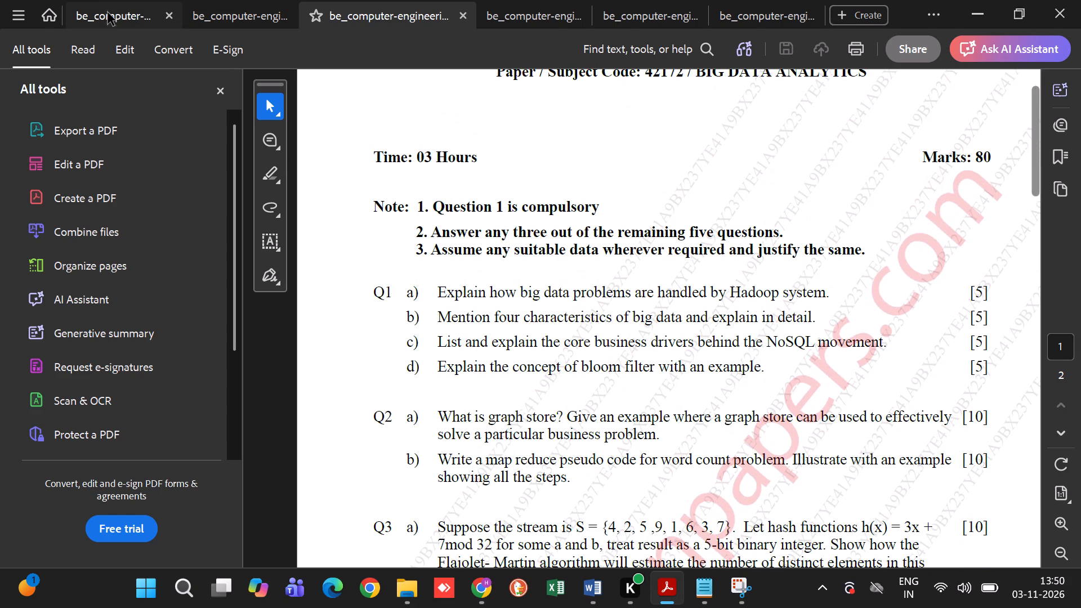
click(110, 17)
scroll(662, 427, up, 9)
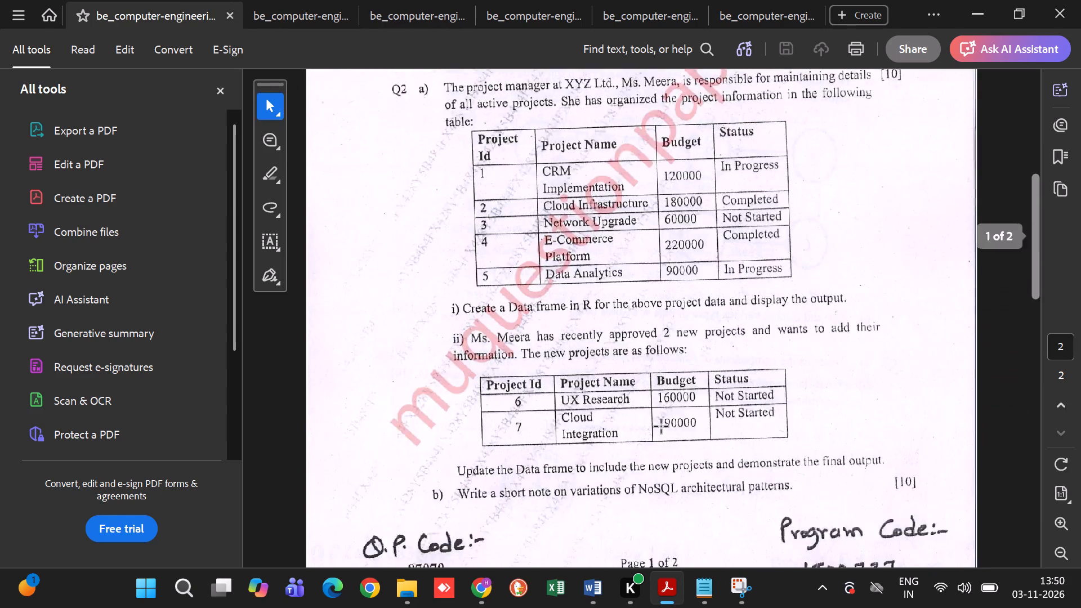
scroll(662, 427, up, 8)
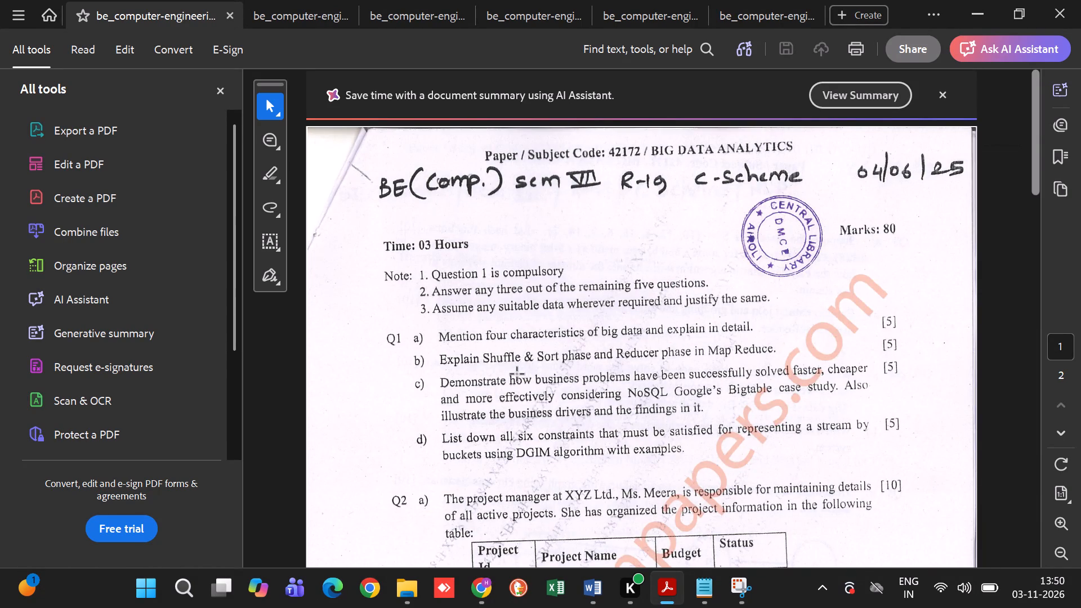
scroll(575, 469, down, 1)
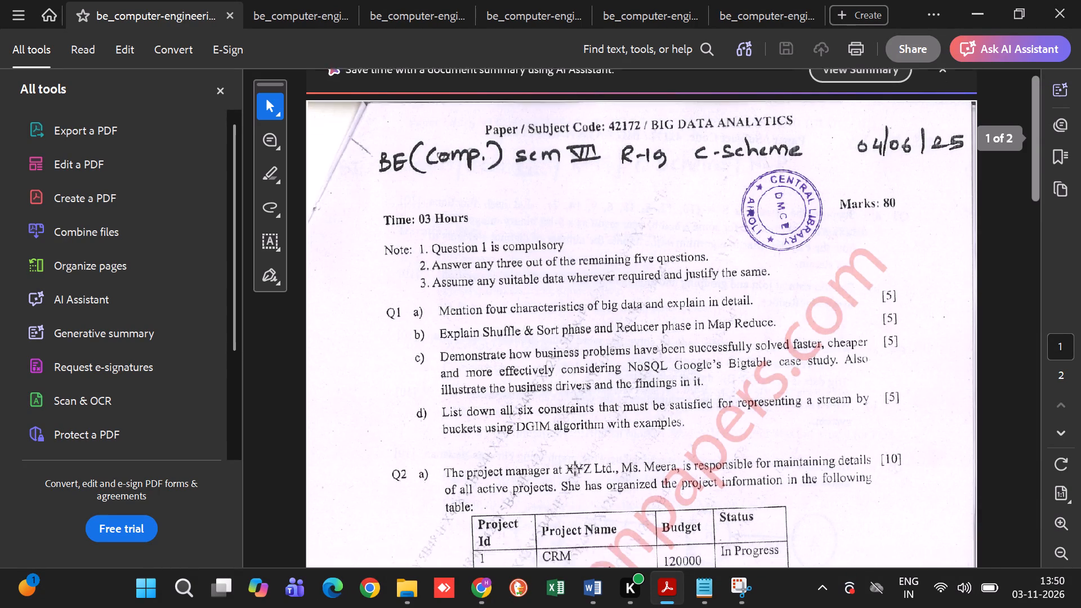
scroll(575, 469, down, 4)
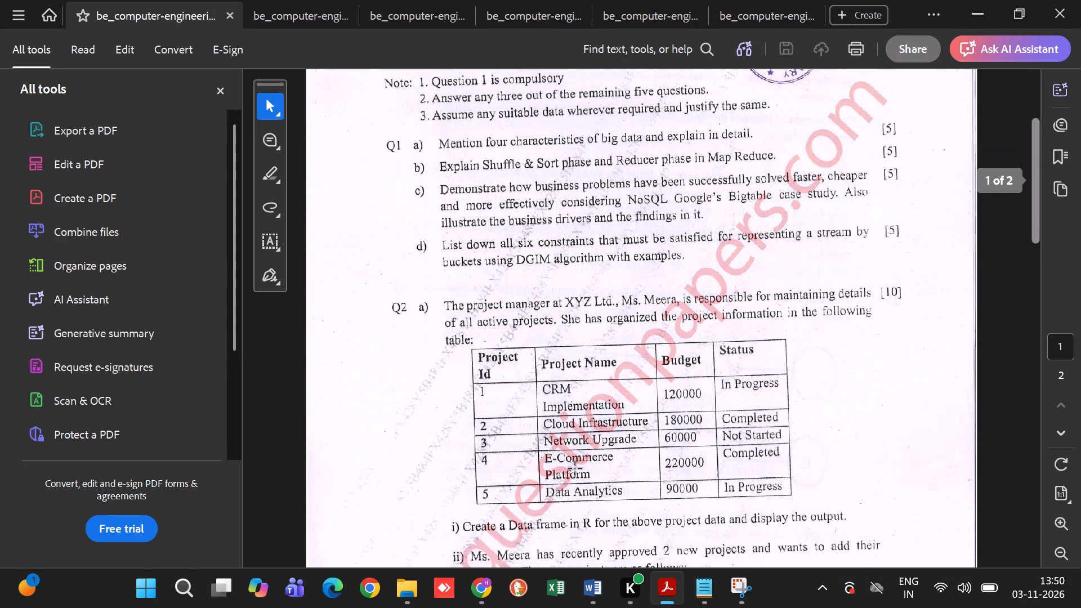
scroll(575, 469, down, 2)
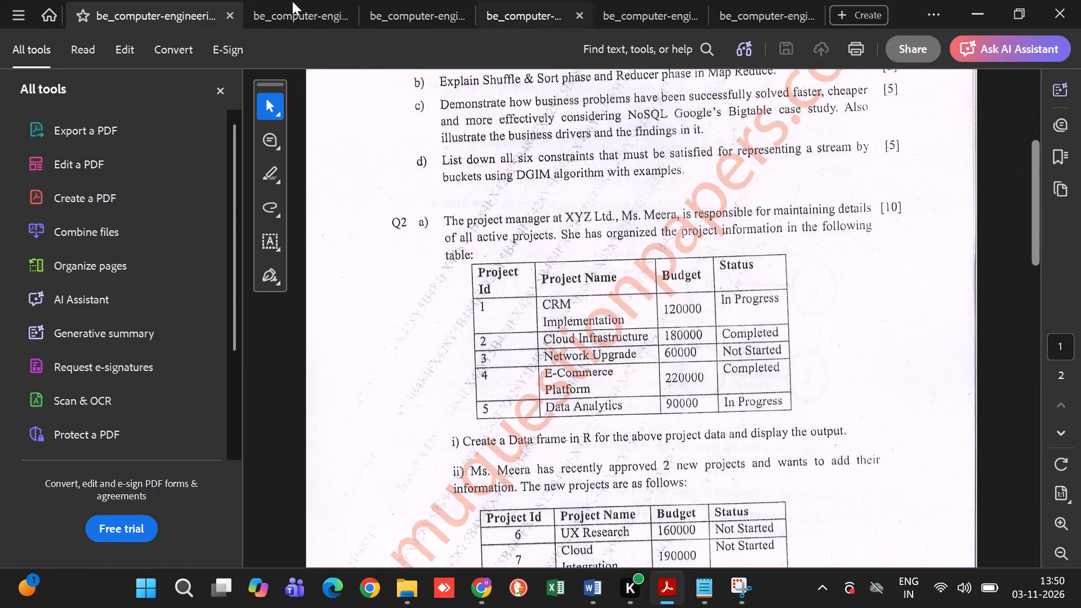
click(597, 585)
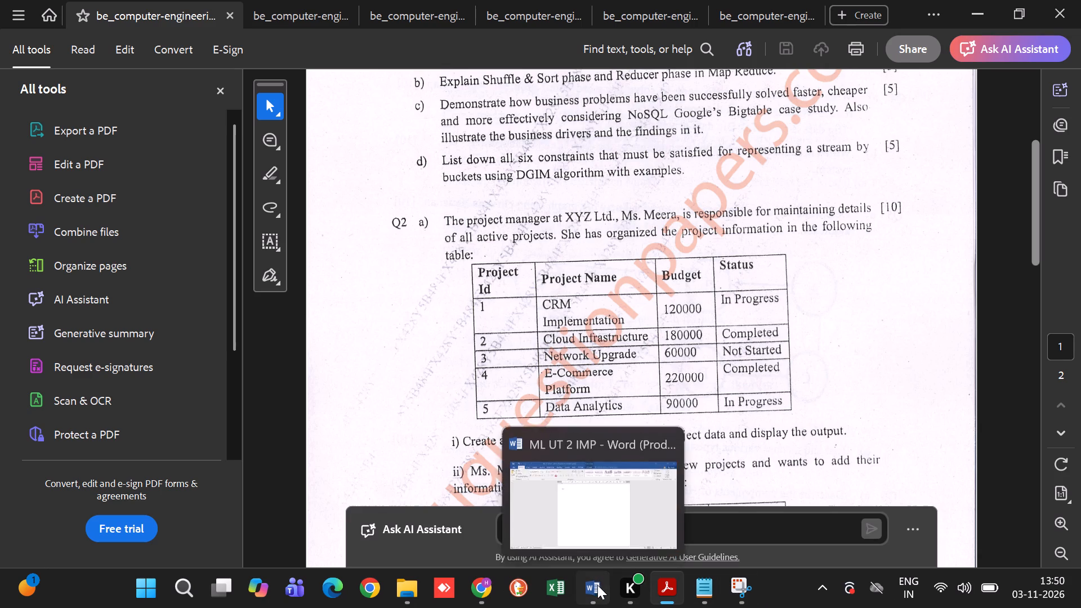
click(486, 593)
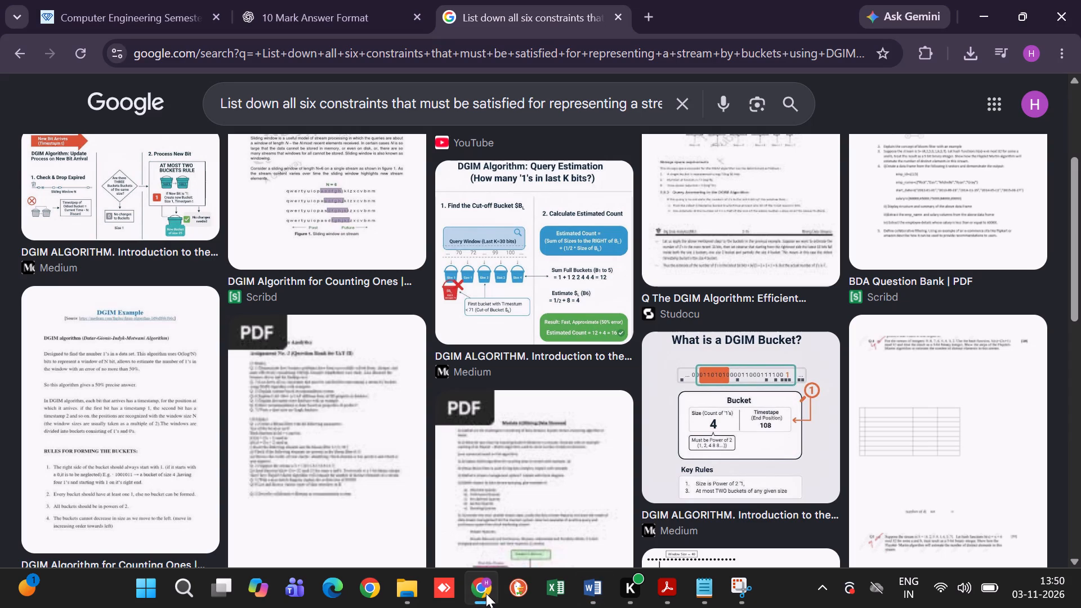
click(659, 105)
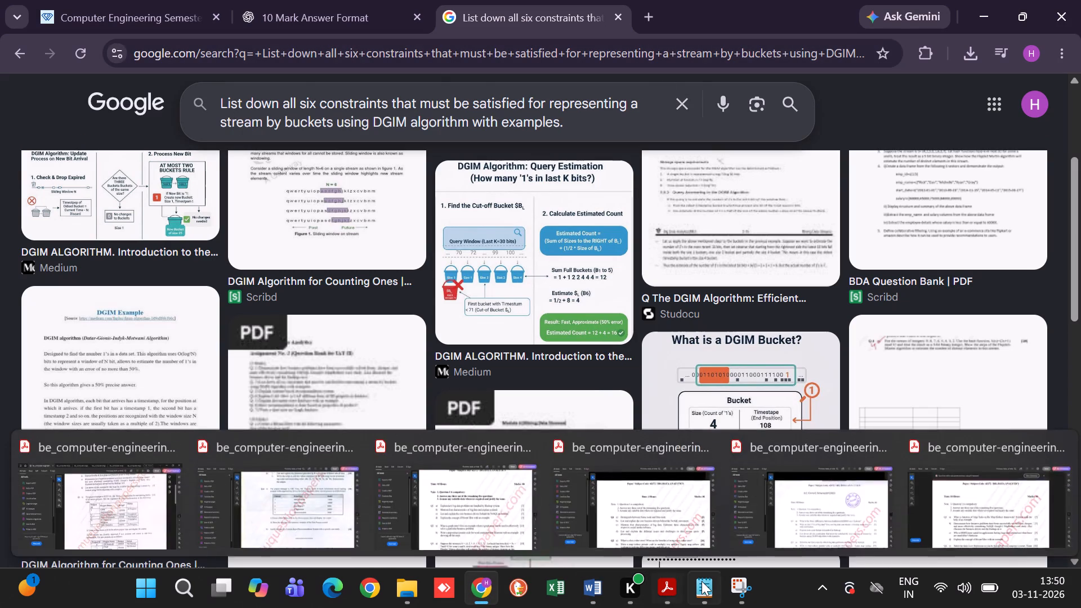
Take a snip of question Q2 a) from the Acrobat paper, from the project manager text through "demonstrate the final output.", including both tables.
click(669, 582)
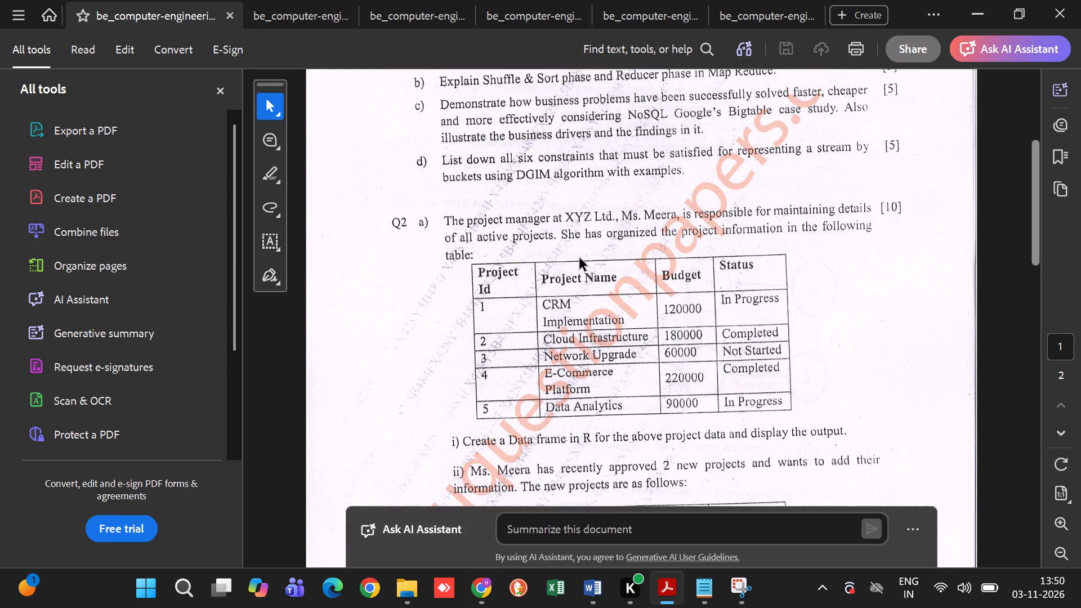
scroll(580, 258, down, 1)
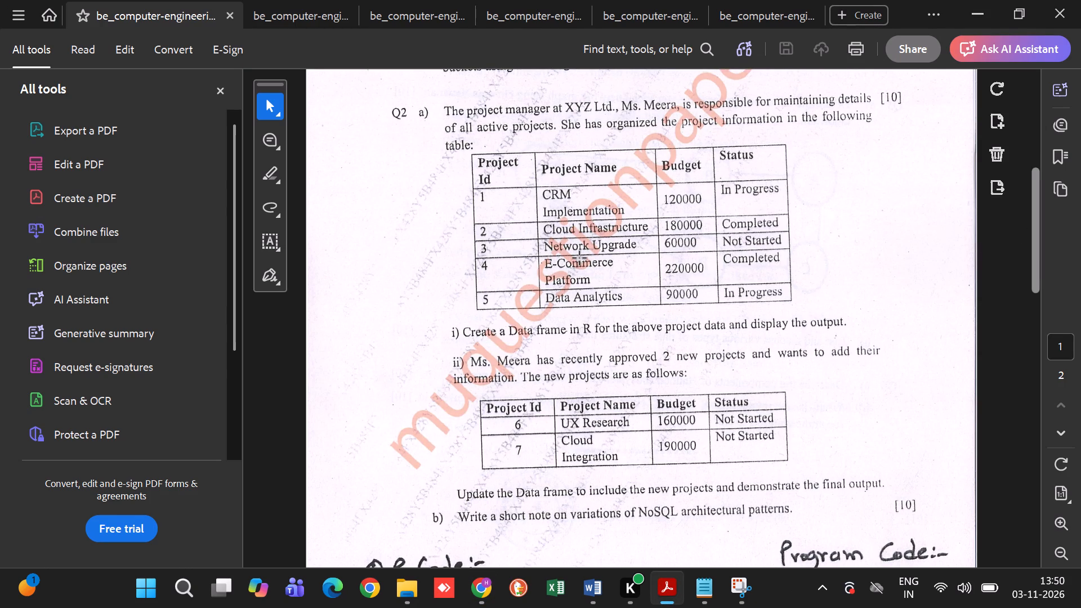
click(732, 592)
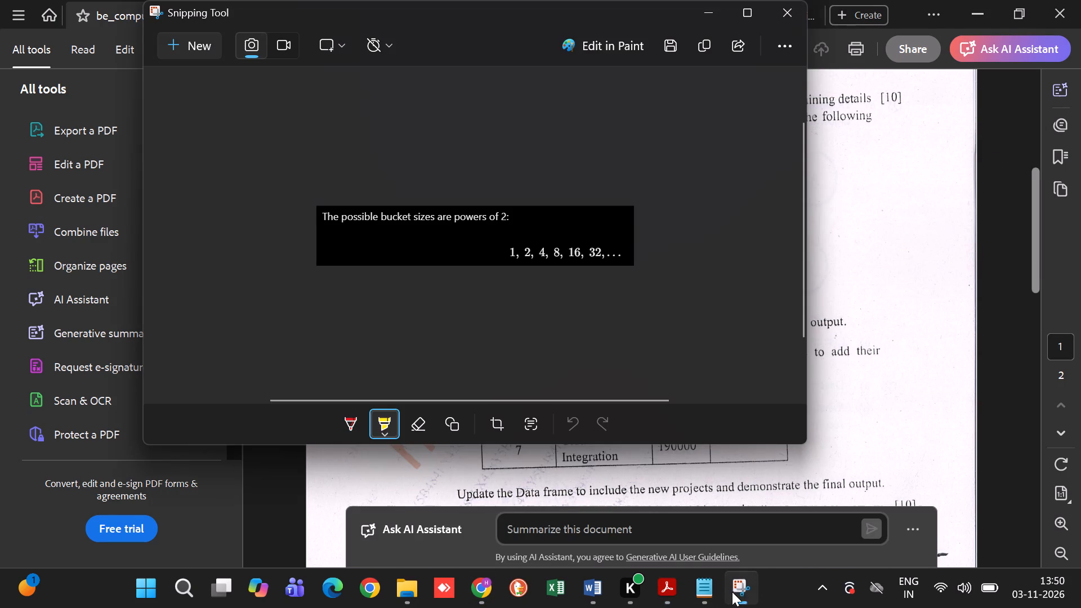
click(203, 44)
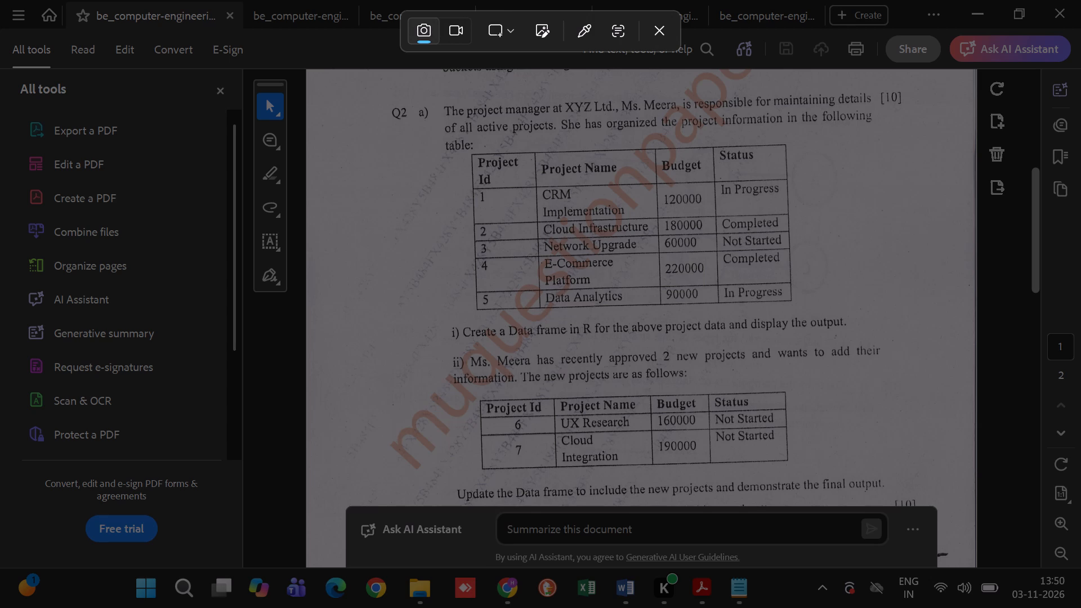
drag(417, 92, 906, 307)
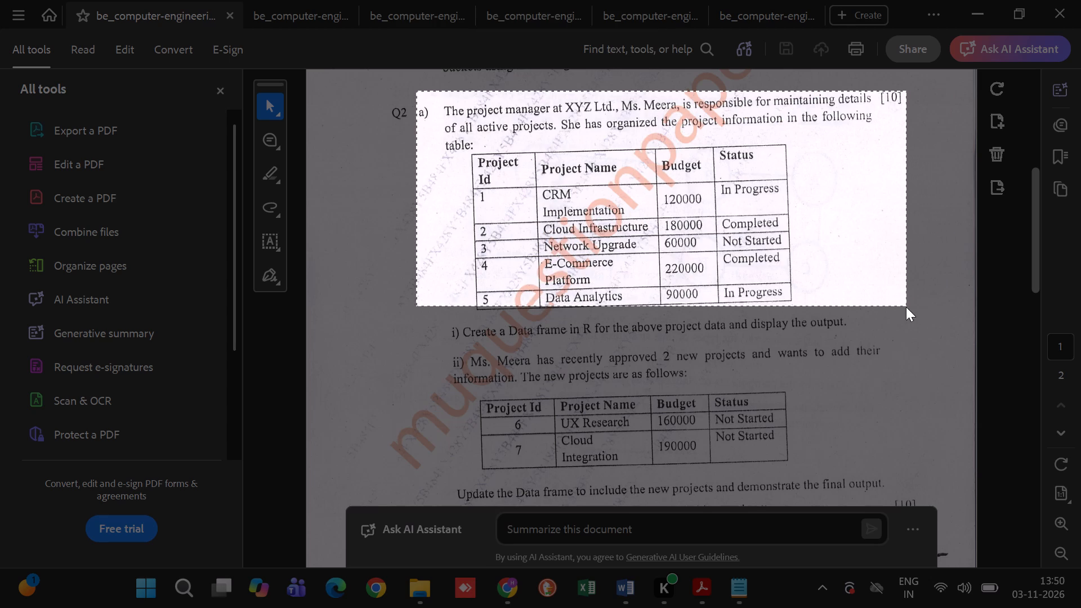
drag(906, 307, 906, 374)
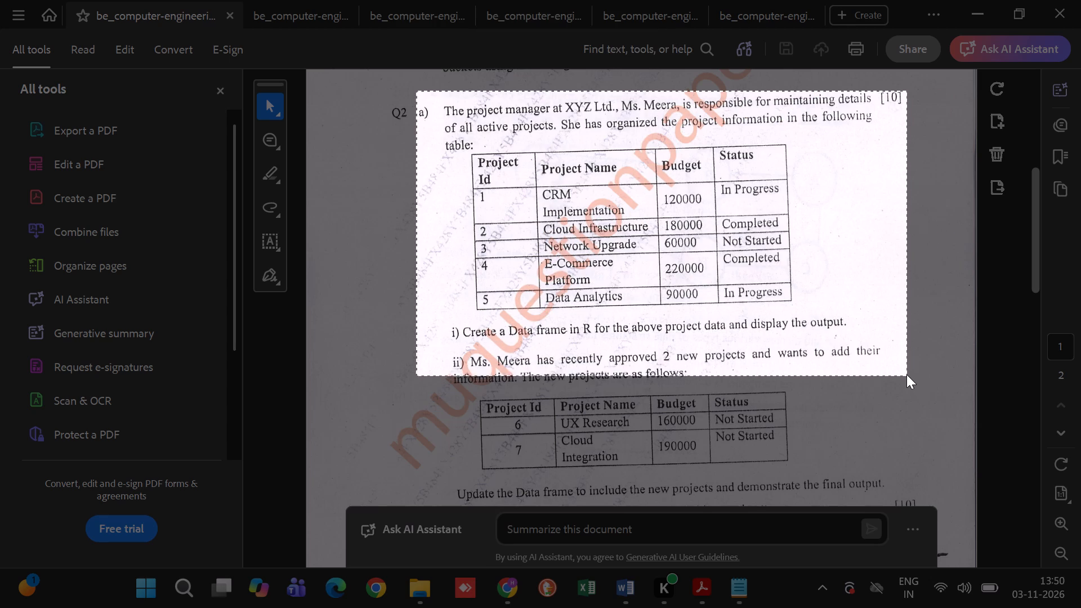
drag(906, 374, 890, 387)
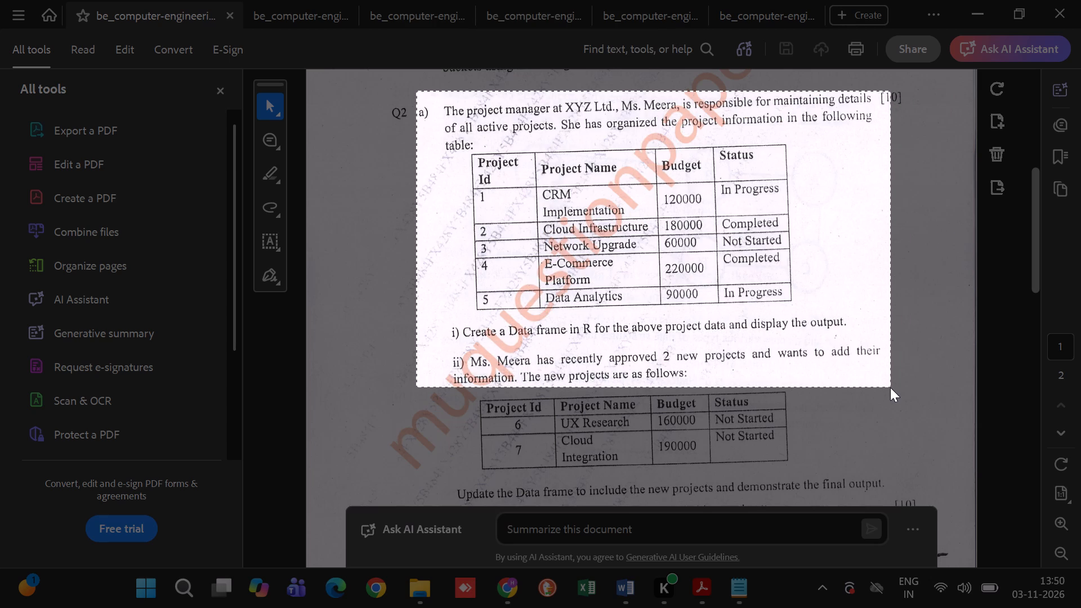
drag(890, 387, 886, 385)
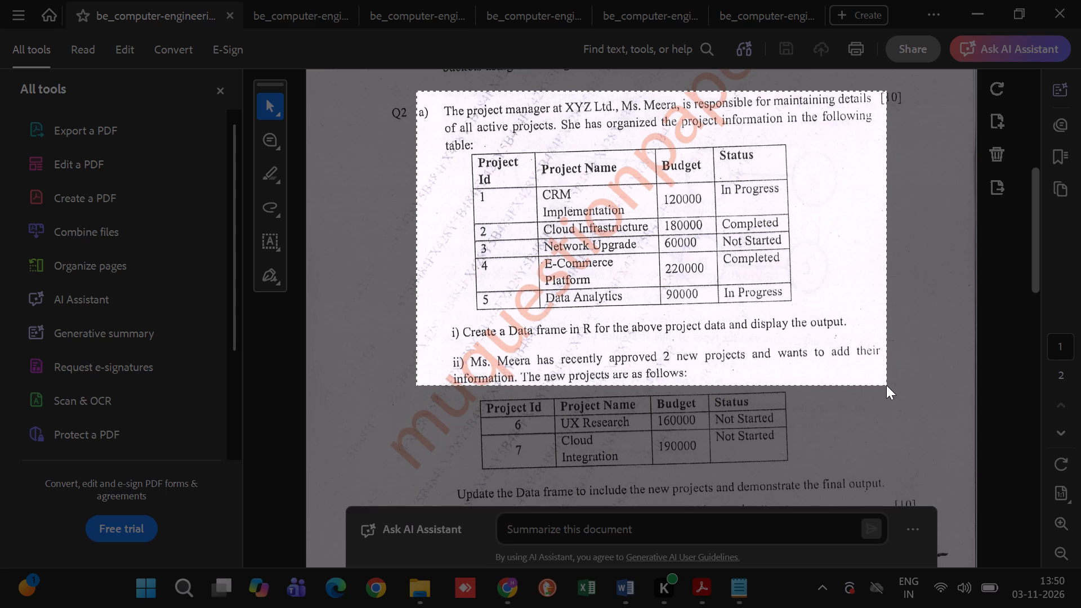
drag(886, 385, 884, 393)
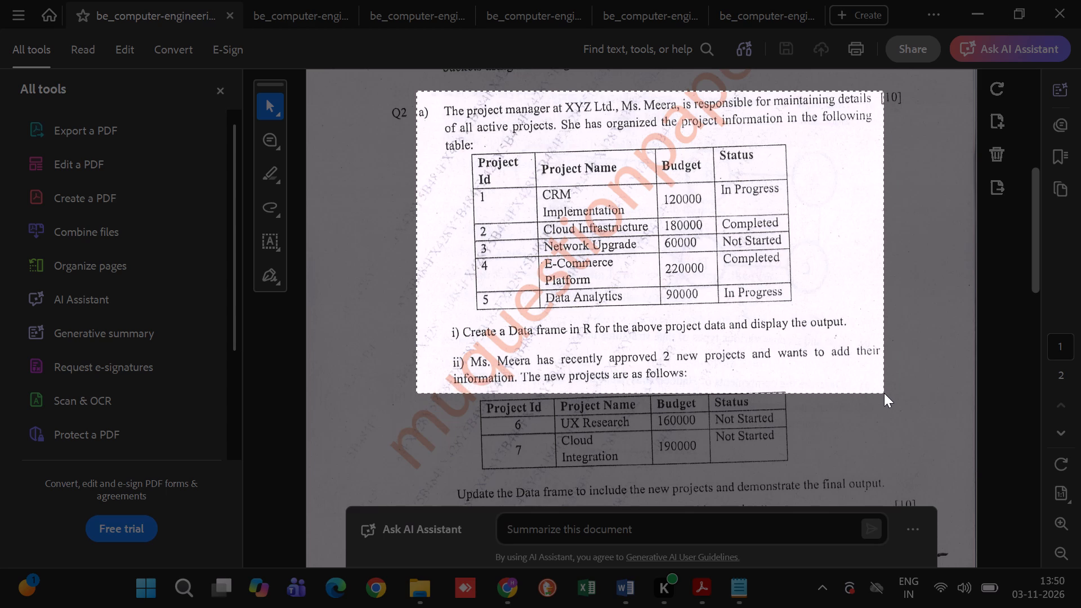
drag(884, 393, 885, 393)
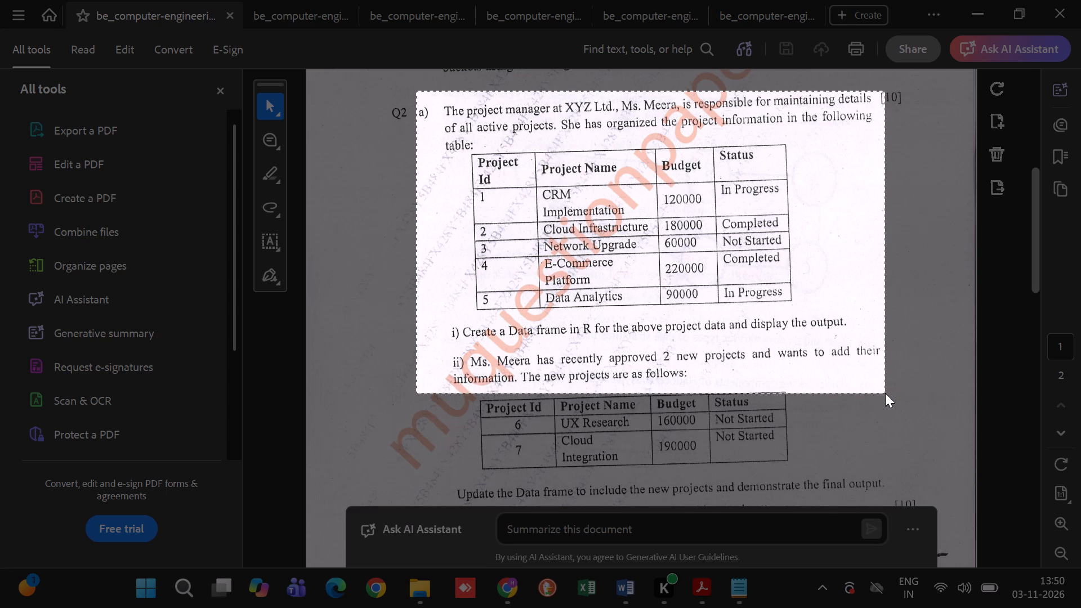
drag(885, 393, 897, 502)
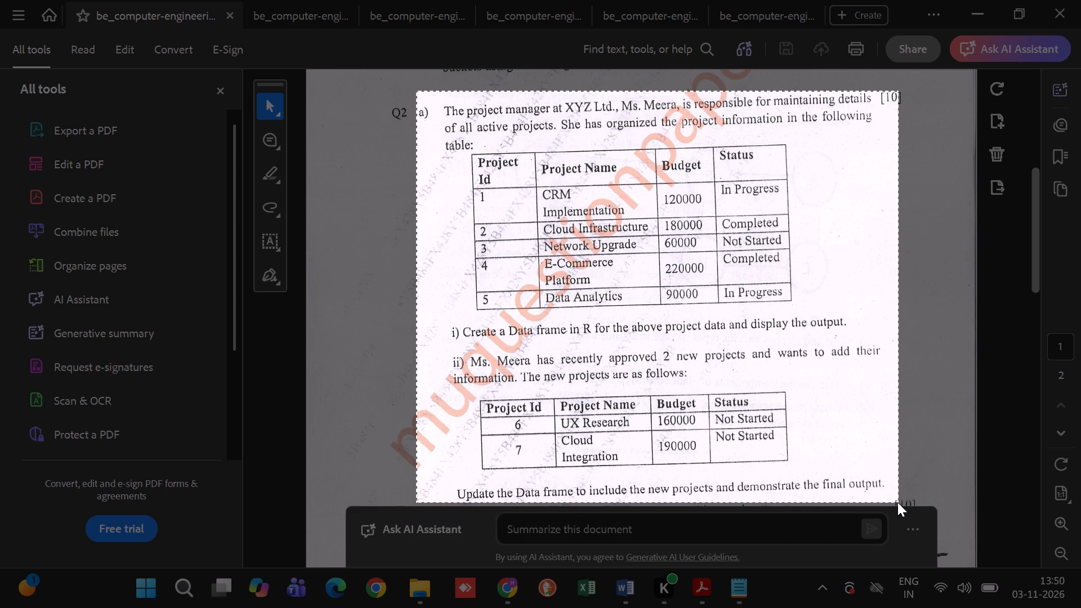
drag(897, 502, 895, 504)
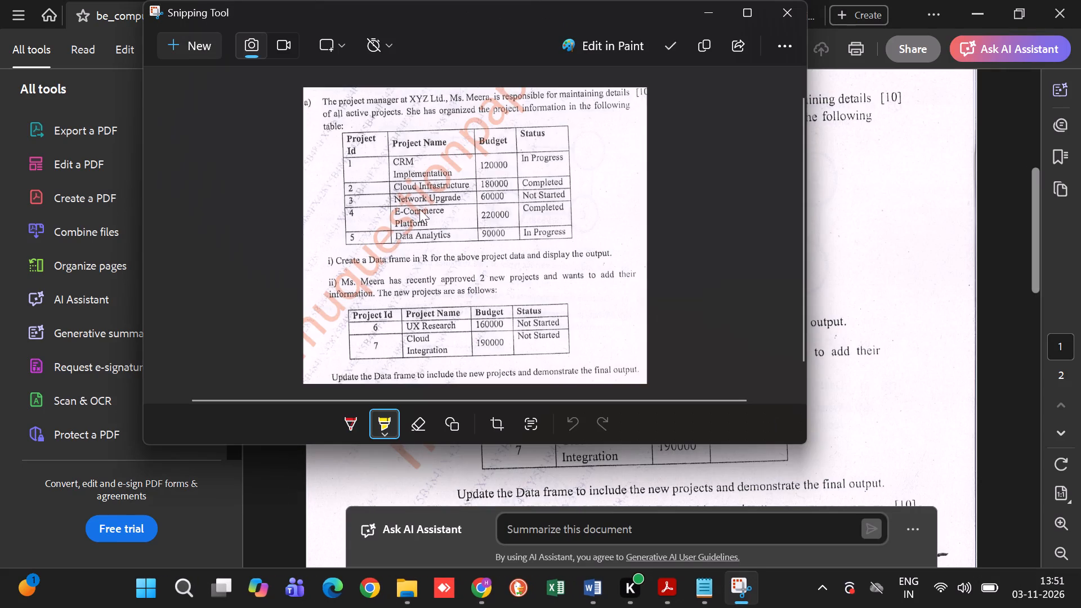
click(829, 236)
scroll(829, 236, down, 1)
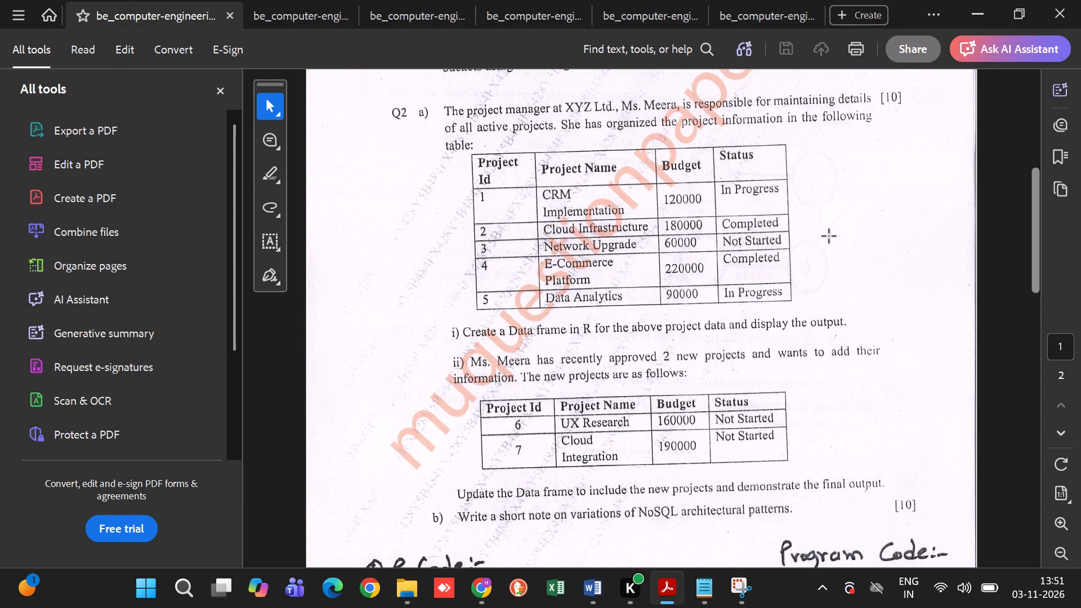
Collapse the All tools pane so the Big Data Analytics question paper gets more room.
scroll(829, 236, down, 1)
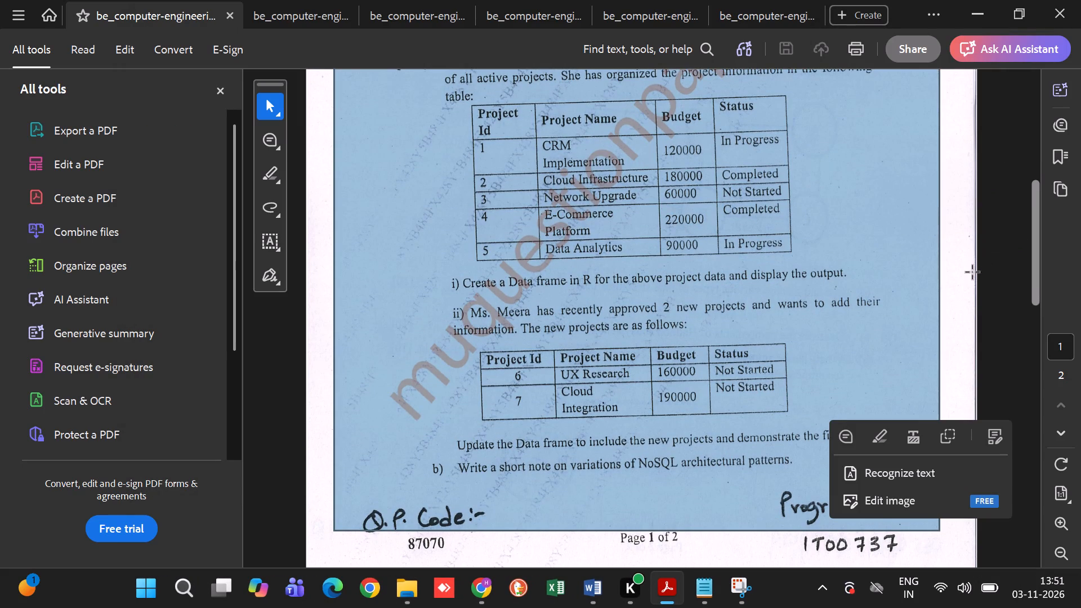
click(1015, 312)
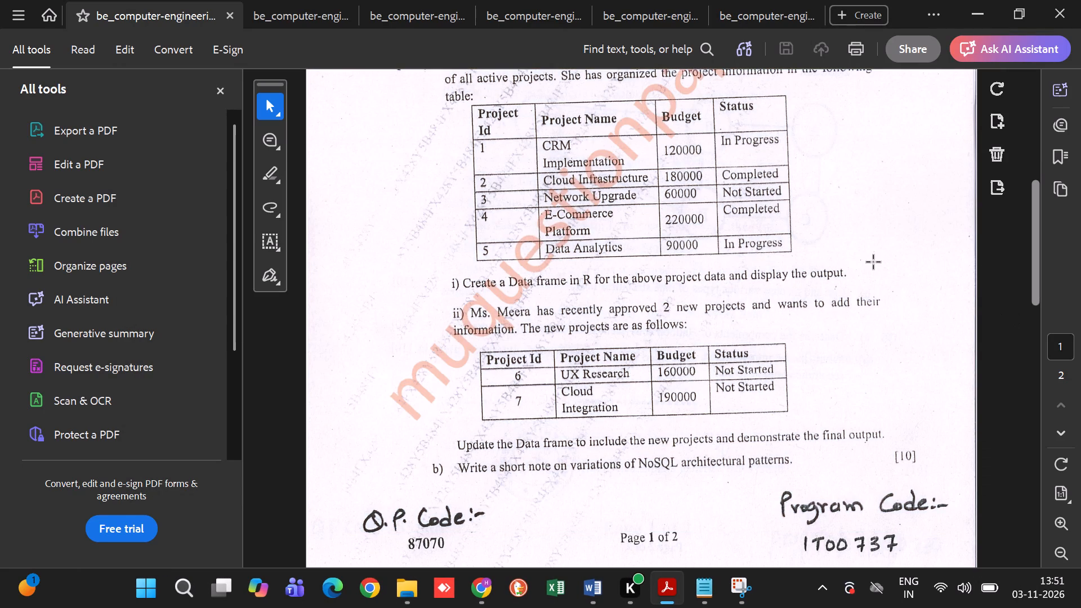
scroll(874, 262, up, 1)
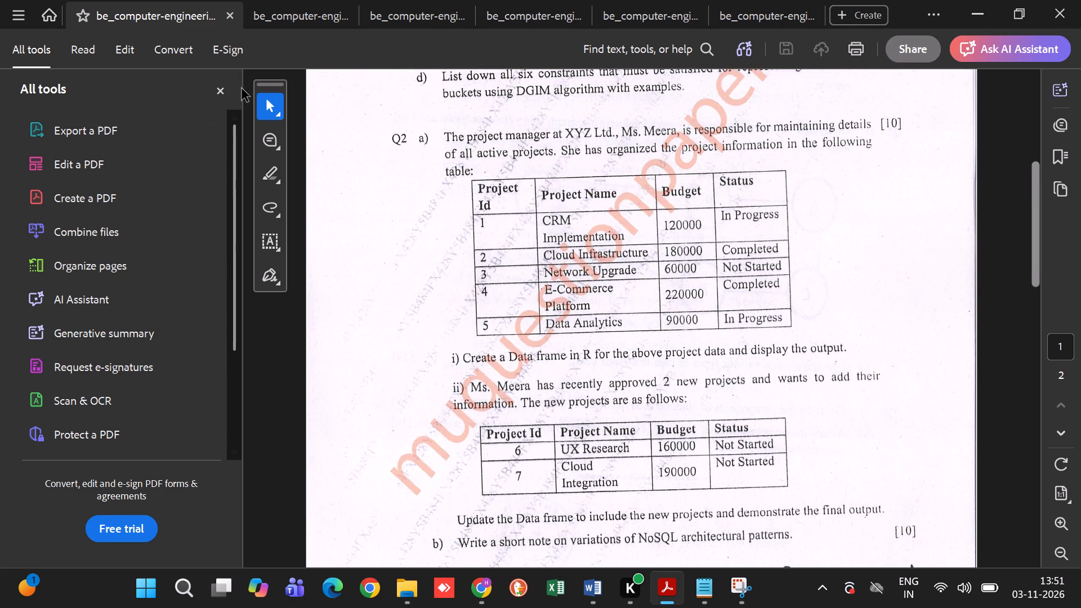
click(221, 88)
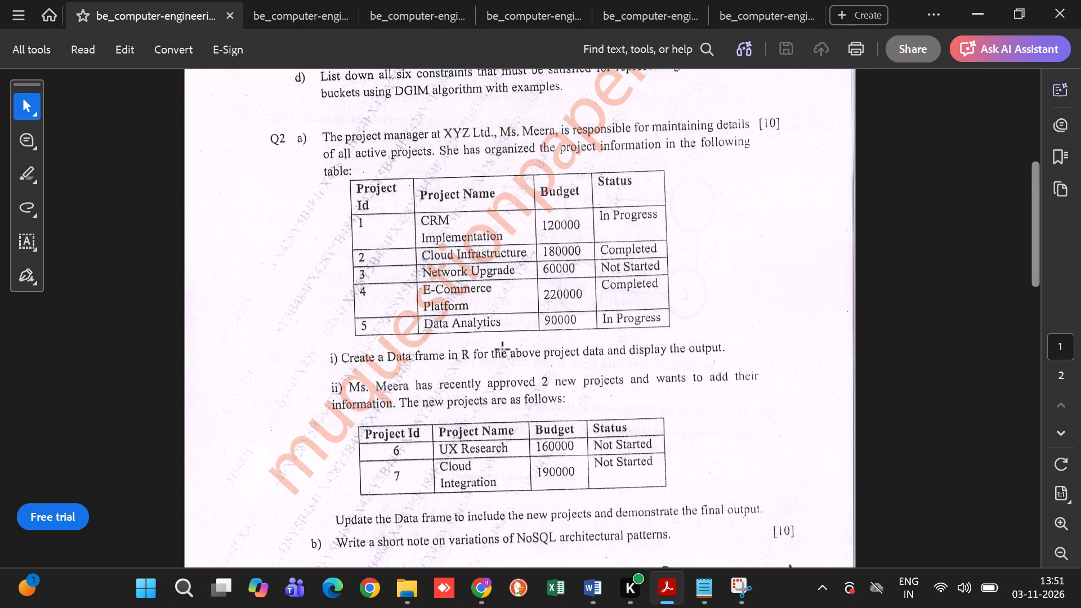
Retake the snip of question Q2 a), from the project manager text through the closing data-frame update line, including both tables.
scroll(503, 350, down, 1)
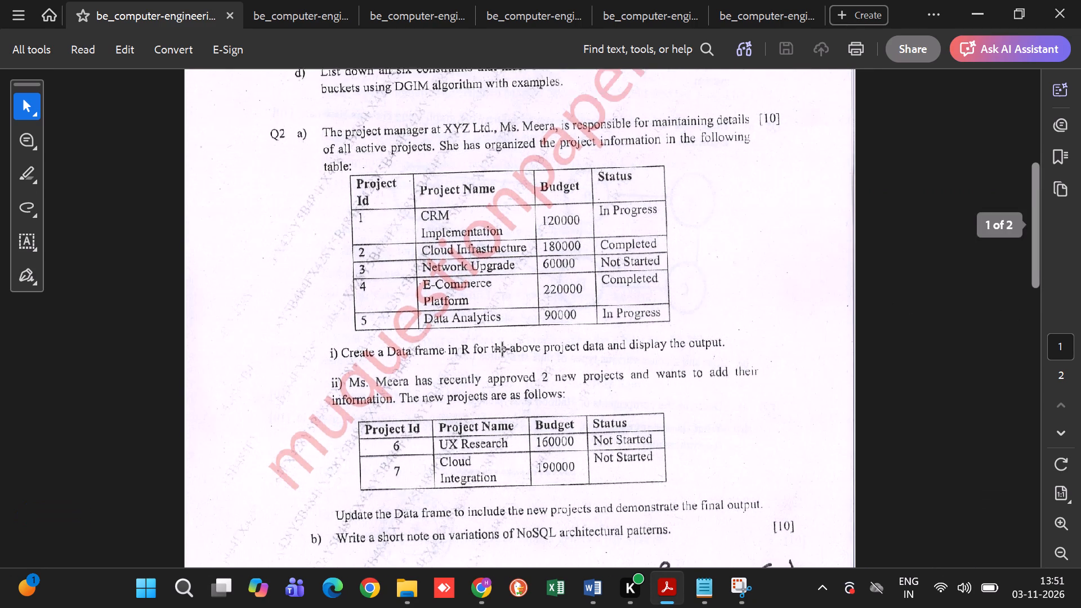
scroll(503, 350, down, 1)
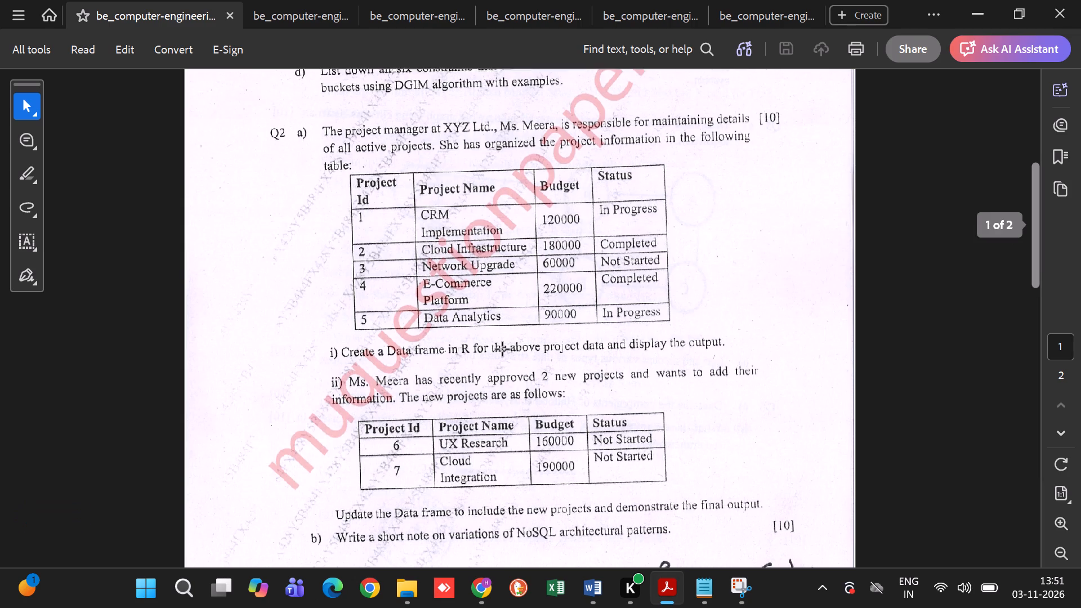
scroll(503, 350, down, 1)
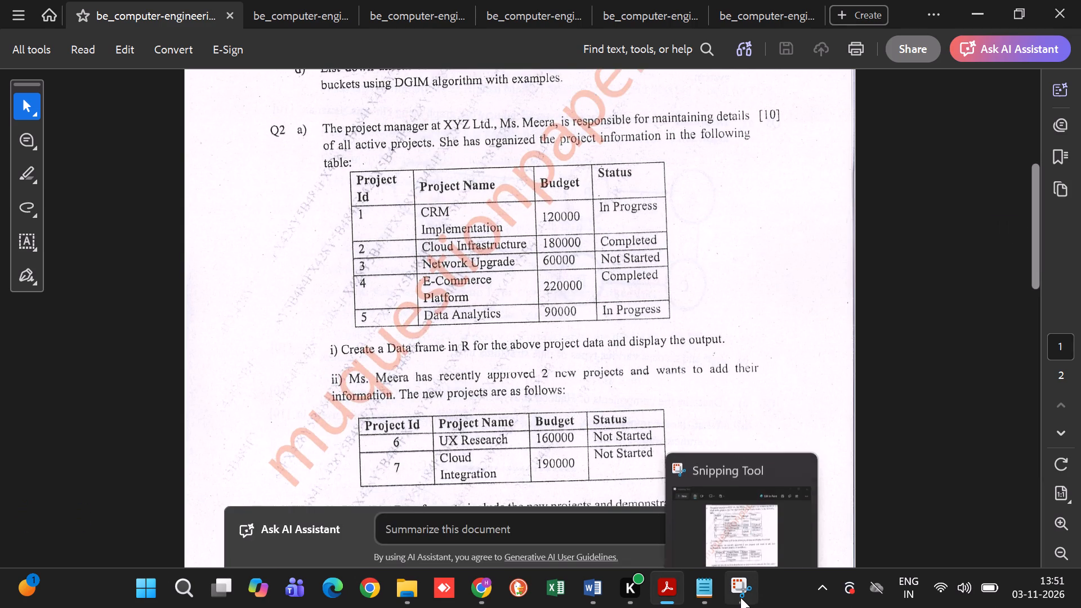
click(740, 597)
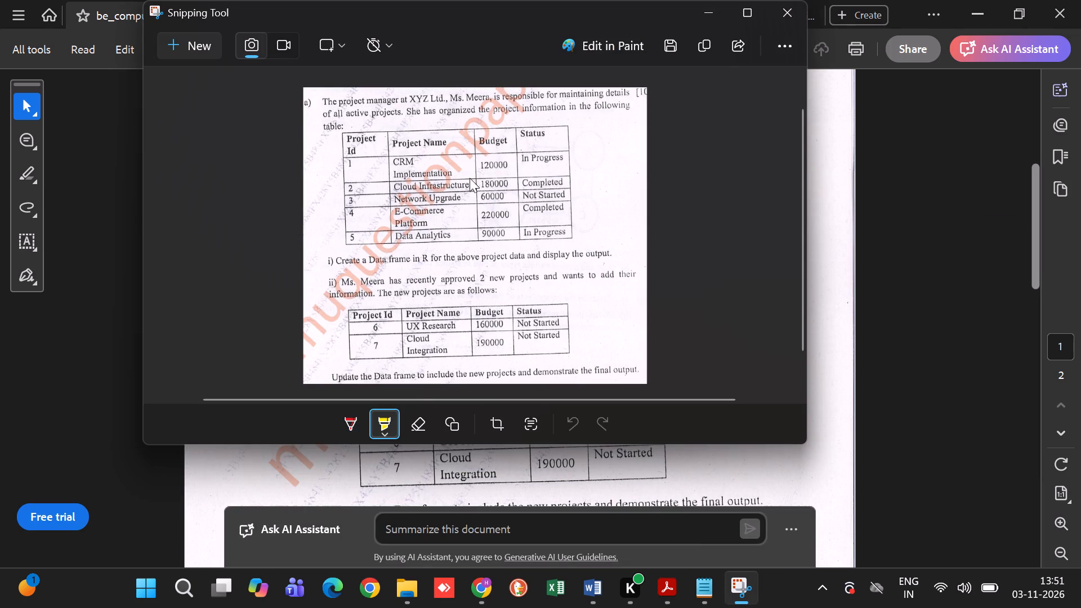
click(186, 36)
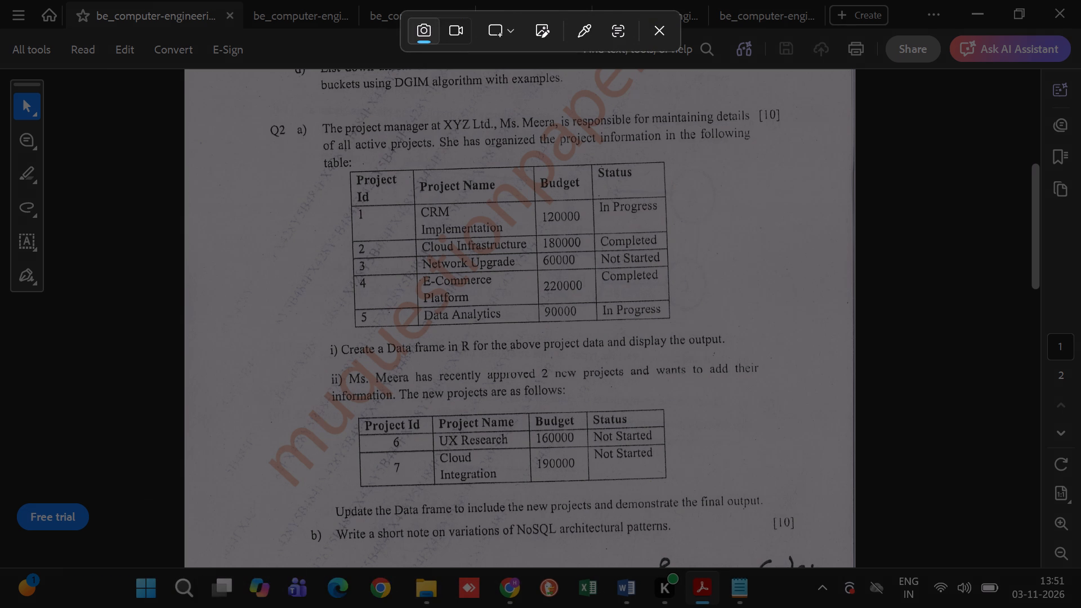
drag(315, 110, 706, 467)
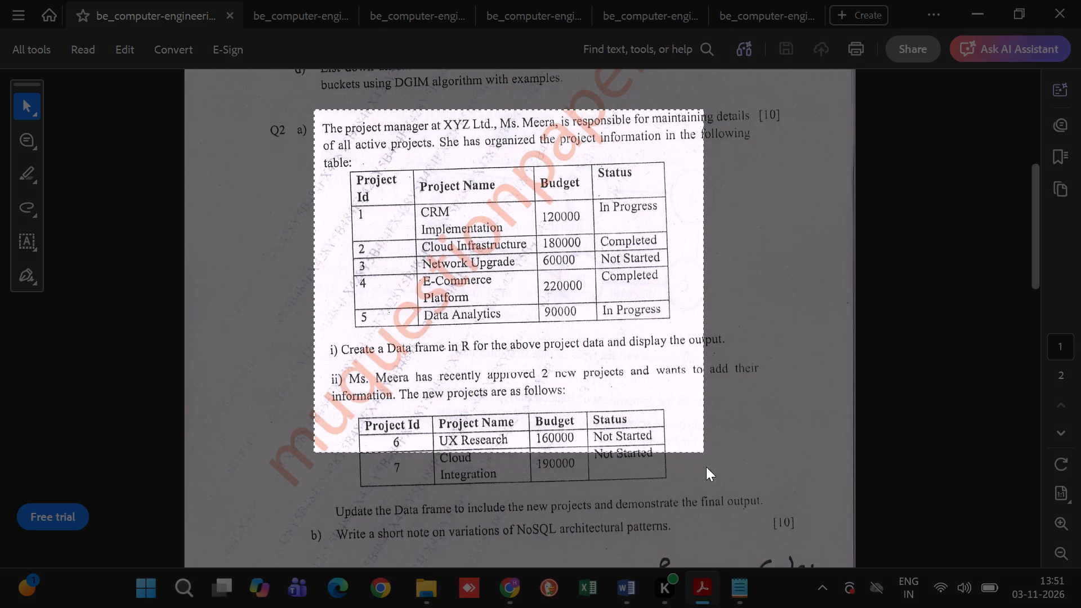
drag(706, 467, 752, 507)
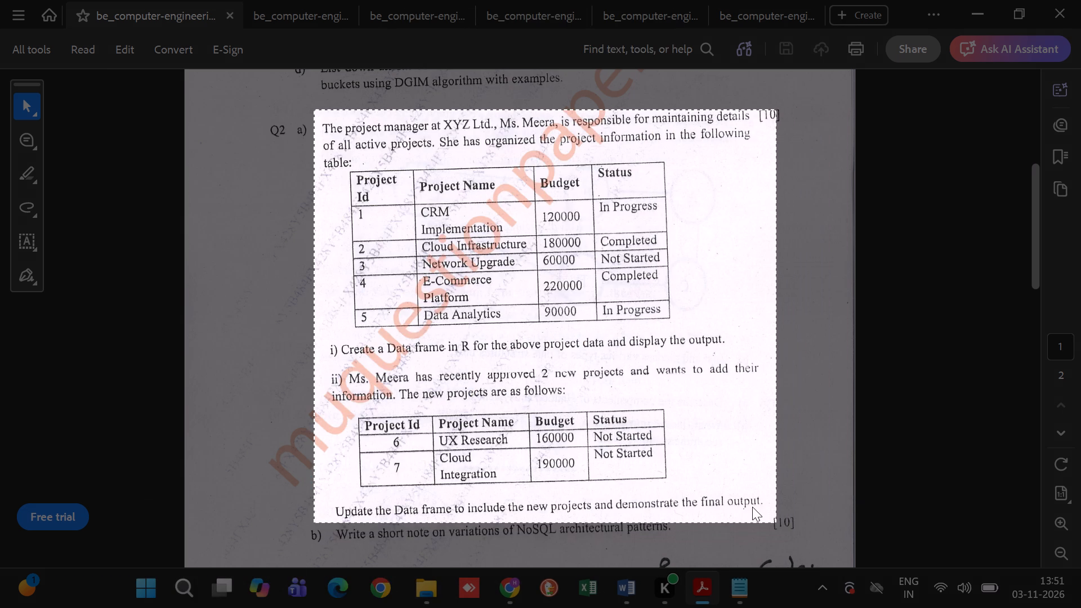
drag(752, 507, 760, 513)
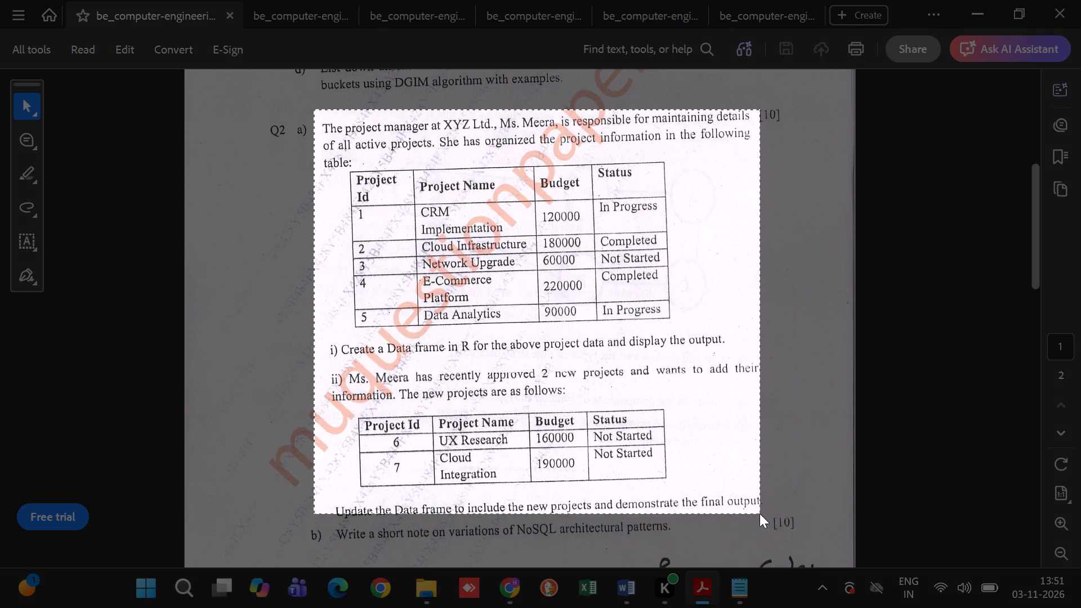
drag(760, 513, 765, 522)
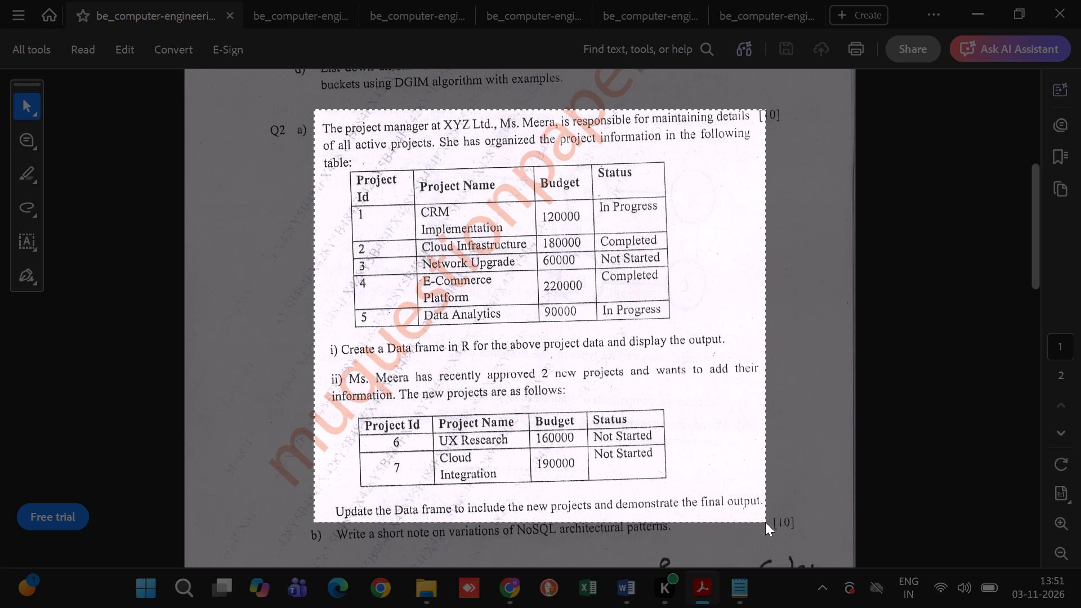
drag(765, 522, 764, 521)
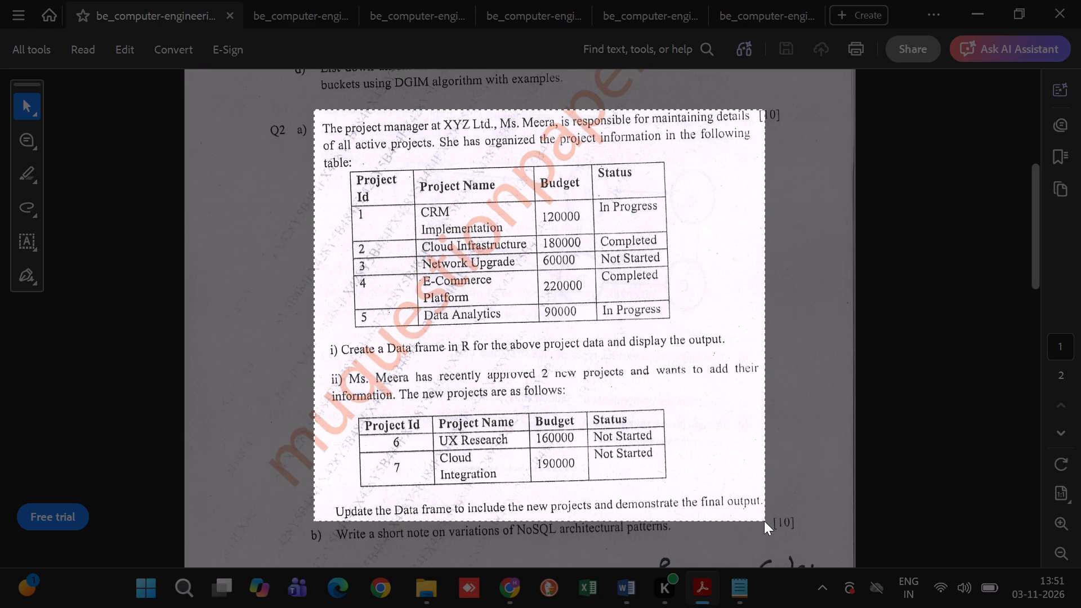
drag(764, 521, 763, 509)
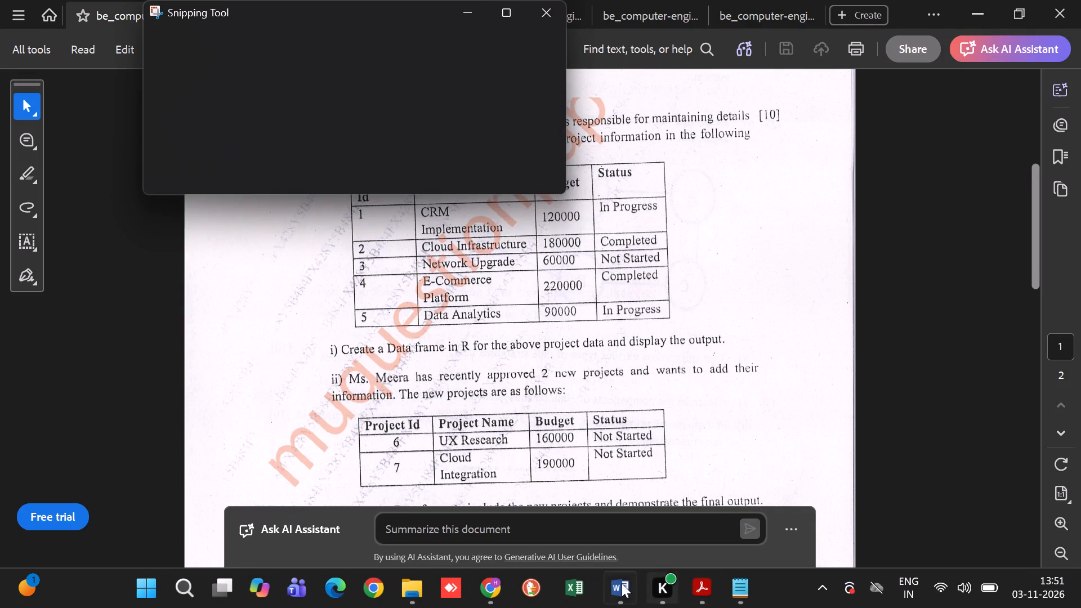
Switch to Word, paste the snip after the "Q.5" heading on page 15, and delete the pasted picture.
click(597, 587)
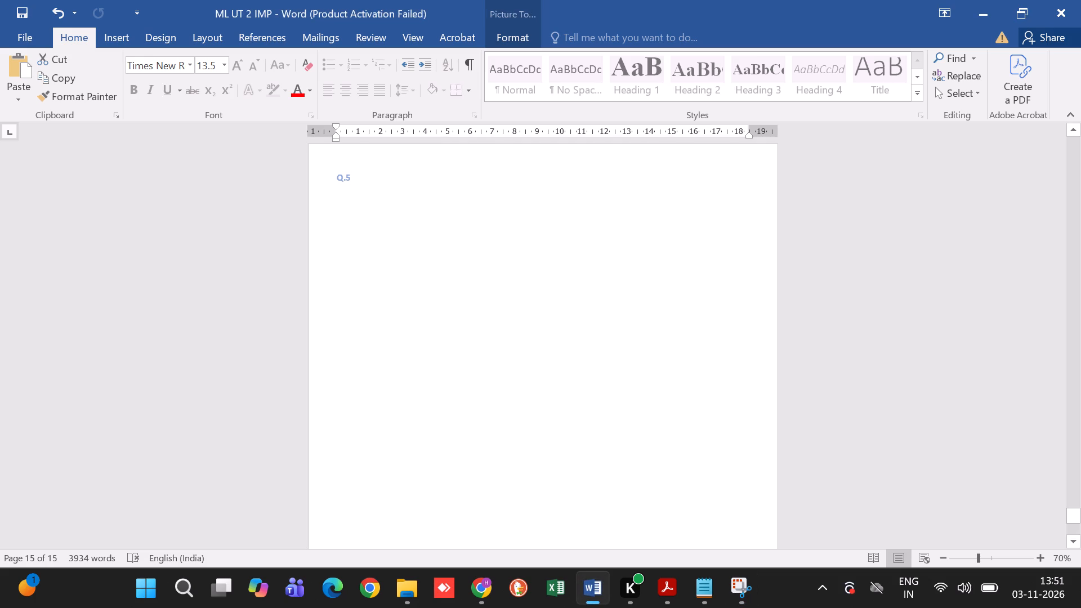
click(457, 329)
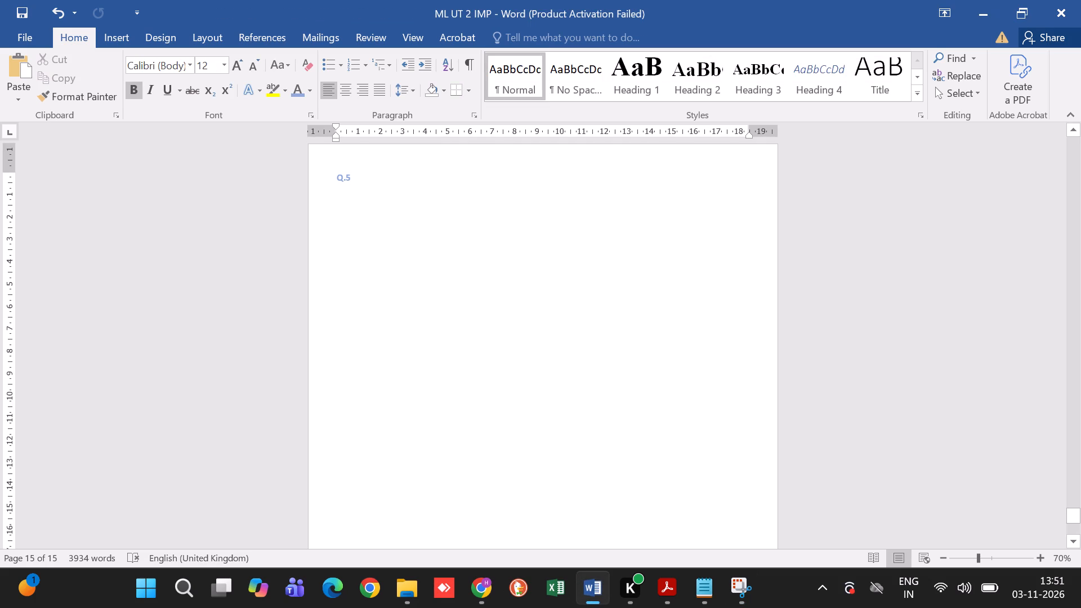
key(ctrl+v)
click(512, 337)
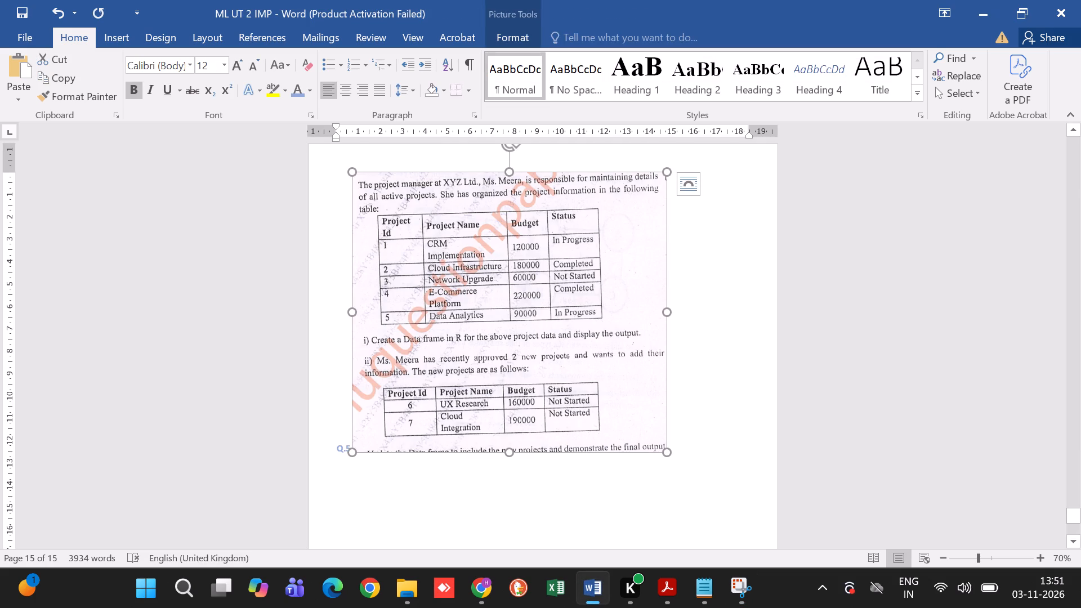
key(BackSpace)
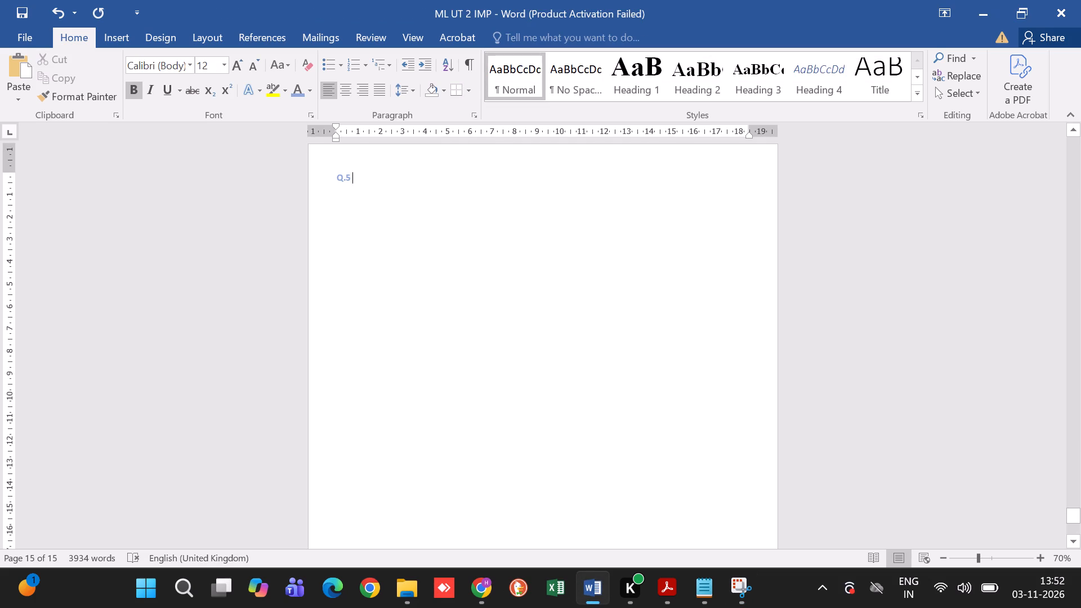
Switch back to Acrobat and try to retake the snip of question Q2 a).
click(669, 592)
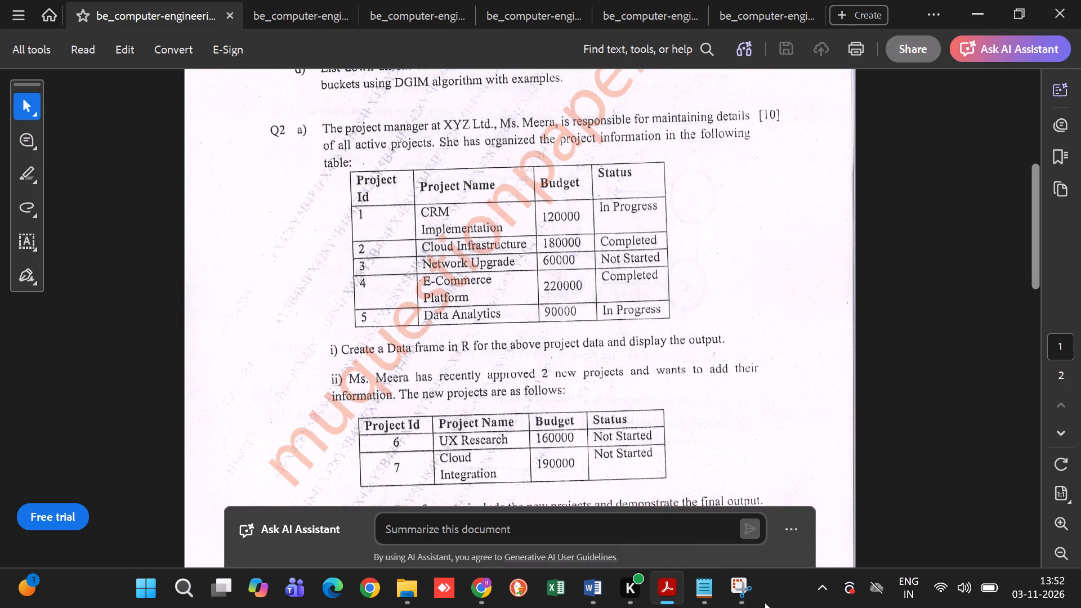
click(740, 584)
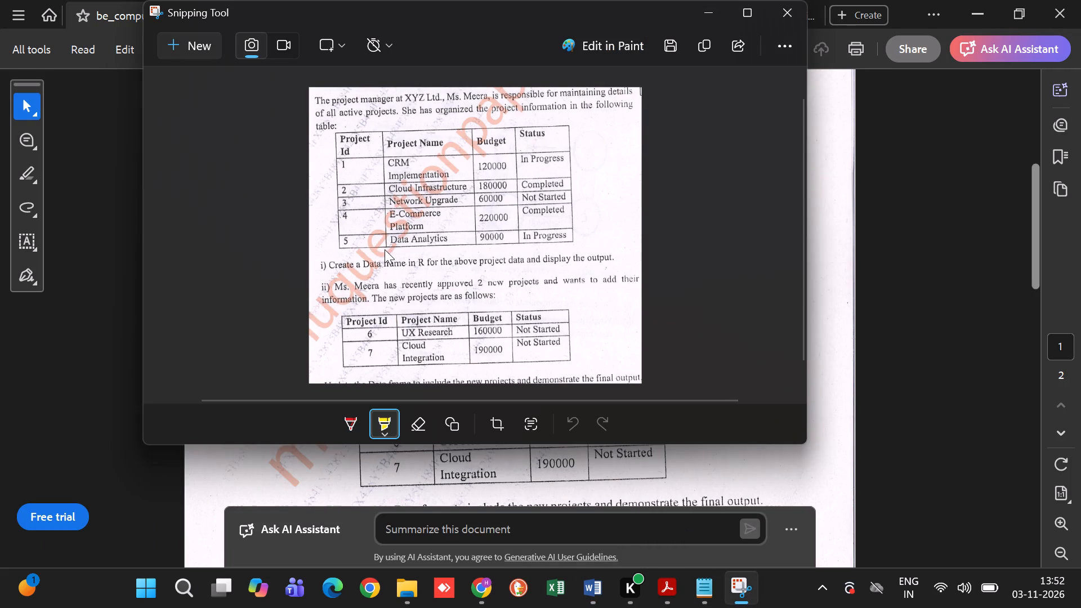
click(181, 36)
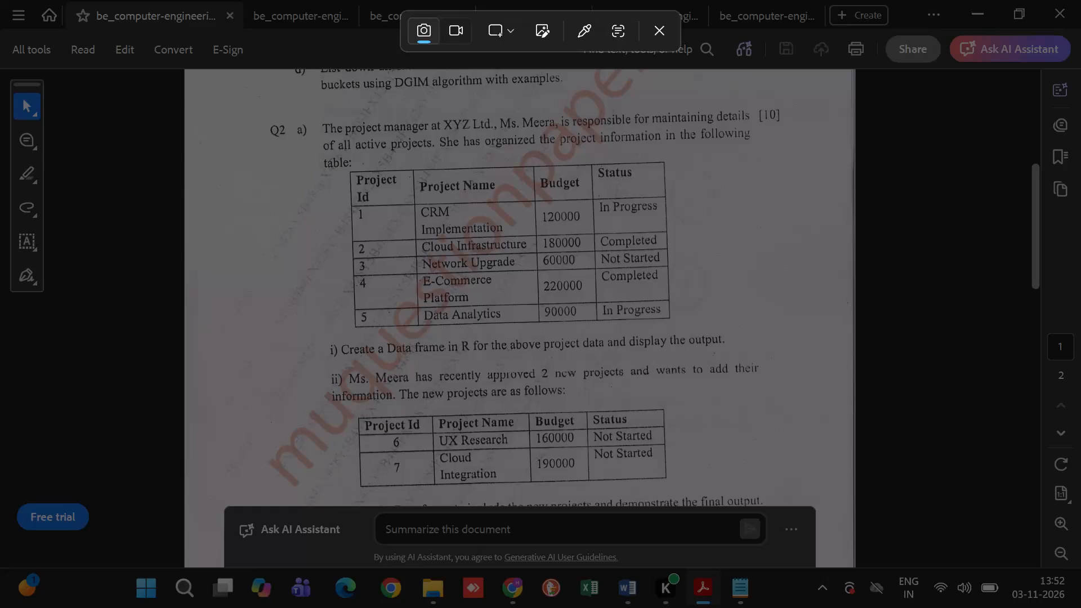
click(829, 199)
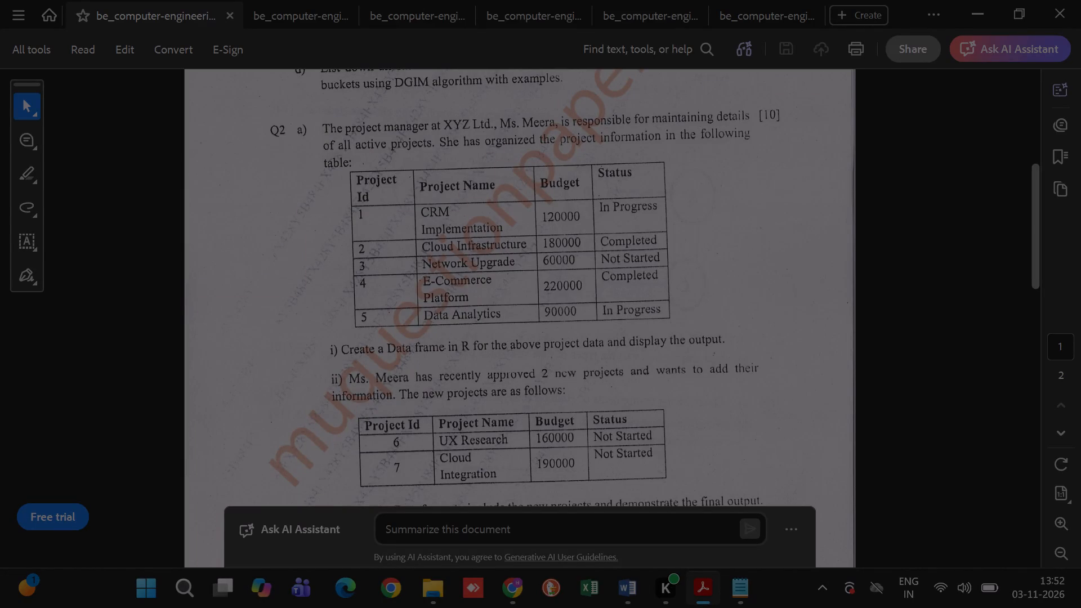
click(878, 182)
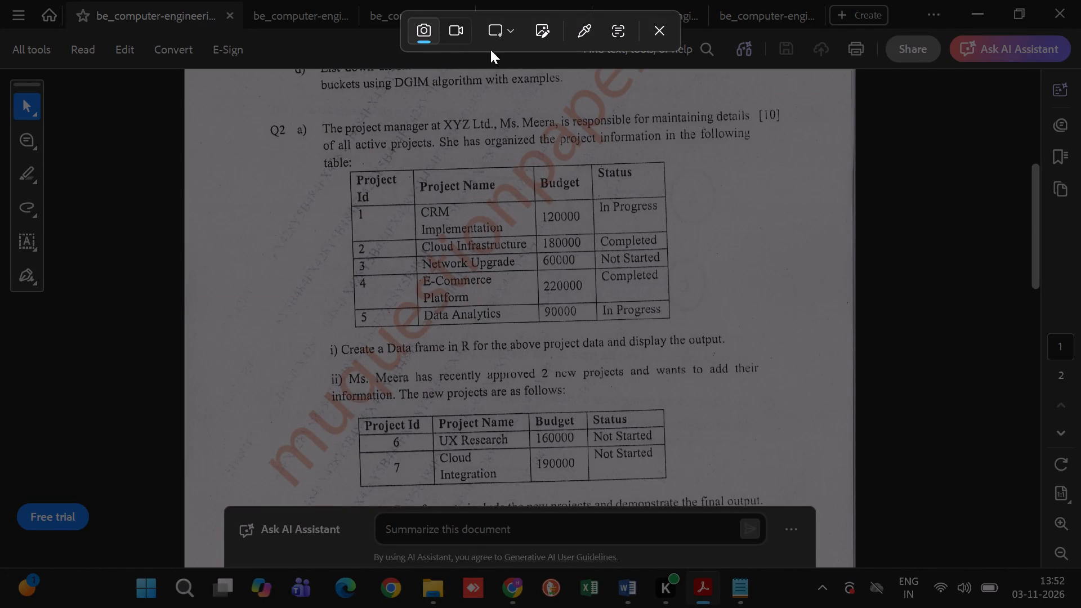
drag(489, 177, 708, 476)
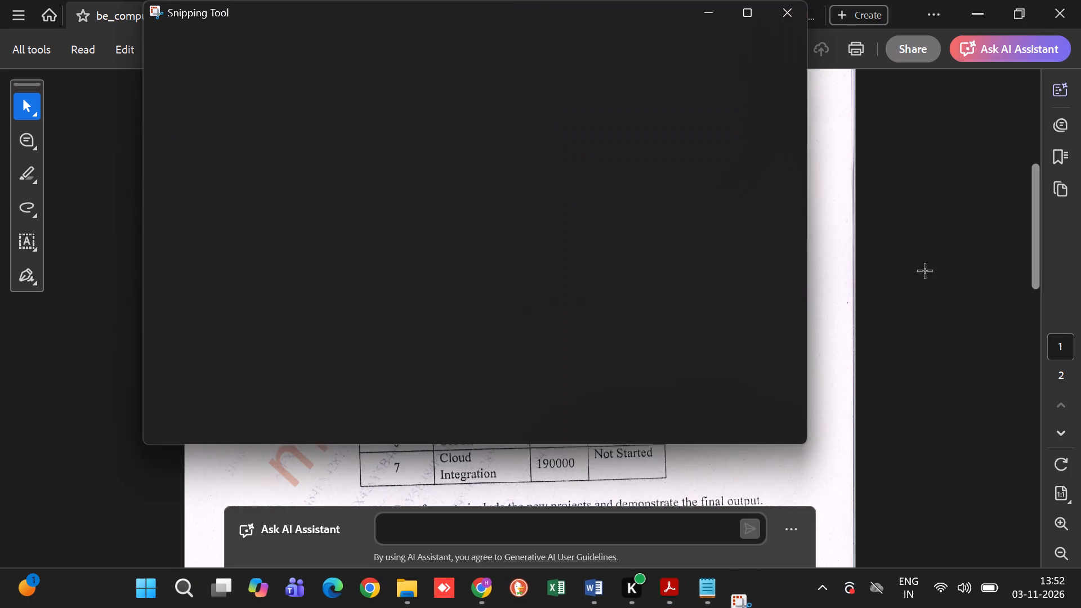
Snip all of question Q2 a), from the project manager text and its [10] marks through "demonstrate the final output.", including both tables.
click(926, 270)
scroll(733, 308, down, 1)
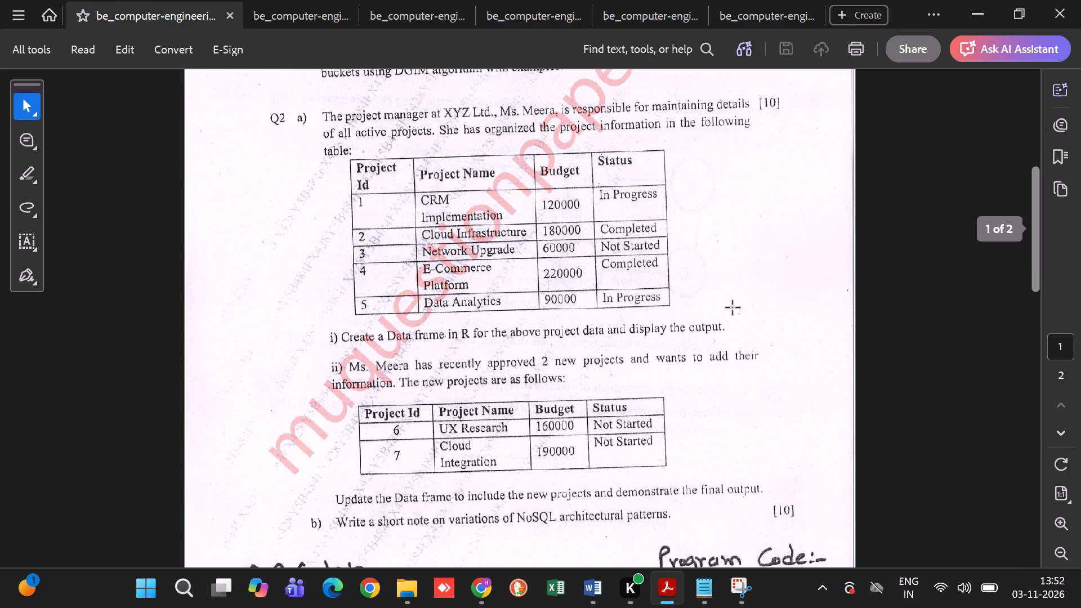
scroll(733, 308, down, 1)
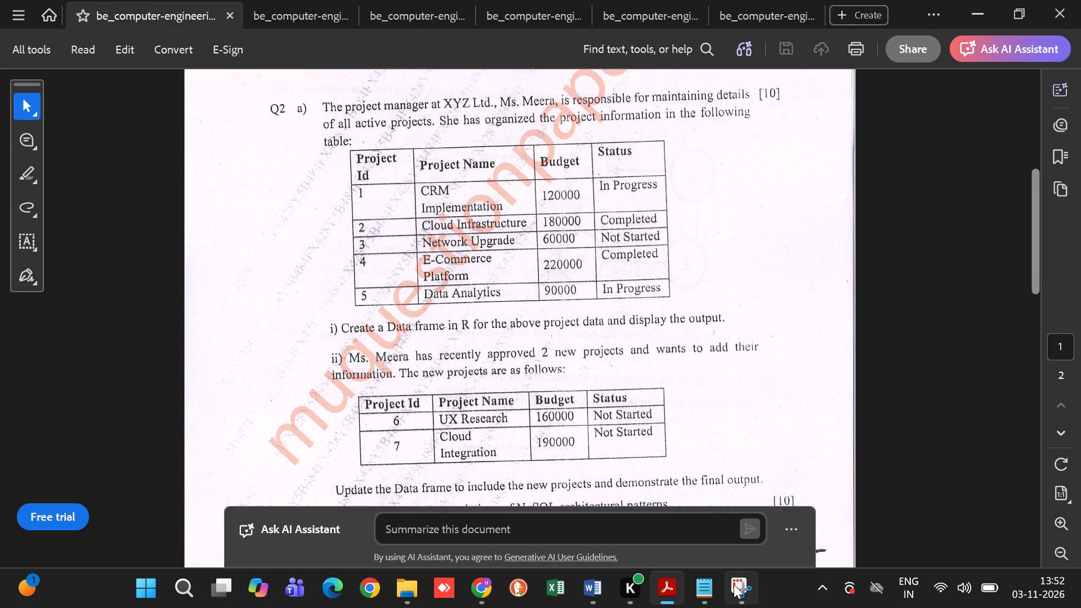
click(734, 584)
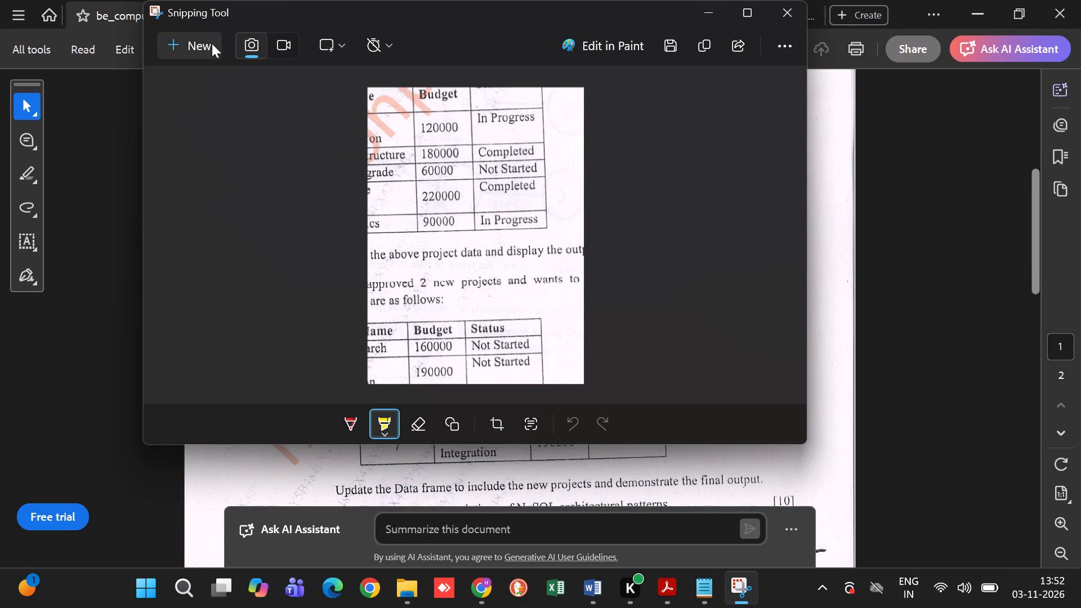
click(212, 43)
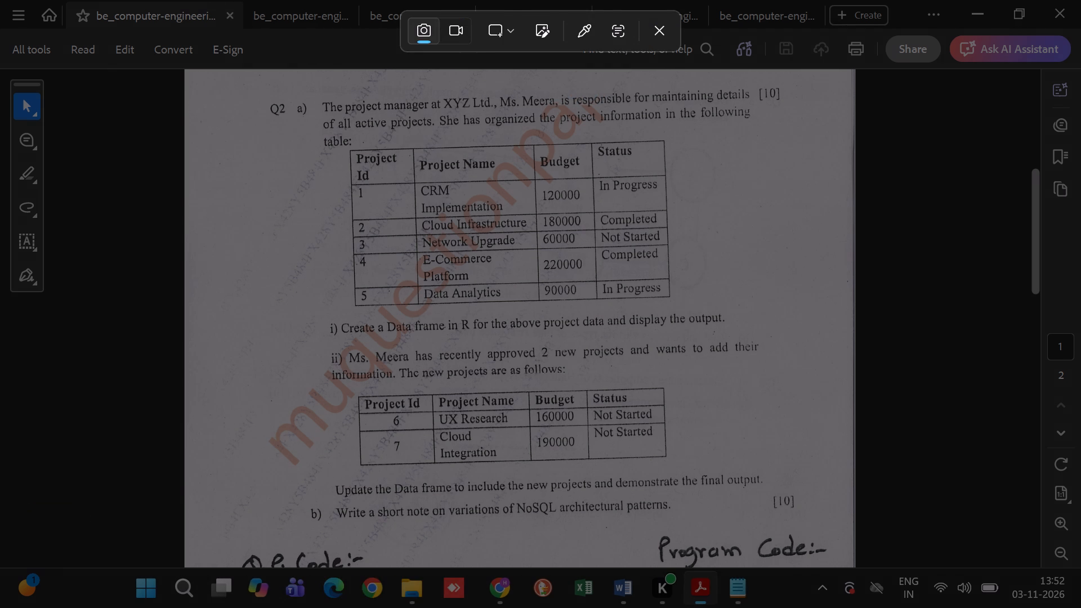
drag(311, 82, 802, 377)
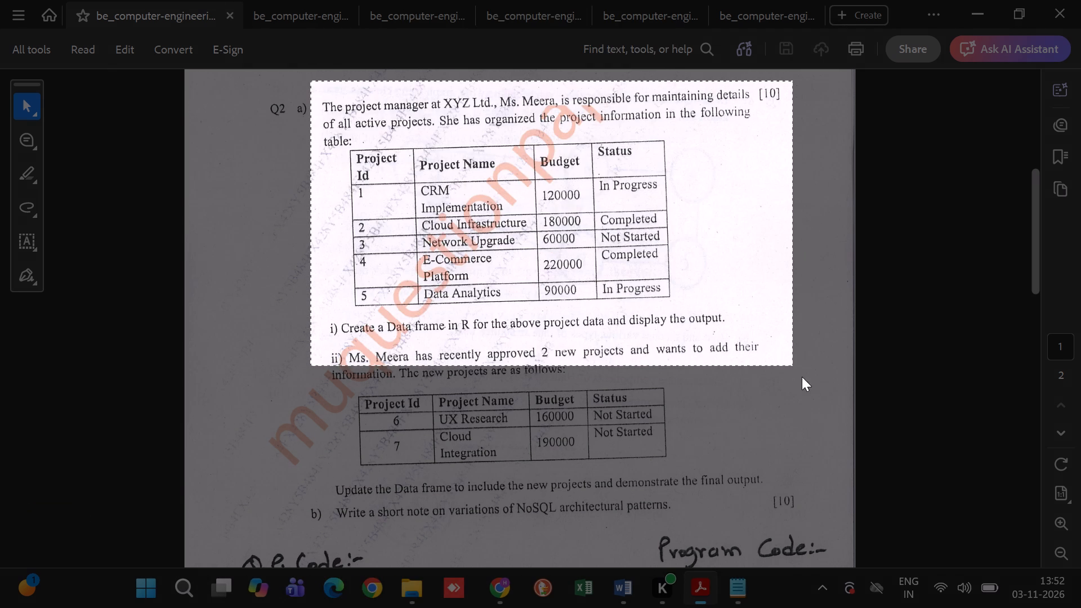
drag(802, 377, 796, 502)
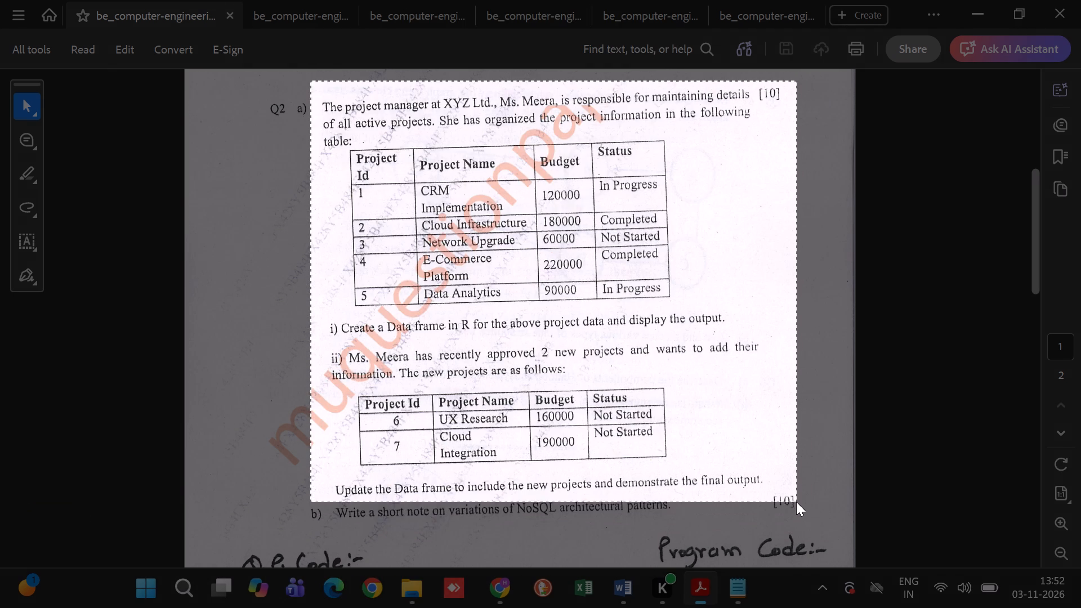
drag(796, 502, 796, 499)
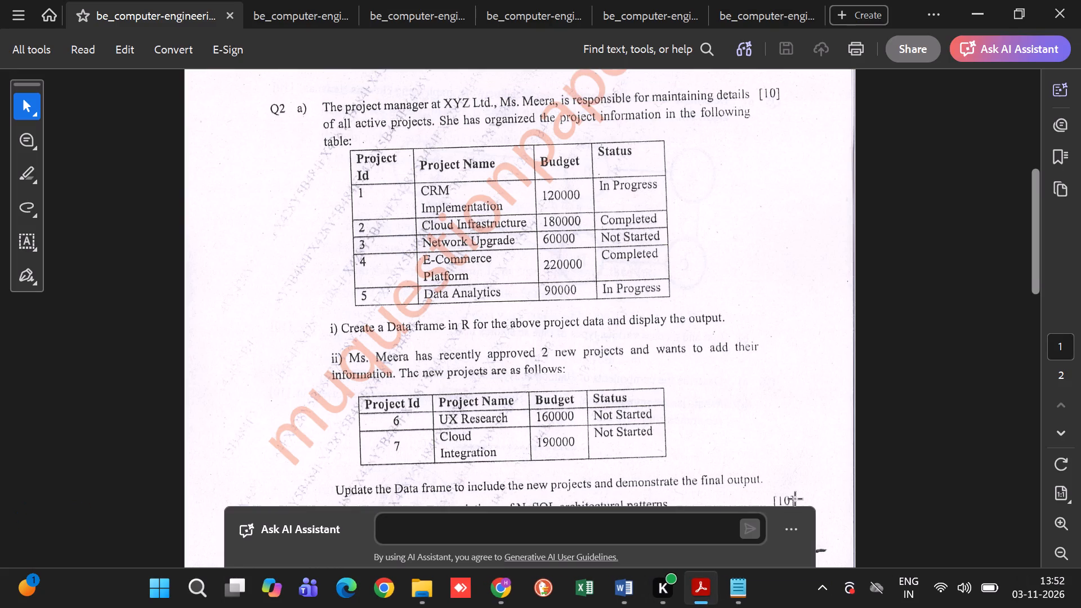
Switch to Word, paste the new Q2 a) snip after the "Q.5" heading on page 15 and select the picture.
click(586, 599)
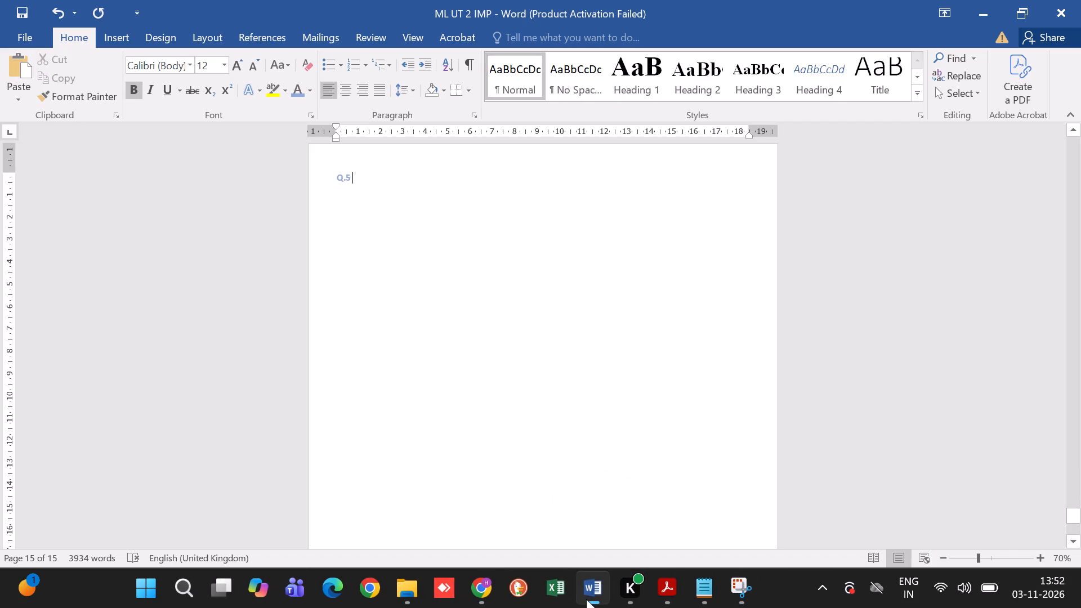
key(ctrl+v)
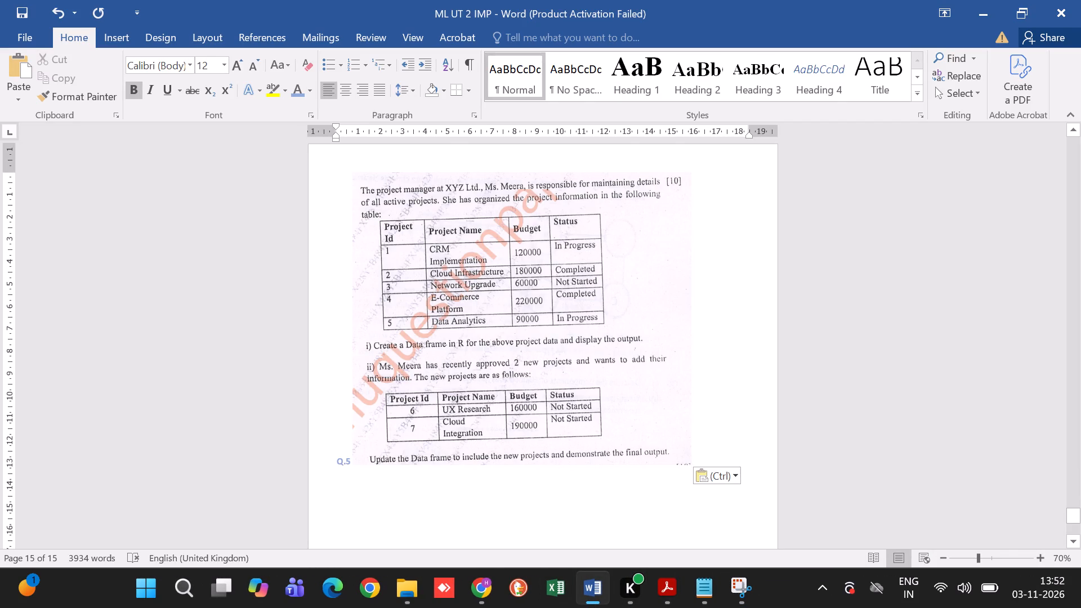
click(468, 418)
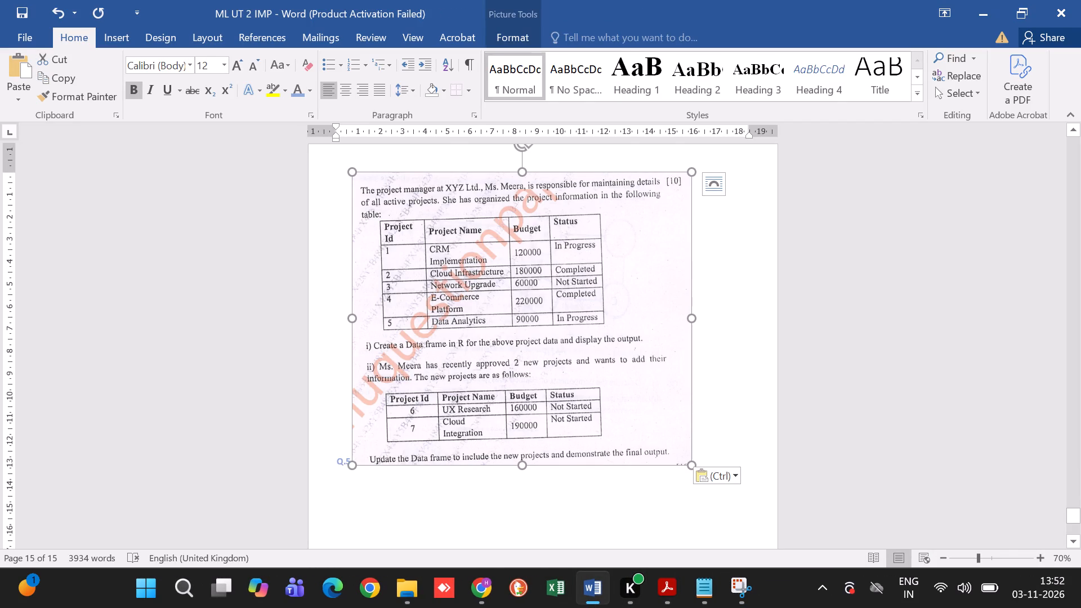
Shrink the pasted Q2 a) picture under "Q.5" proportionally to about 70% of its pasted size.
drag(690, 464, 618, 379)
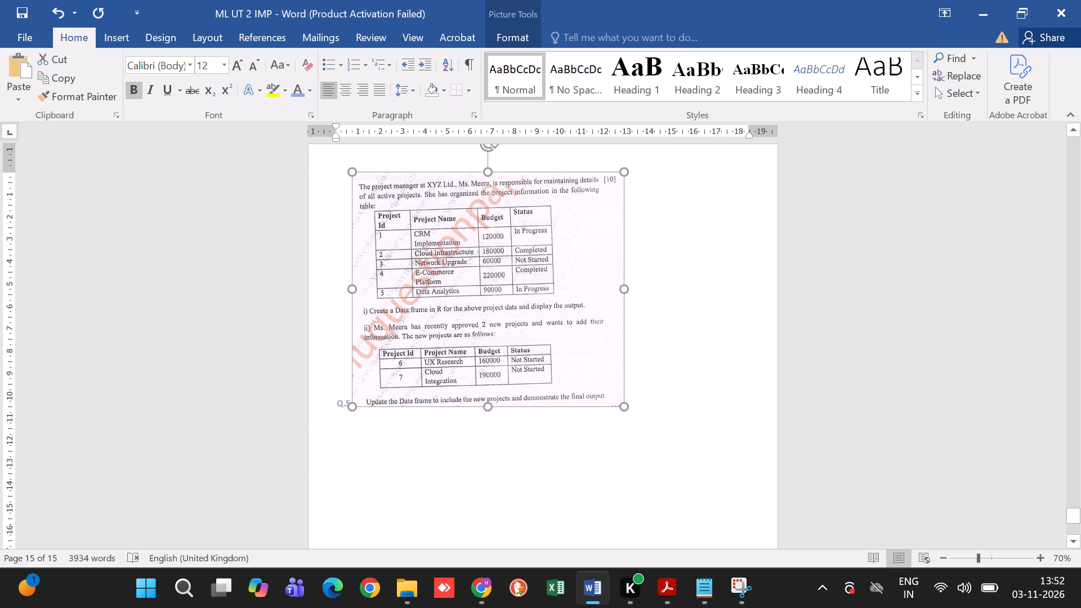
drag(618, 379, 587, 356)
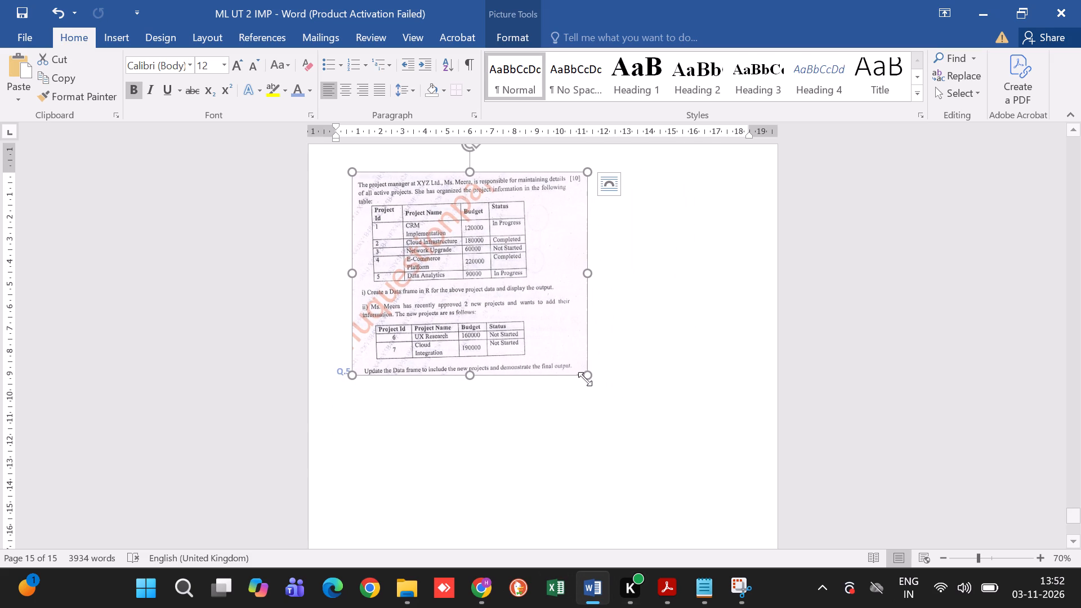
drag(586, 378, 586, 334)
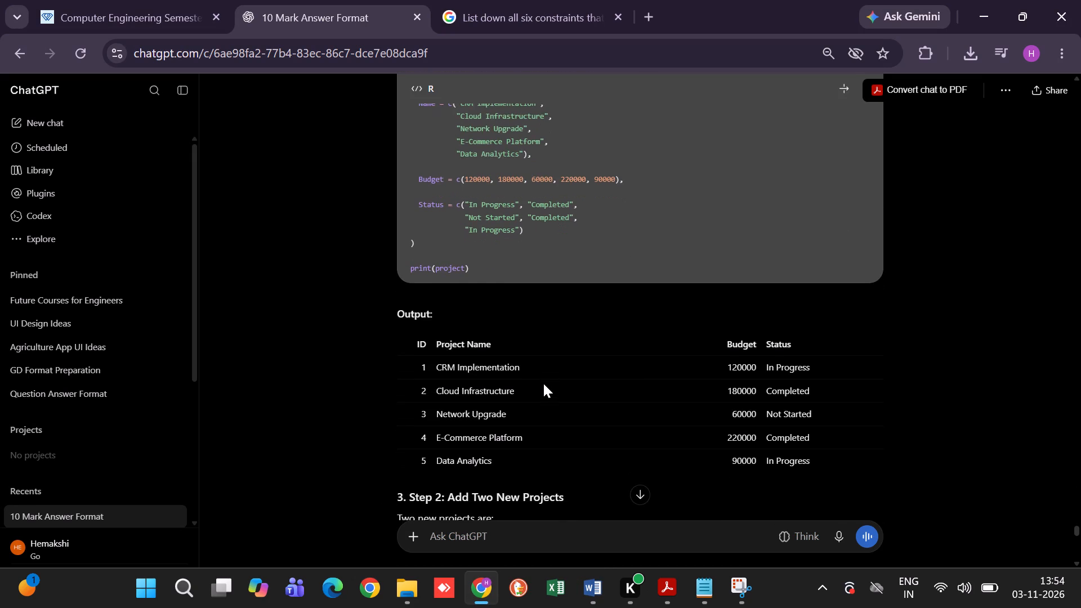
scroll(543, 383, down, 2)
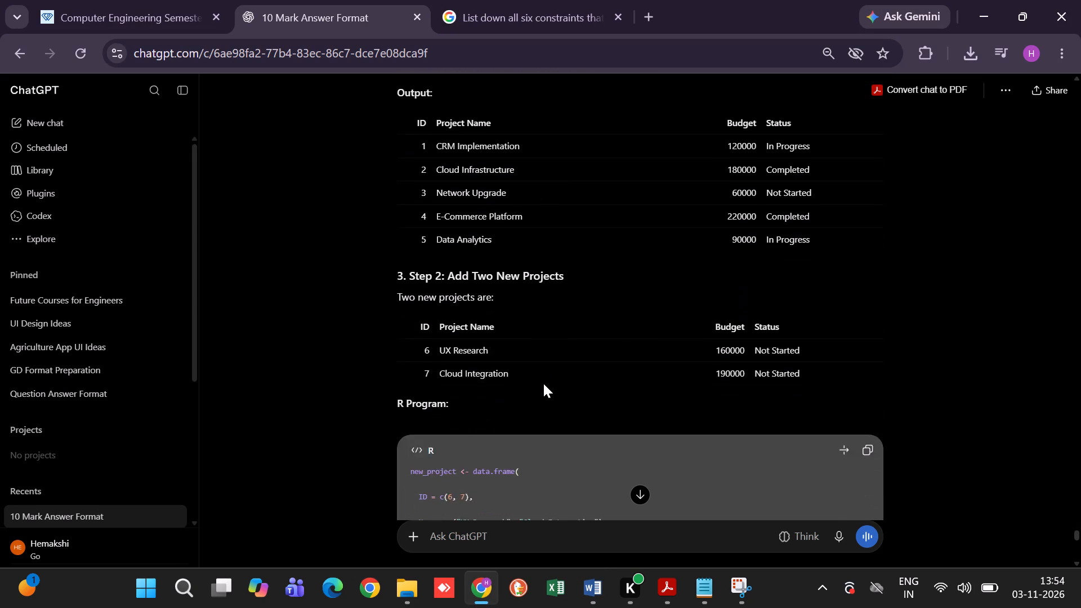
scroll(543, 383, down, 2)
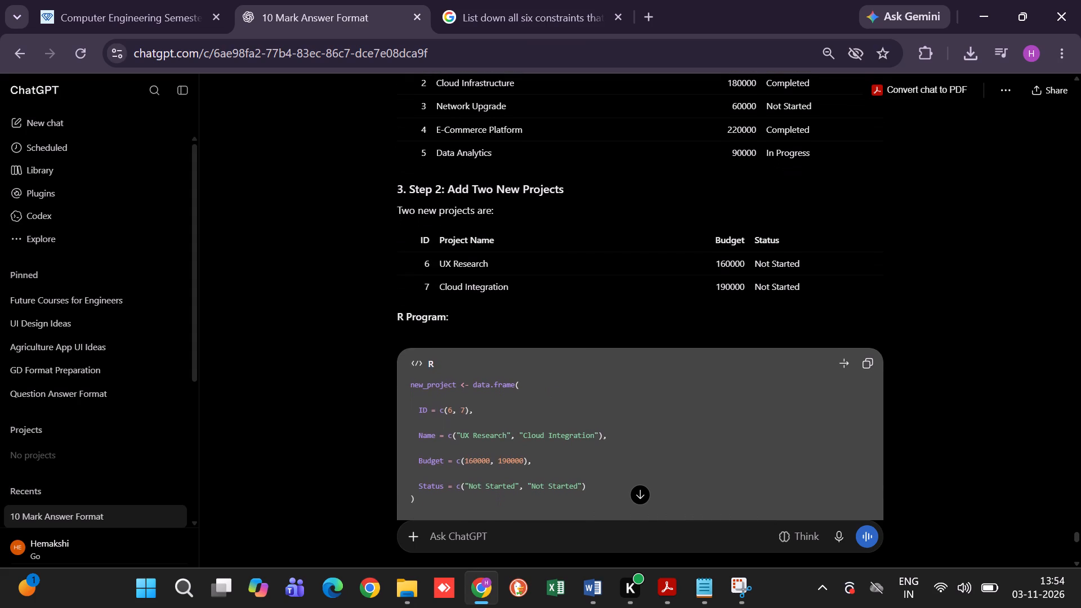
scroll(543, 383, down, 3)
click(671, 238)
scroll(671, 238, down, 5)
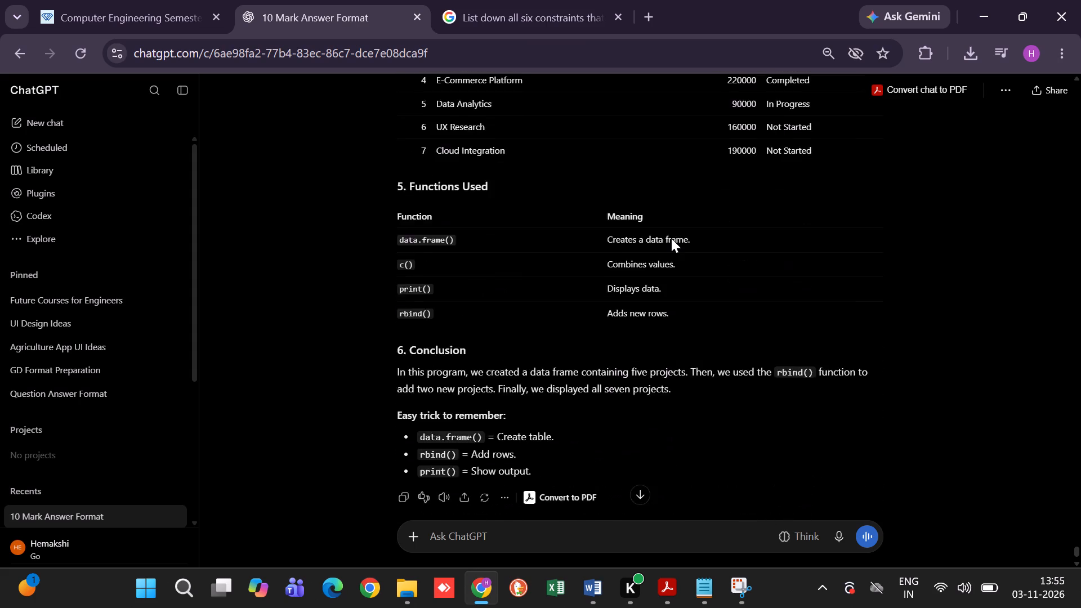
Copy the detailed data-frame answer from "1. Introduction" through the rbind() line under "Remember these two functions".
scroll(671, 238, up, 3)
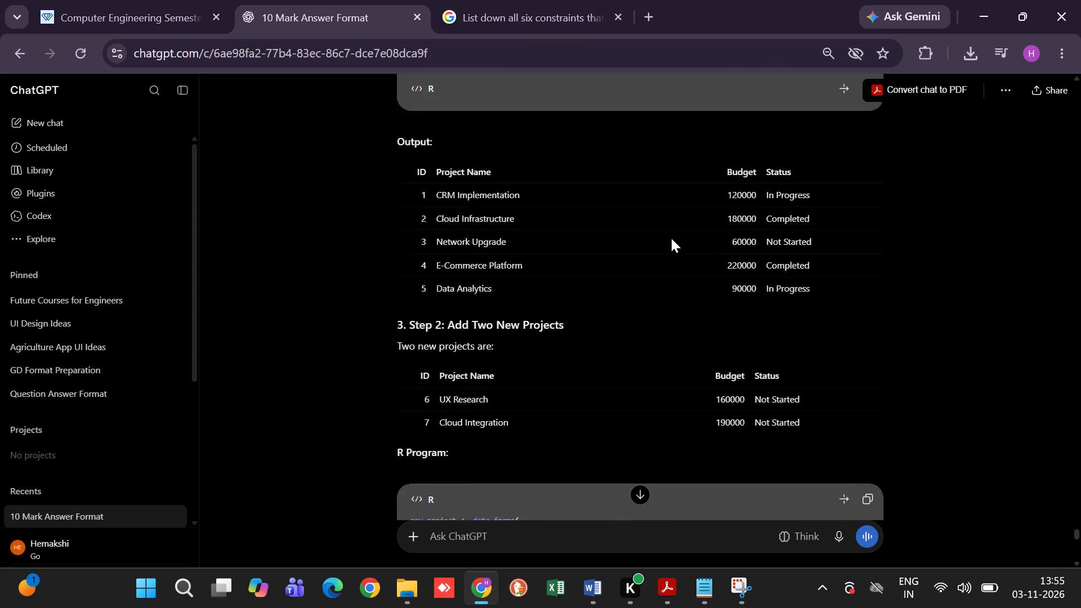
scroll(671, 238, up, 2)
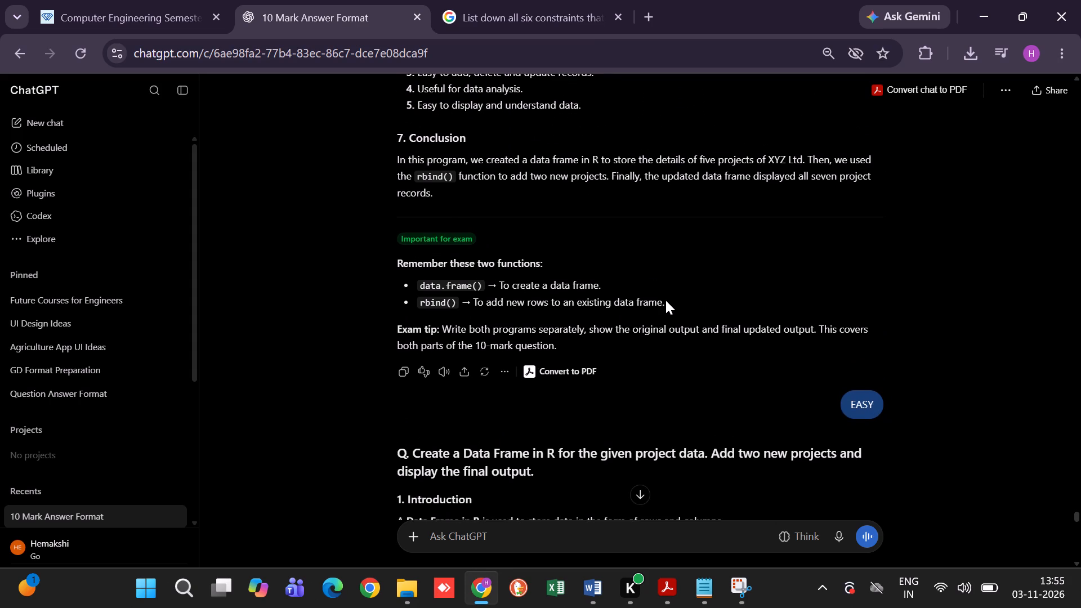
drag(665, 300, 285, 99)
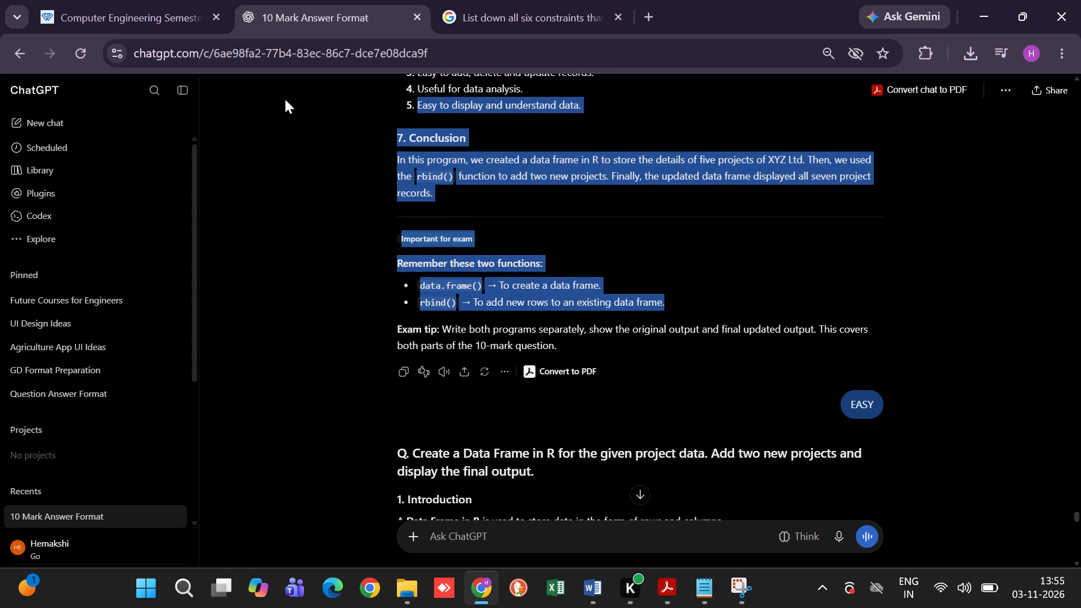
drag(285, 99, 311, 80)
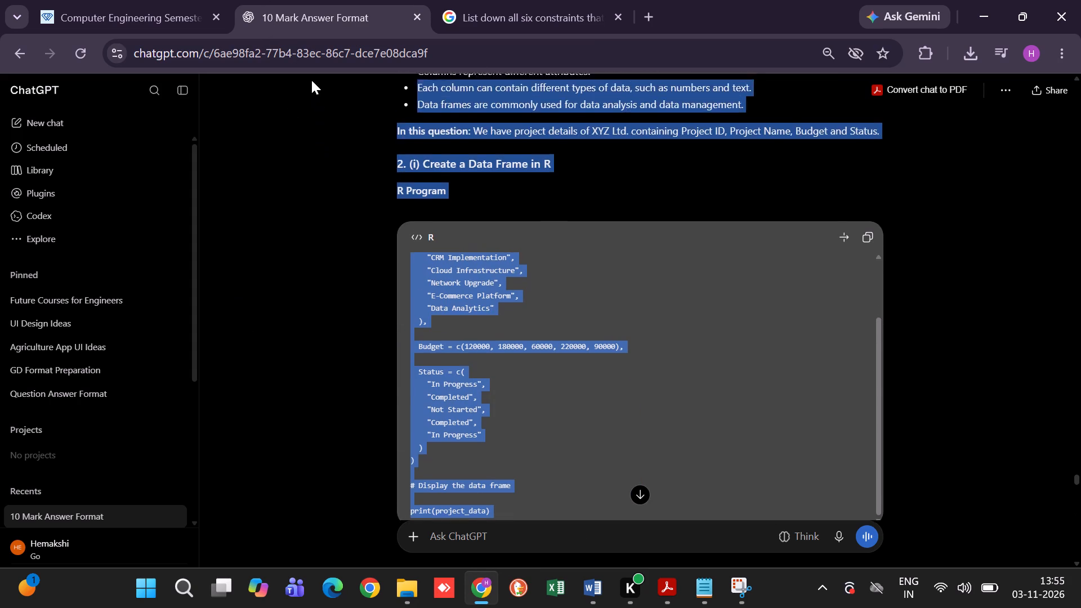
drag(311, 80, 383, 373)
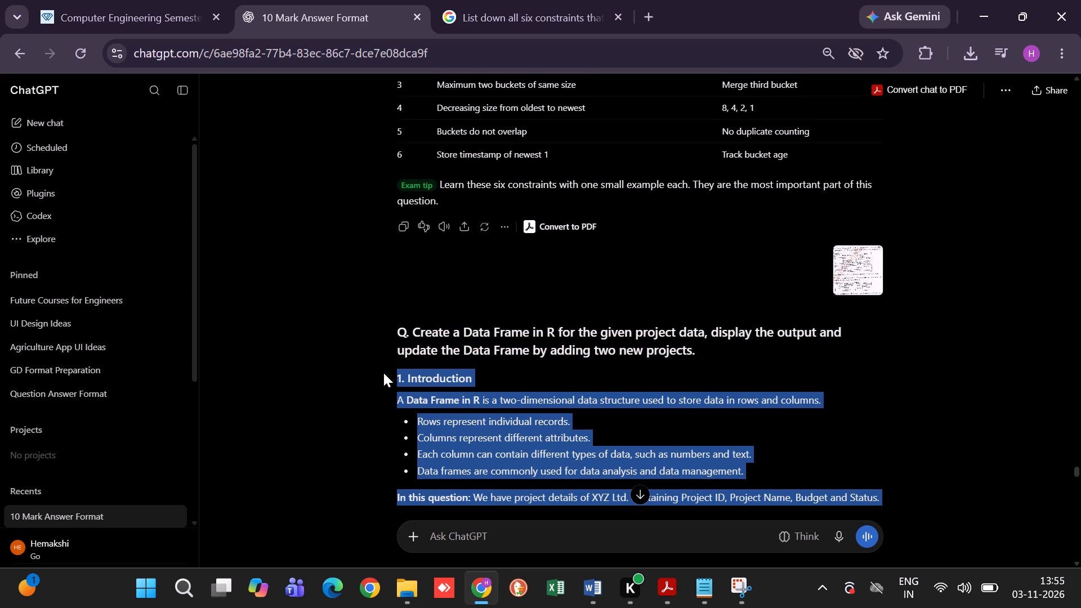
drag(383, 373, 384, 375)
key(ctrl+c)
Switch to Word and paste the copied answer on a new line below the Q.5 question picture.
click(584, 593)
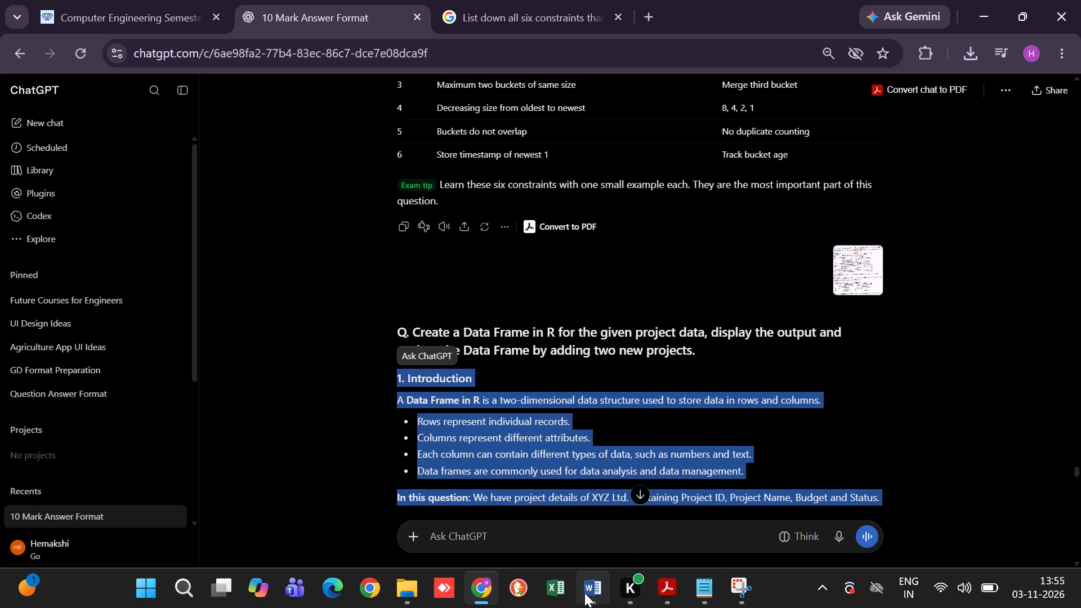
click(438, 418)
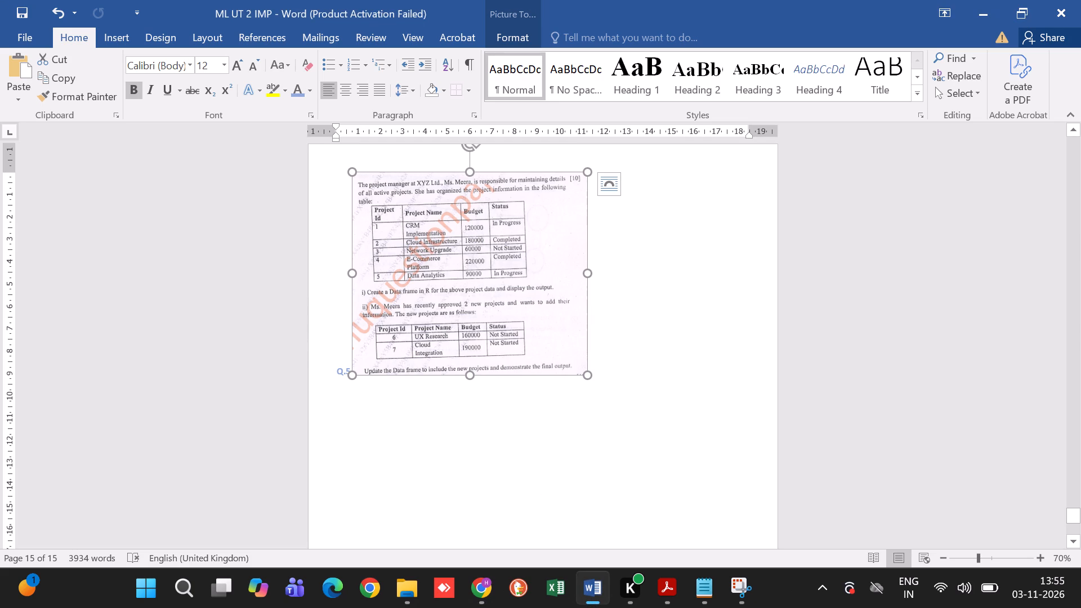
click(603, 362)
key(Return)
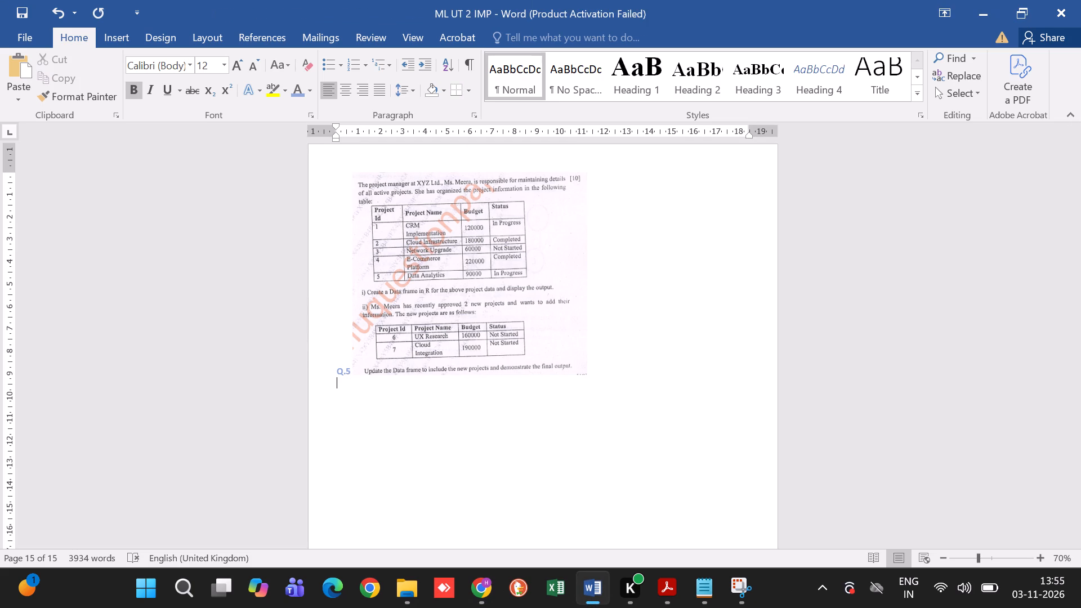
key(ctrl+v)
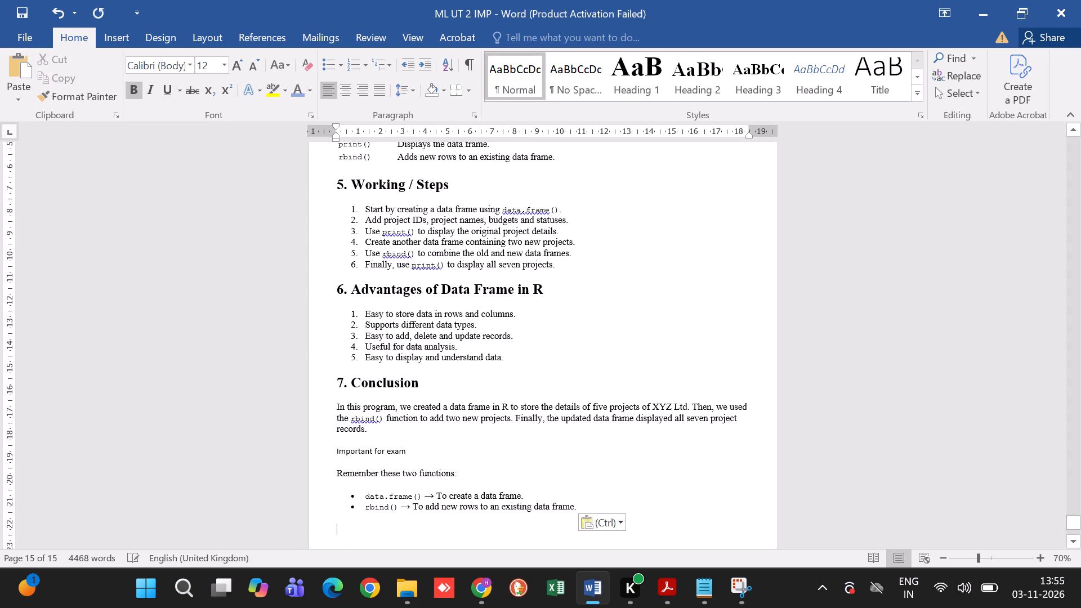
Set the font size of the whole pasted Q.5 answer, from "1. Introduction" to its last bullet, to 12.
drag(575, 508, 208, 116)
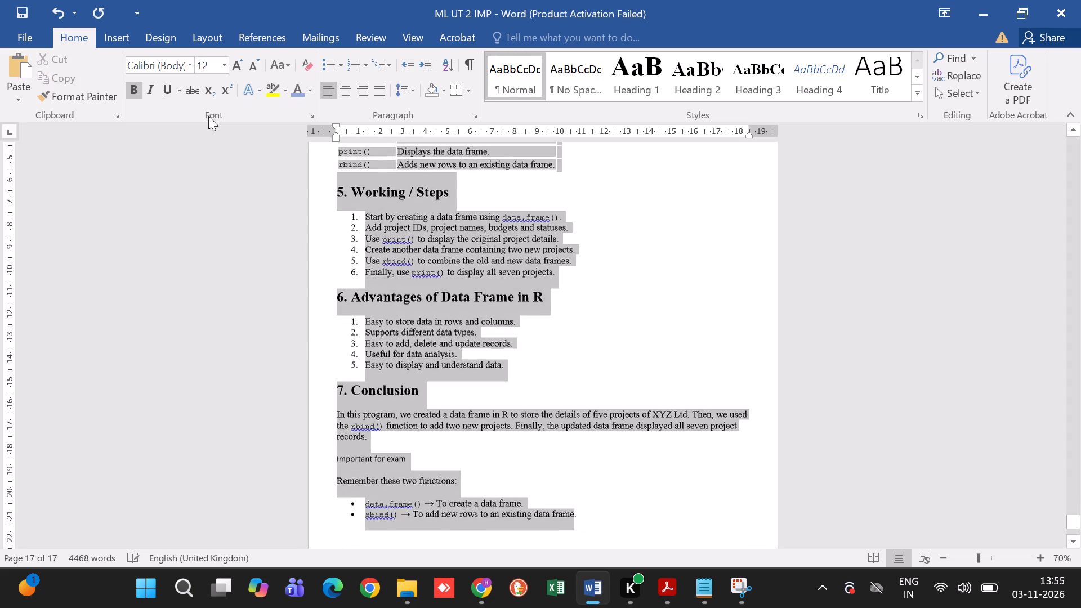
drag(208, 116, 205, 123)
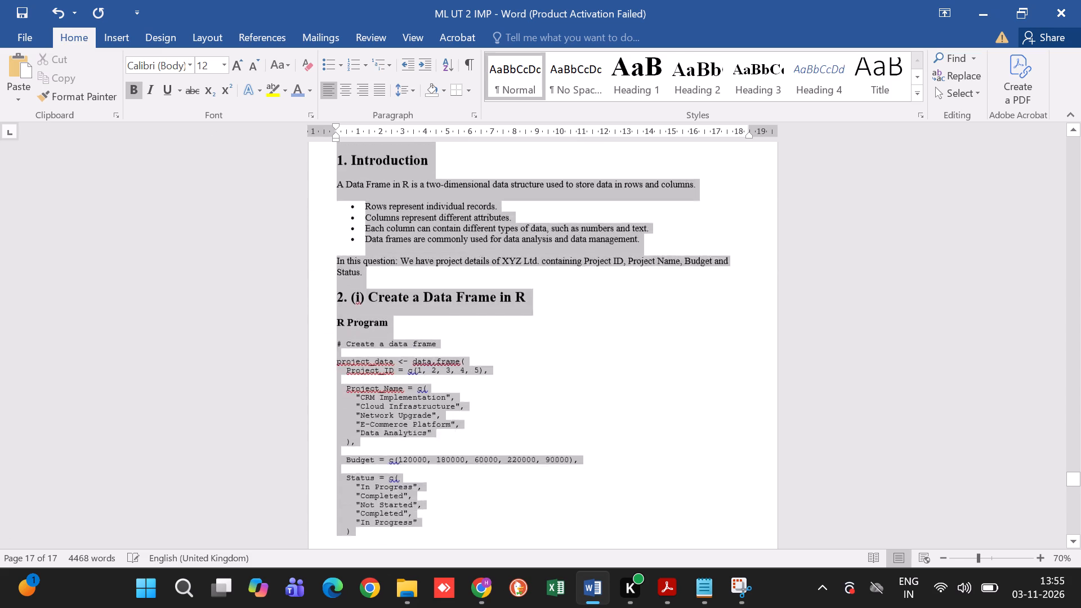
drag(205, 123, 291, 560)
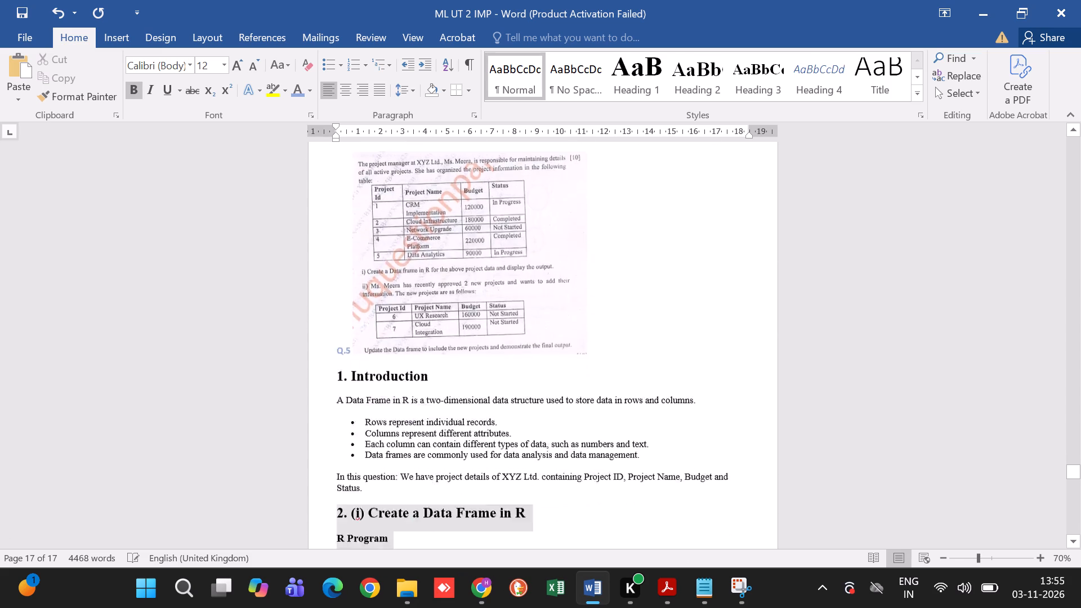
drag(291, 560, 299, 275)
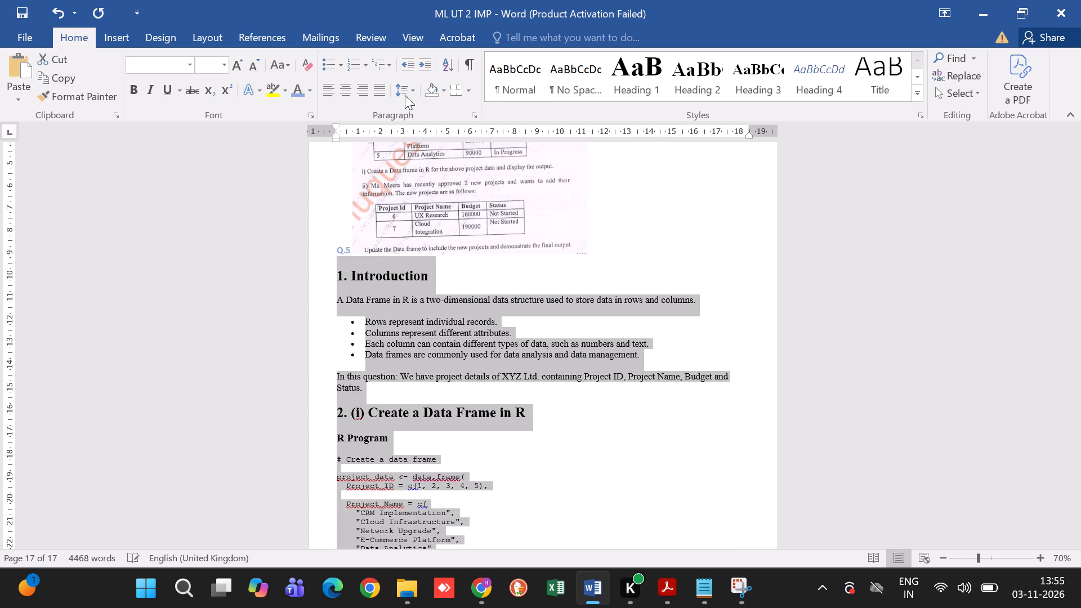
click(218, 63)
text(12)
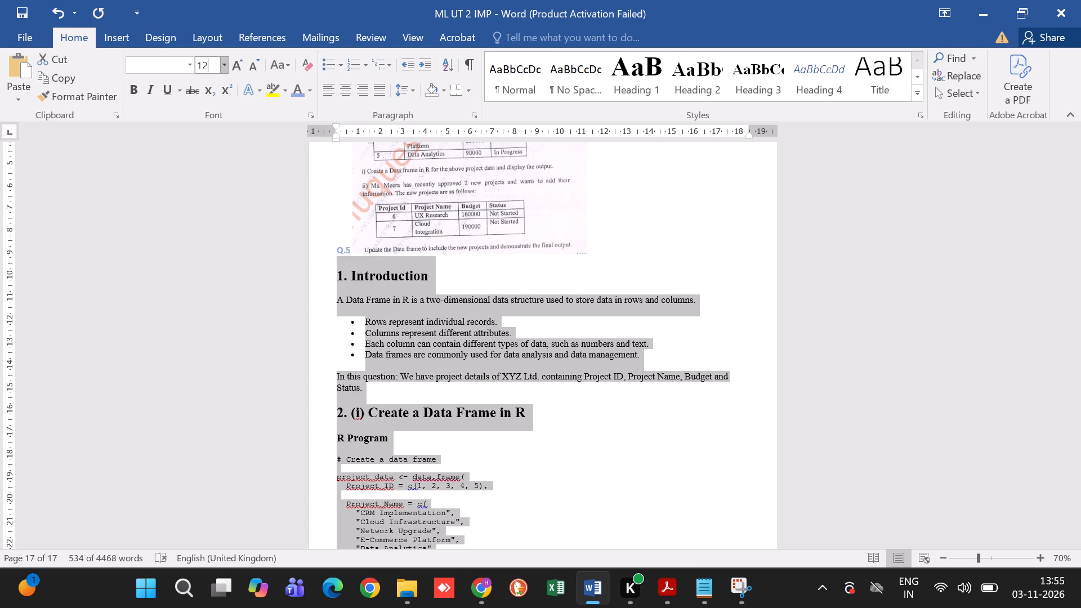
key(Return)
Remove the space after and before paragraphs throughout the pasted Q.5 answer.
click(410, 94)
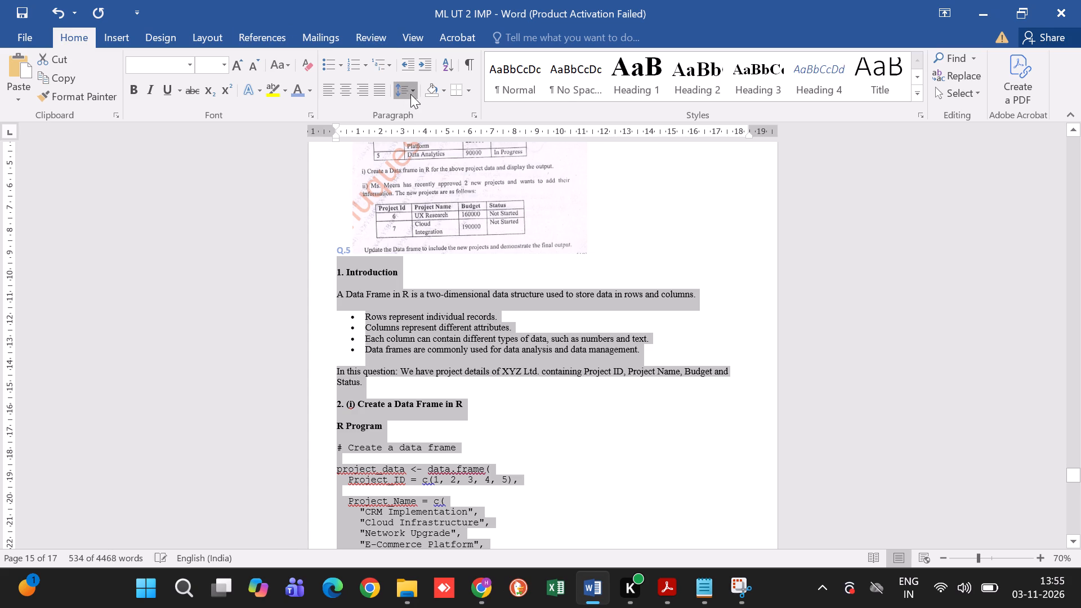
click(462, 247)
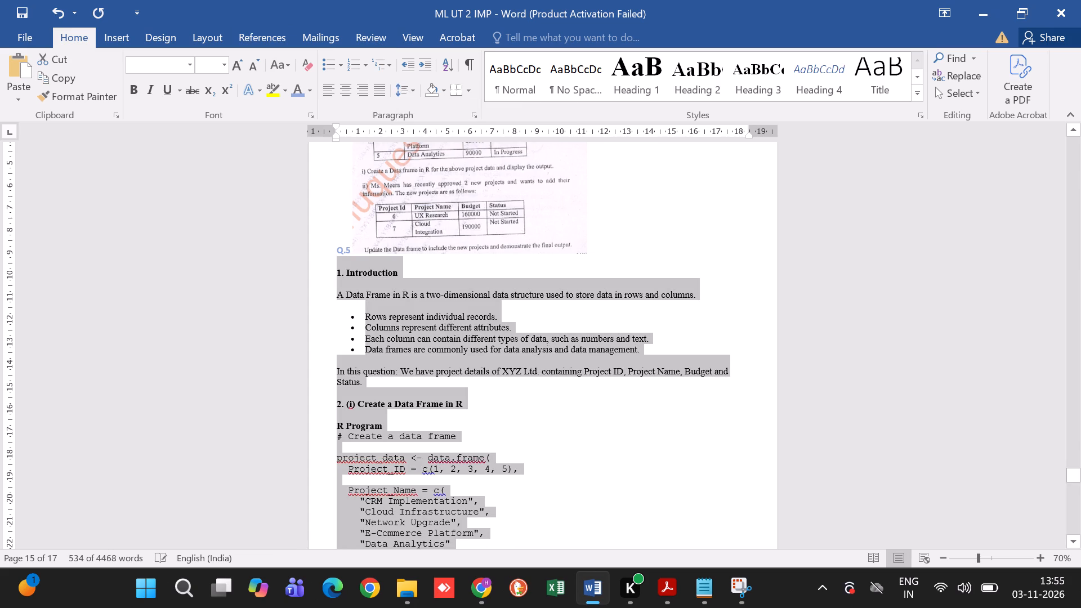
click(414, 93)
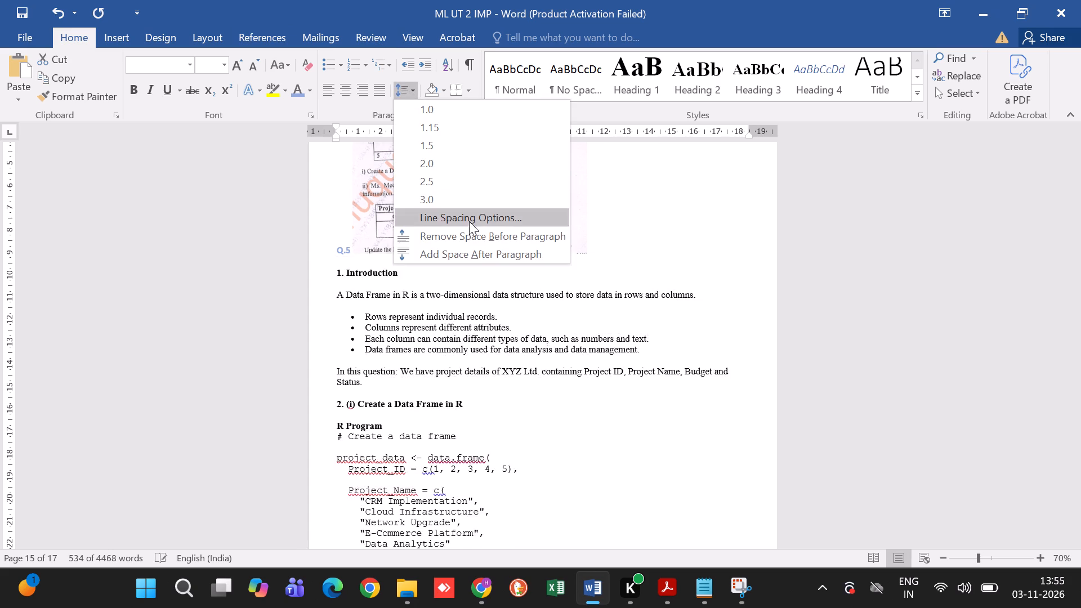
click(471, 238)
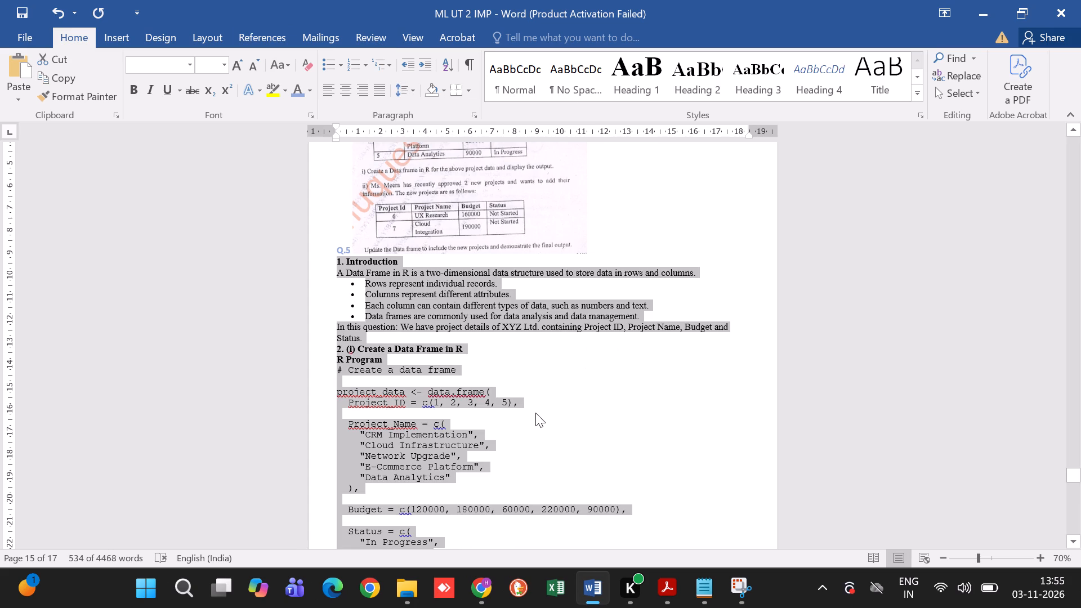
click(535, 413)
scroll(453, 369, down, 1)
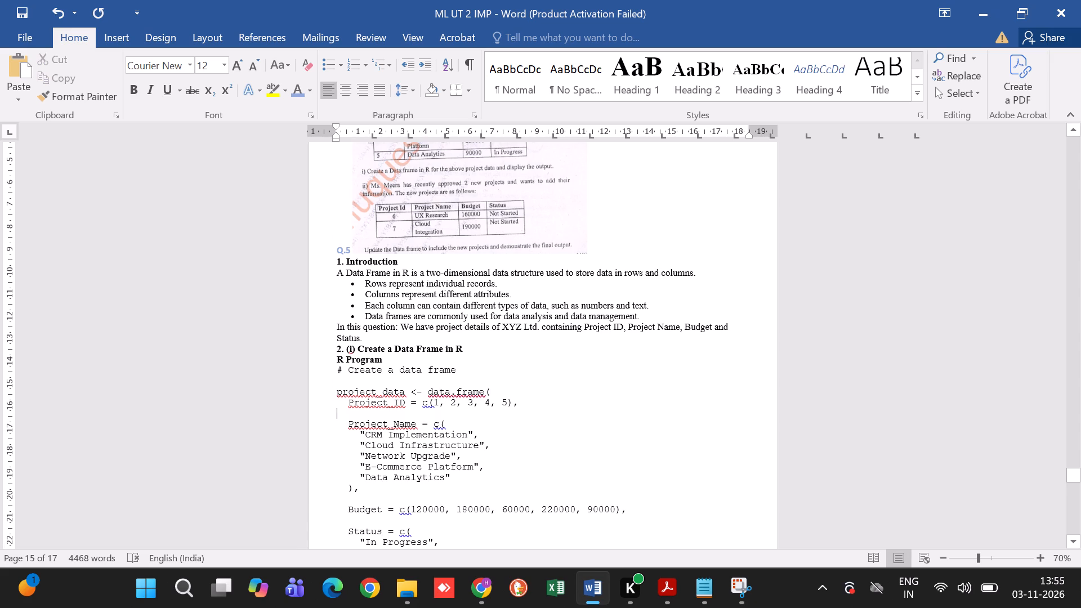
scroll(453, 369, down, 3)
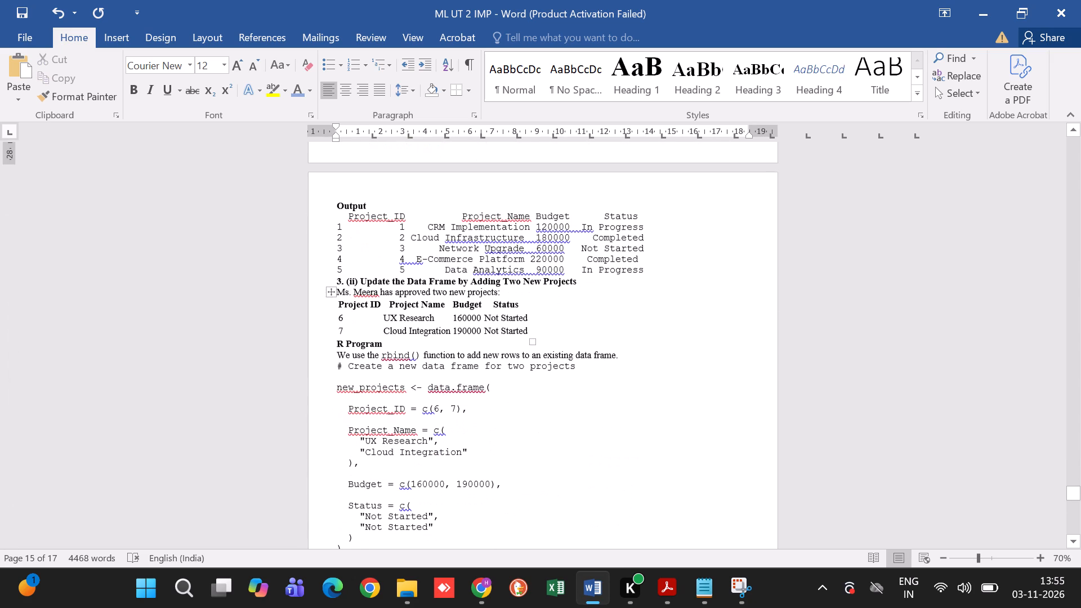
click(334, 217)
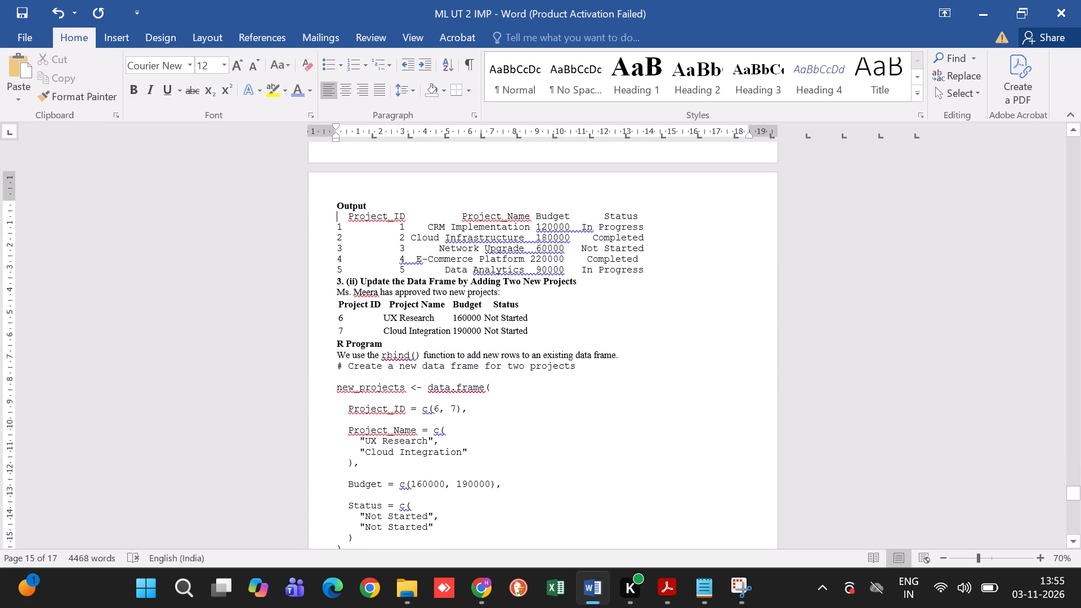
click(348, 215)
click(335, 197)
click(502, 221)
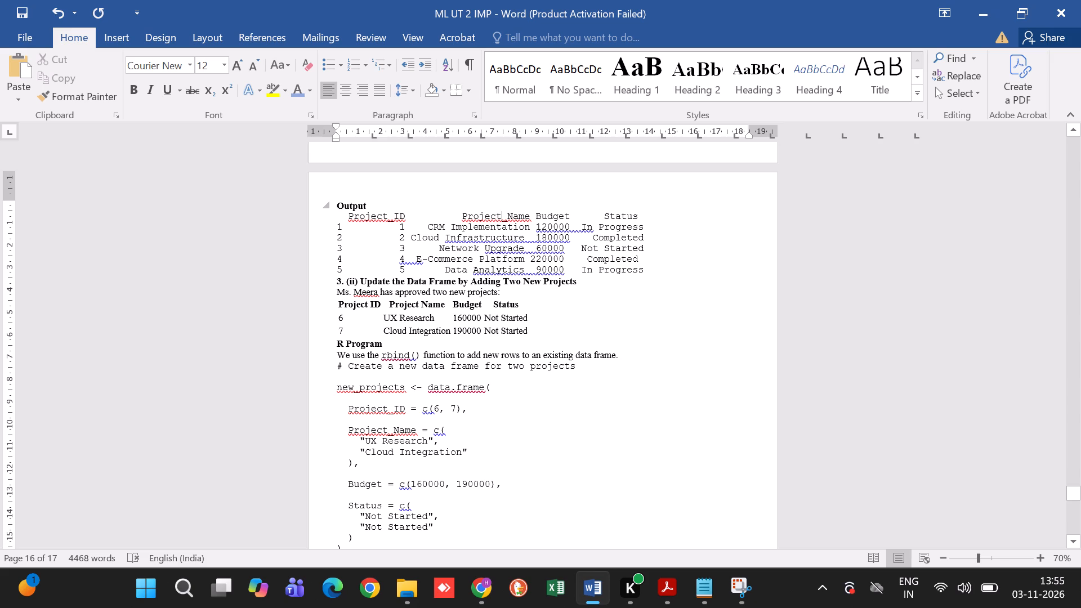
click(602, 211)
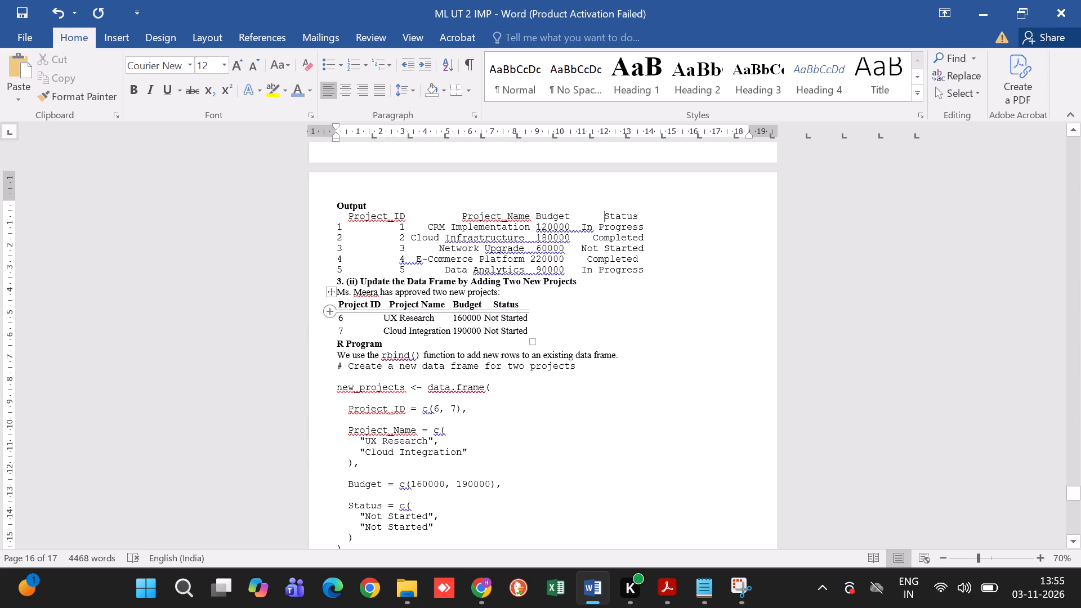
Apply borders to all cells of the two-project table under "Ms. Meera has approved two new projects".
click(332, 291)
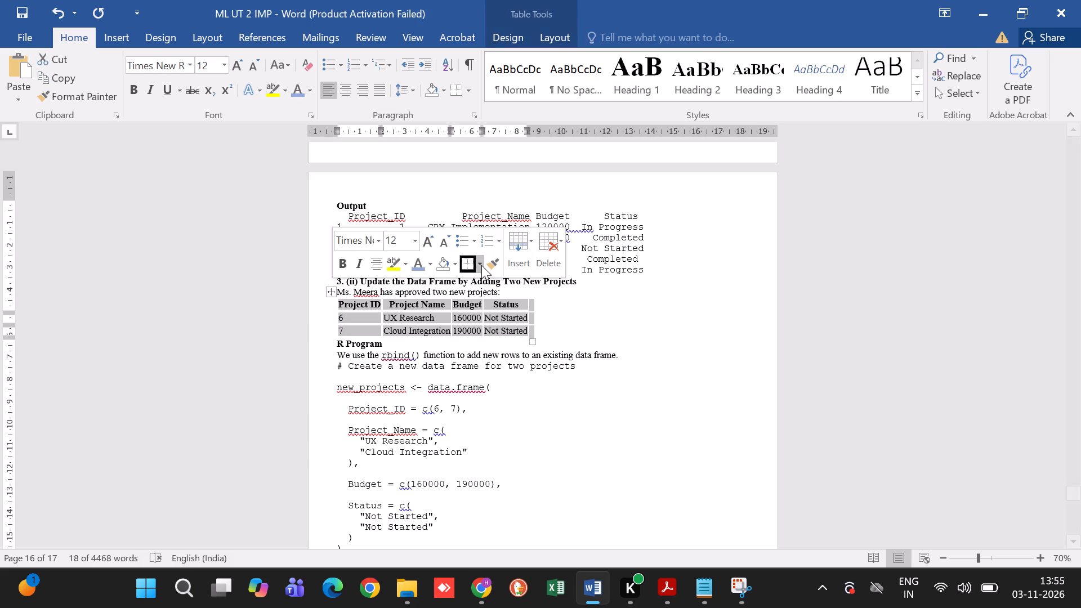
click(479, 263)
click(495, 368)
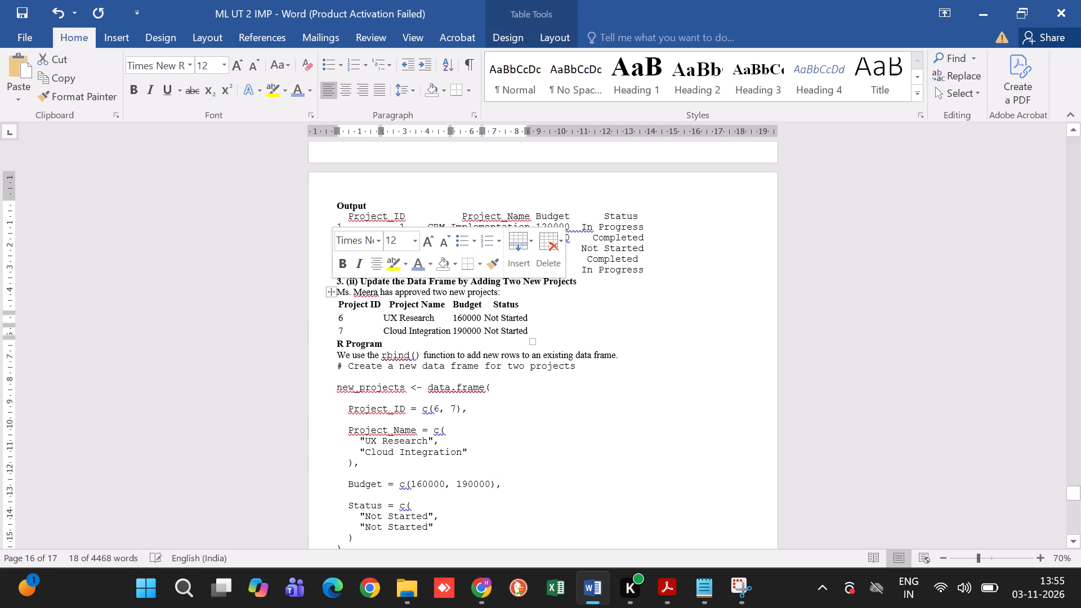
Insert a blank line below the "Output" heading and another above the "3. (ii) Update the Data Frame by Adding Two New Projects" heading.
click(328, 215)
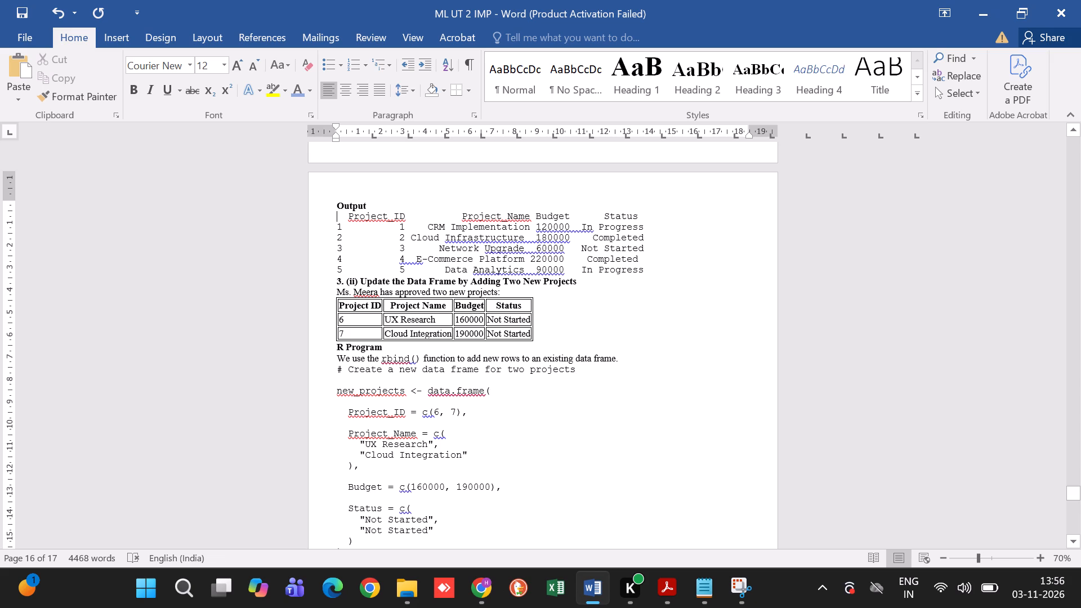
click(333, 226)
click(338, 237)
click(401, 244)
click(373, 207)
key(Return)
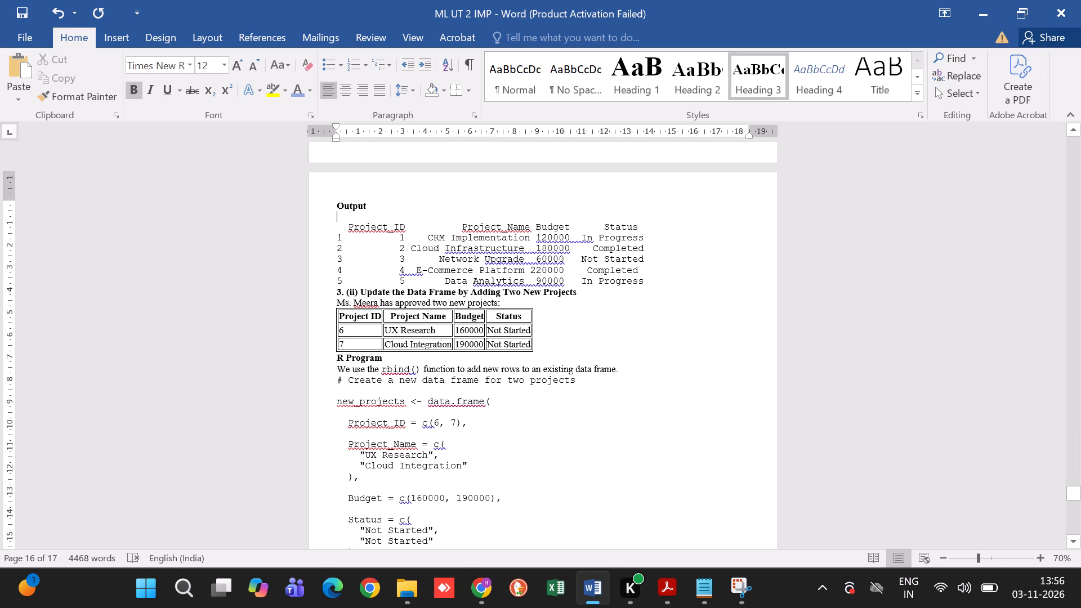
click(345, 231)
scroll(449, 337, down, 1)
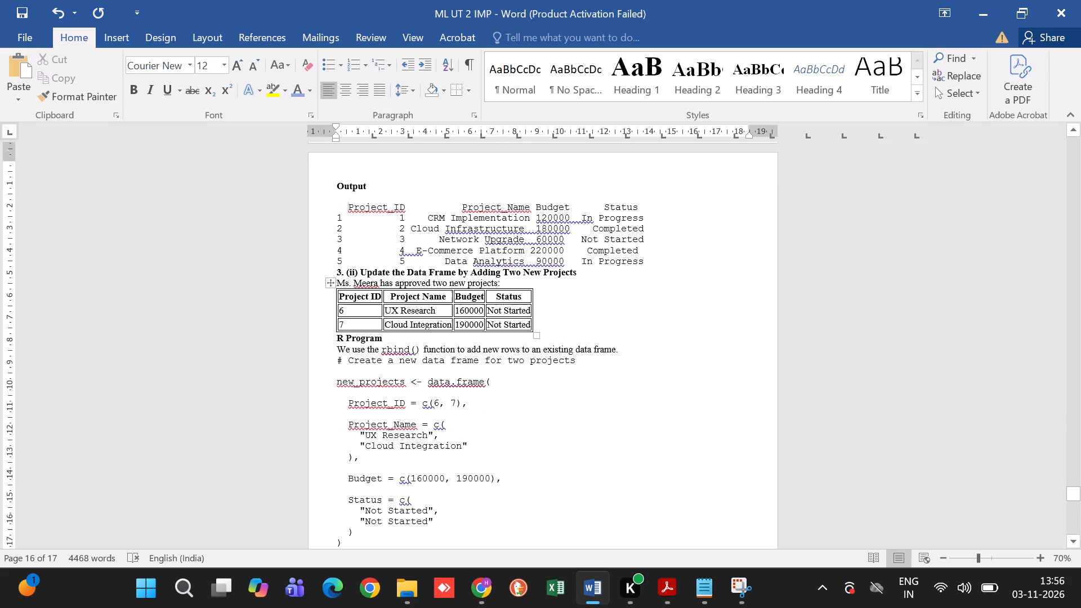
scroll(449, 337, down, 1)
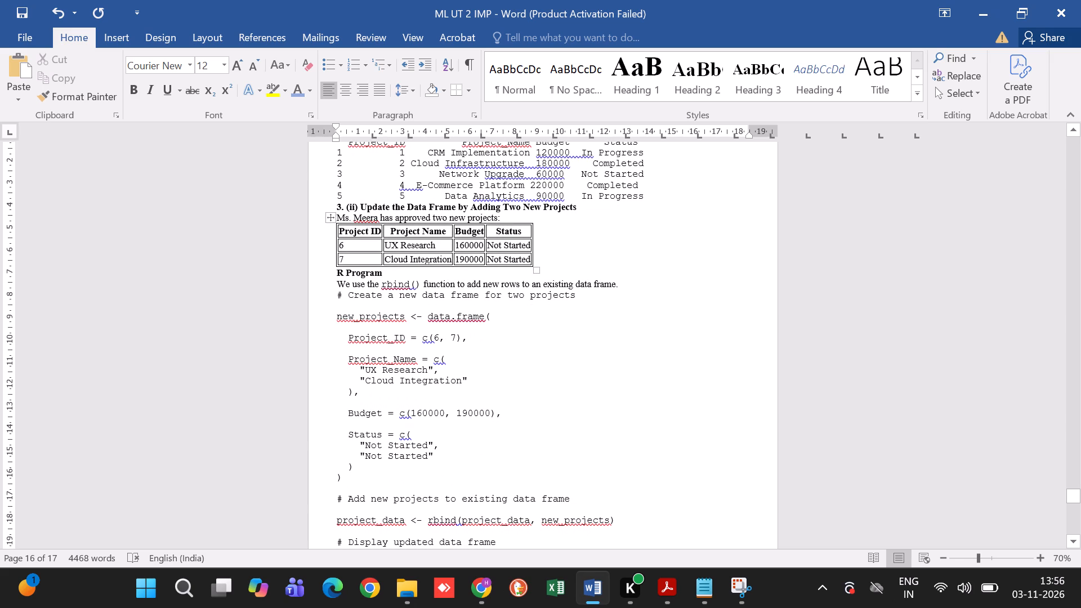
click(336, 205)
key(Return)
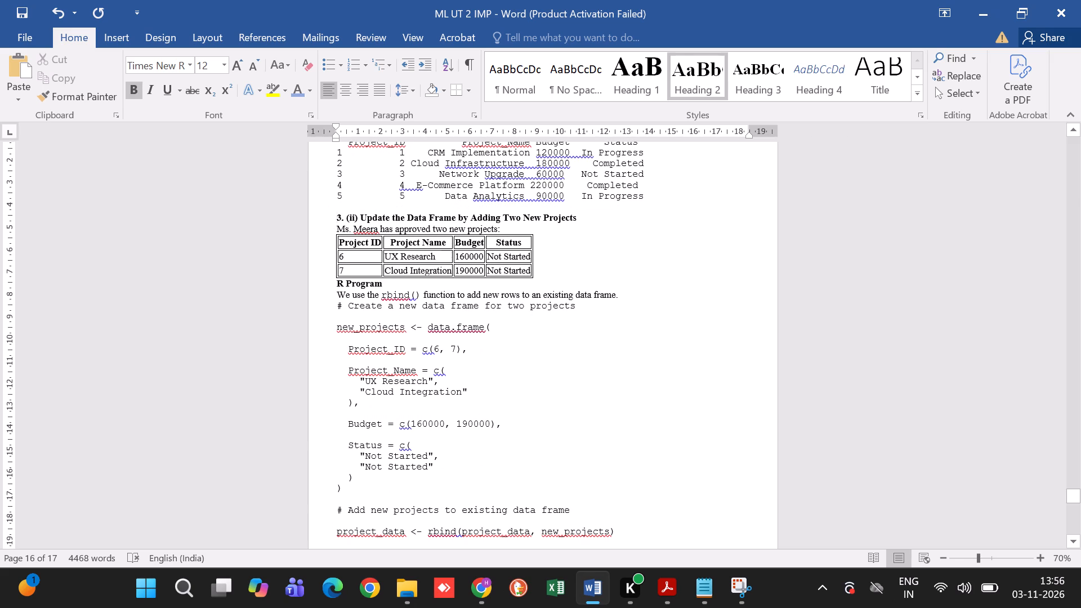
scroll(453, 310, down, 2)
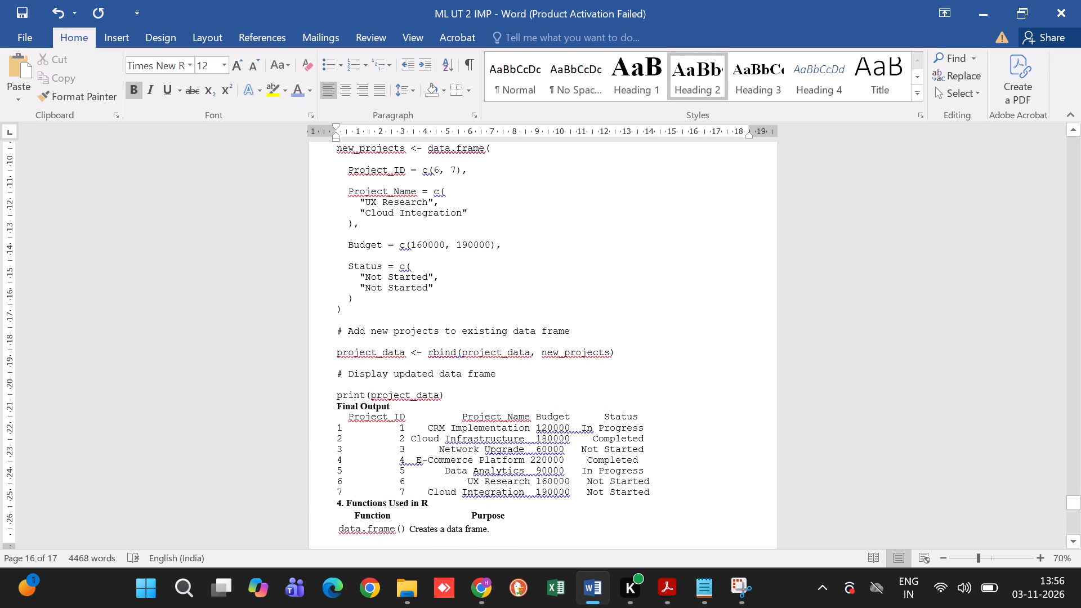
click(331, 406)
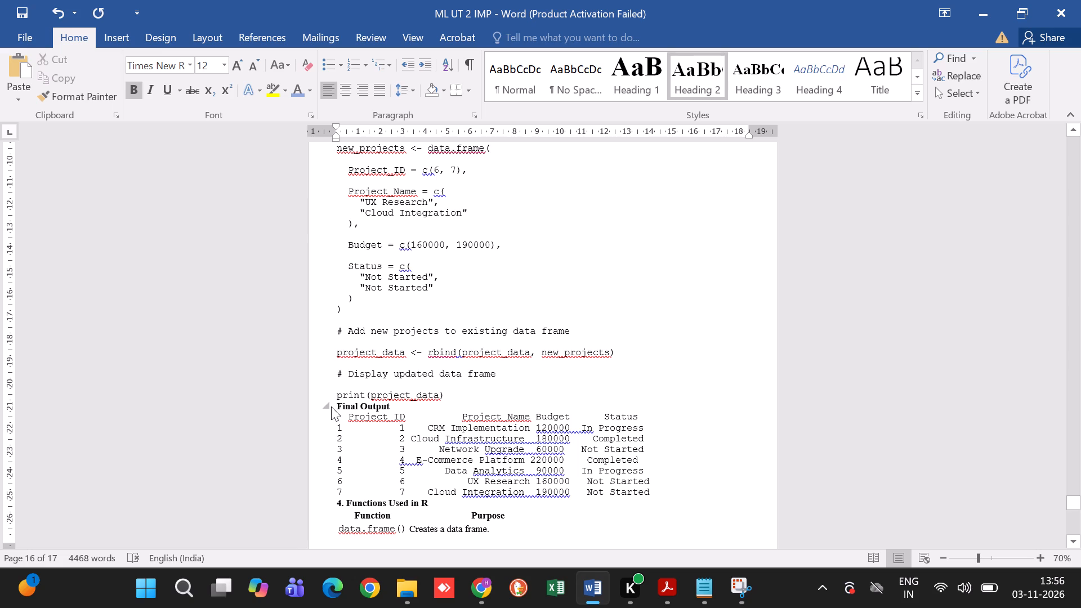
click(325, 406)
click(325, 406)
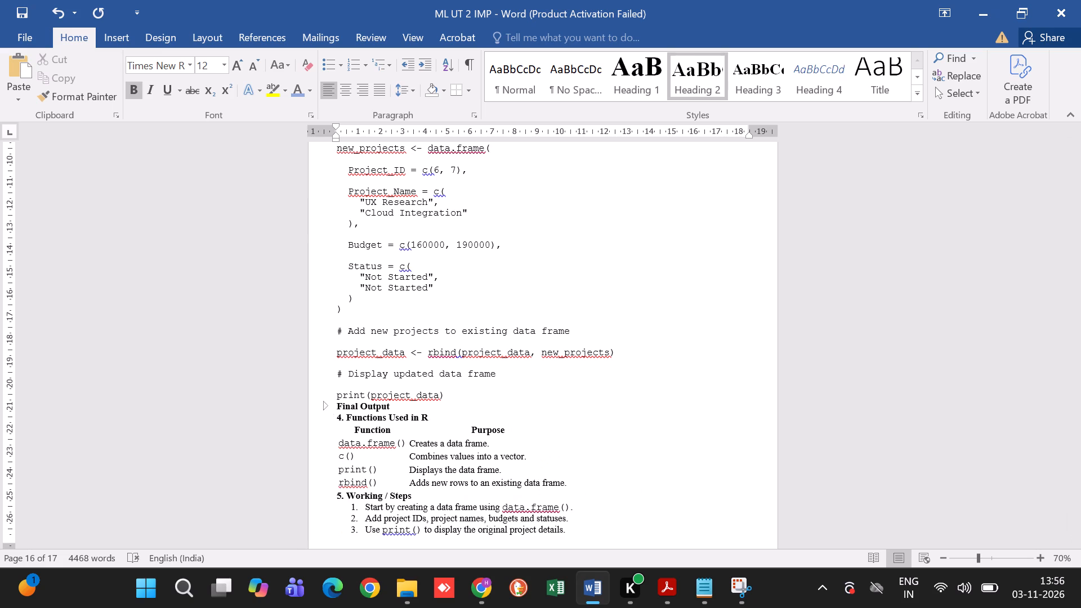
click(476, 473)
Apply borders to all cells of the Function and Purpose table under "4. Functions Used in R".
scroll(476, 473, down, 1)
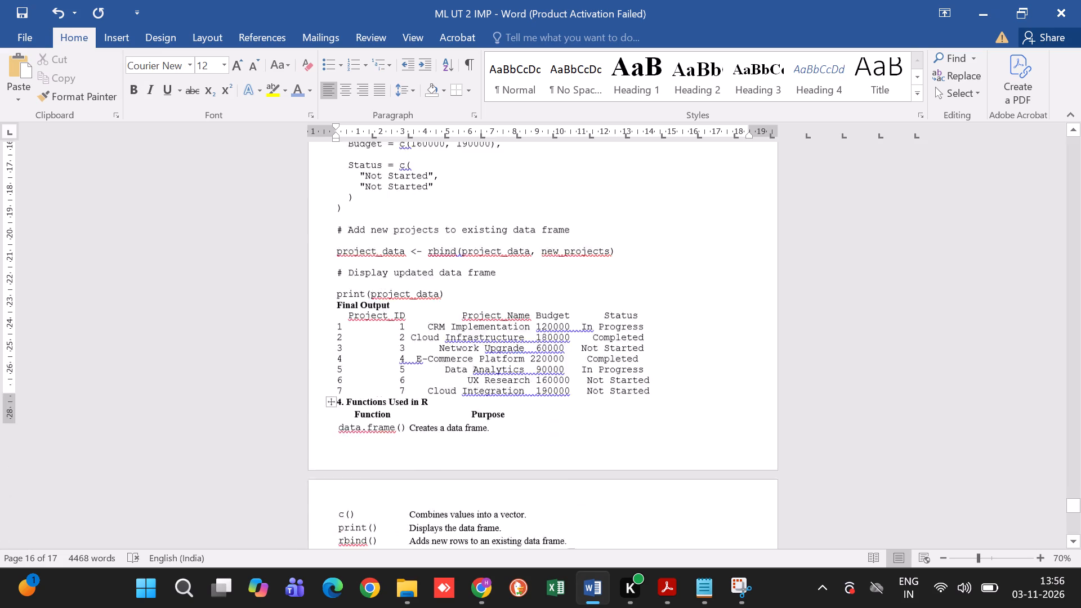
scroll(476, 473, down, 1)
click(331, 278)
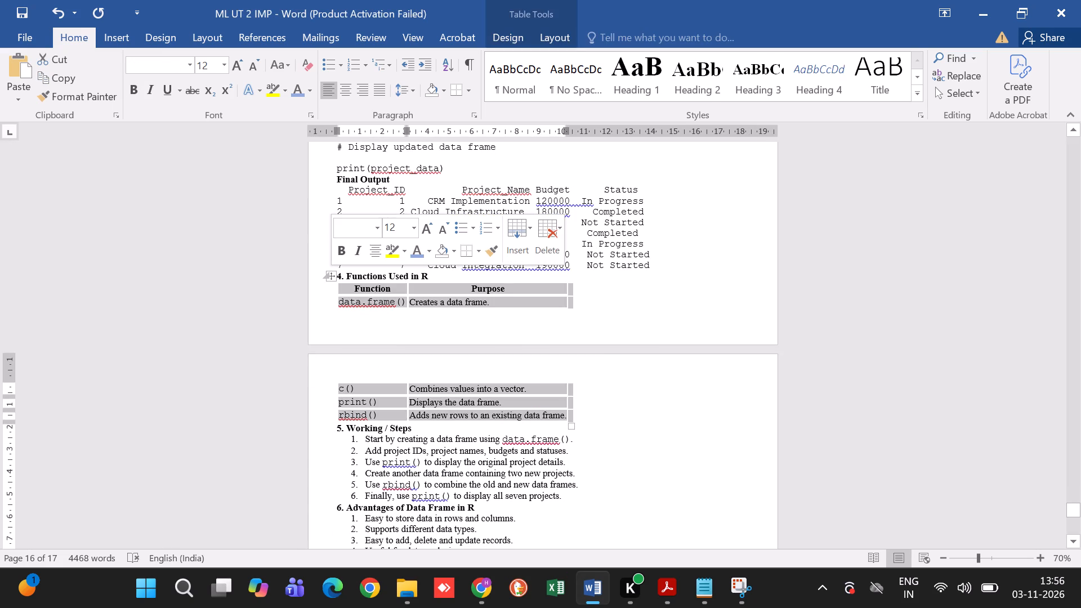
click(476, 258)
click(495, 356)
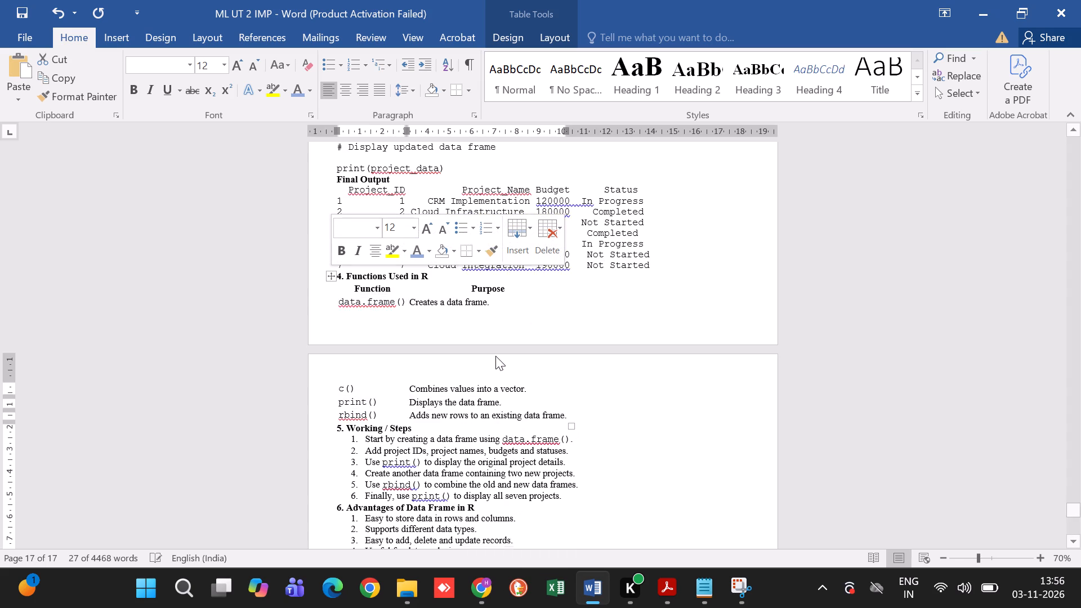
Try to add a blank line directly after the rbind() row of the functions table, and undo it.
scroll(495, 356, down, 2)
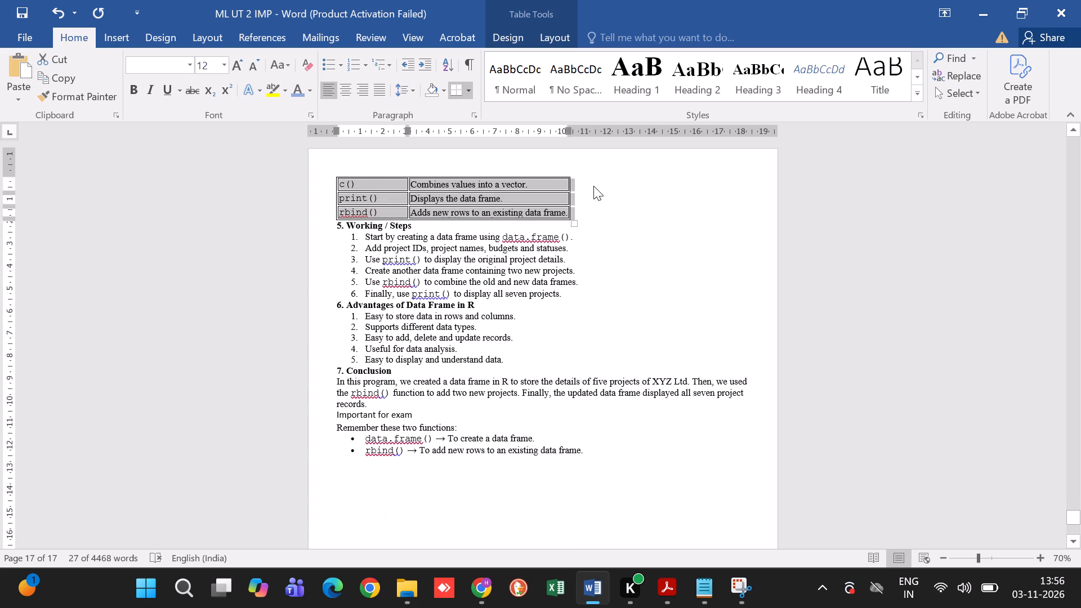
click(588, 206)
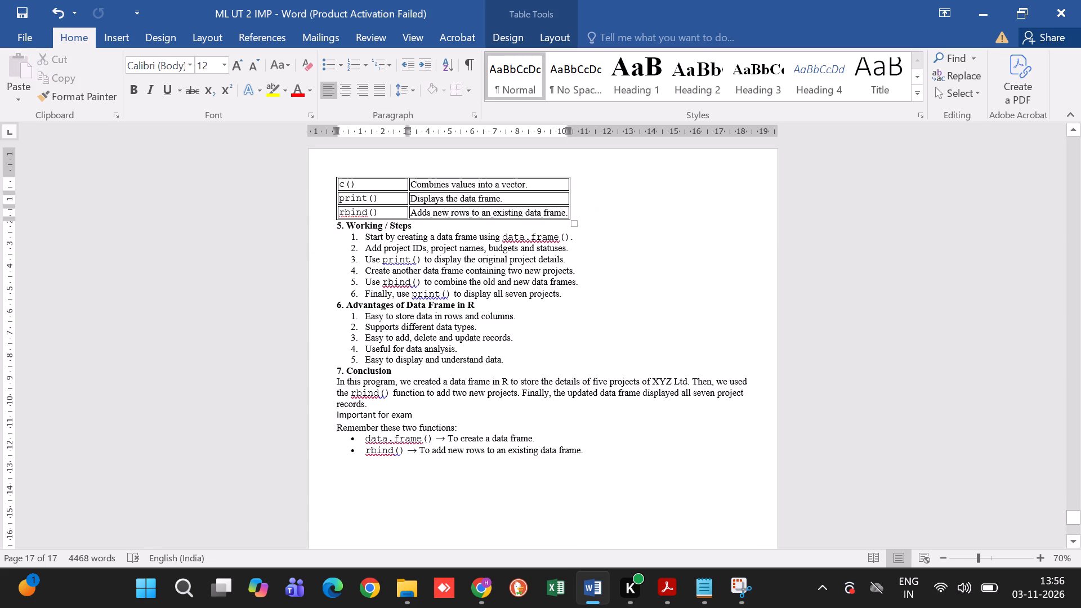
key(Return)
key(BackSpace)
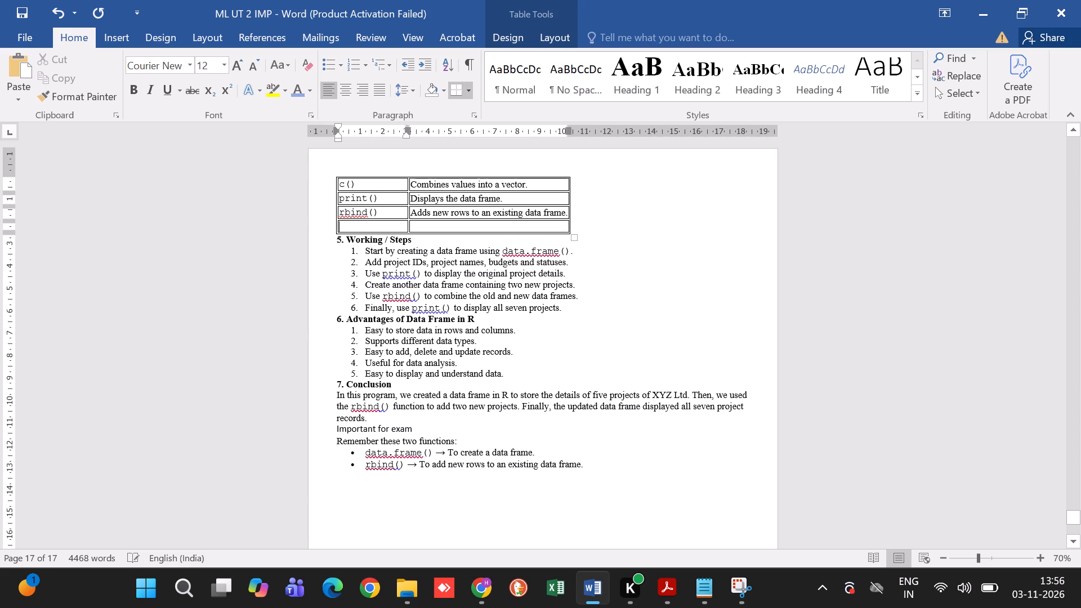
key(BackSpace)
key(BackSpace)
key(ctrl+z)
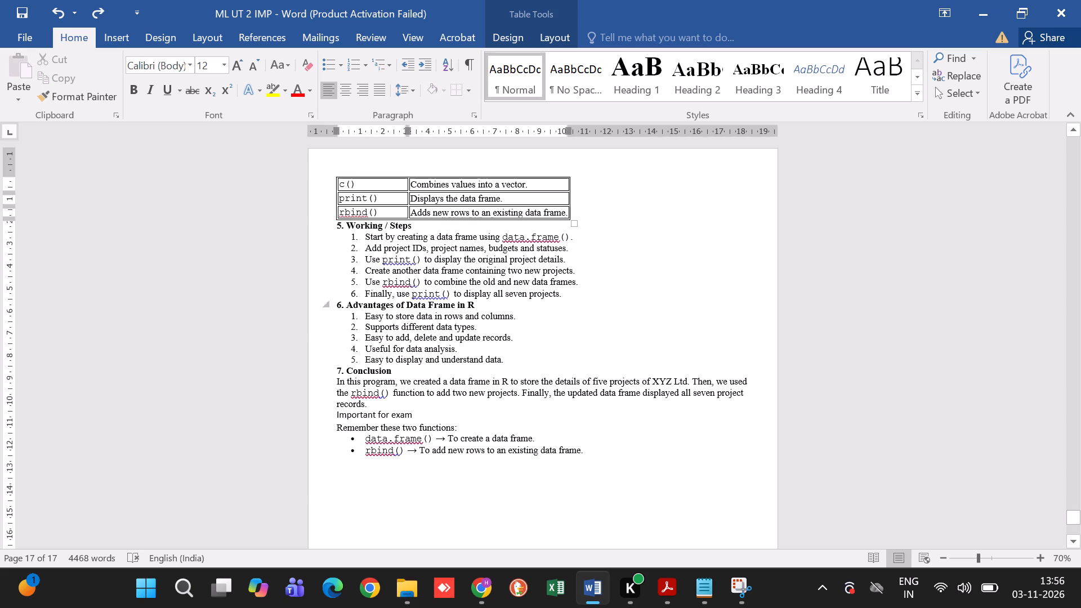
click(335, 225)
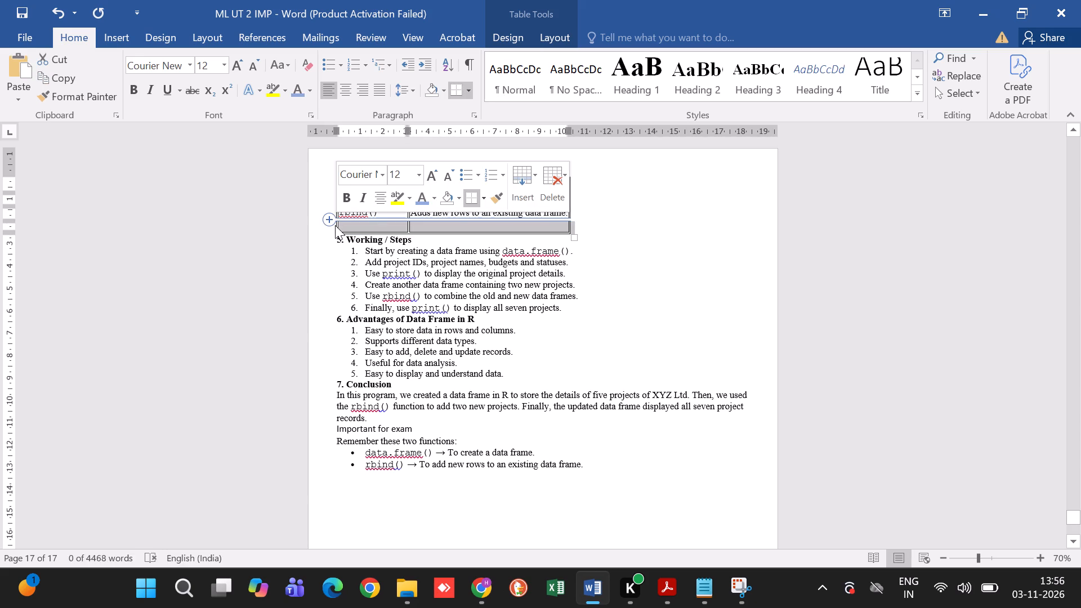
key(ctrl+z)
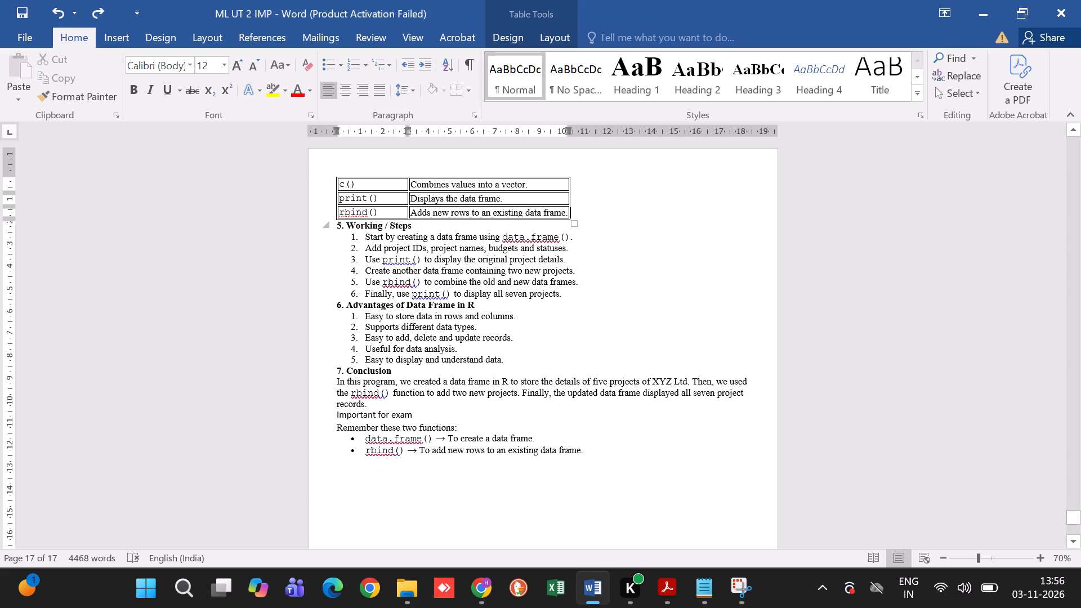
Insert a blank line between the functions table and the "5. Working / Steps" heading.
click(377, 230)
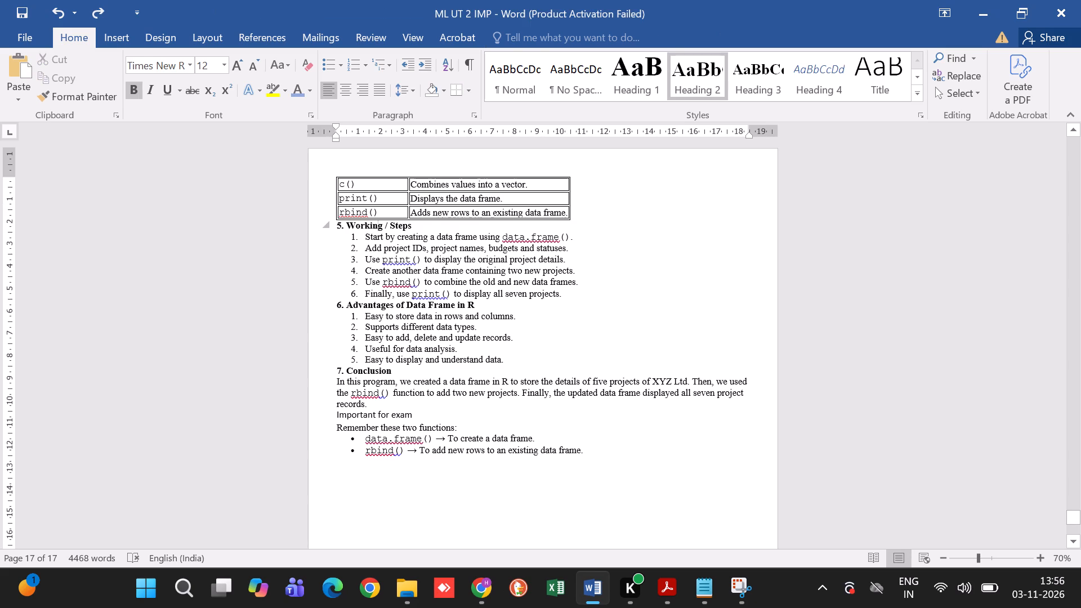
key(Left)
key(Left)
key(Left)
key(Left)
key(Left)
key(Left)
key(Left)
key(Left)
key(Left)
key(Left)
key(Left)
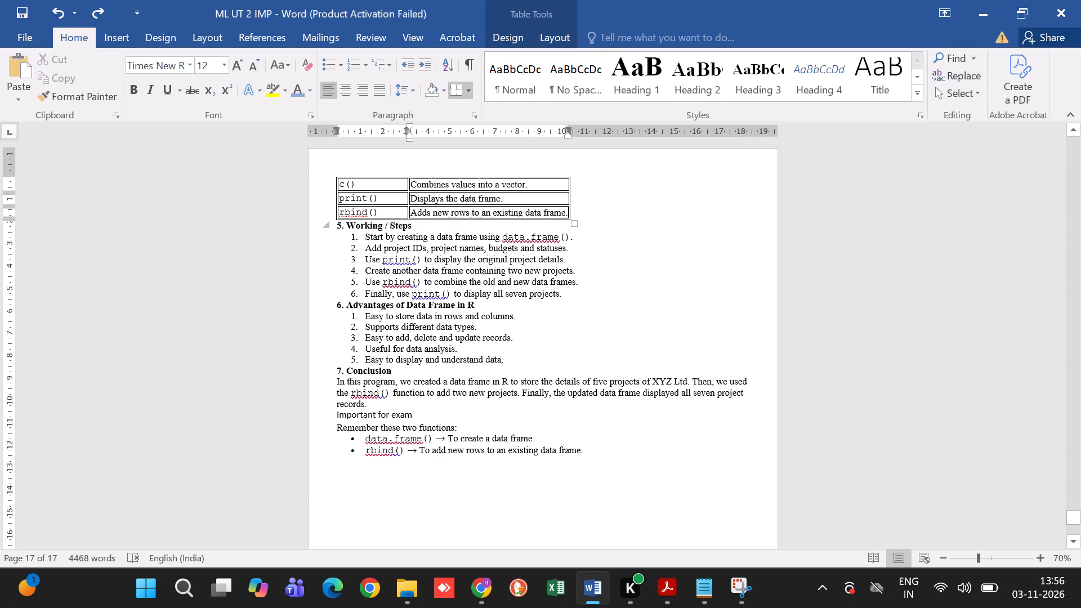
key(Down)
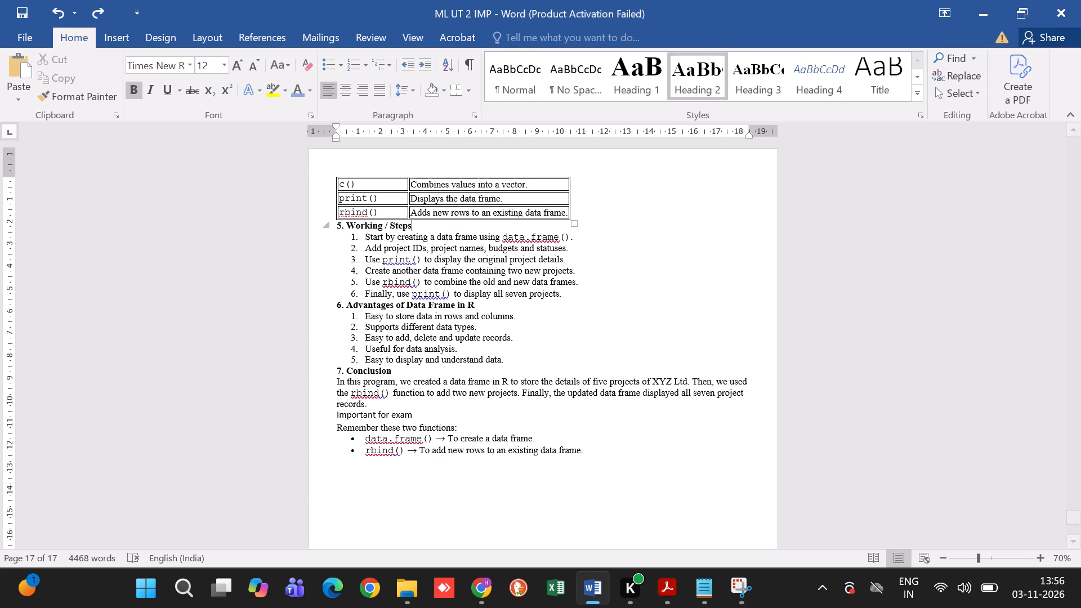
key(Left)
key(Left)
key(Left)
key(Left)
key(Left)
key(Left)
key(Left)
key(Left)
key(Left)
key(Left)
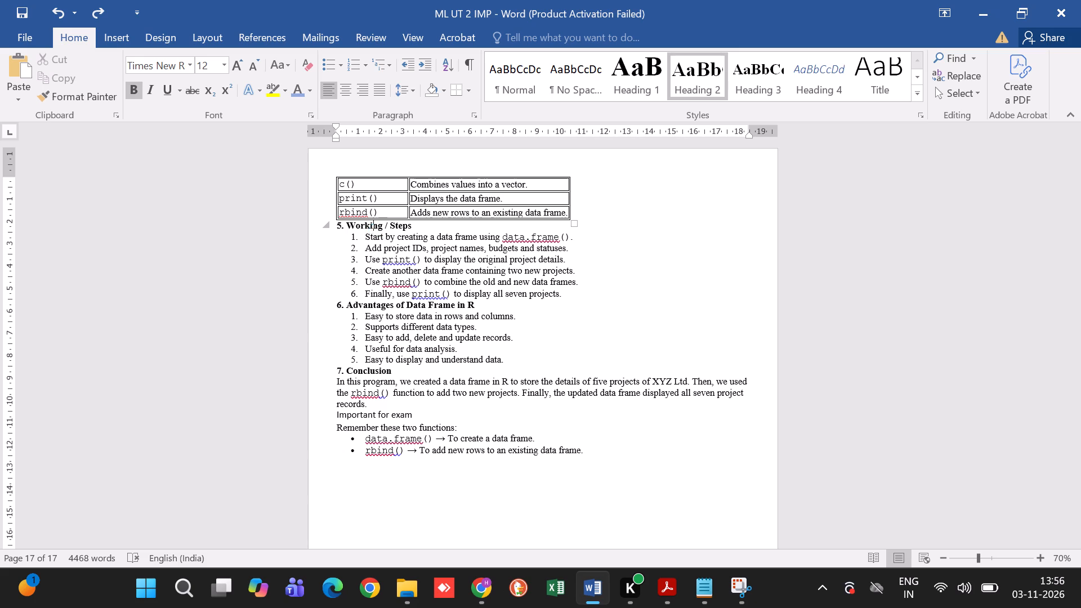
key(Left)
key(Left)
key(Left)
click(377, 230)
key(Left)
key(Left)
click(377, 230)
key(Left)
click(377, 230)
key(Left)
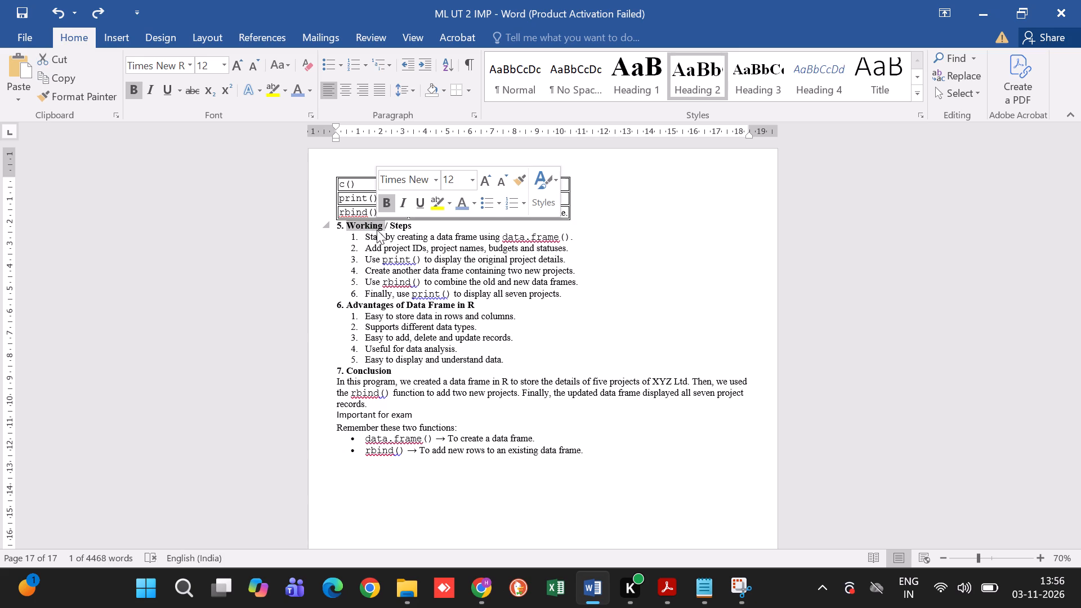
key(Left)
key(Left)
click(377, 230)
key(Left)
click(377, 230)
key(Left)
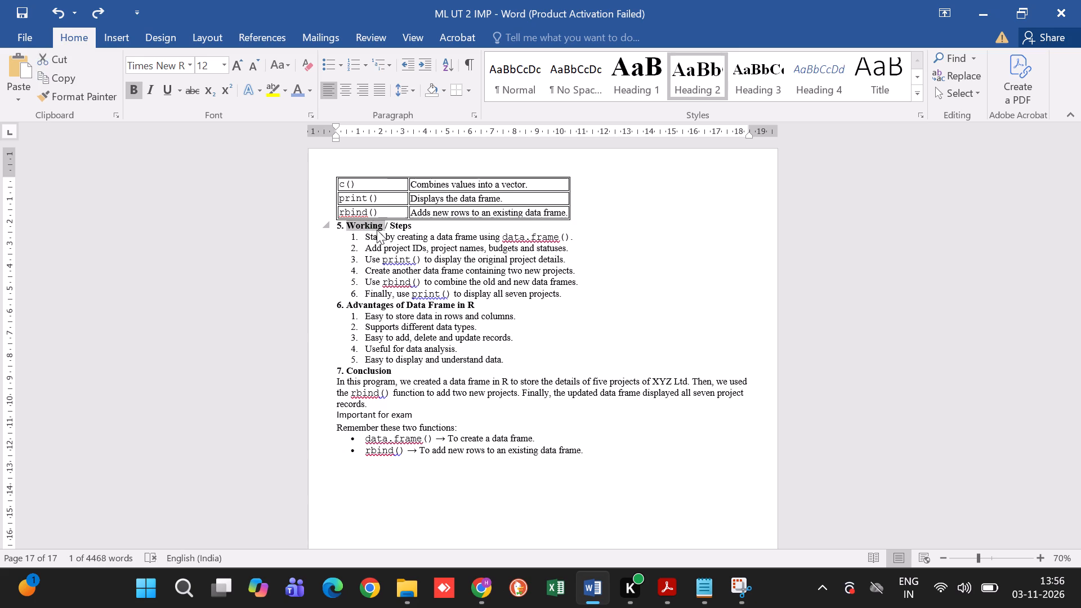
key(Left)
key(Left)
key(Left)
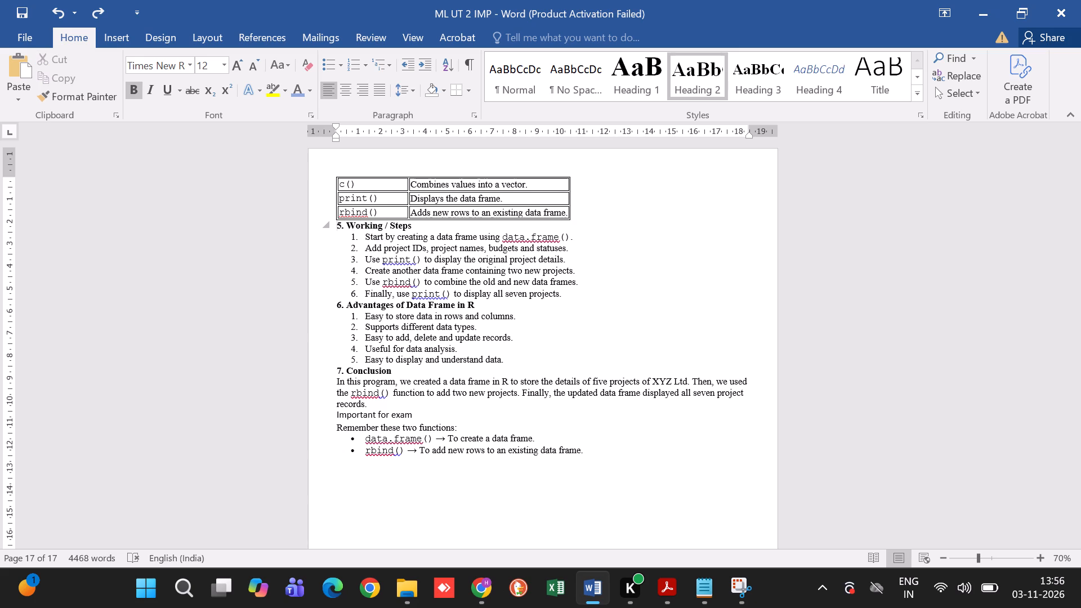
key(Return)
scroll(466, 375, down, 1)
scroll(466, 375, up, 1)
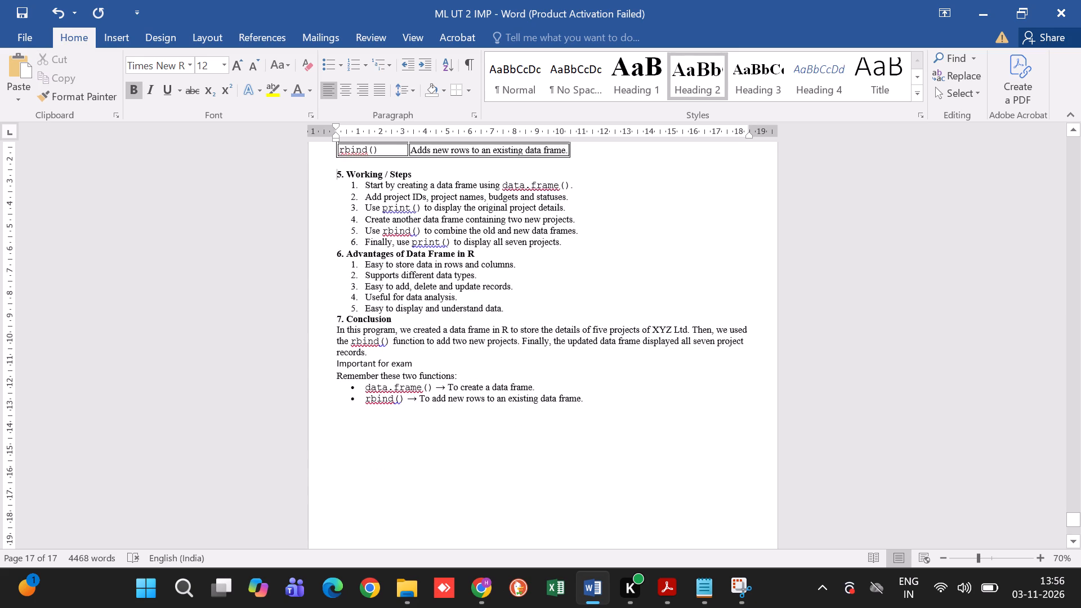
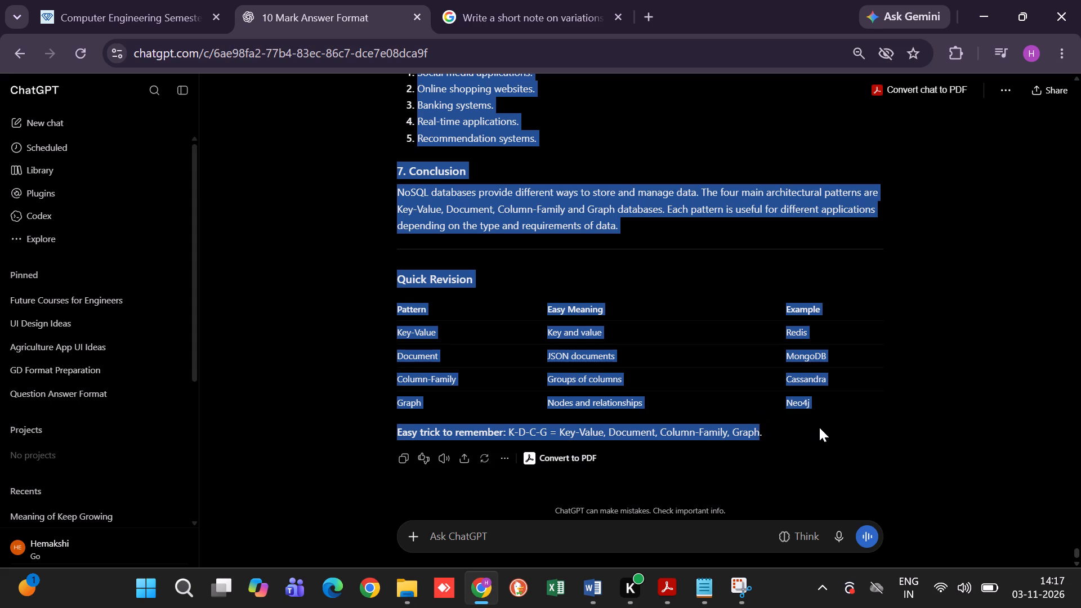
drag(819, 427, 919, 428)
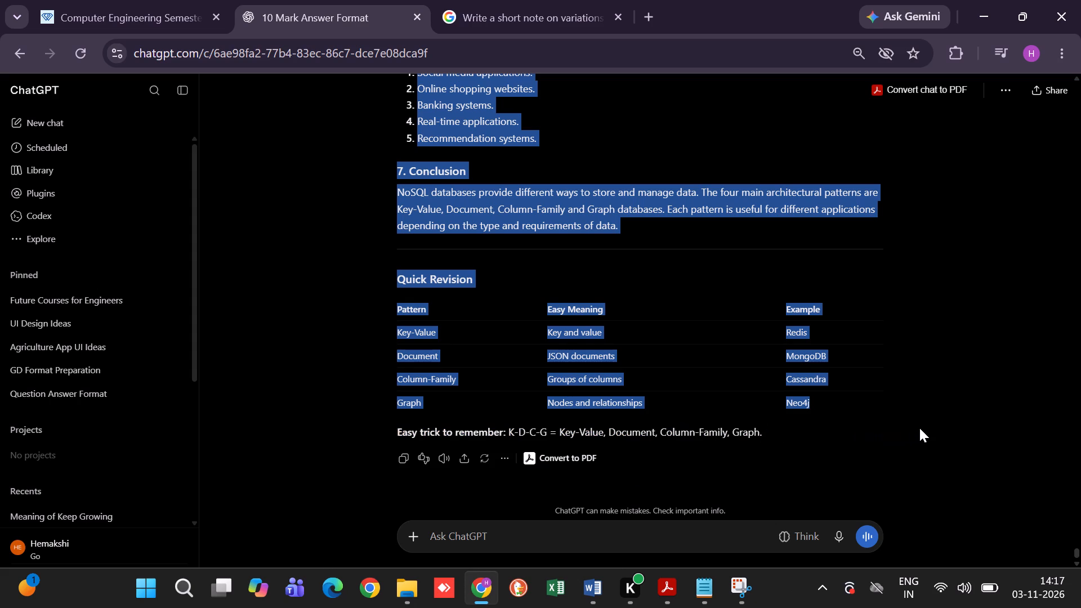
key(ctrl+c)
click(595, 588)
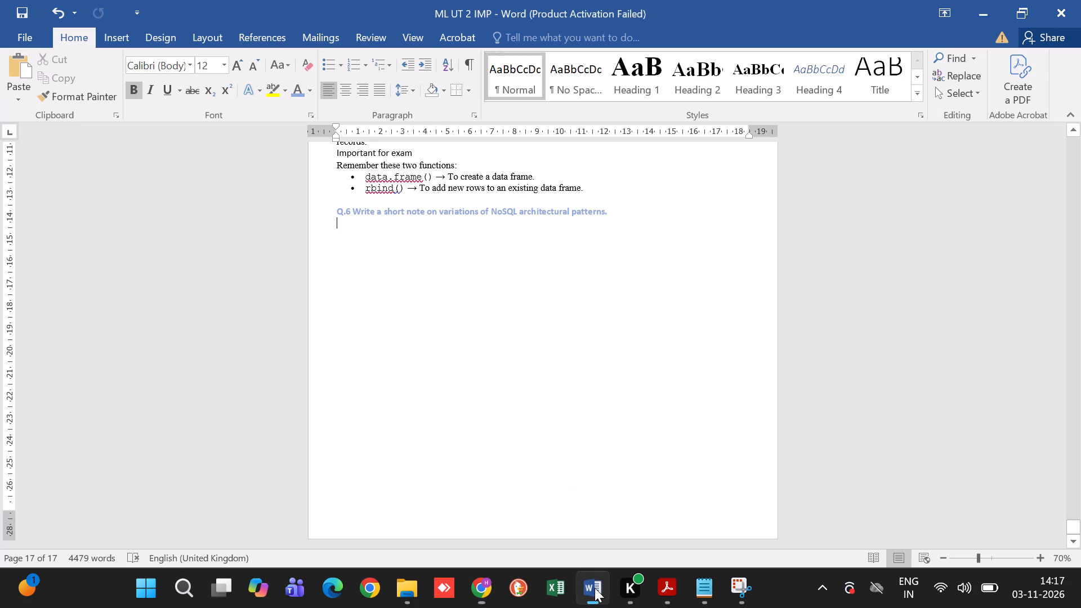
key(ctrl+v)
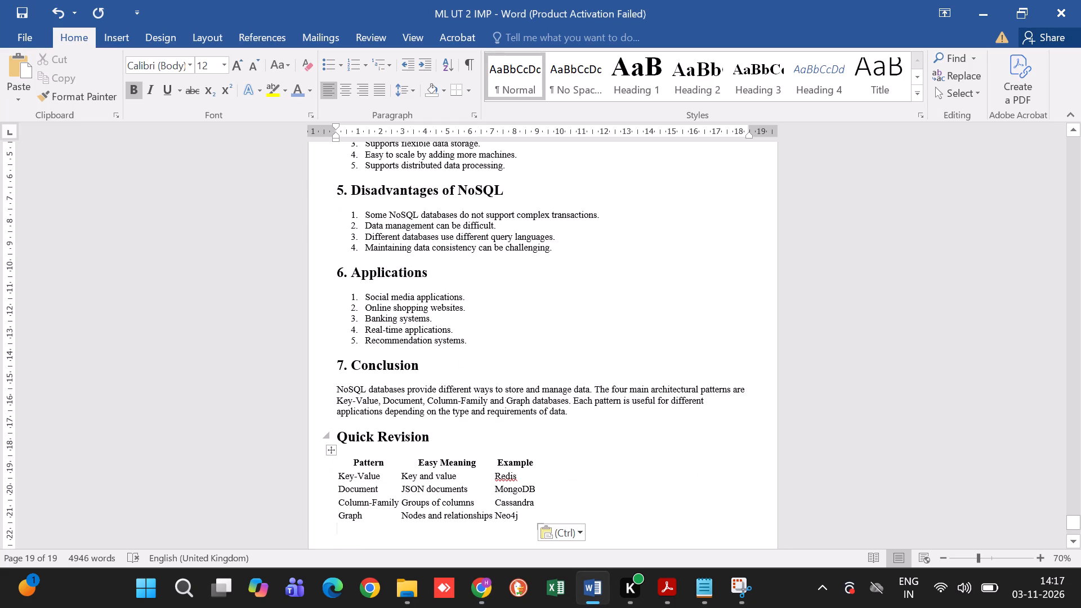
Apply All Borders to the Quick Revision table at the end of the Q.6 answer.
click(332, 450)
click(481, 426)
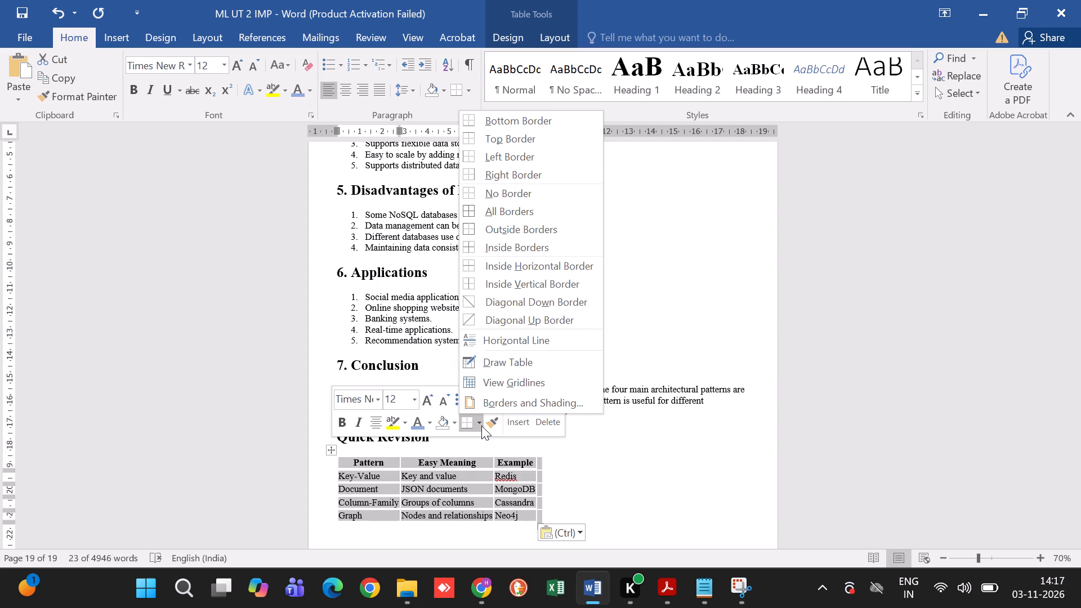
click(502, 205)
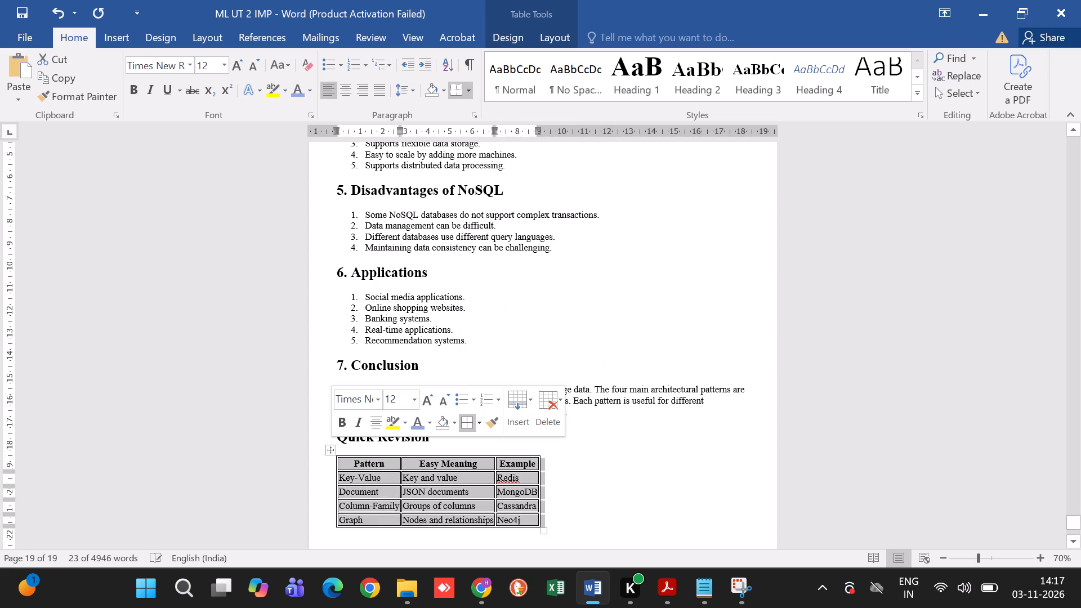
Set the whole Q.6 answer, from the Introduction heading through the Quick Revision table, to font size 12.
scroll(510, 262, up, 6)
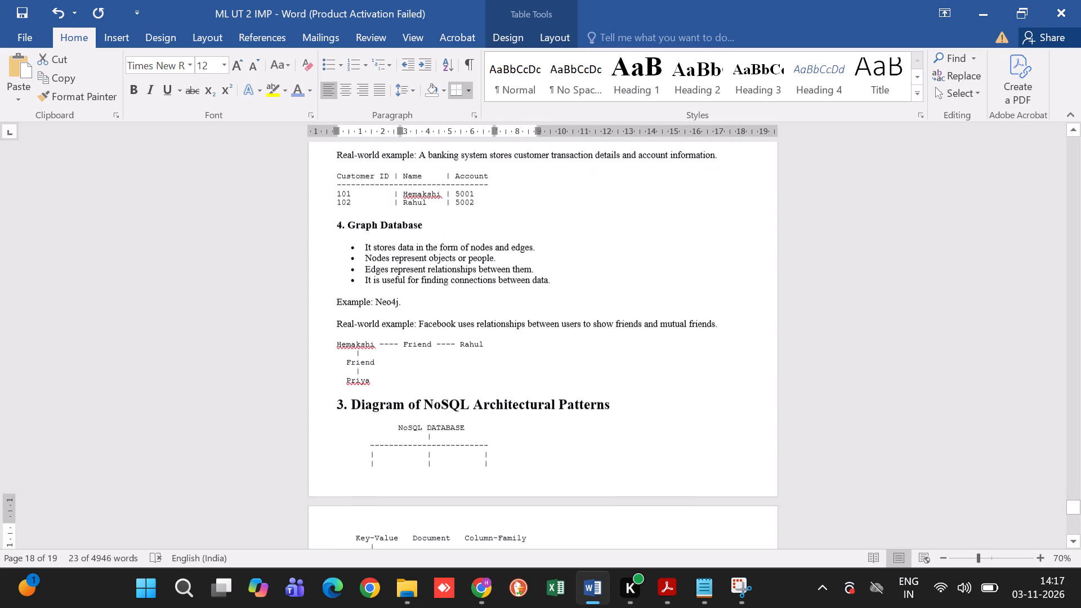
scroll(510, 262, up, 3)
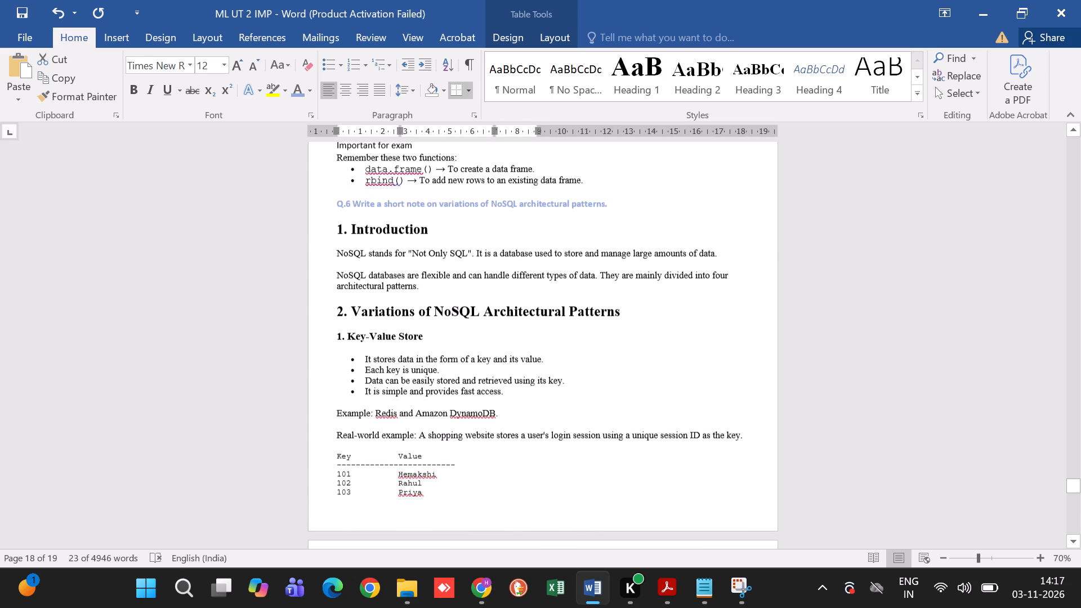
click(340, 459)
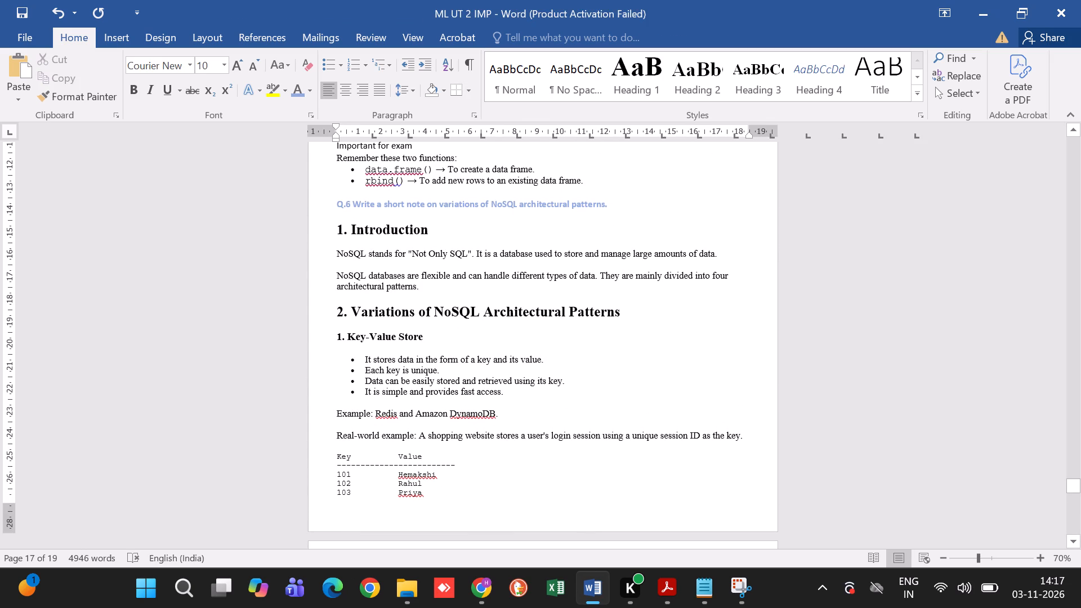
click(333, 448)
scroll(415, 339, up, 2)
scroll(415, 339, down, 1)
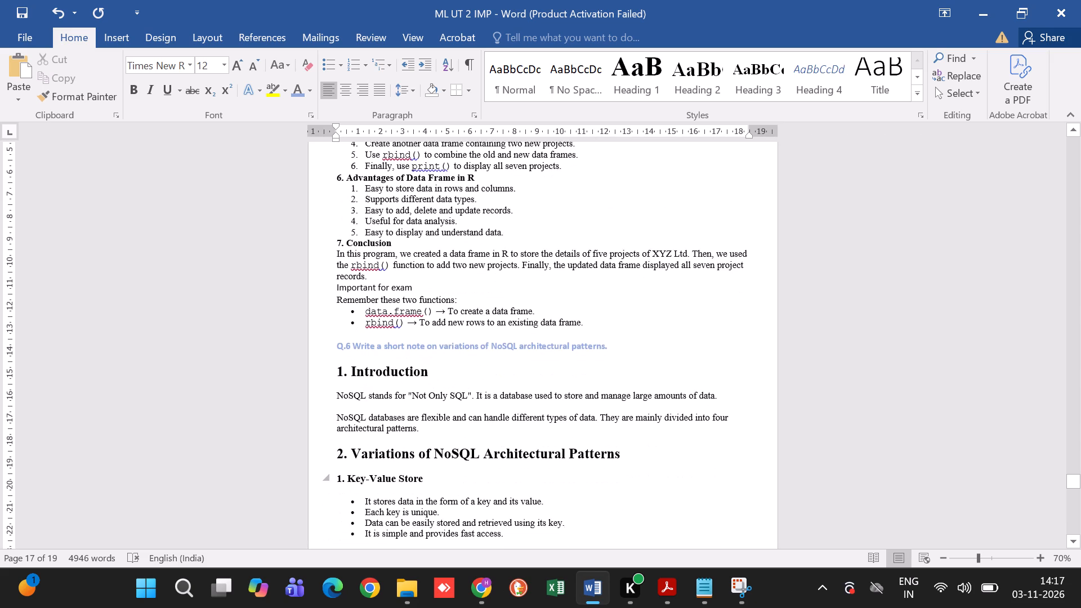
drag(332, 362, 338, 365)
drag(338, 365, 641, 607)
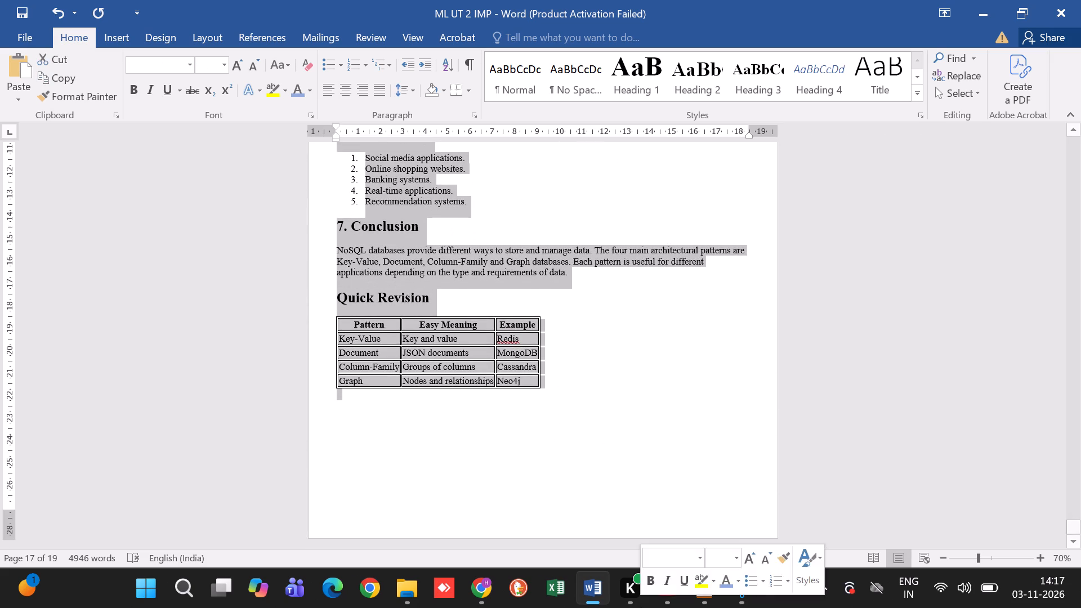
click(213, 58)
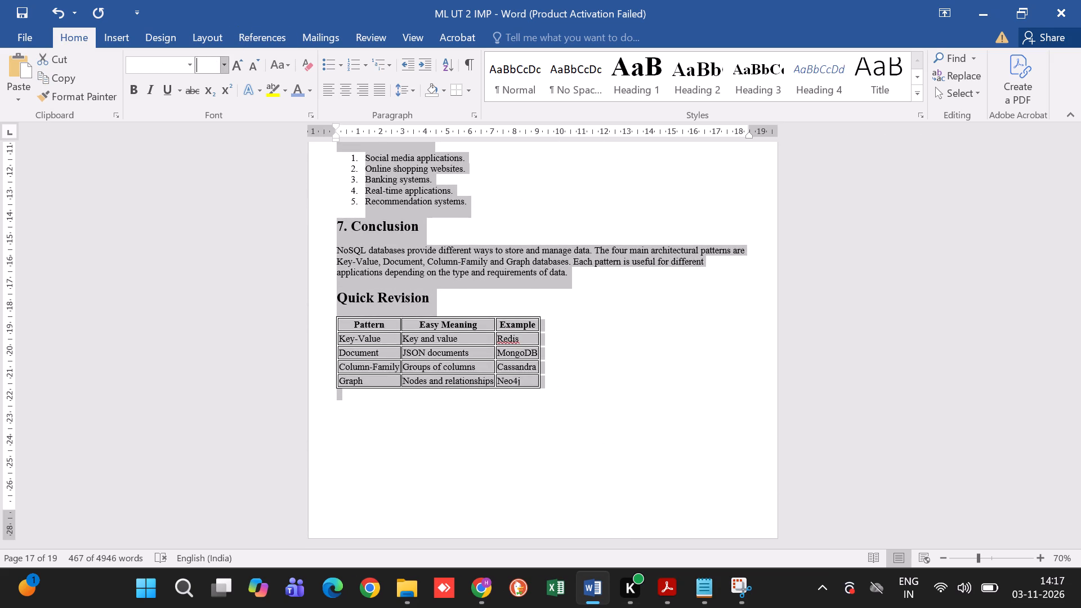
text(12)
key(Return)
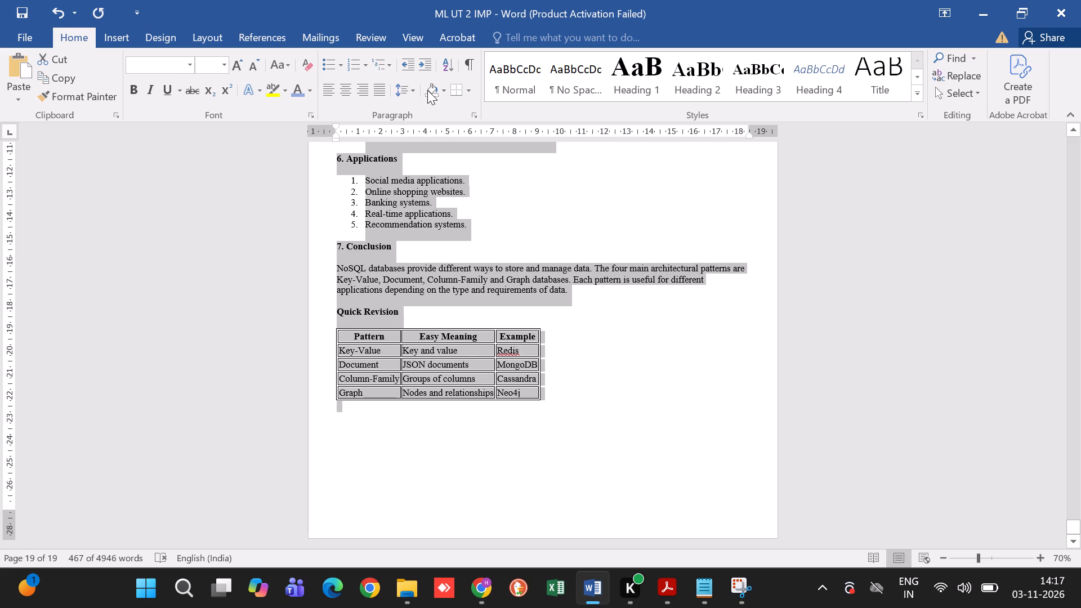
Remove the space after paragraphs throughout the selected Q.6 answer.
drag(418, 91, 410, 91)
click(410, 91)
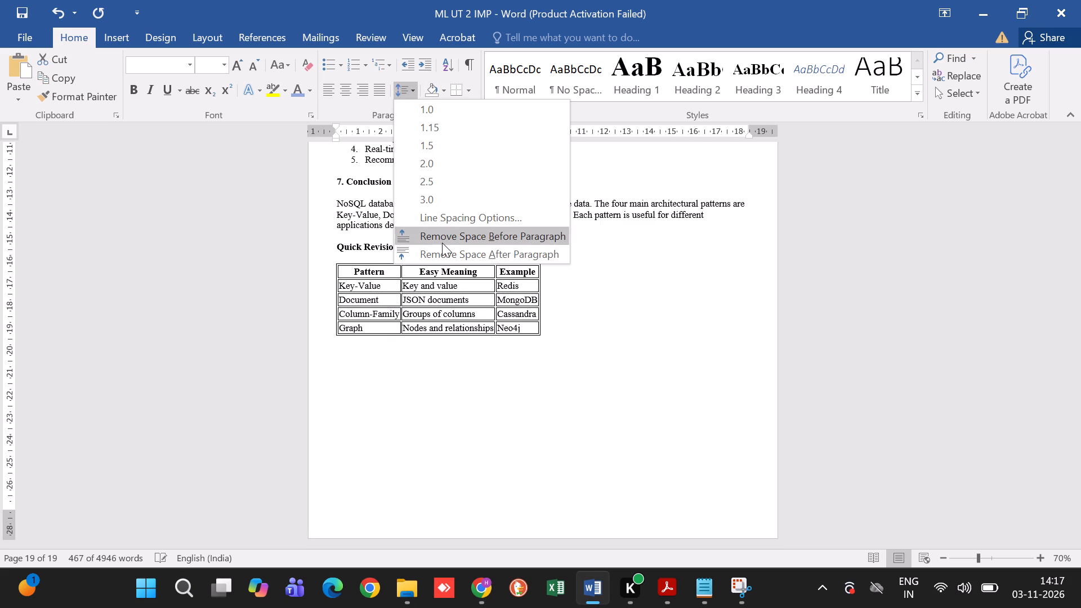
click(443, 249)
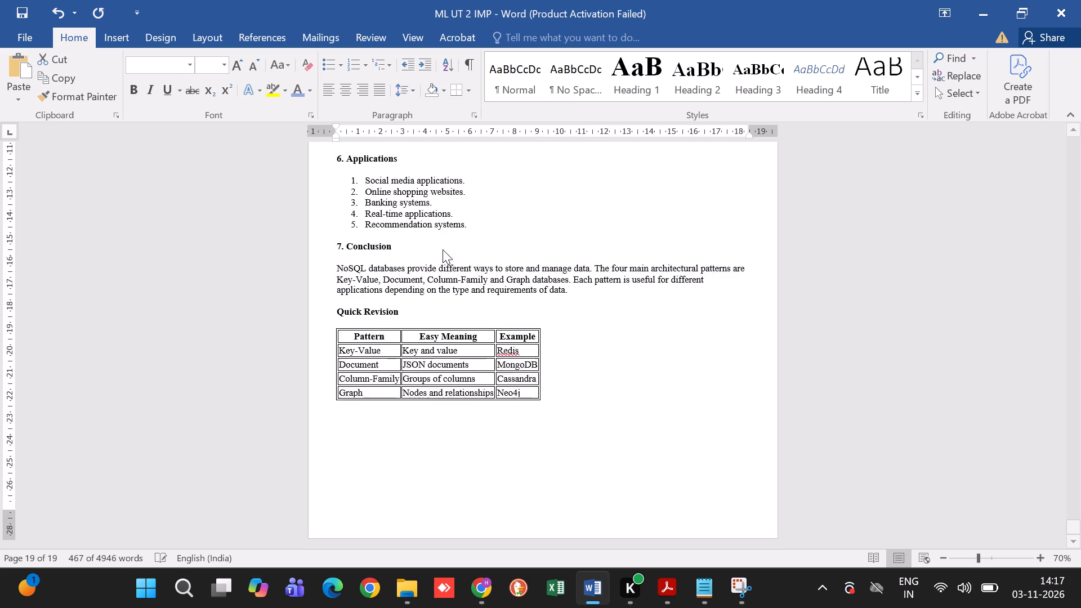
Start the next question heading with "Q.7" below the Quick Revision table, checking the previous question's number.
click(336, 383)
key(Return)
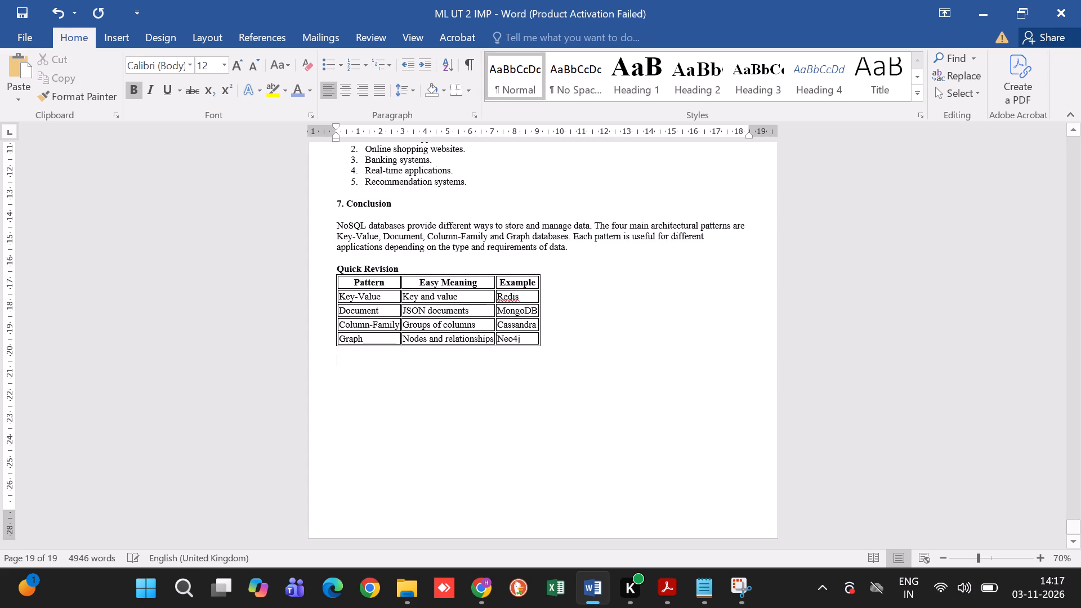
text(Q.)
scroll(515, 247, up, 2)
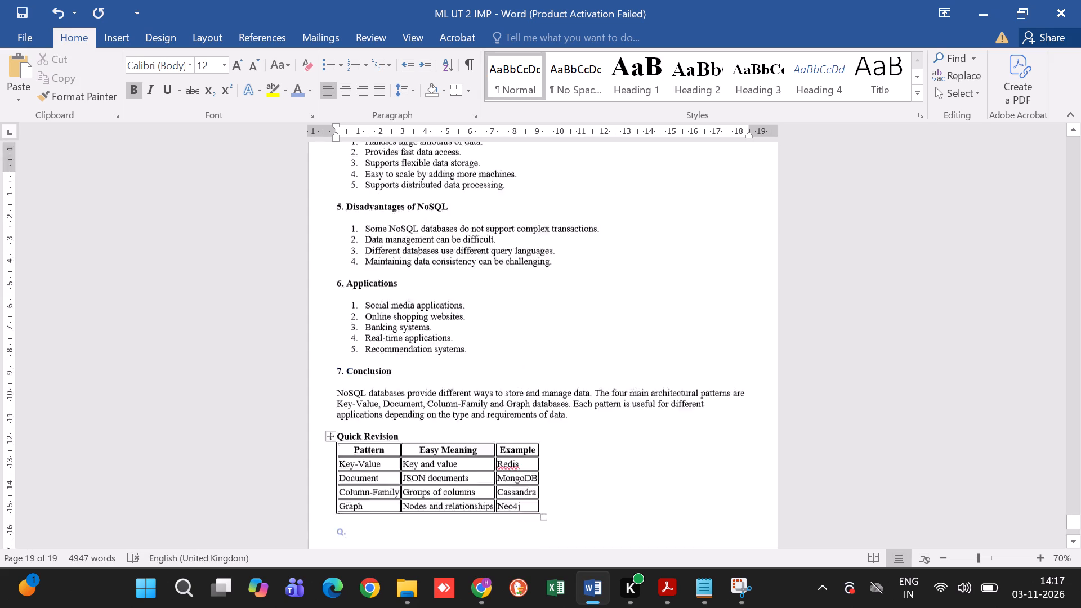
scroll(515, 247, up, 4)
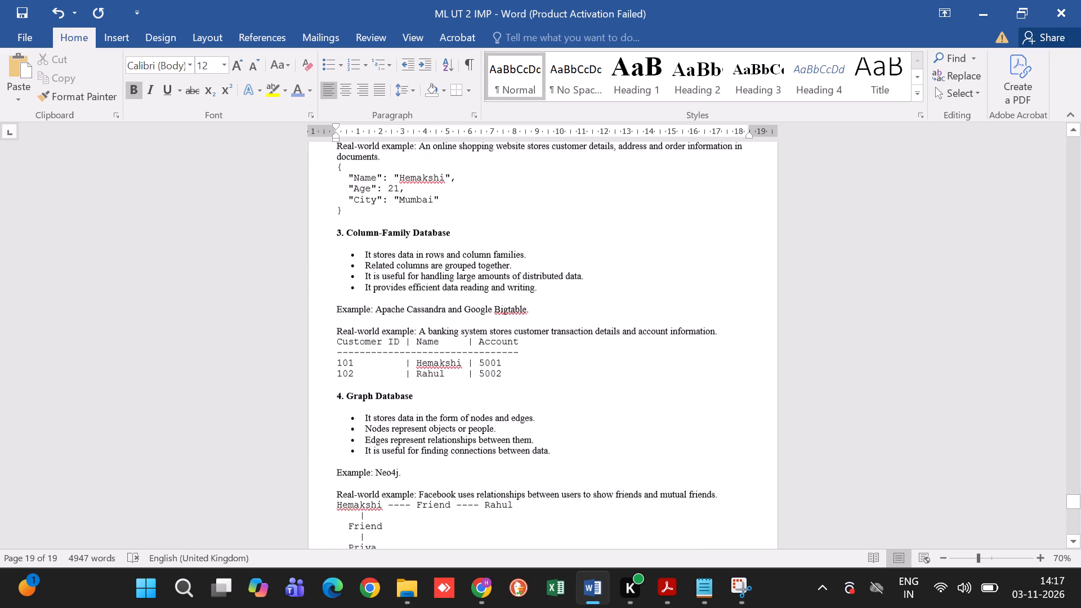
scroll(515, 247, up, 3)
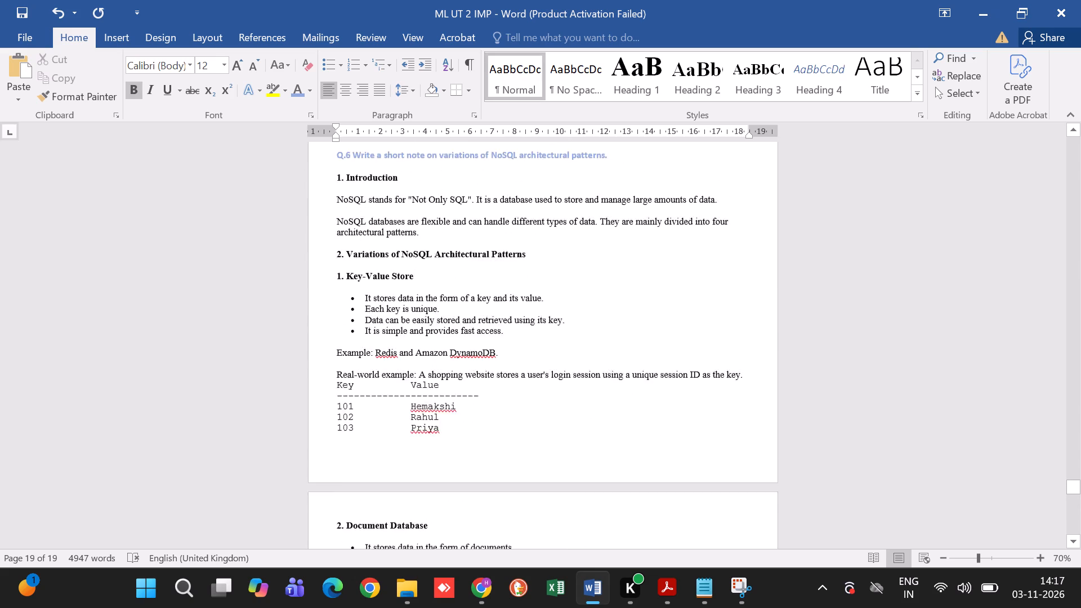
scroll(515, 247, up, 1)
scroll(515, 247, down, 8)
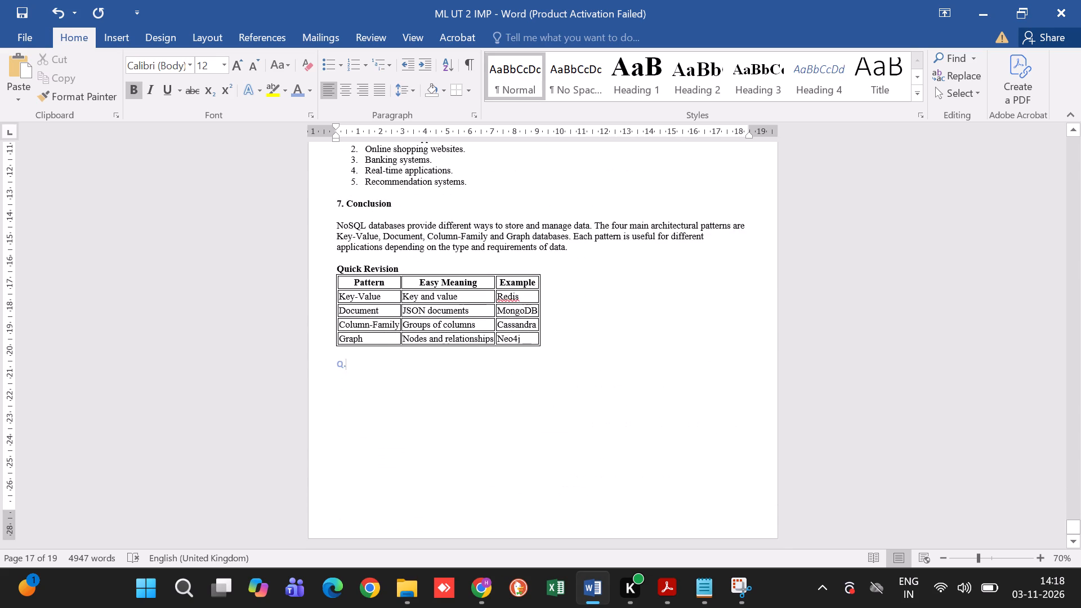
text(7)
key(space)
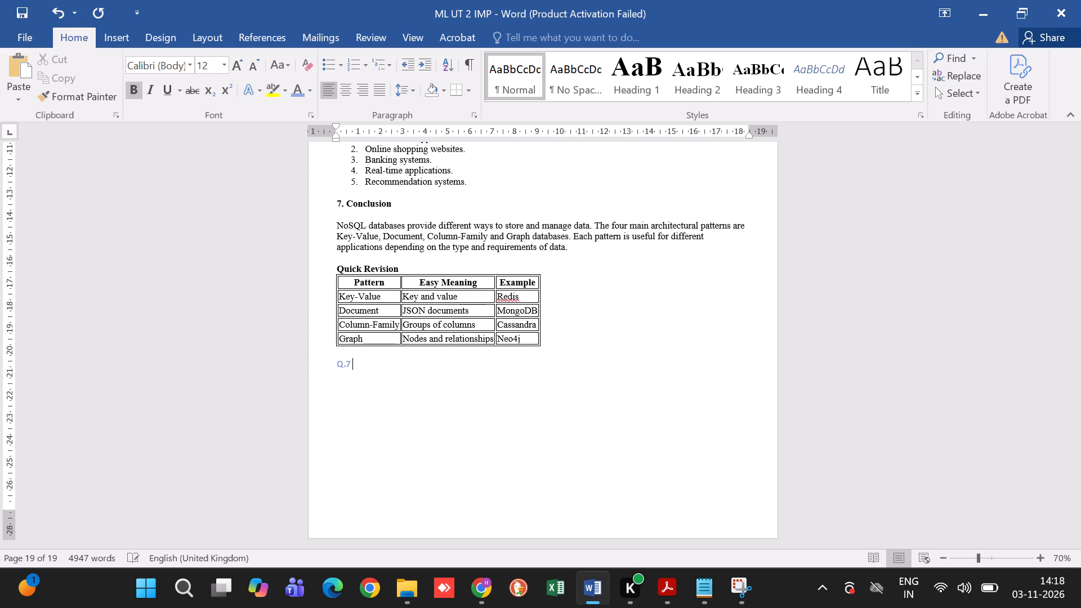
Copy the GeeksforGeeks graph diagram of nodes, edges and relationships from Google Images and paste it after Word's "4. Advantages of NoSQL" heading.
click(478, 592)
click(503, 3)
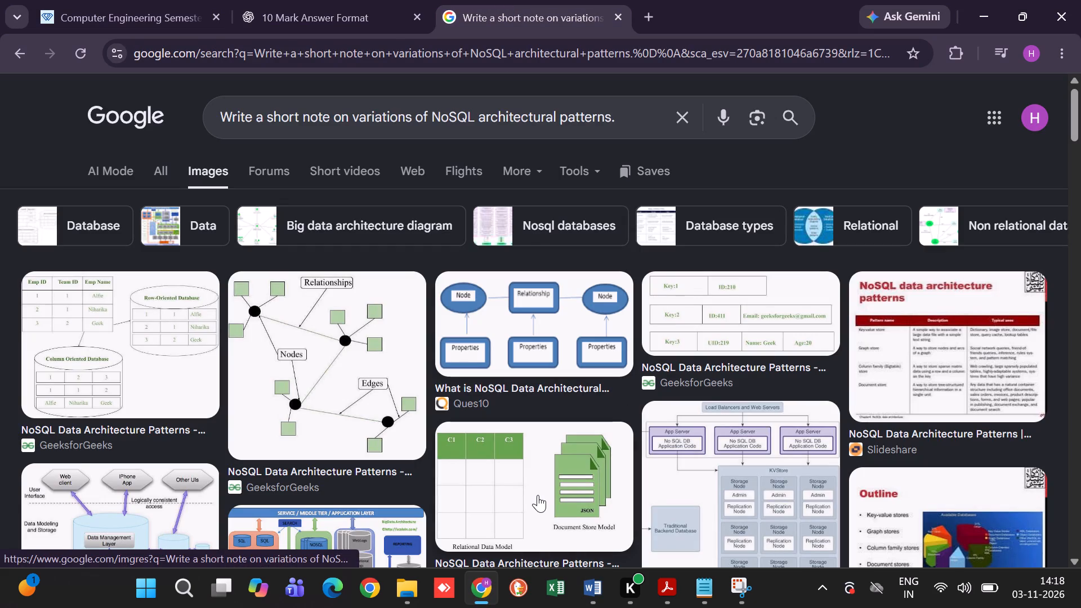
right_click(368, 350)
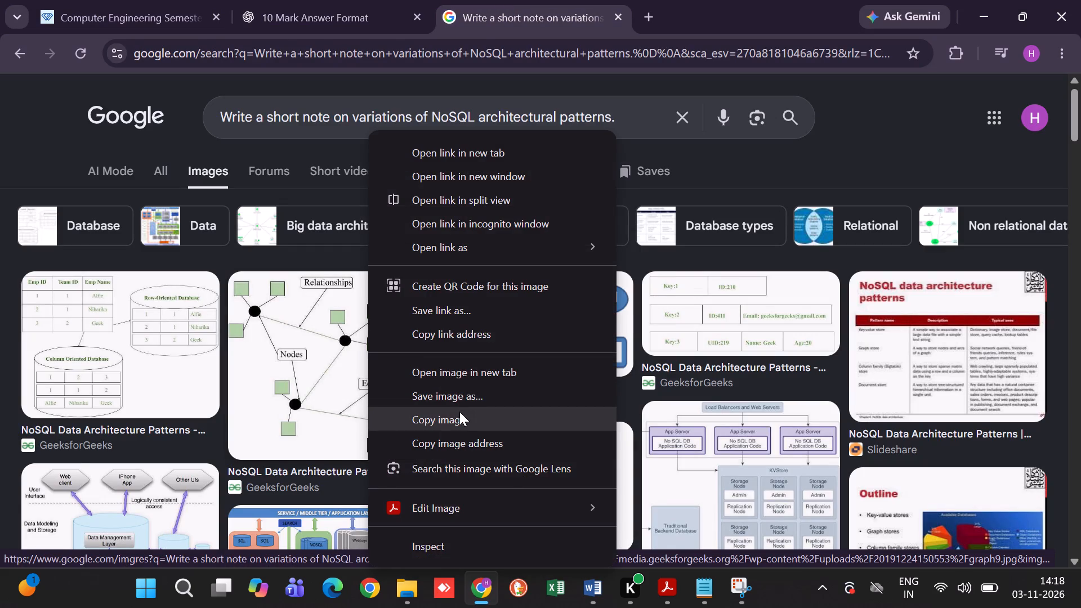
click(459, 412)
click(600, 593)
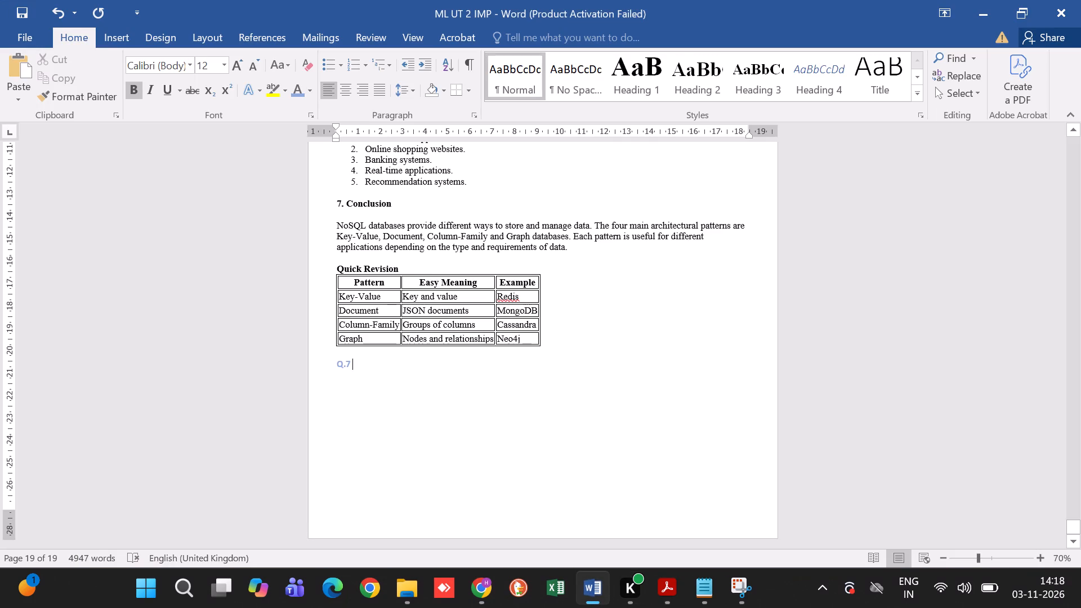
scroll(623, 366, up, 2)
click(596, 198)
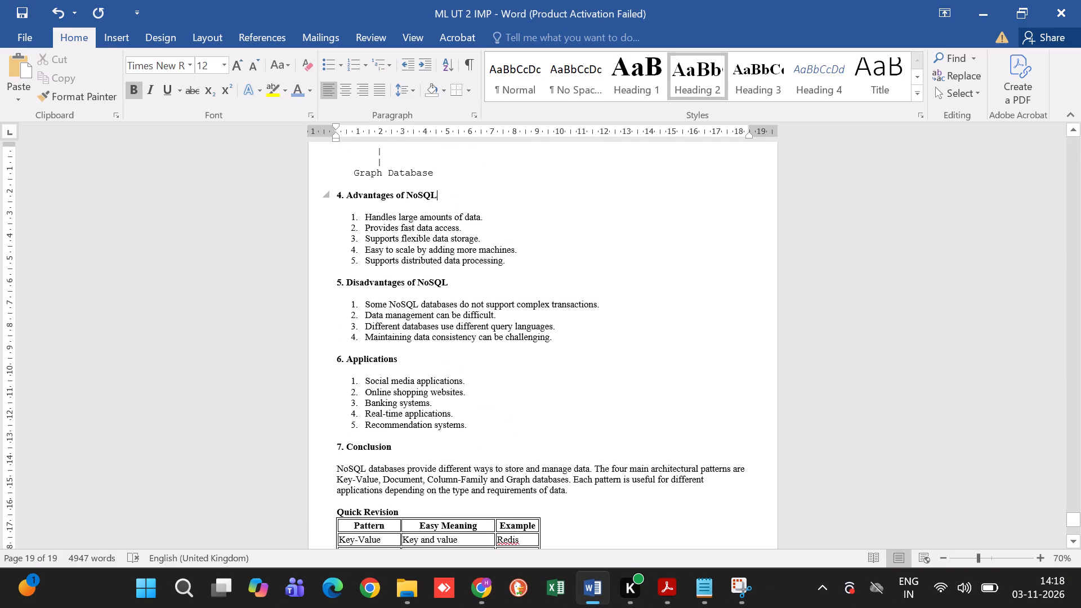
key(ctrl+v)
Shrink the pasted graph diagram proportionally to about half its width.
click(538, 299)
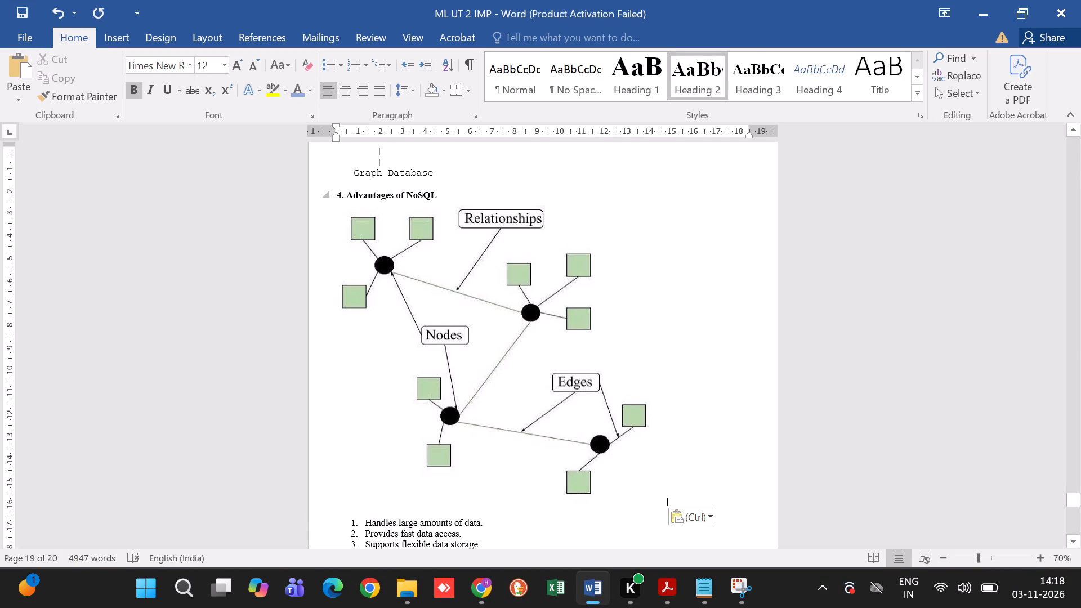
drag(665, 508, 498, 298)
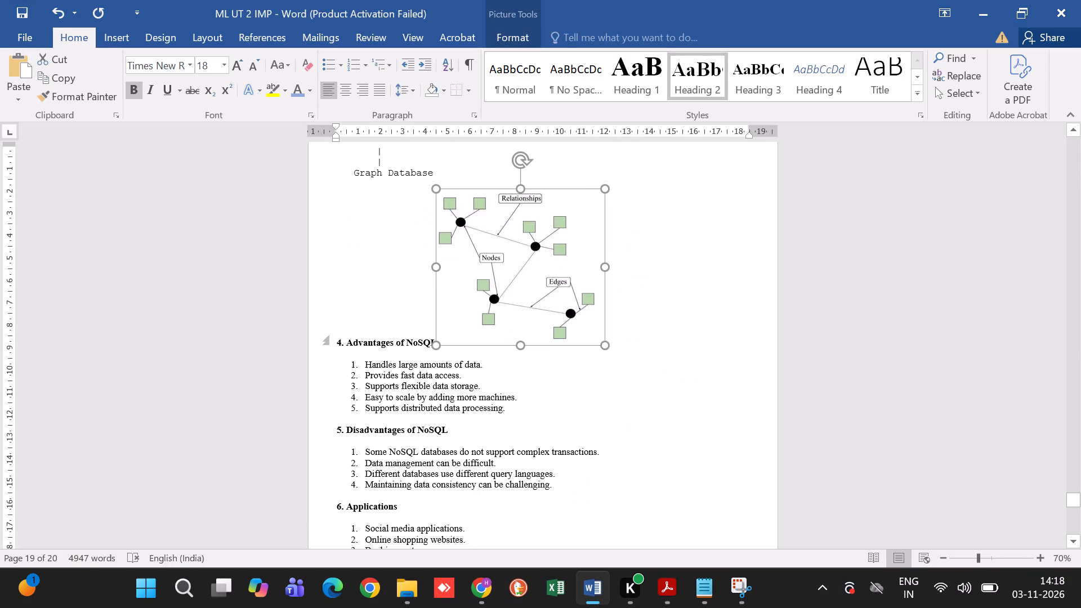
Set the graph diagram's text wrapping to Through so it floats over the NoSQL advantages section.
click(622, 189)
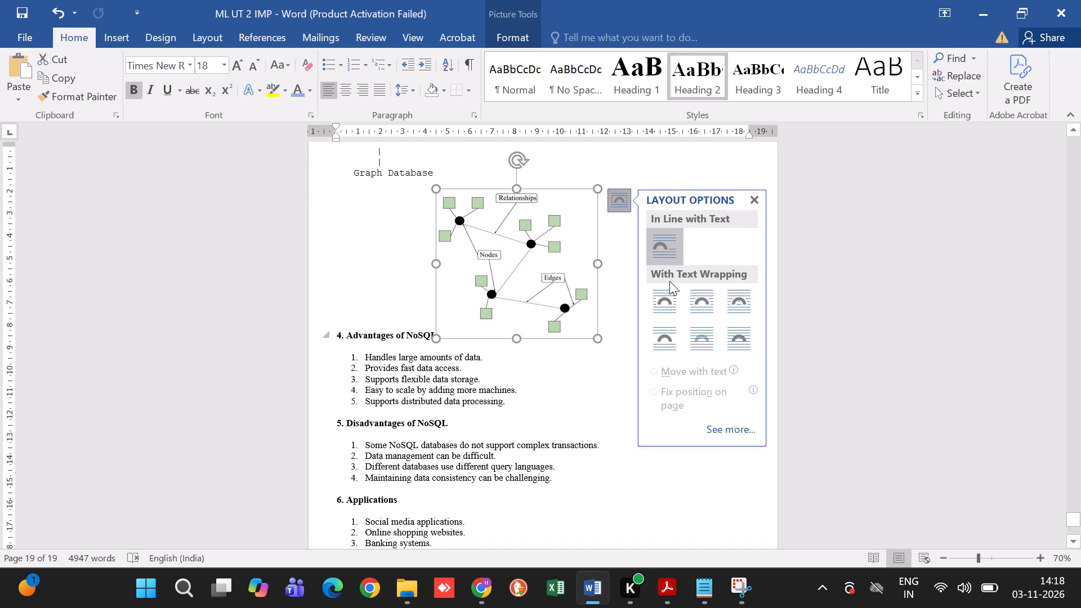
click(739, 295)
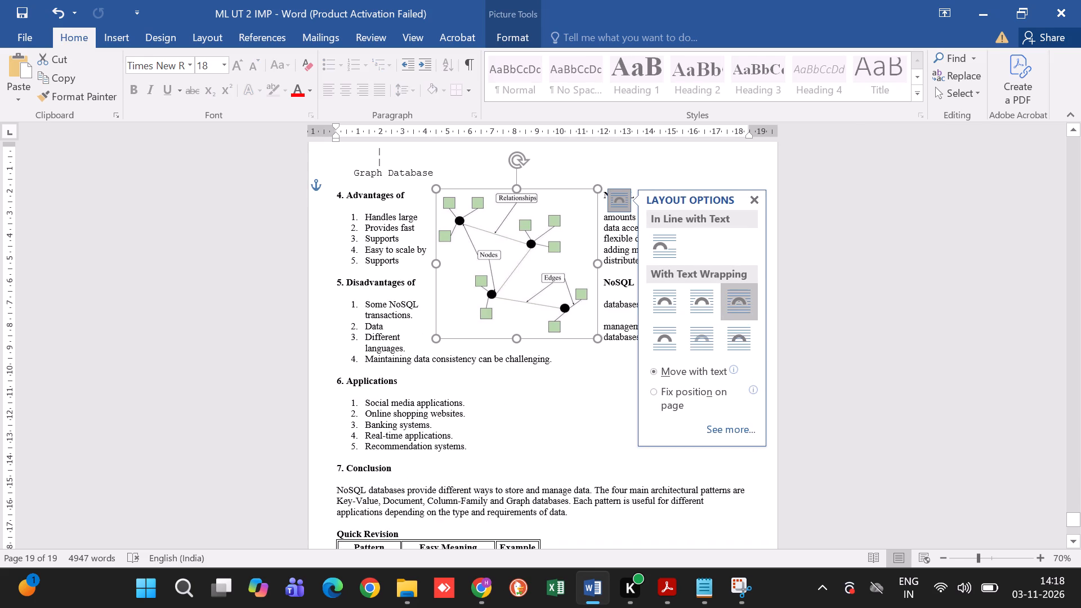
scroll(533, 261, right, 1)
click(559, 272)
click(574, 271)
scroll(537, 241, up, 1)
Move the floating graph diagram to the page's right edge, beside the NoSQL advantages list.
scroll(592, 395, up, 1)
click(556, 281)
click(562, 455)
scroll(556, 297, right, 1)
drag(553, 296, 690, 323)
scroll(553, 296, right, 1)
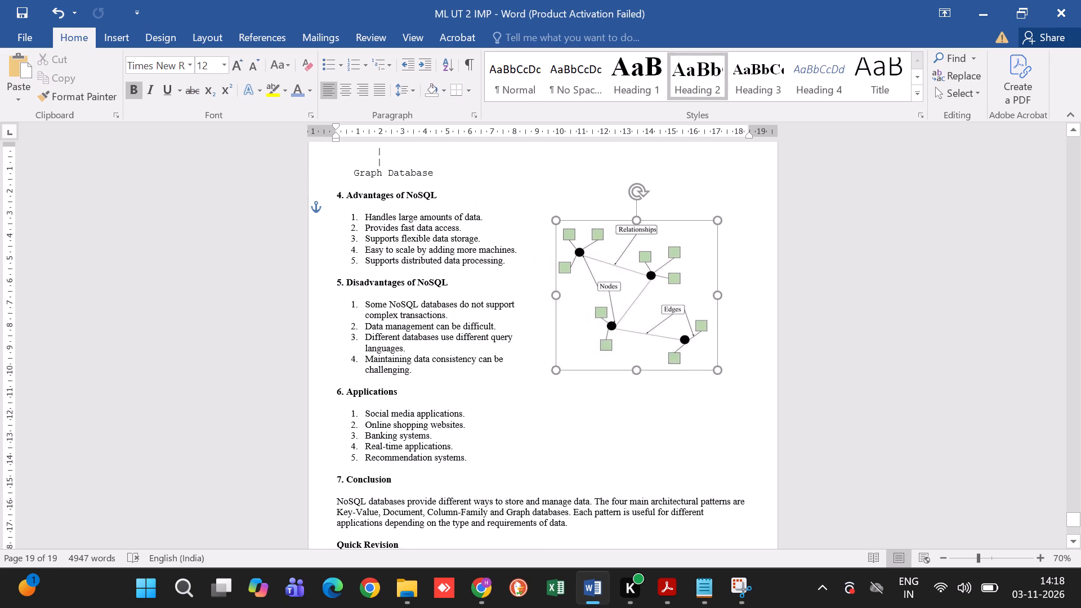
drag(690, 323, 711, 234)
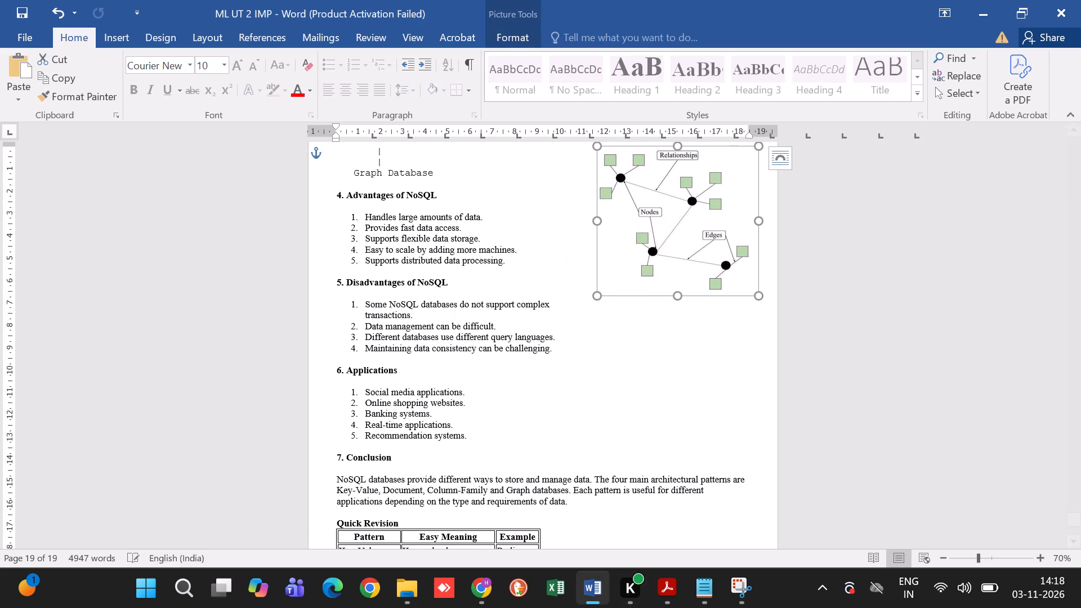
Copy the Ques10 Node, Relationship and Properties diagram from Google Images and paste it into Word's "6. Applications" list.
click(484, 594)
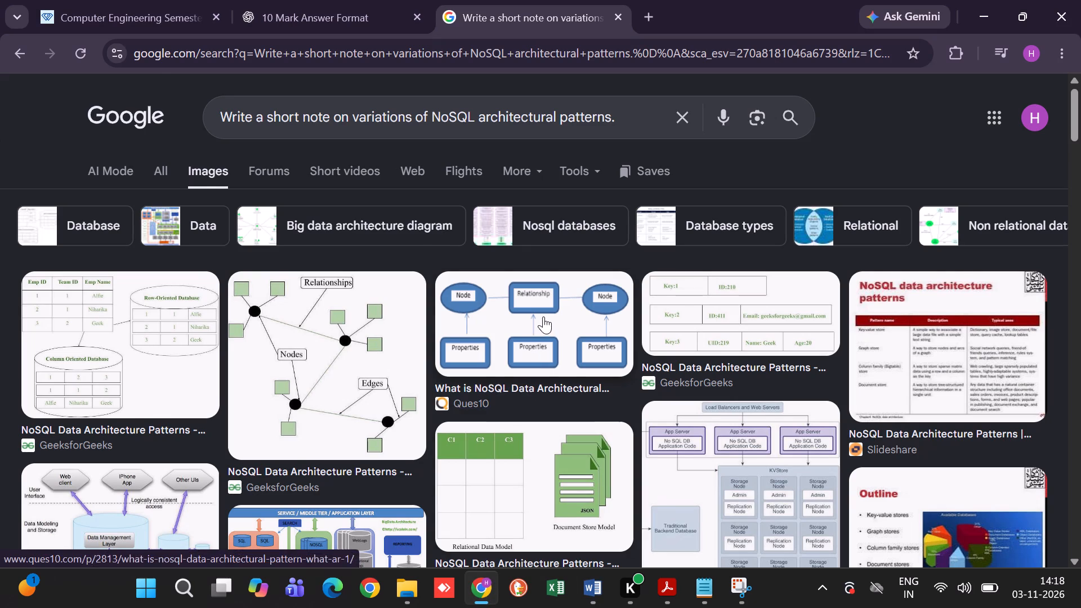
scroll(543, 317, down, 2)
scroll(543, 317, up, 1)
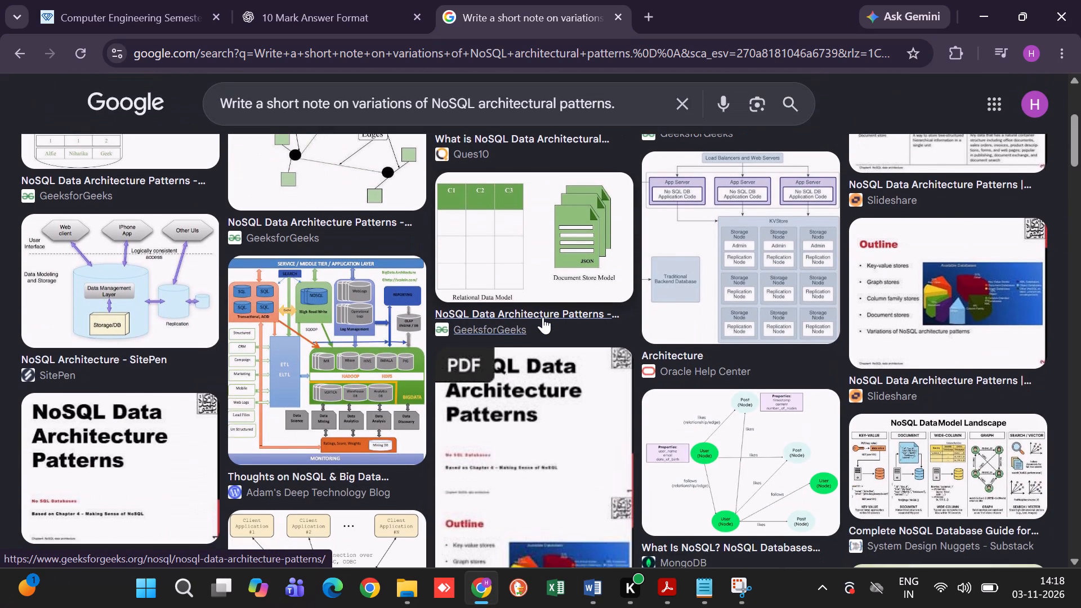
scroll(543, 317, up, 2)
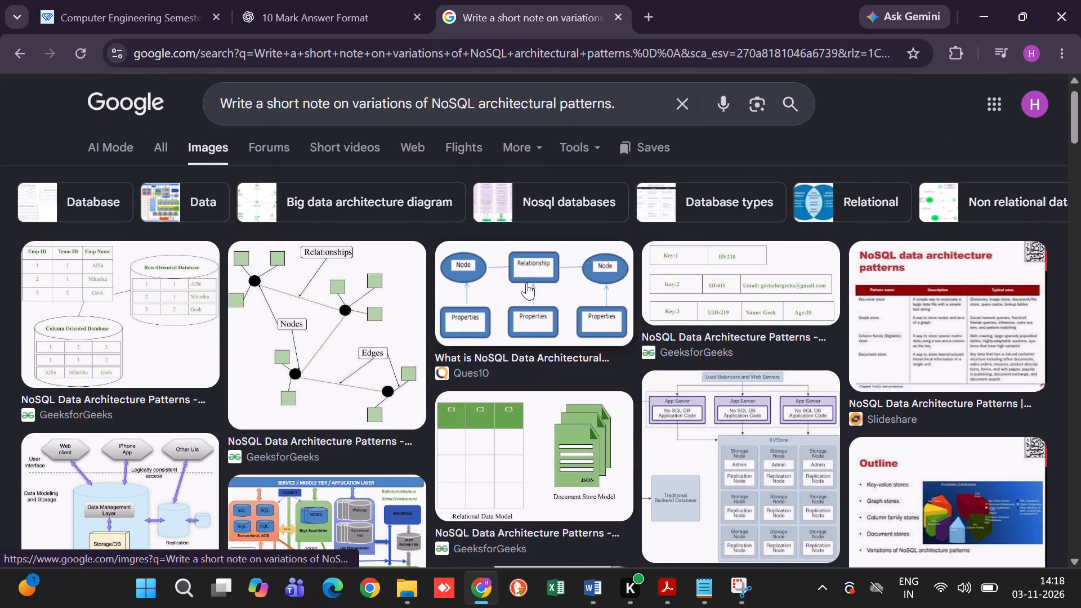
right_click(526, 283)
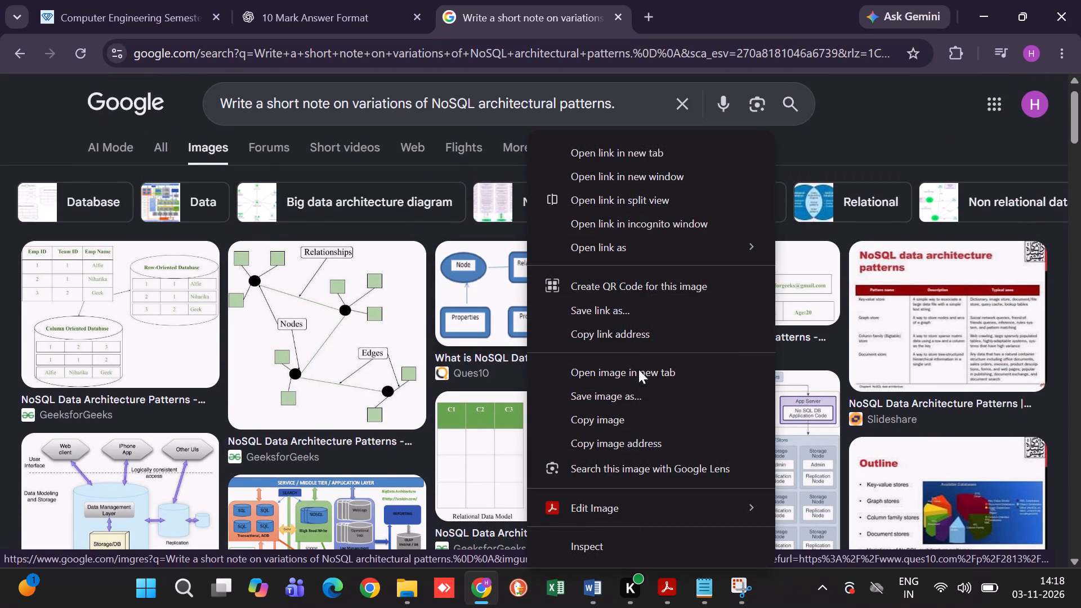
click(615, 421)
scroll(615, 421, down, 3)
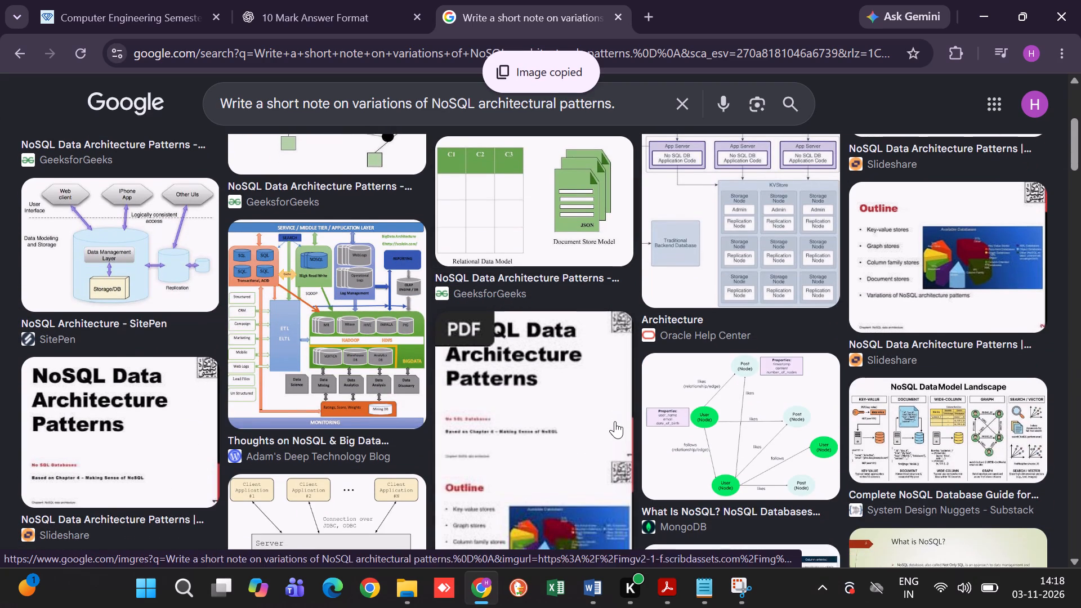
click(579, 596)
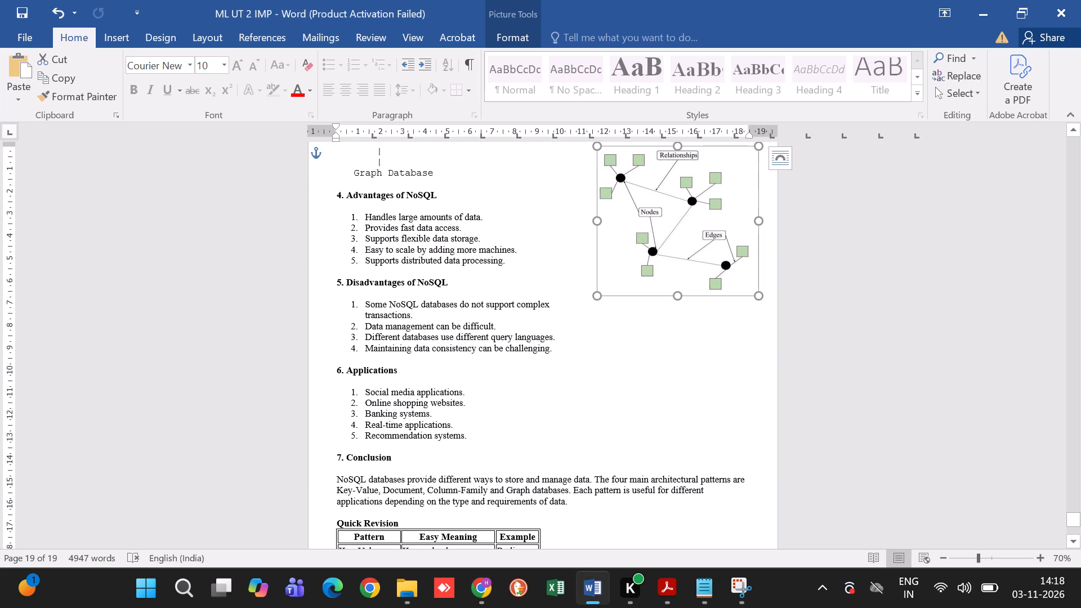
click(615, 388)
key(ctrl+v)
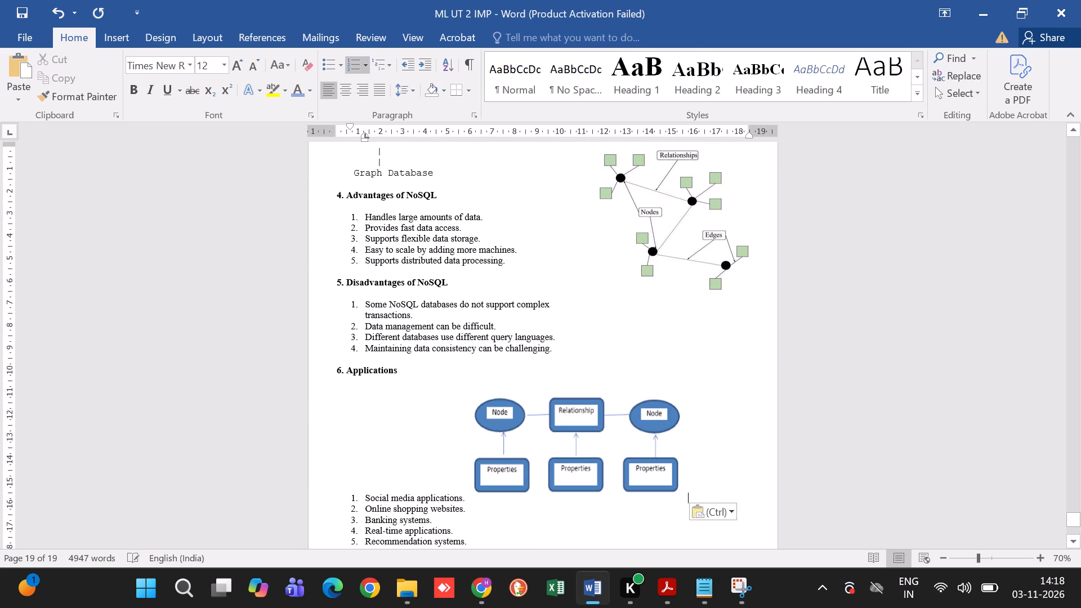
Set the Node–Relationship diagram's wrapping to Through, move it to the page's right edge beside Applications and shrink it slightly.
click(615, 388)
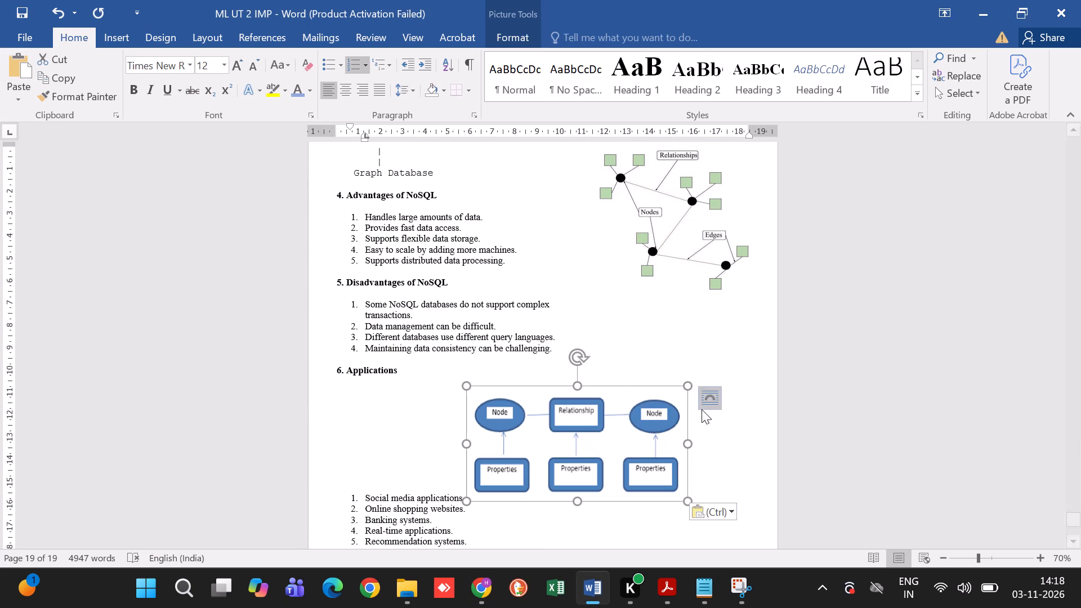
click(702, 409)
click(823, 433)
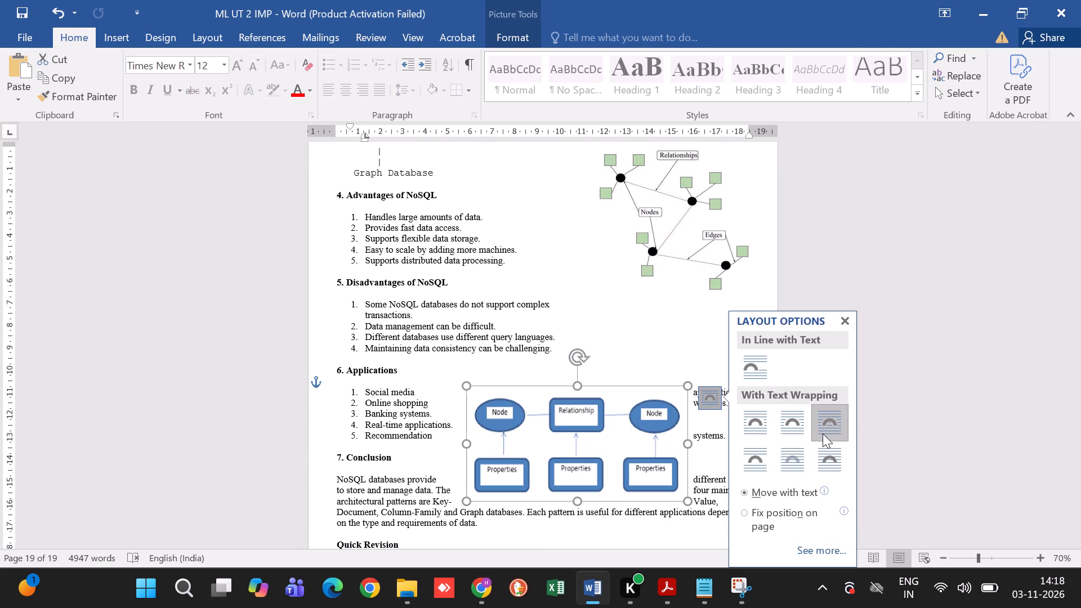
drag(635, 420, 715, 390)
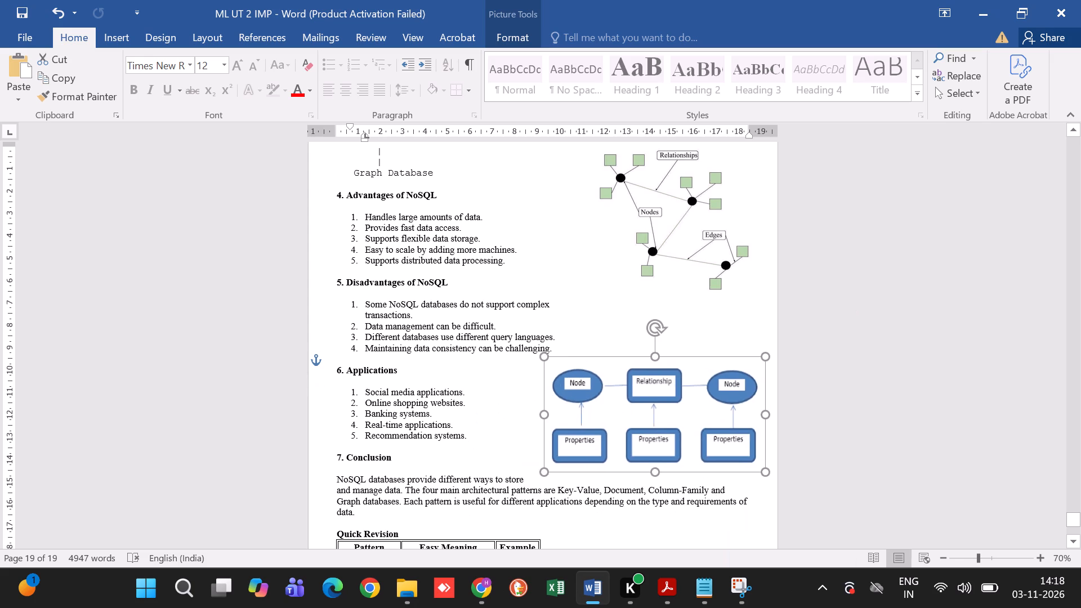
drag(715, 390, 728, 392)
drag(557, 474, 595, 446)
scroll(603, 434, down, 7)
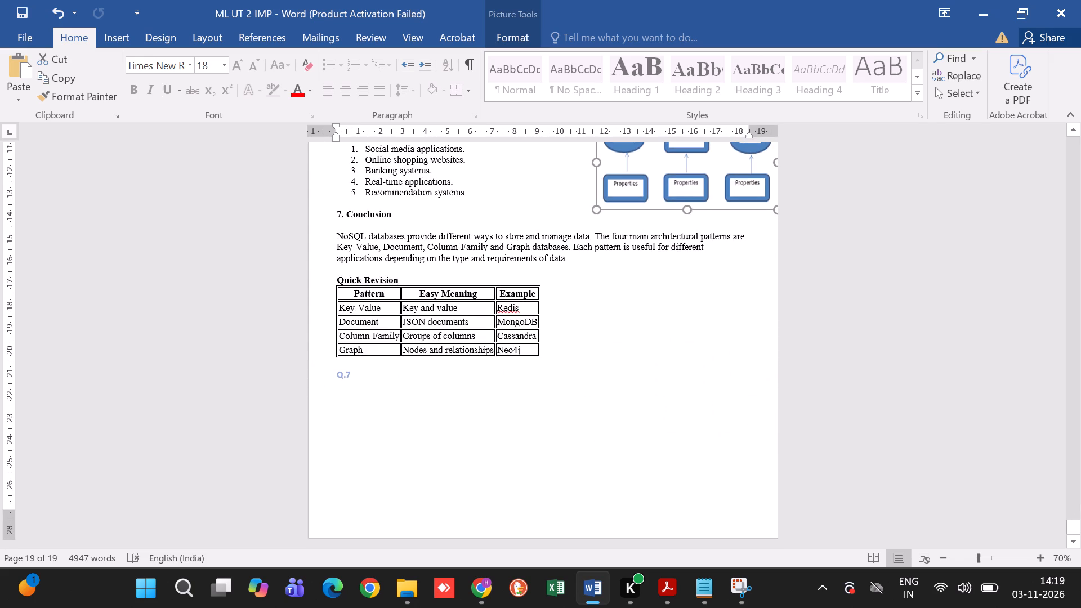
Delete the question on variations of NoSQL architectural patterns, including its b) label, from the Notepad question list.
click(691, 607)
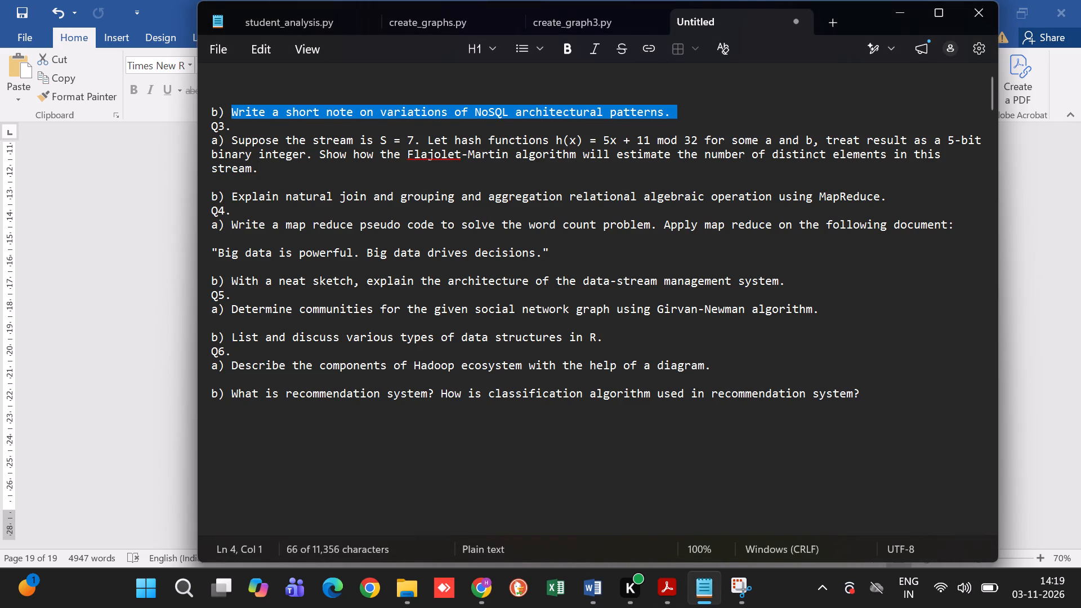
key(BackSpace)
key(BackSpace)
key(BackSpace)
key(BackSpace)
key(BackSpace)
key(BackSpace)
key(BackSpace)
key(BackSpace)
key(BackSpace)
key(BackSpace)
key(BackSpace)
key(BackSpace)
key(BackSpace)
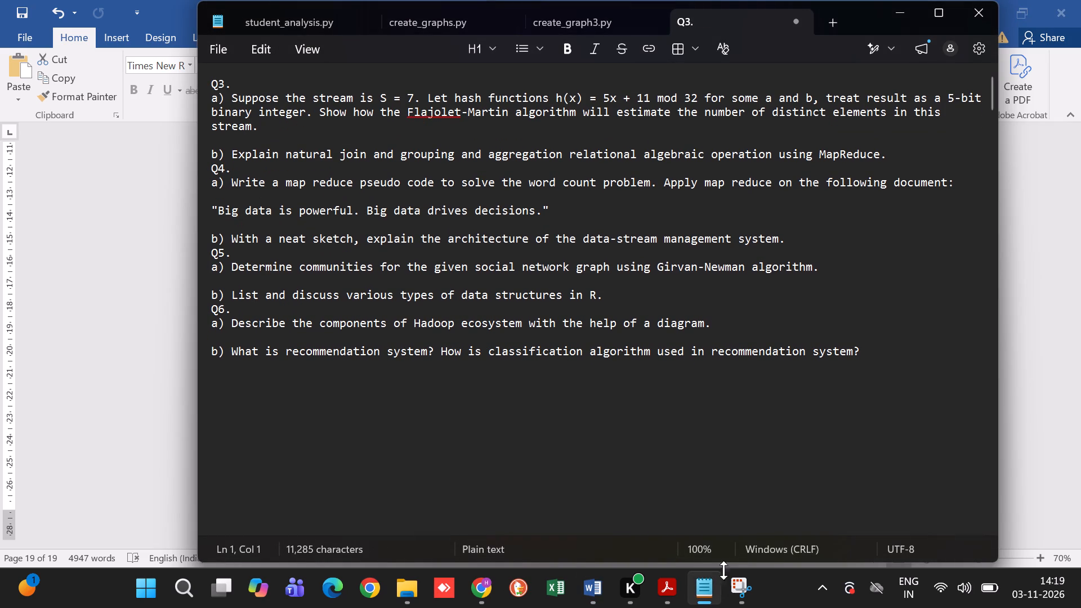
Snip the Q3 a) Flajolet-Martin stream question from page 2 of the Big Data Analytics paper in Acrobat.
click(672, 593)
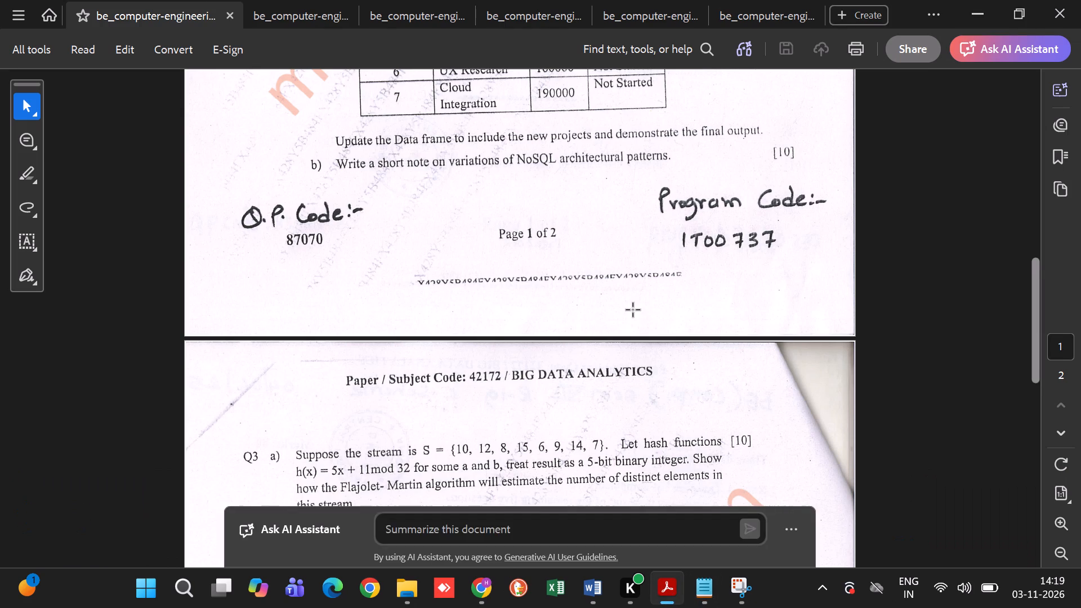
scroll(633, 310, down, 2)
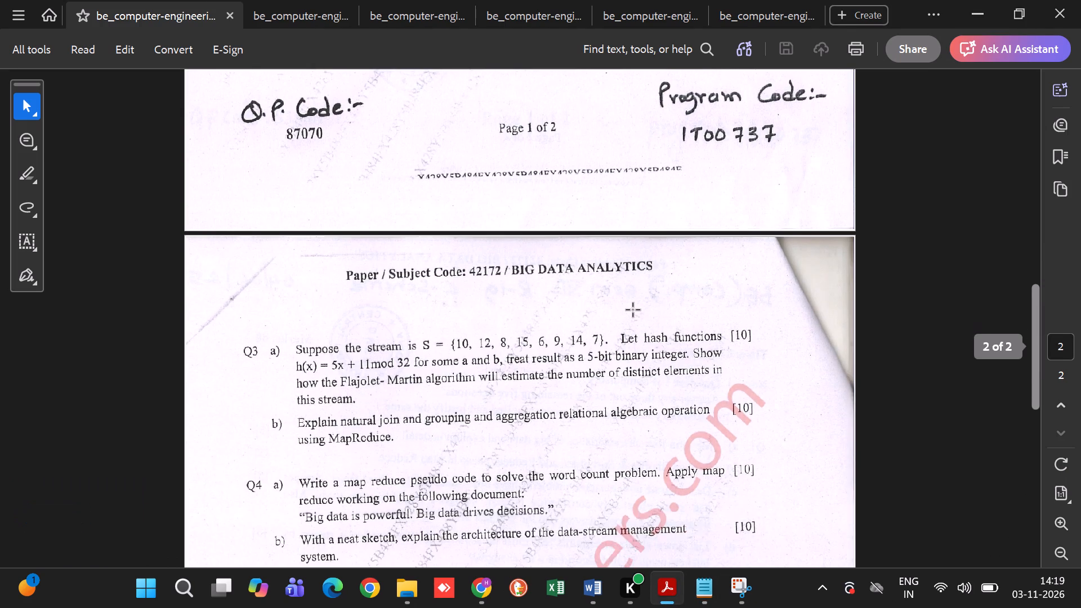
scroll(633, 310, down, 4)
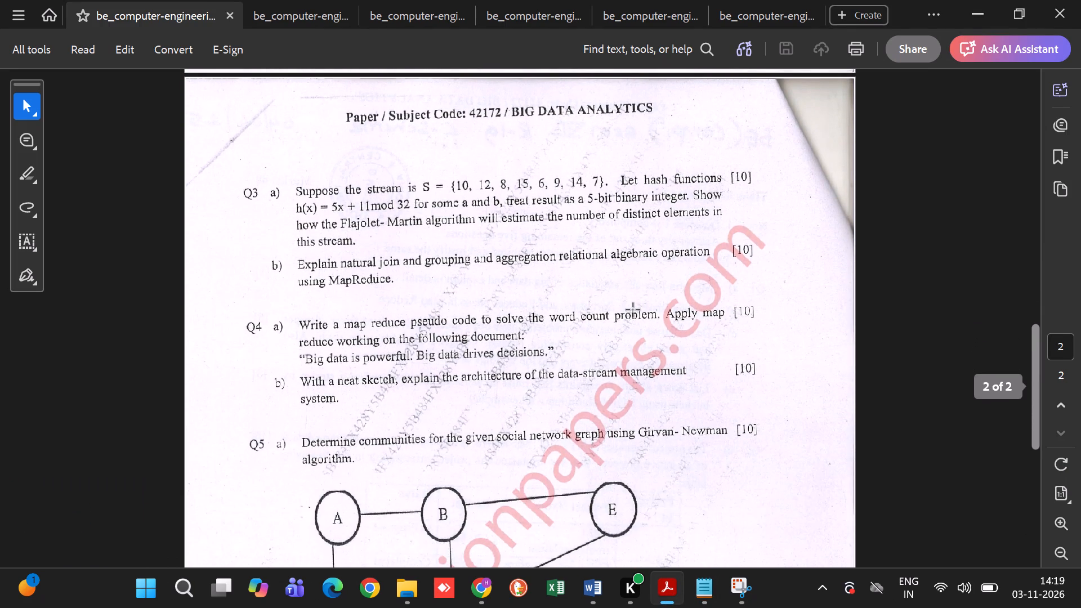
click(739, 590)
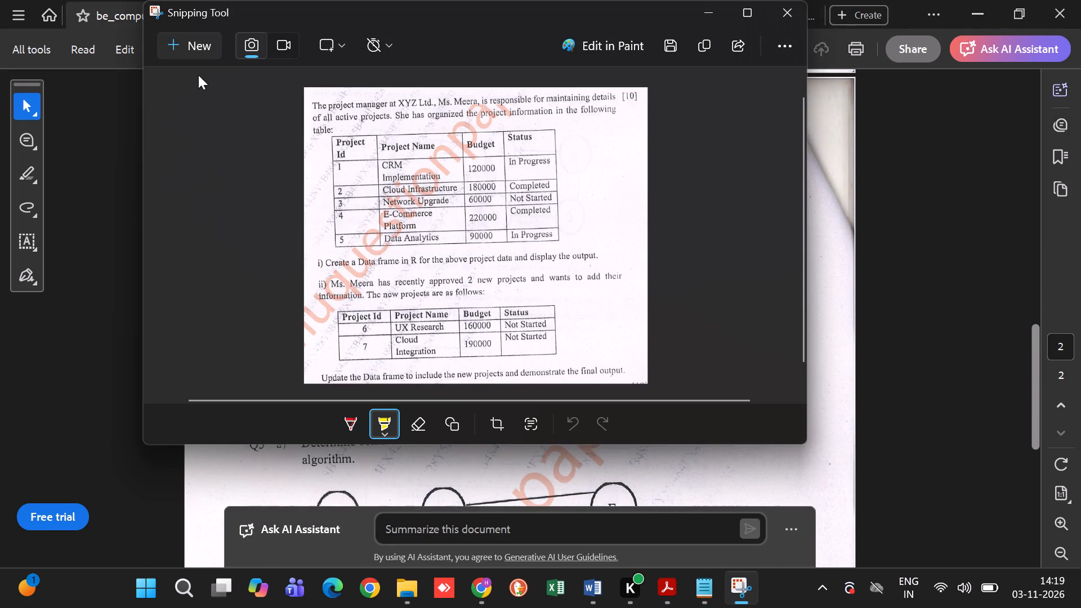
click(196, 43)
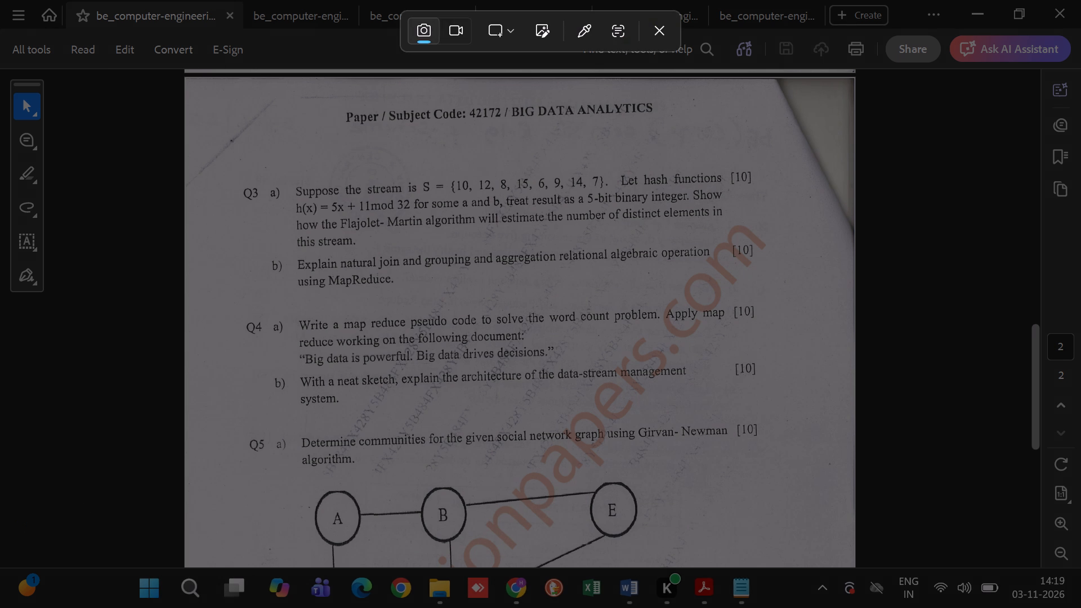
drag(289, 171, 738, 248)
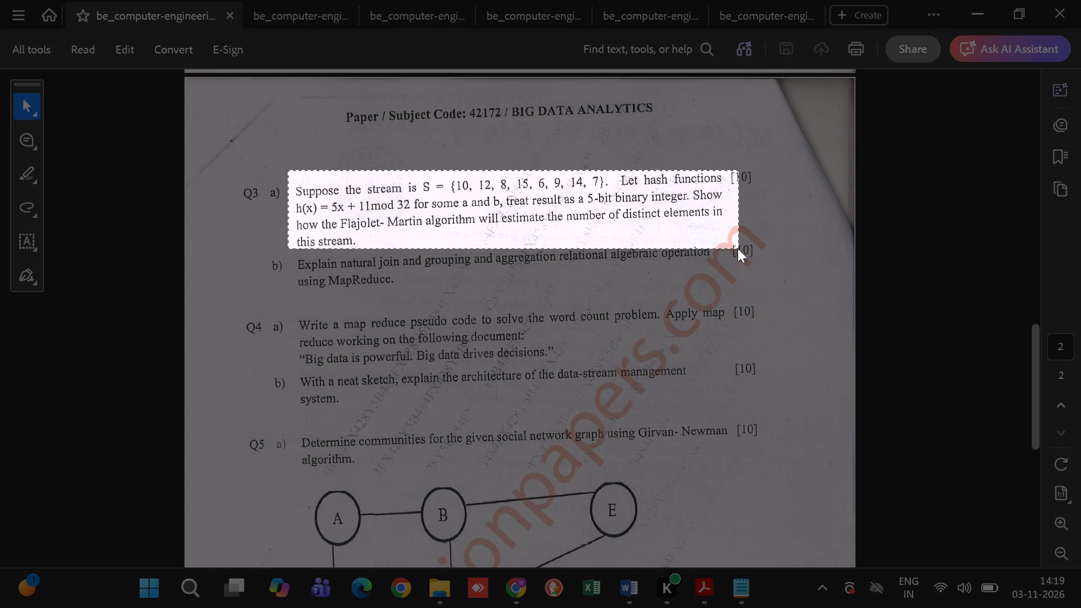
drag(738, 248, 725, 247)
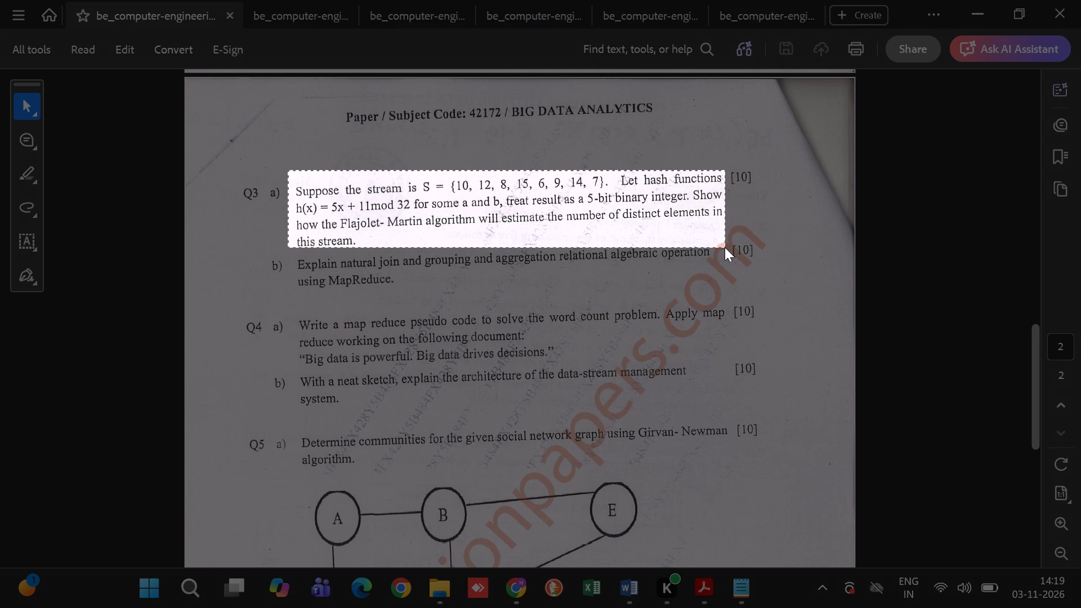
drag(725, 247, 724, 253)
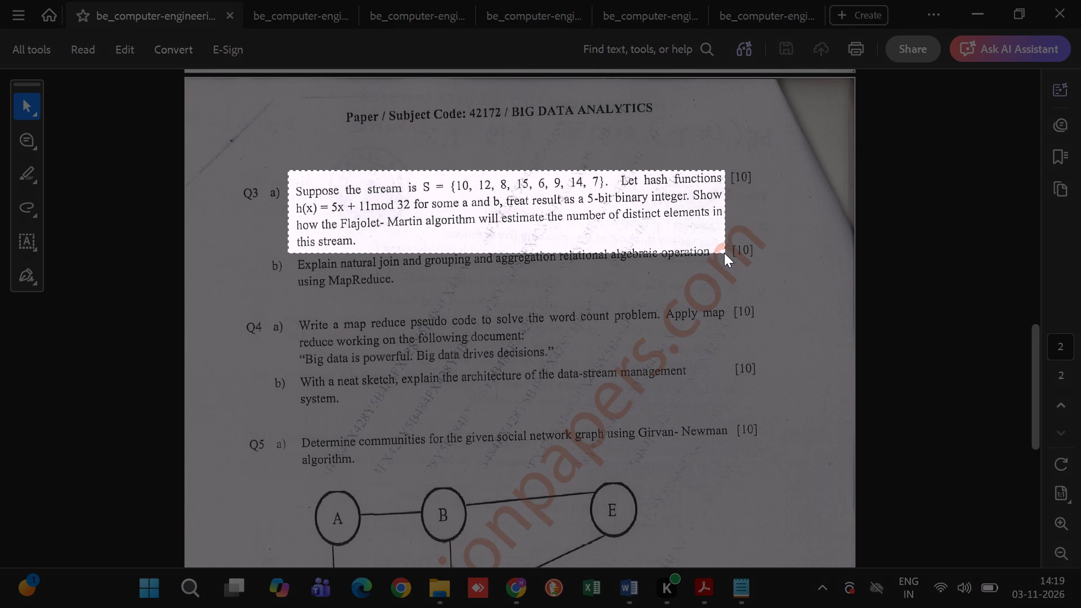
drag(724, 253, 728, 249)
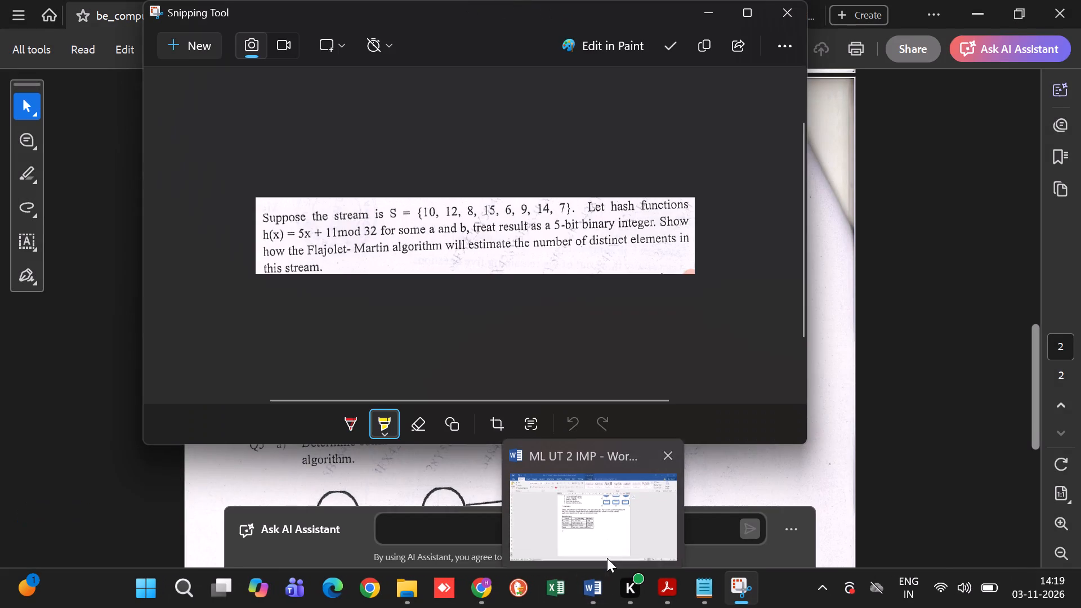
Paste the snipped Flajolet-Martin question image after the "Q.7" heading in the Word document.
click(594, 593)
click(392, 388)
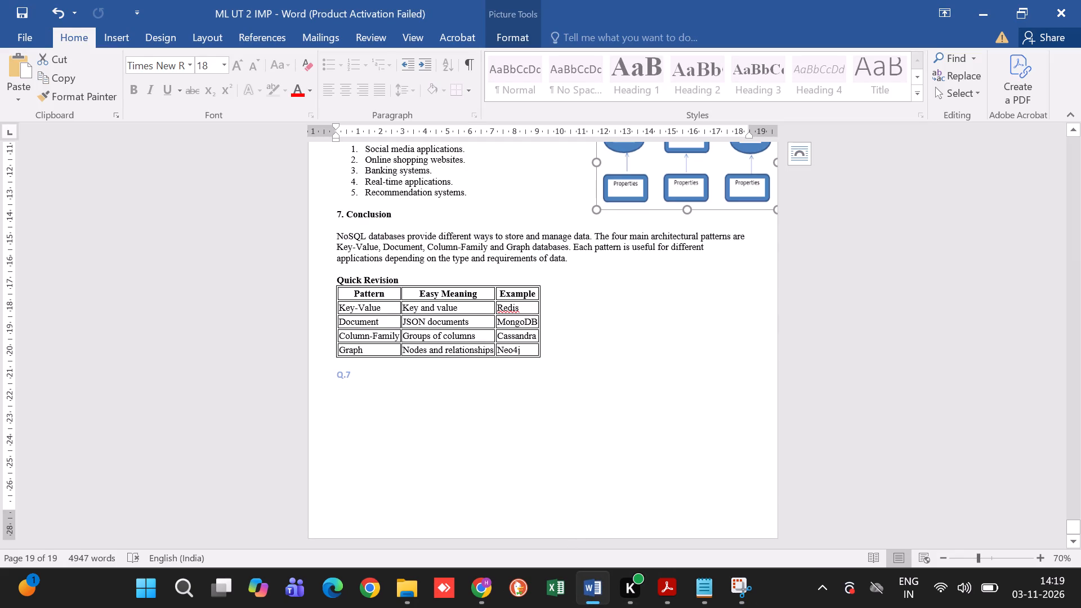
key(ctrl+v)
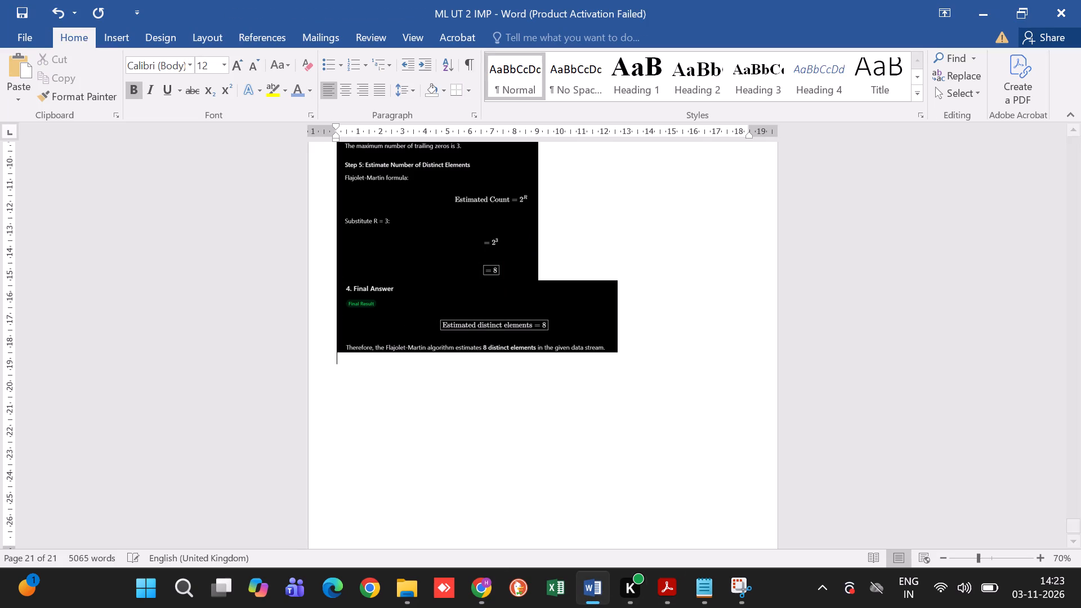
key(ctrl+v)
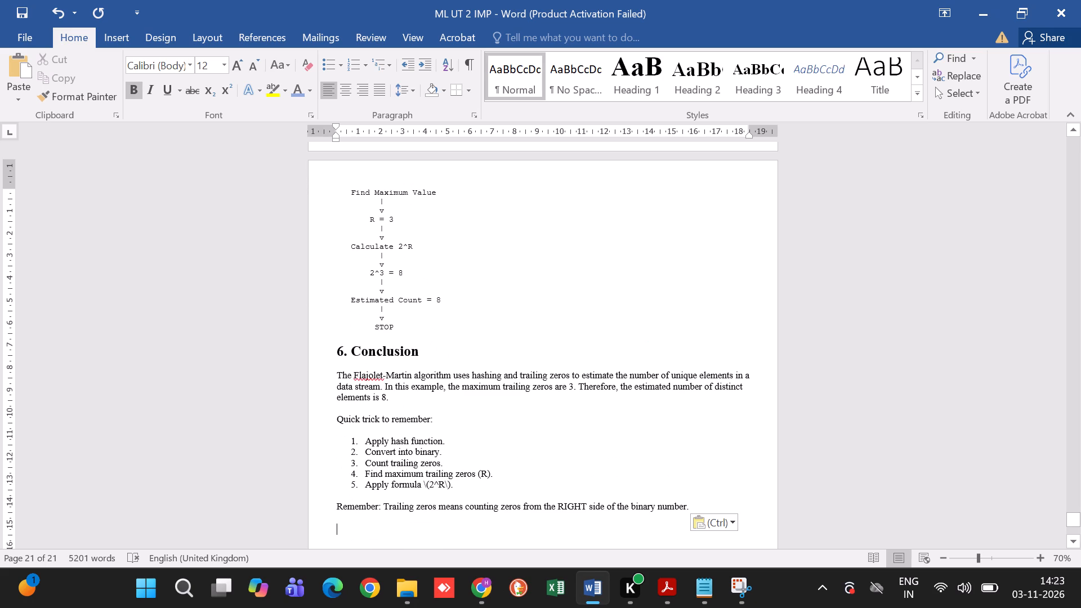
Set the font size of the pasted text, from "5. Flowchart" to the "Remember" line, to 12.
scroll(649, 347, up, 3)
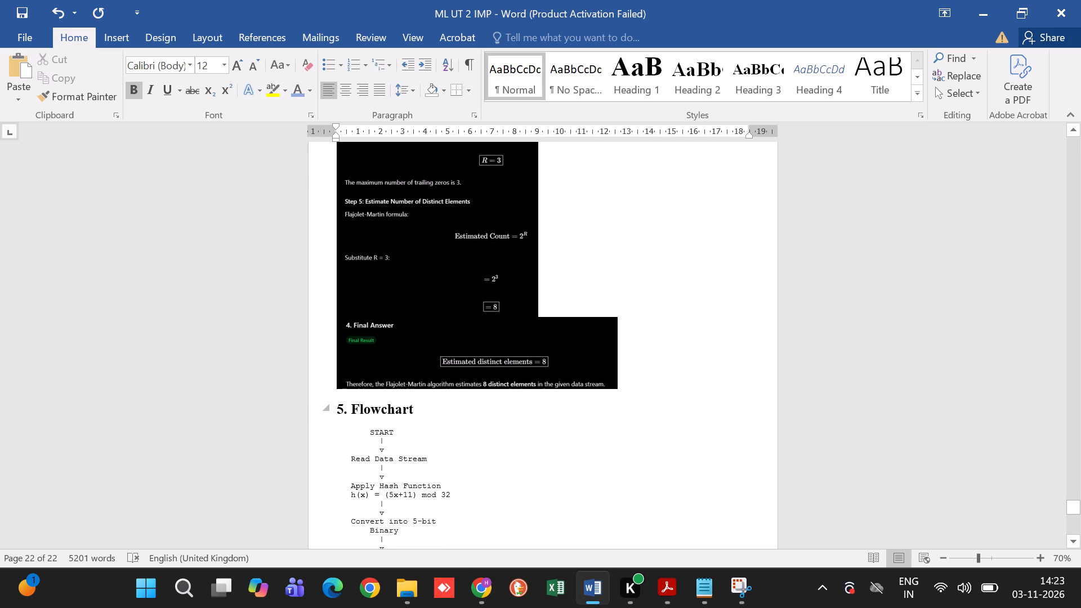
drag(337, 404, 560, 607)
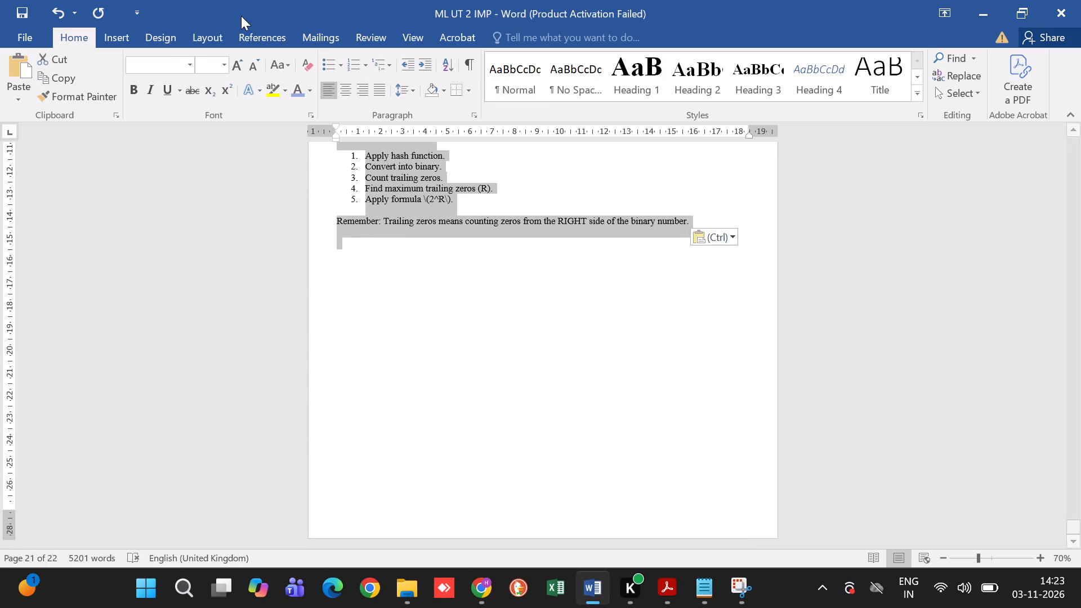
click(211, 63)
text(12)
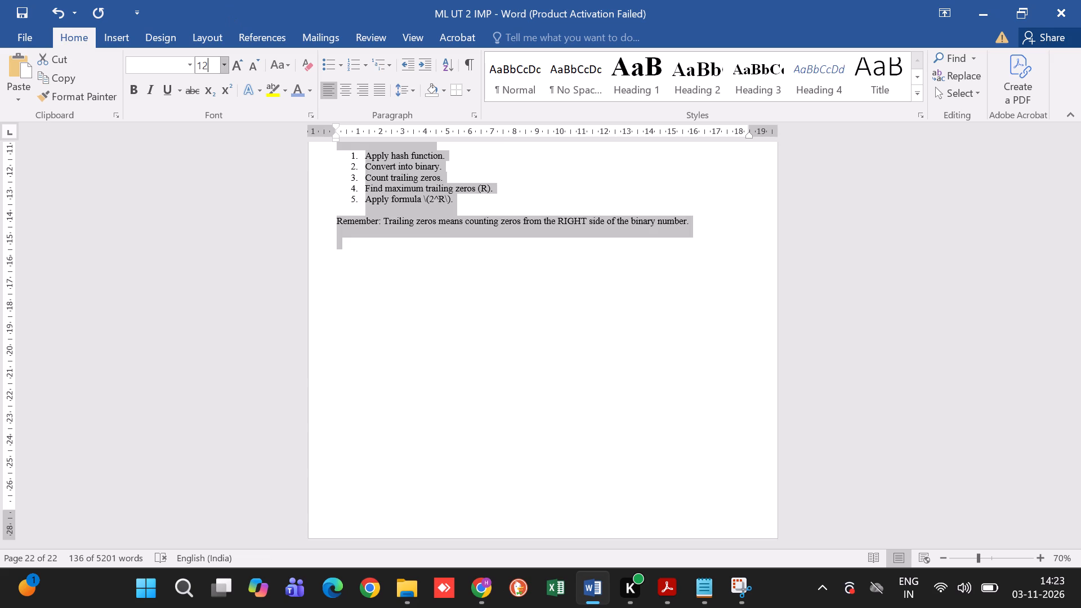
key(Return)
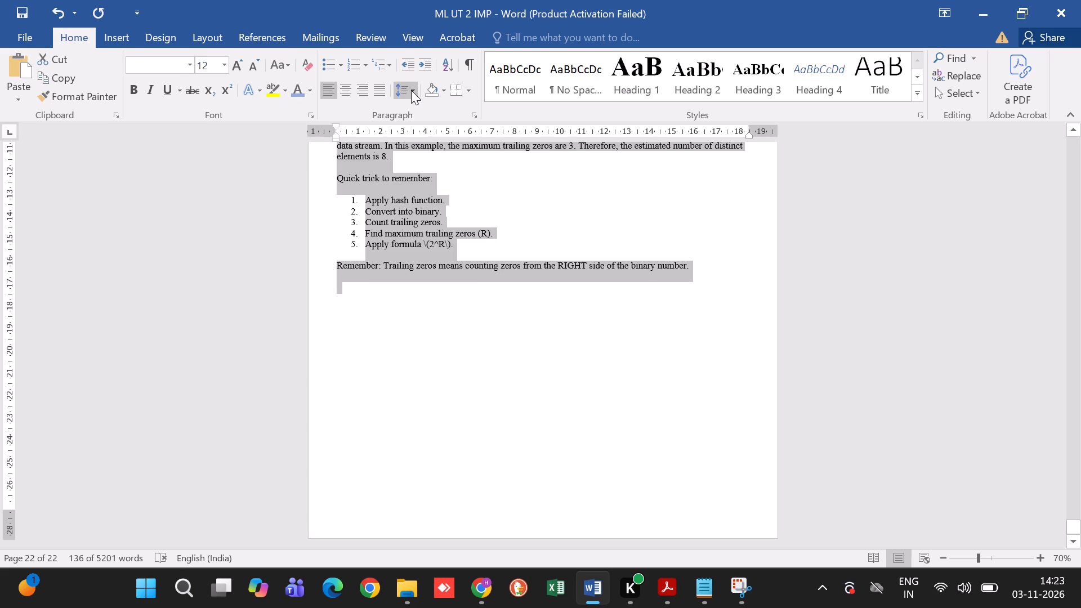
Remove the space after and before paragraphs across the pasted Flowchart and Conclusion text.
click(412, 90)
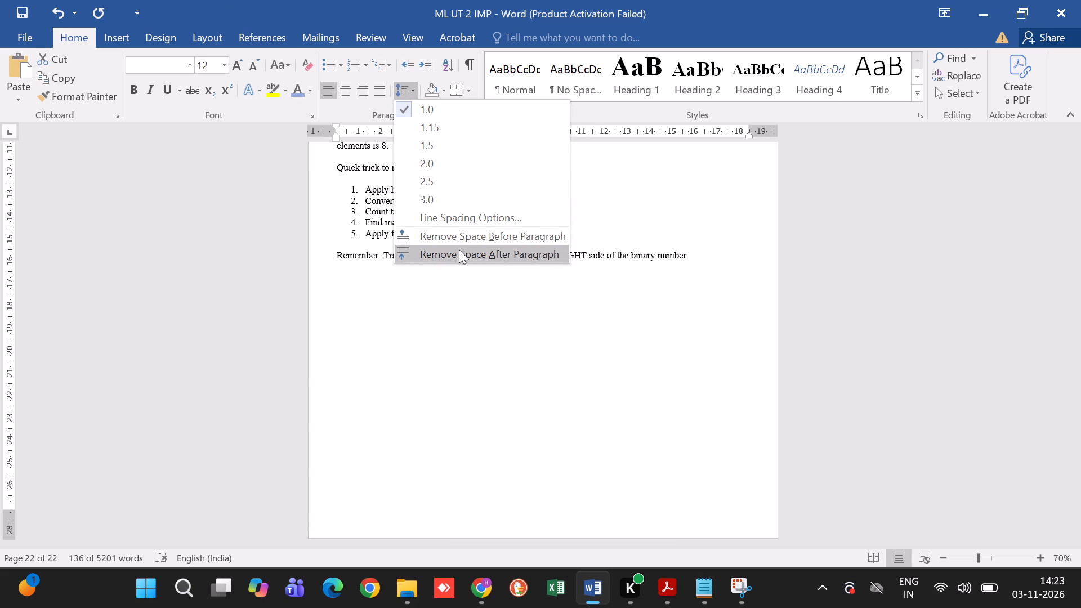
click(459, 249)
click(411, 88)
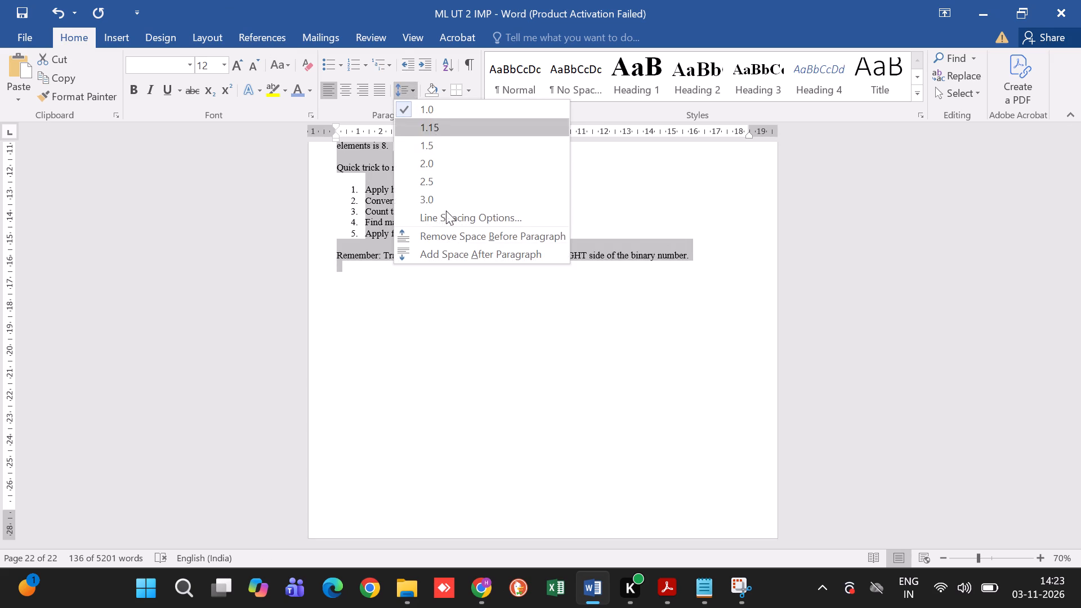
click(446, 232)
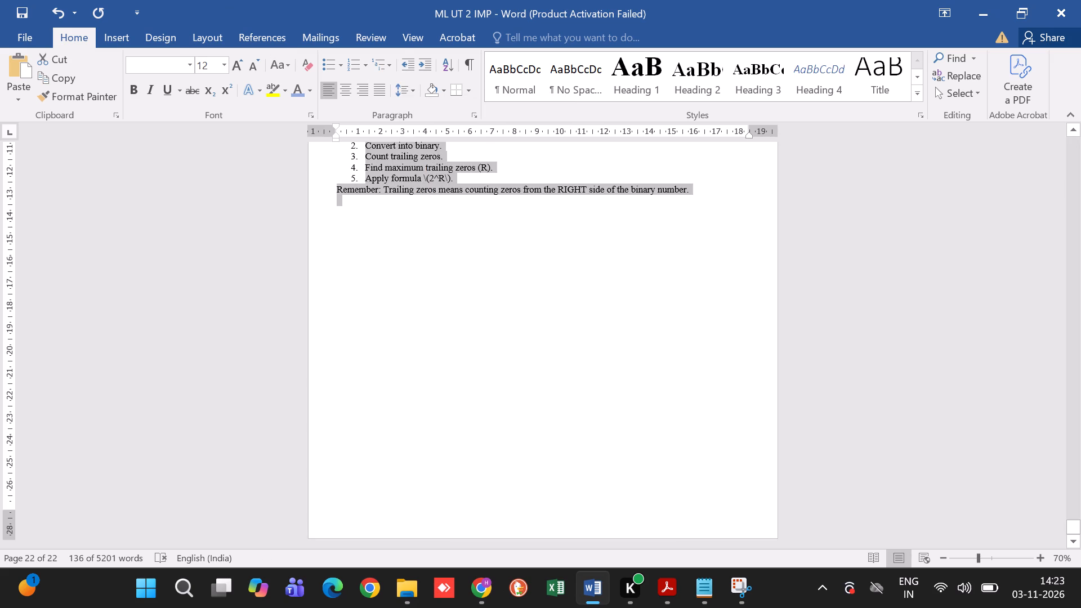
Start the next question with the label "Q.8" on a new line, leaving a blank line after the "Remember" line.
click(462, 298)
key(Return)
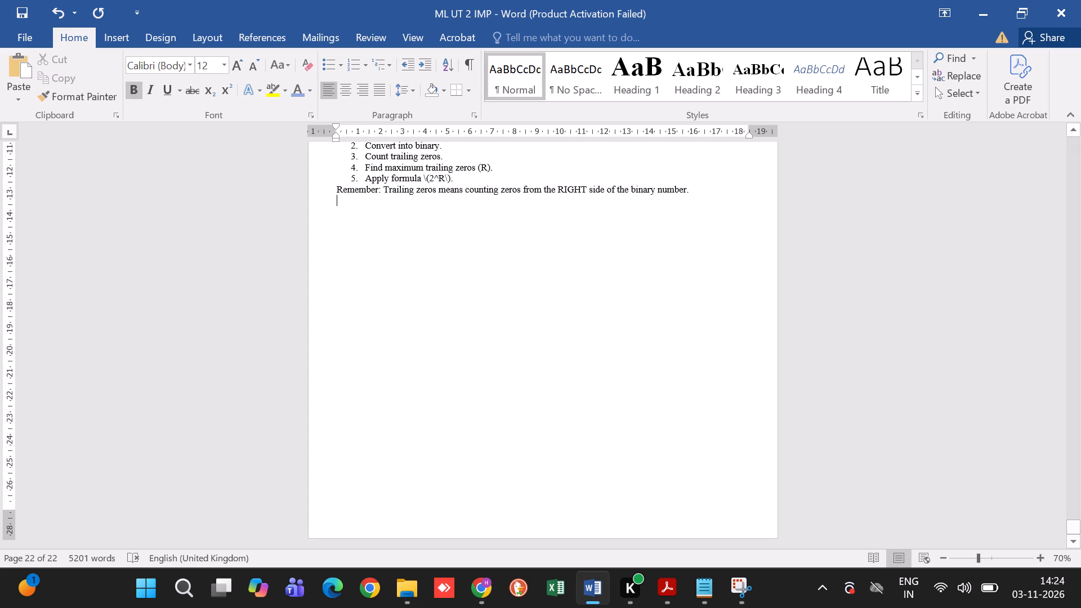
text(Q.)
text(8)
key(space)
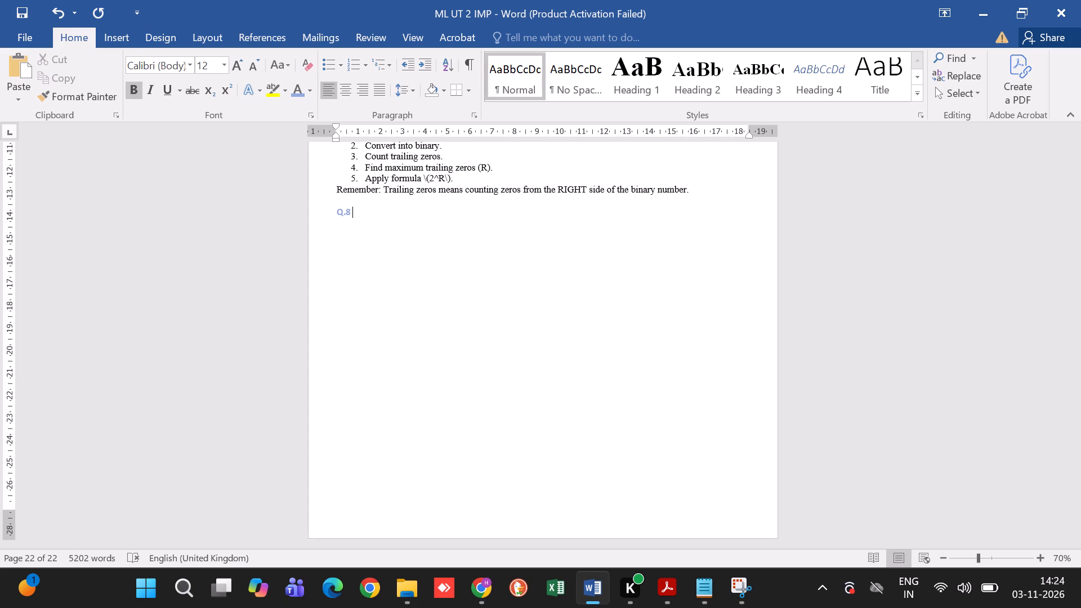
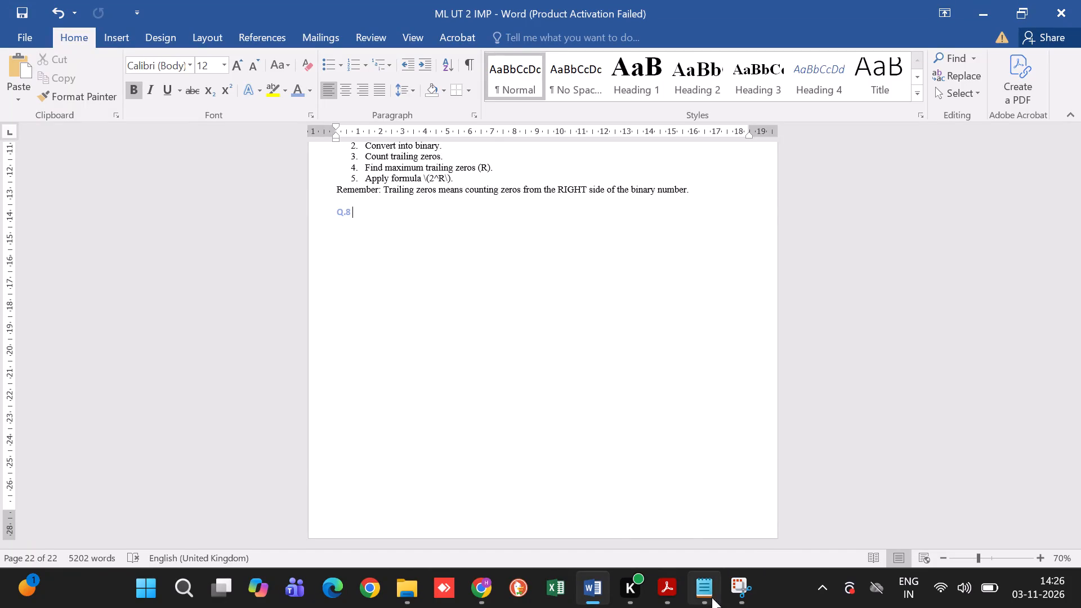
Copy the question on natural join, grouping and aggregation using MapReduce from the Notepad question list into the Word document after "Q.8".
click(704, 588)
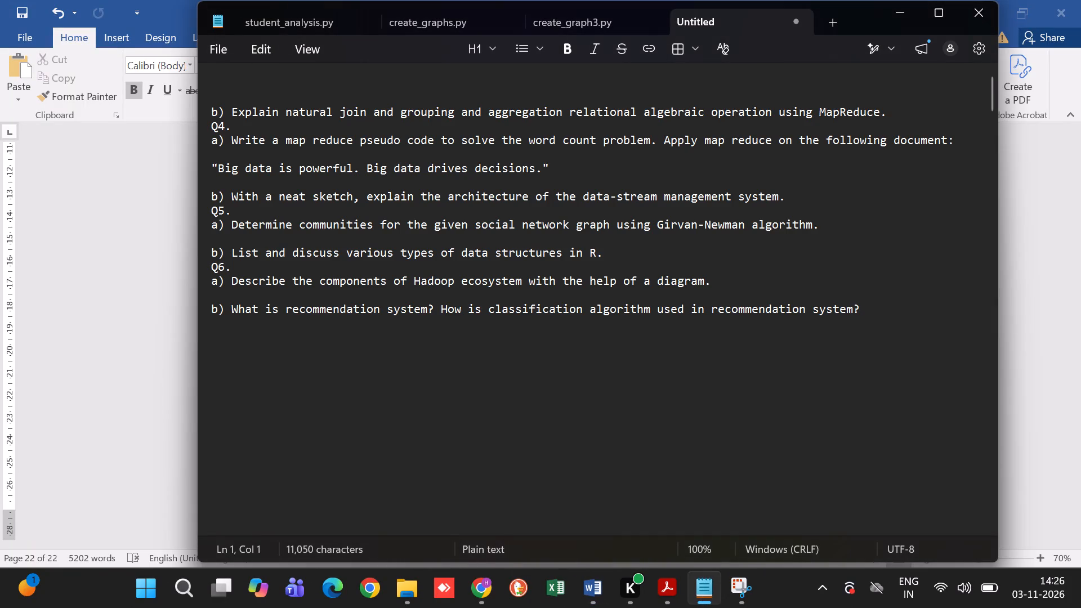
drag(229, 108, 605, 119)
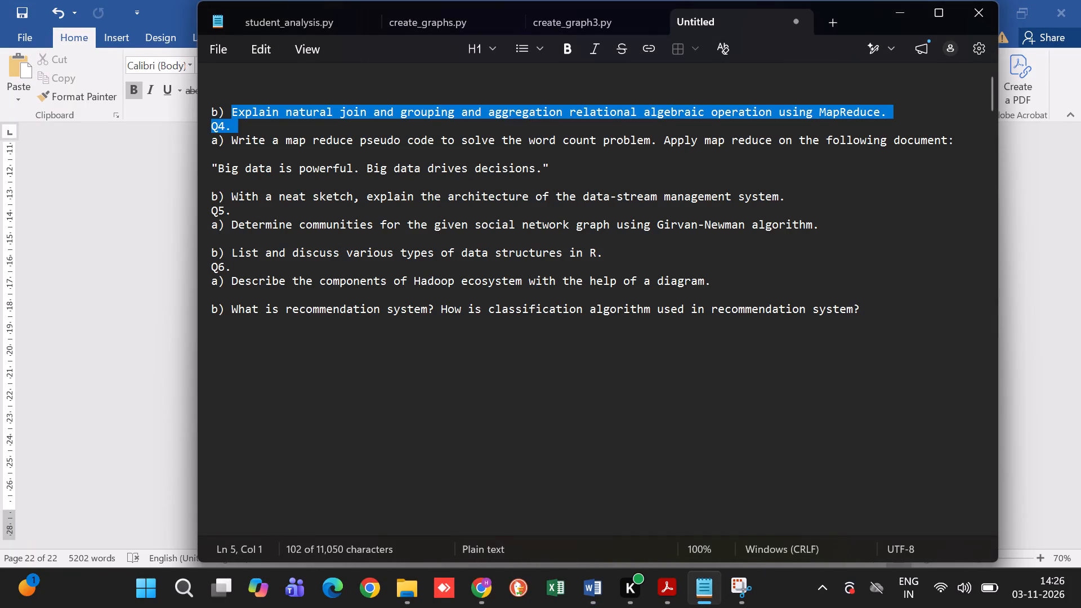
drag(605, 119, 918, 115)
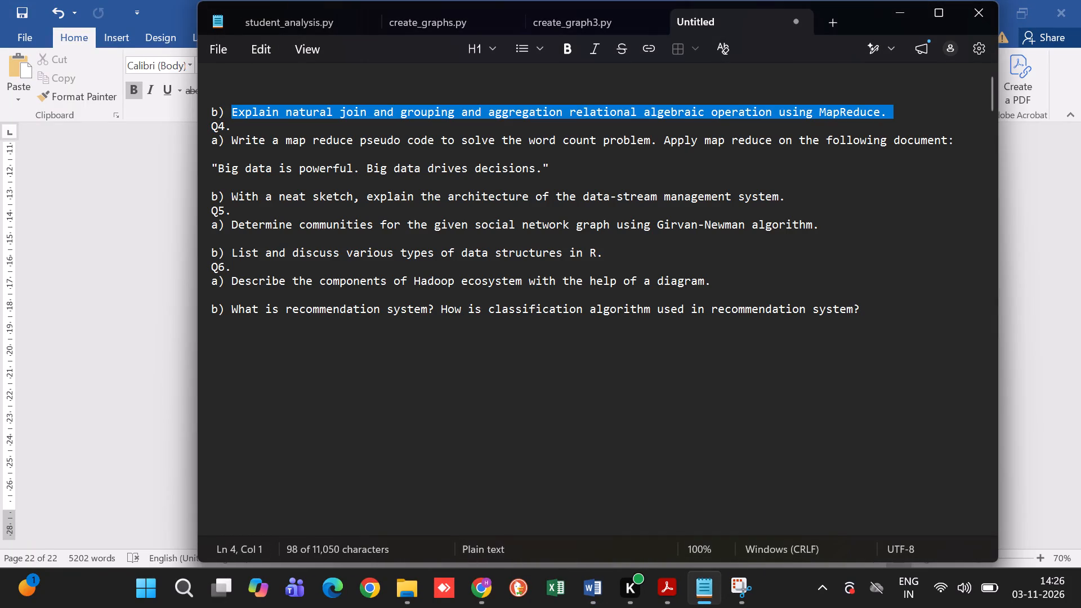
drag(918, 115, 908, 115)
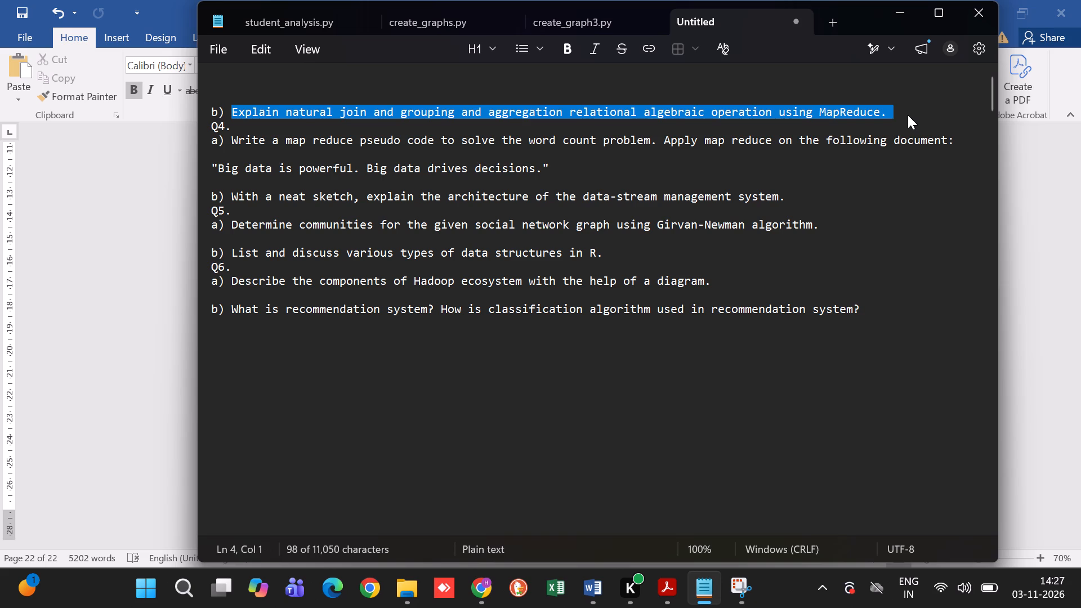
key(ctrl+c)
click(667, 593)
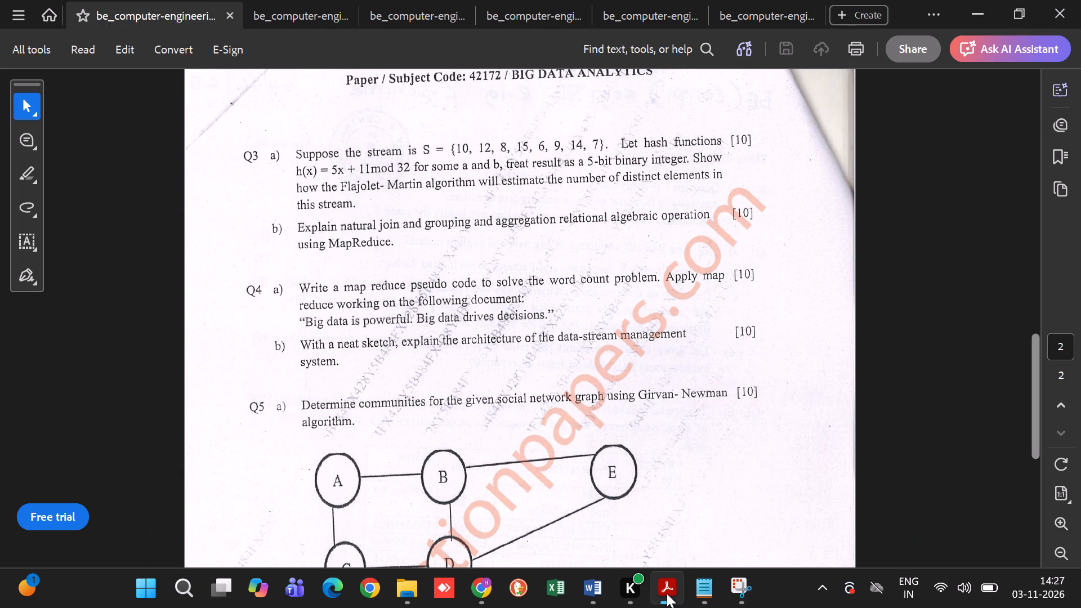
click(592, 590)
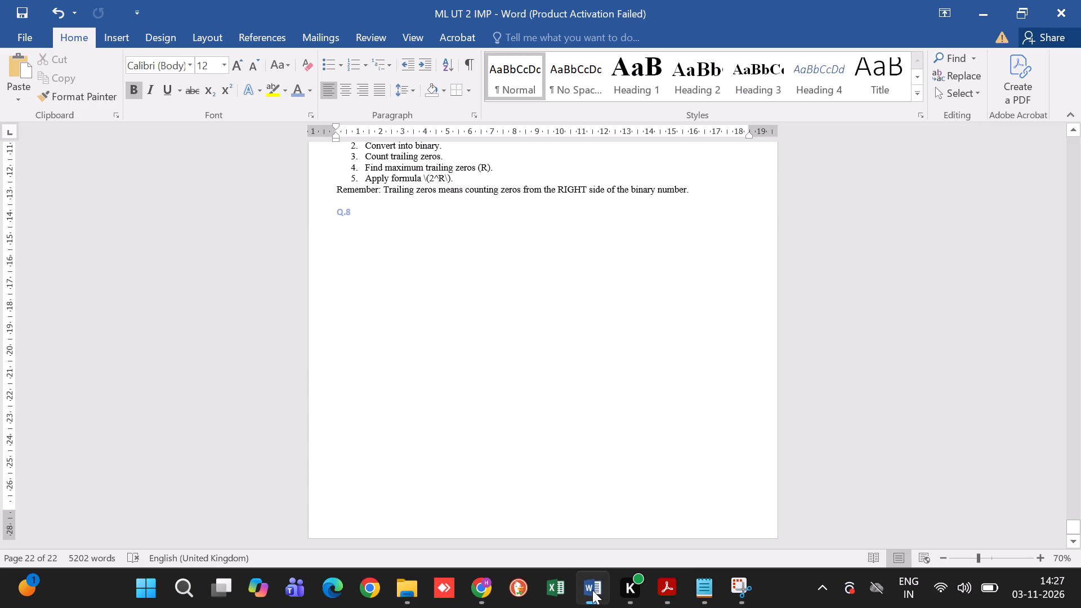
key(ctrl+v)
key(Return)
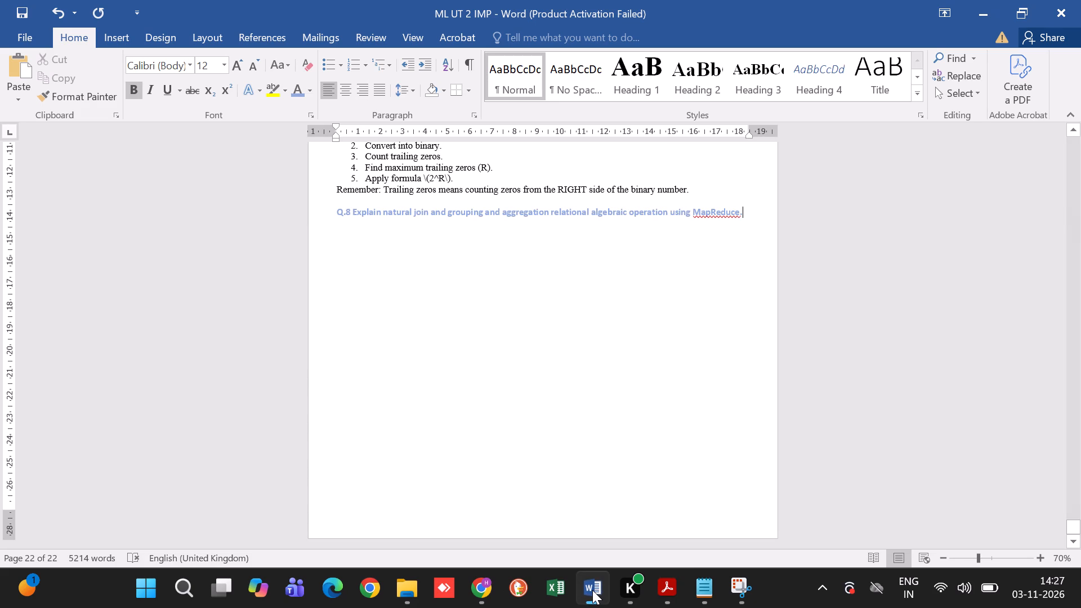
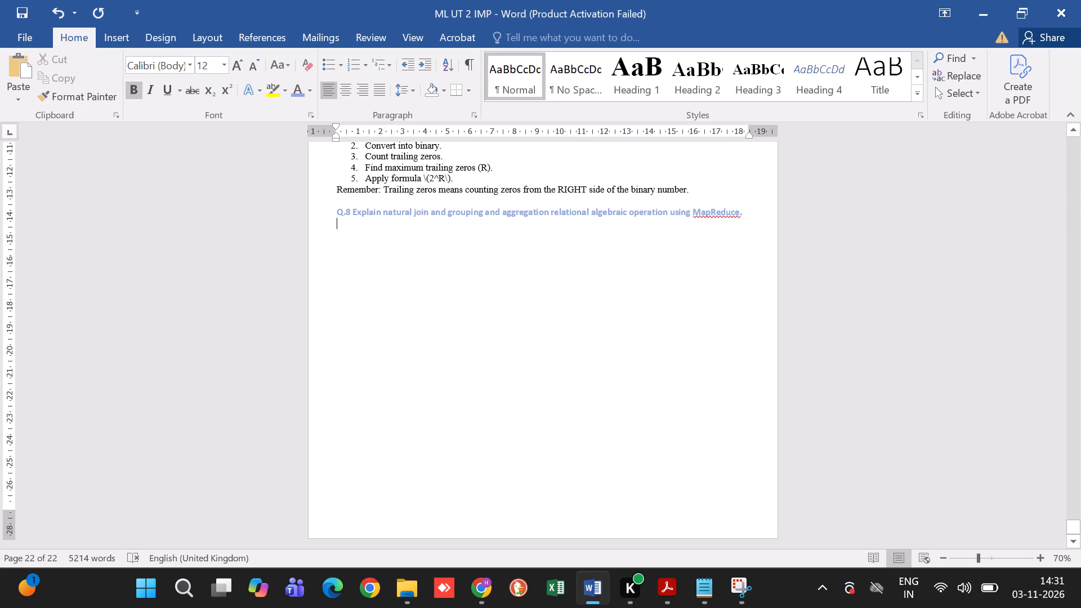
key(ctrl+v)
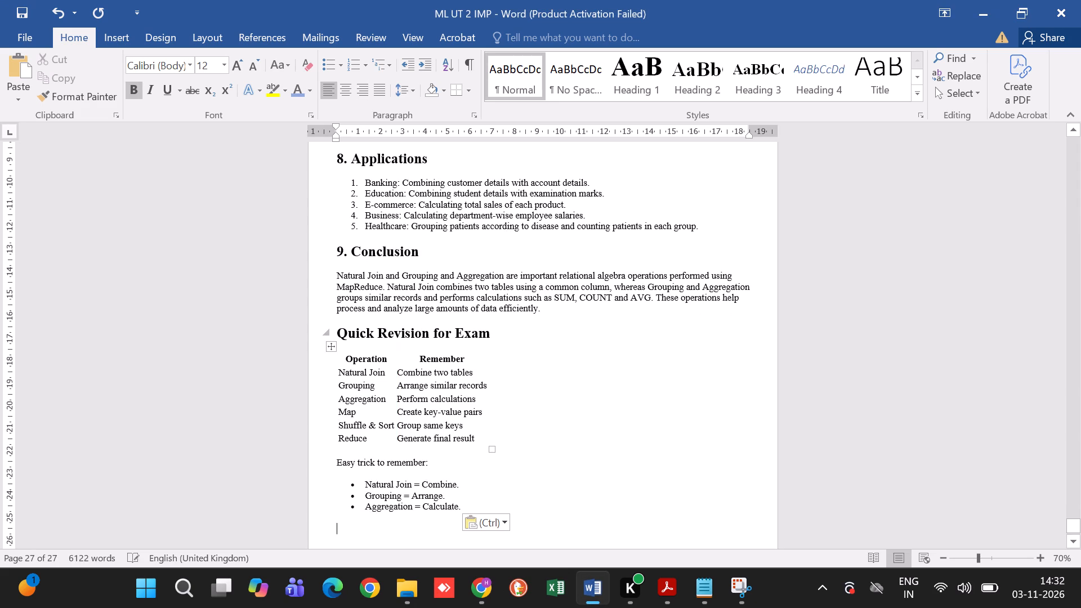
Apply all borders to the Operation/Remember table under "Quick Revision for Exam".
click(332, 345)
click(476, 320)
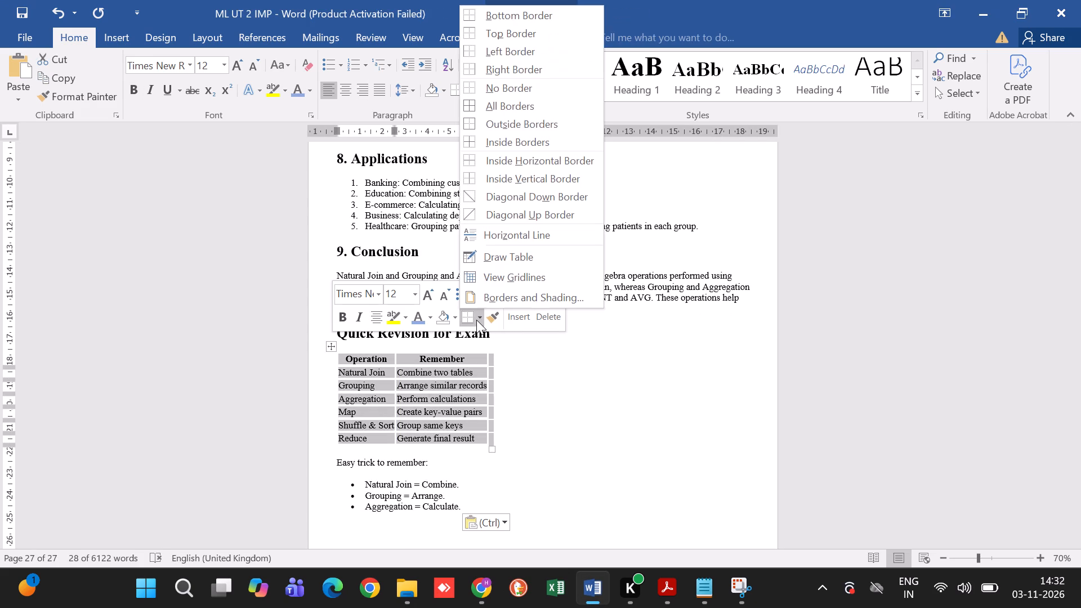
click(491, 113)
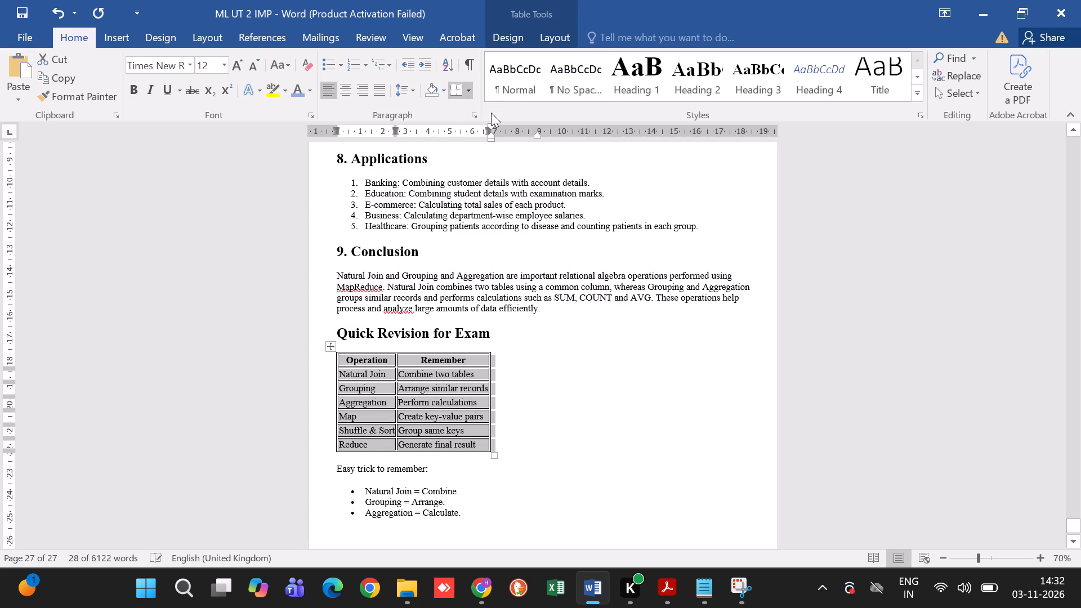
Apply all borders to the table under "5. Difference Between Natural Join and Grouping & Aggregation".
scroll(494, 290, up, 4)
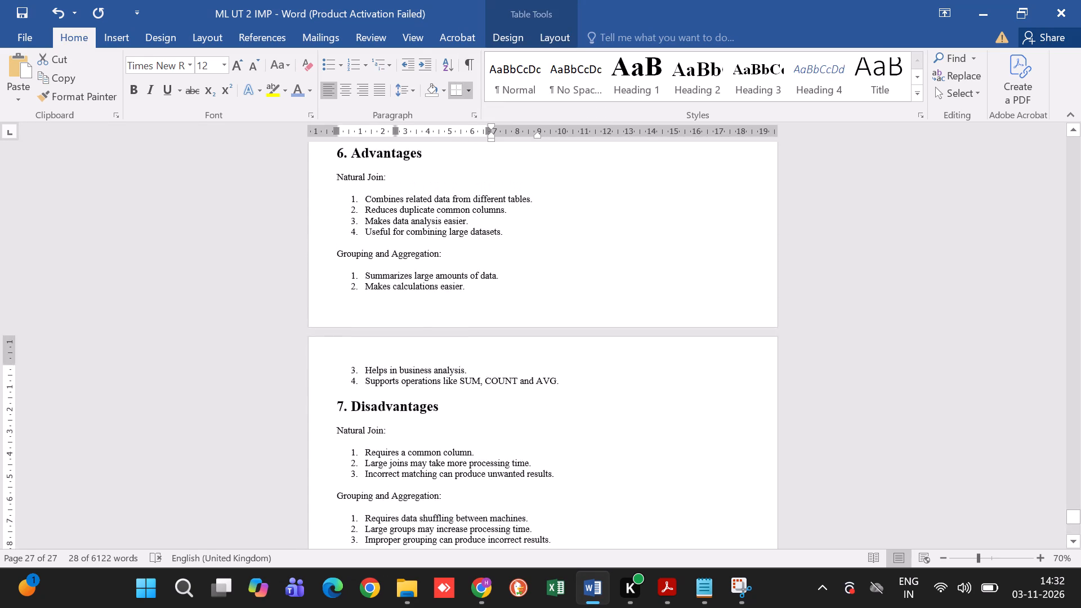
scroll(494, 290, up, 1)
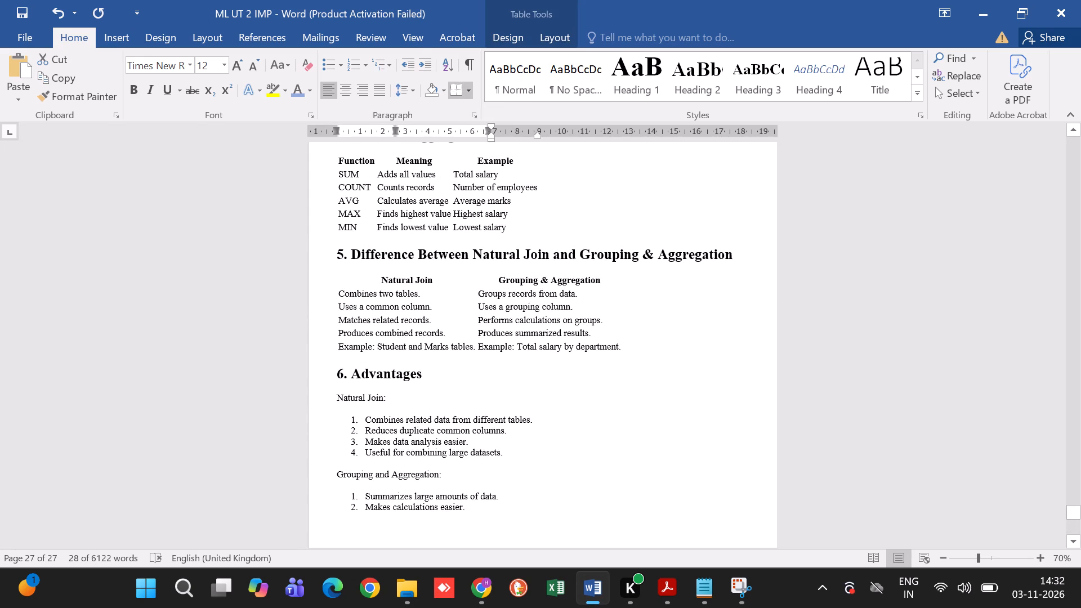
click(336, 280)
click(355, 280)
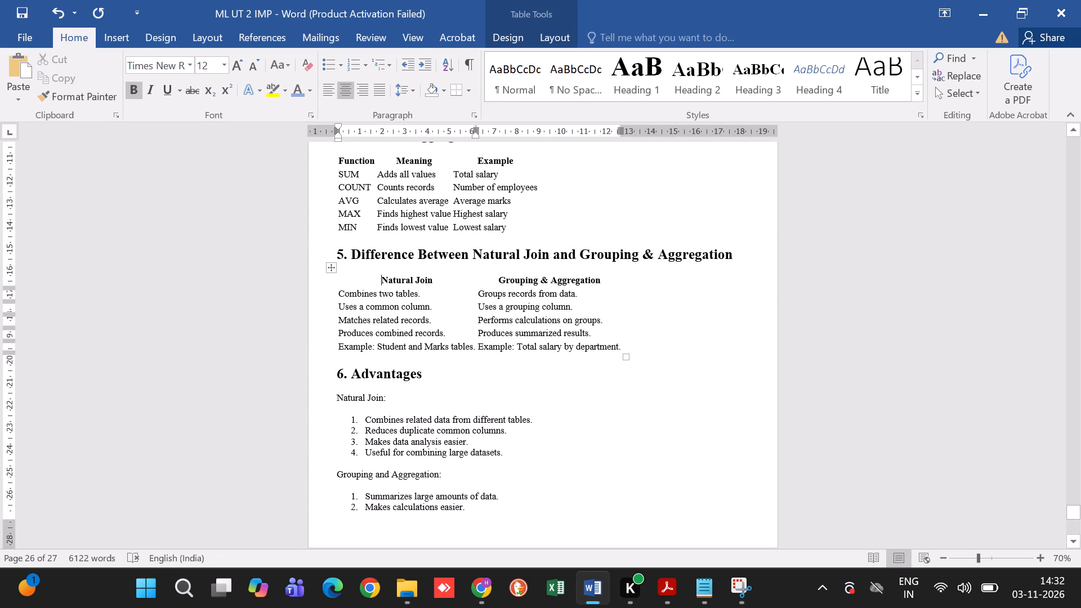
click(331, 265)
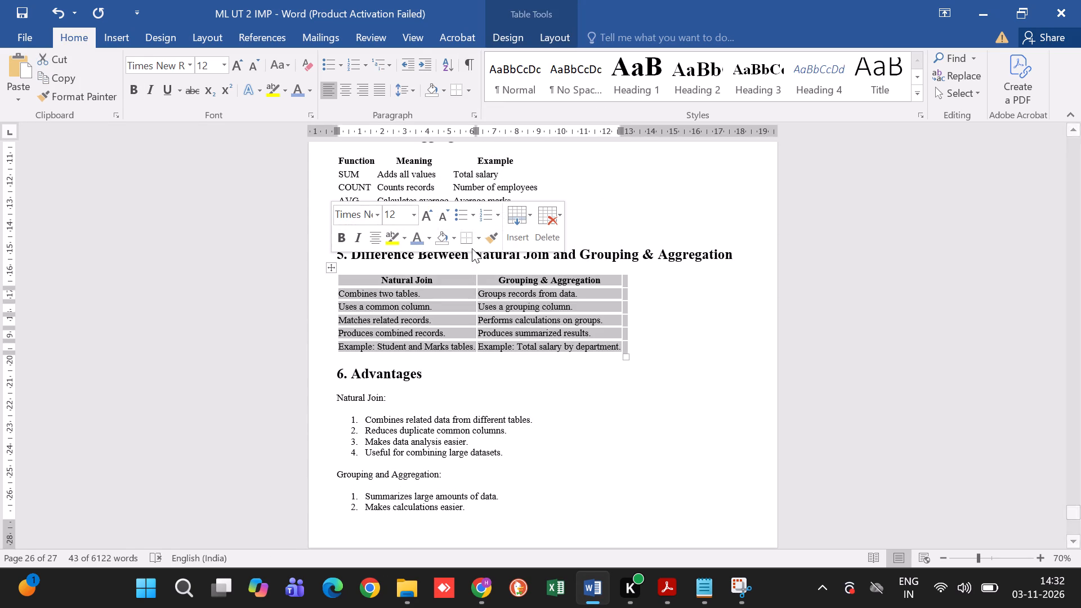
click(481, 240)
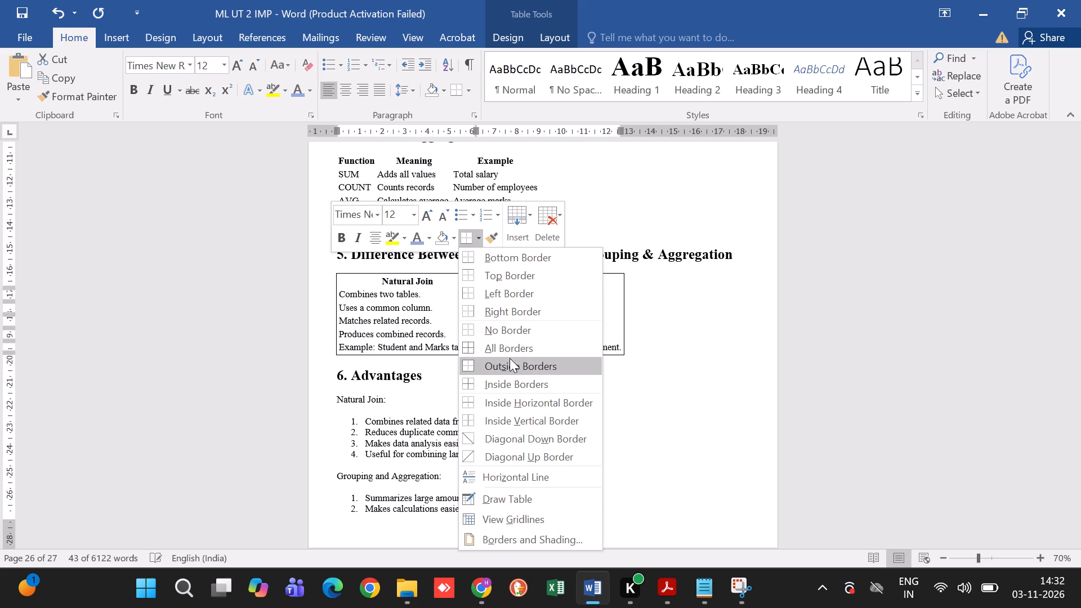
click(511, 355)
Apply all borders to the Function/Meaning/Example table under "4. Common Aggregation Functions".
scroll(511, 355, up, 1)
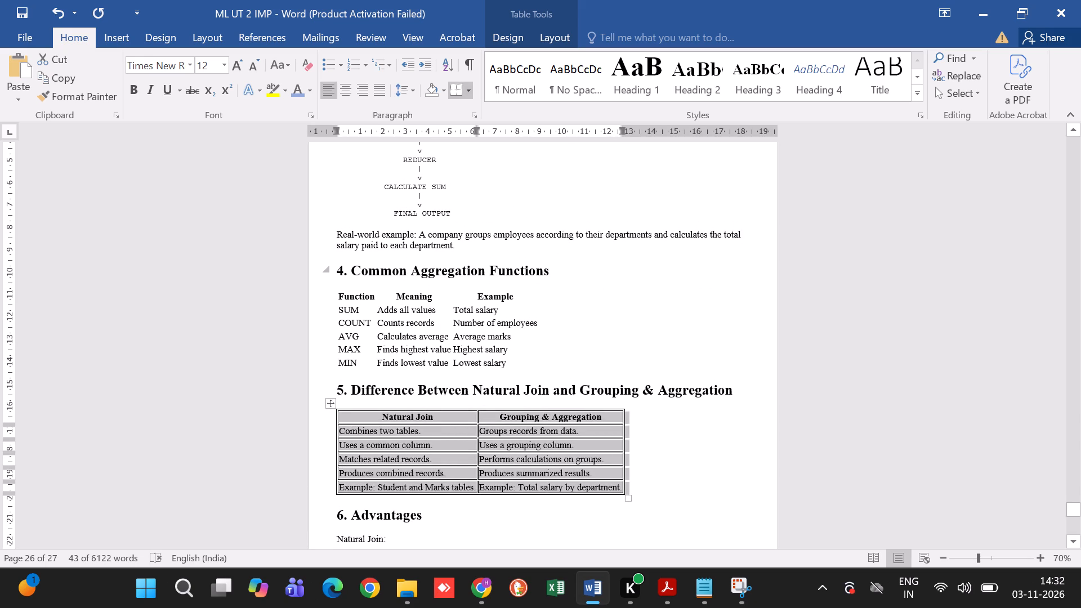
click(341, 285)
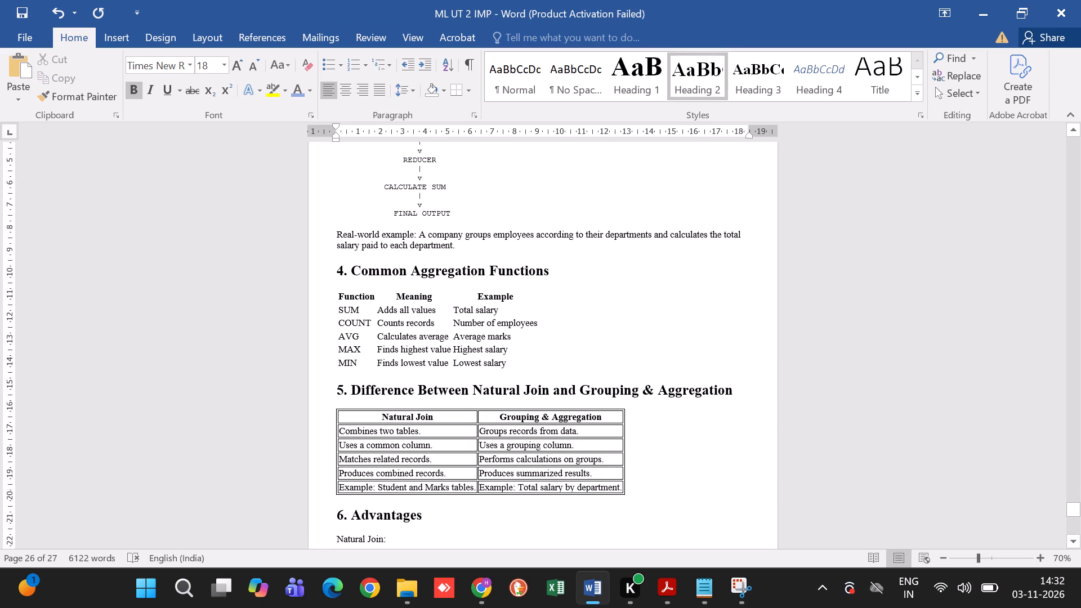
click(334, 290)
click(333, 286)
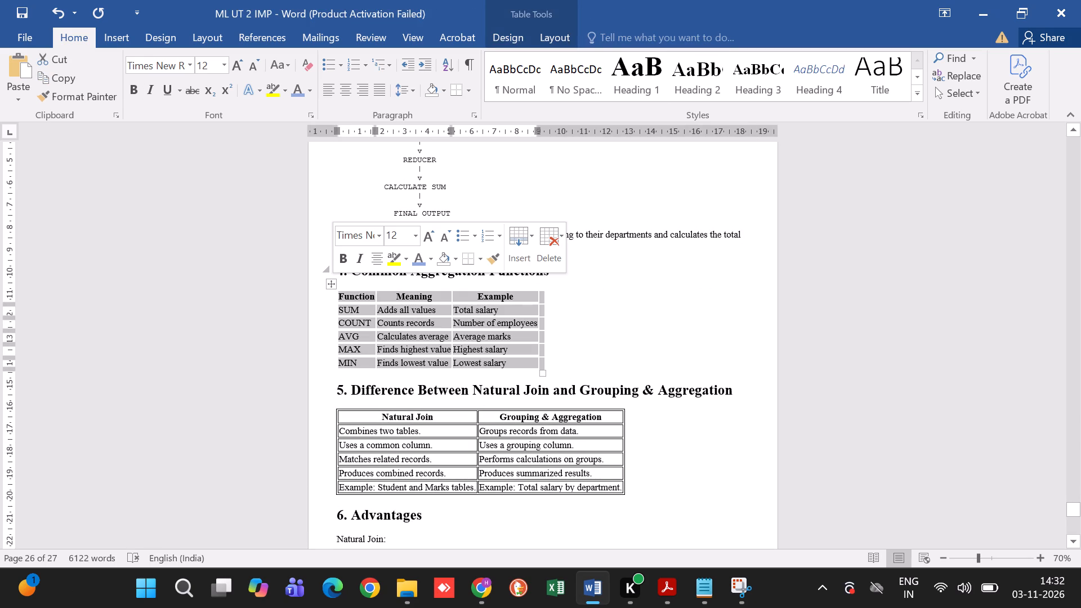
click(481, 251)
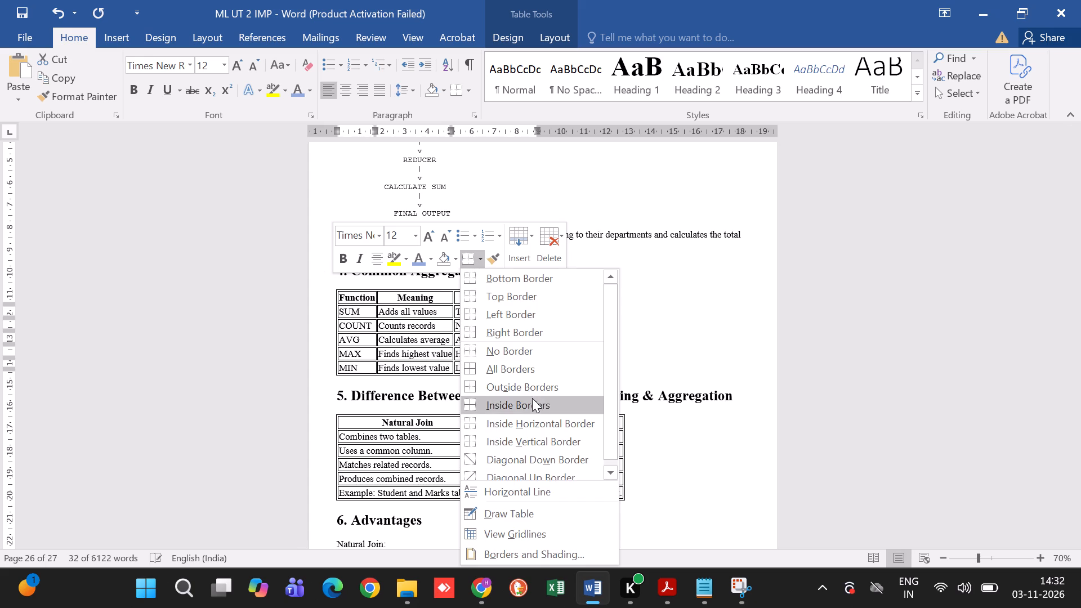
click(517, 361)
Apply all borders to the Department/Total Salary table under "Final Output".
scroll(517, 361, up, 1)
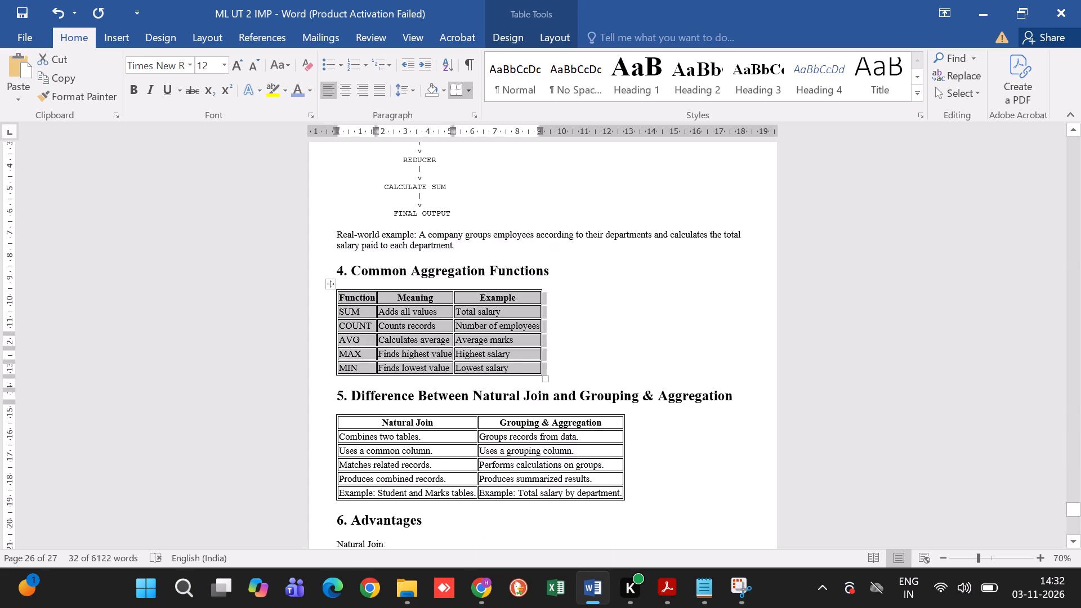
scroll(517, 361, up, 2)
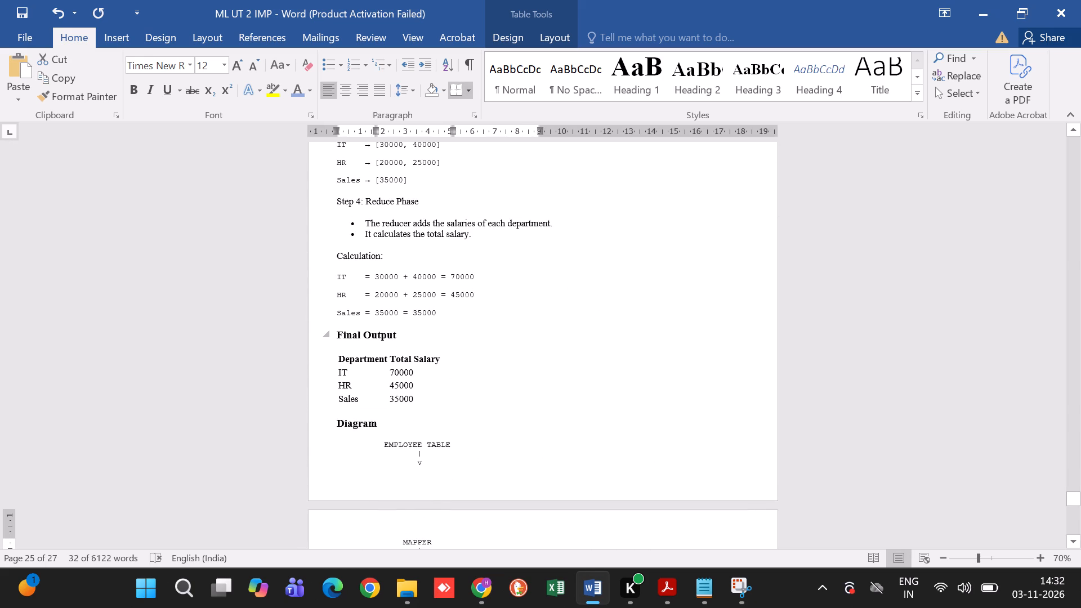
click(335, 356)
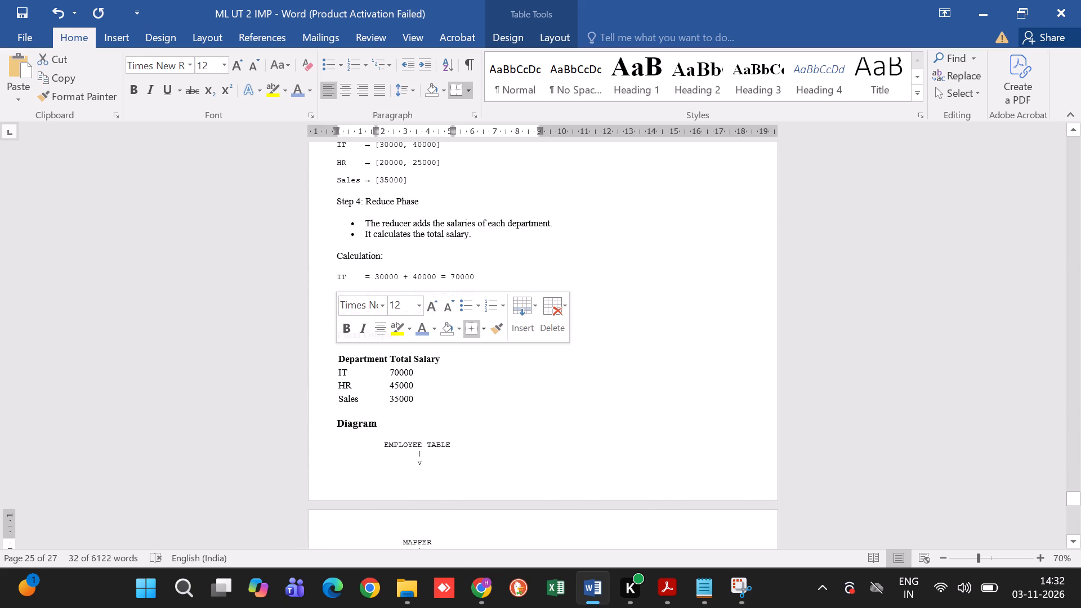
click(341, 370)
click(332, 344)
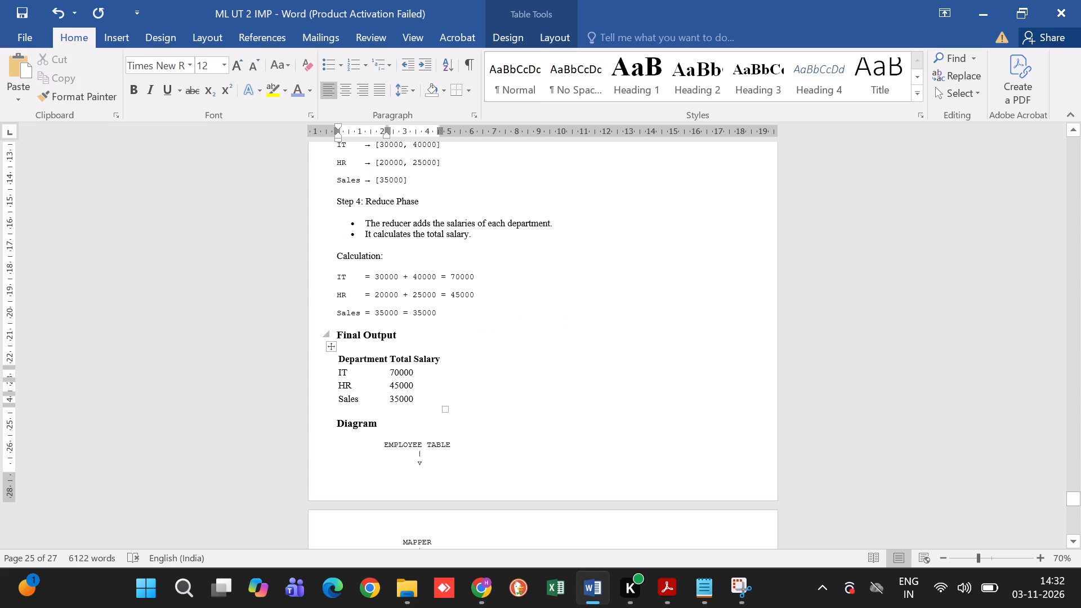
click(476, 314)
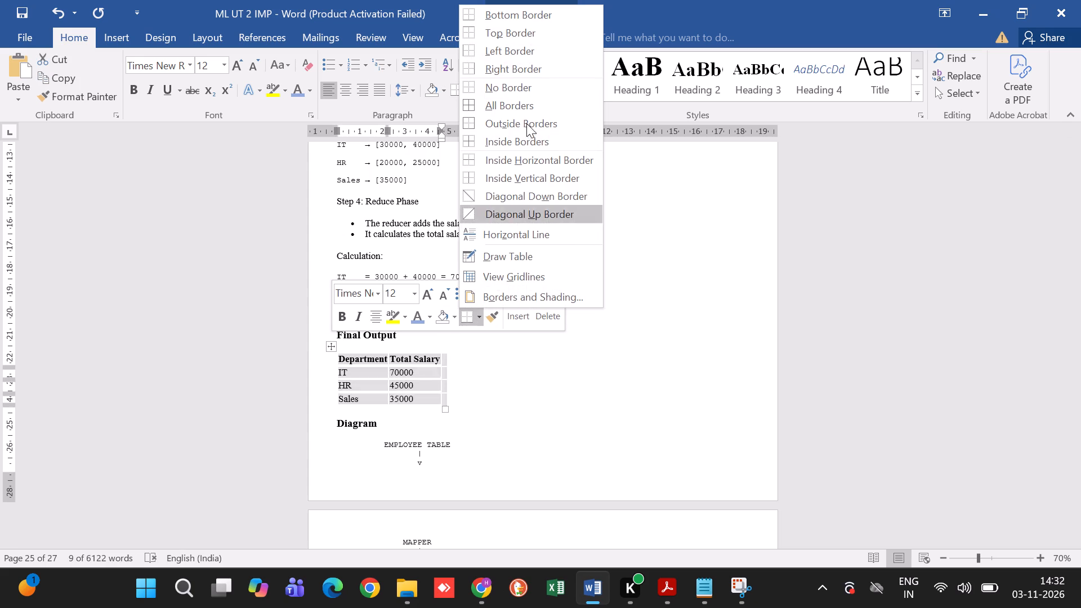
click(518, 98)
Apply all borders to the Department/Salary table labelled "Employee Table" in the grouping and aggregation example.
scroll(501, 240, up, 1)
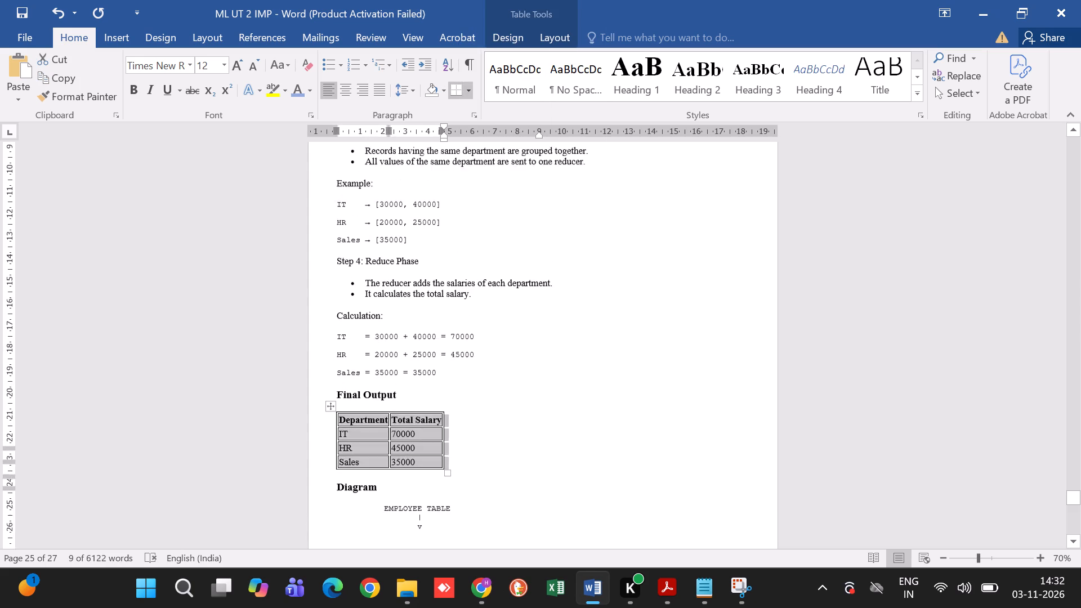
scroll(501, 240, up, 2)
click(360, 273)
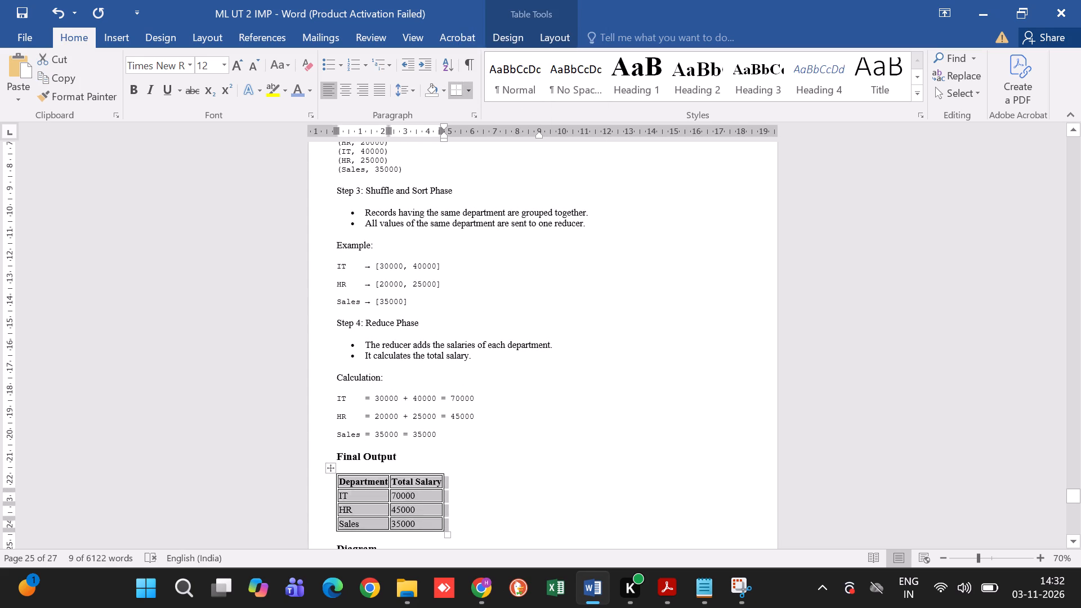
scroll(360, 273, up, 4)
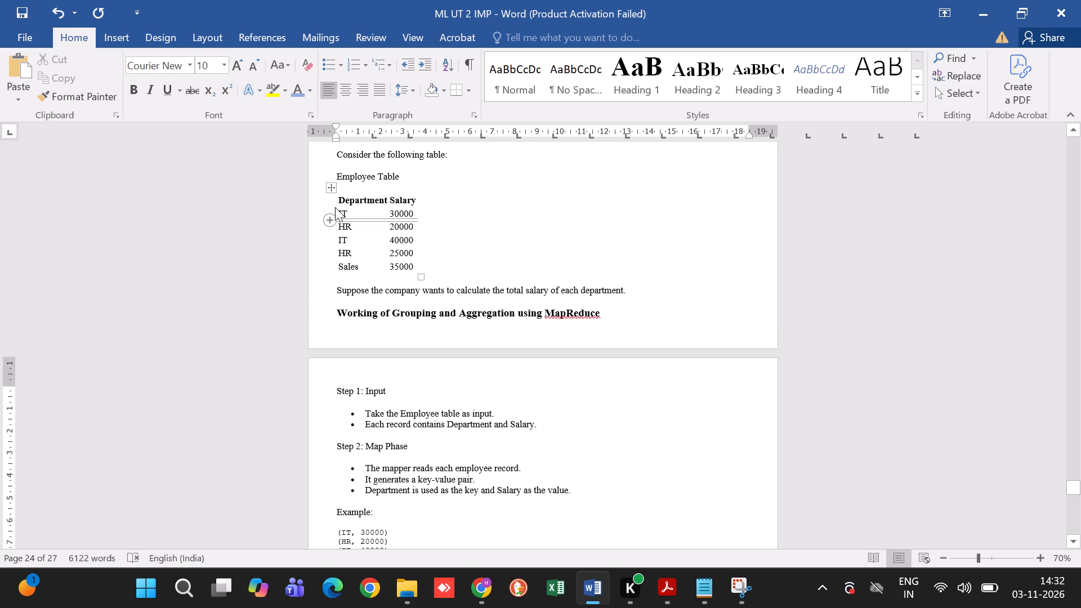
click(330, 185)
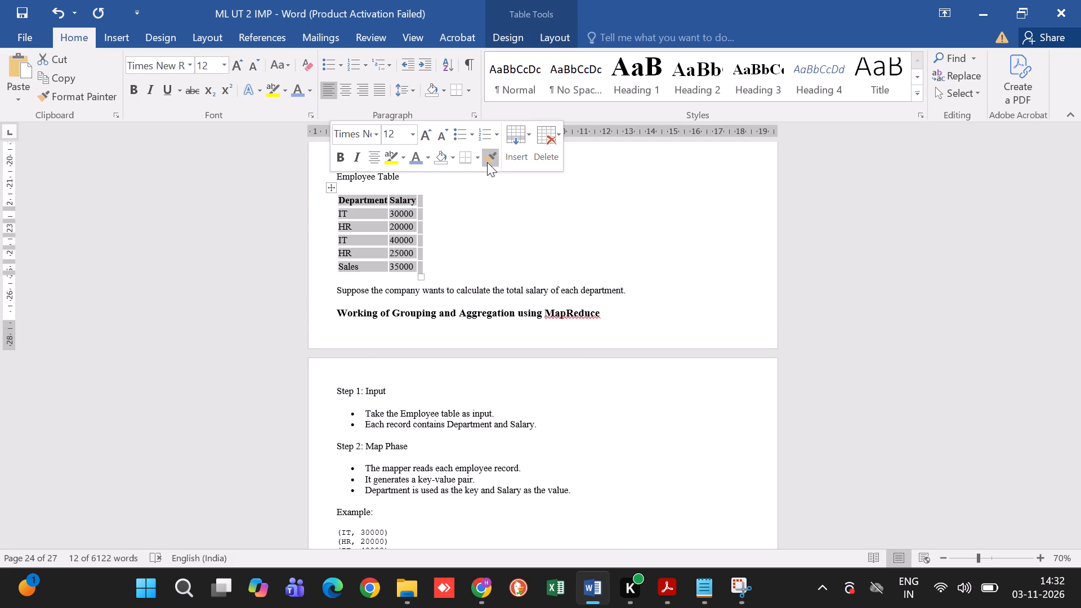
click(481, 159)
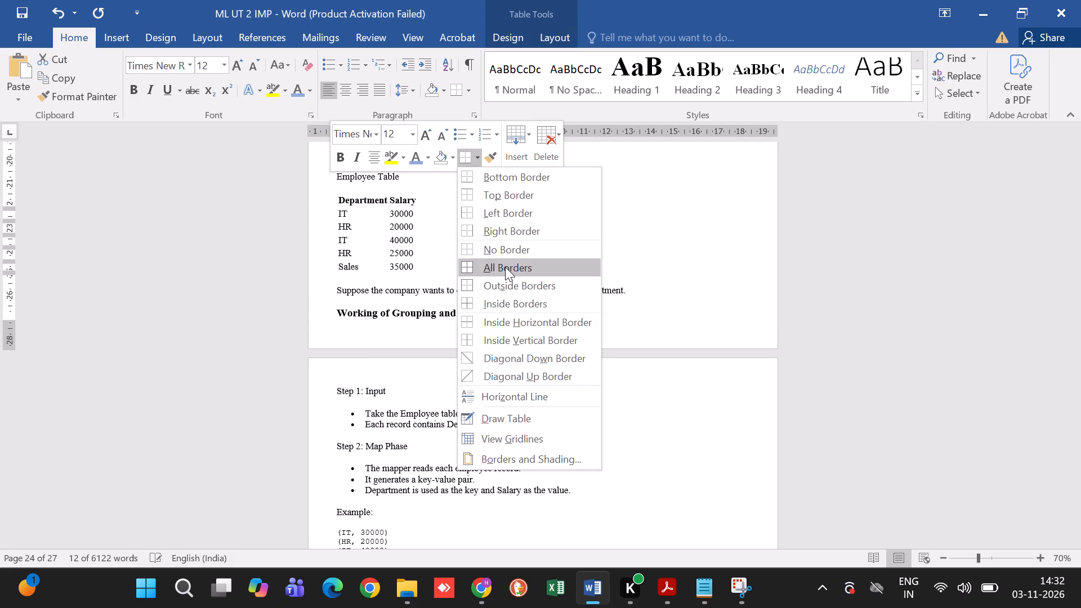
click(505, 267)
Apply all borders to the Student_ID/Name/Marks table under "Output of Natural Join".
scroll(505, 267, up, 4)
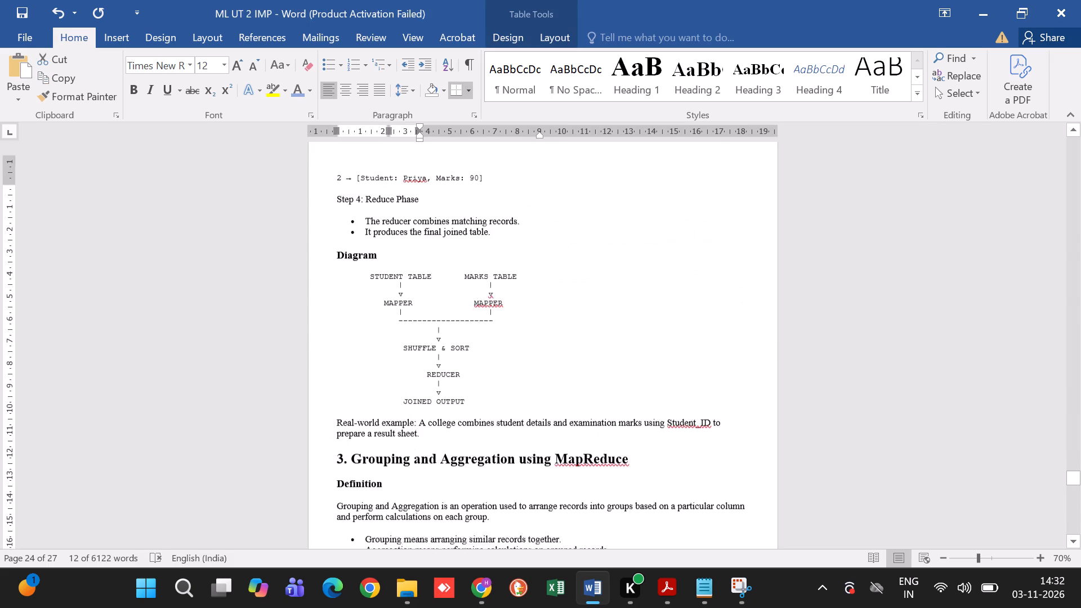
scroll(505, 267, up, 3)
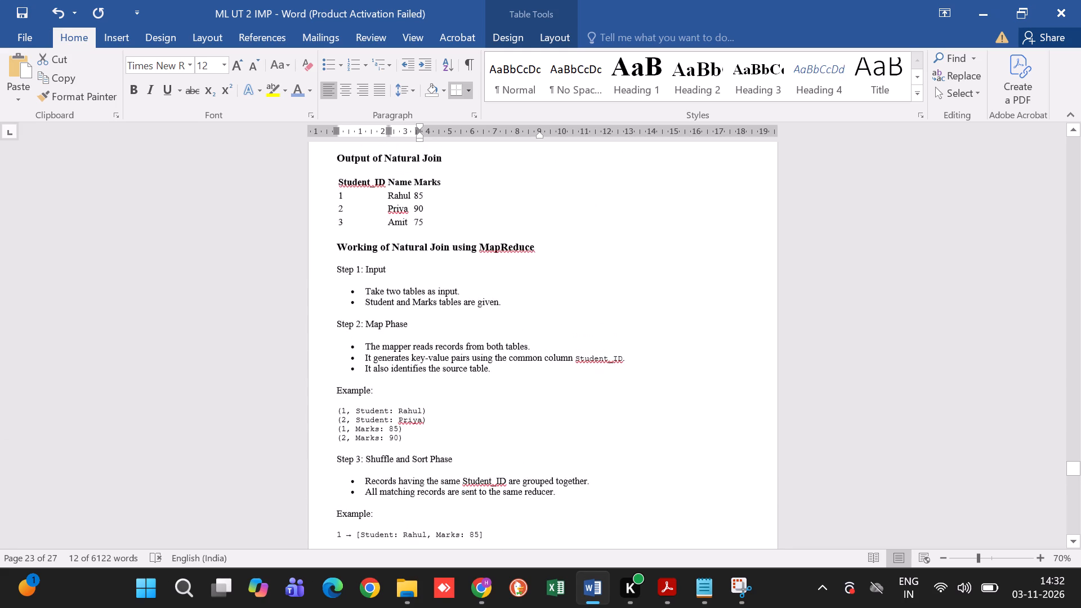
scroll(505, 267, up, 1)
click(341, 274)
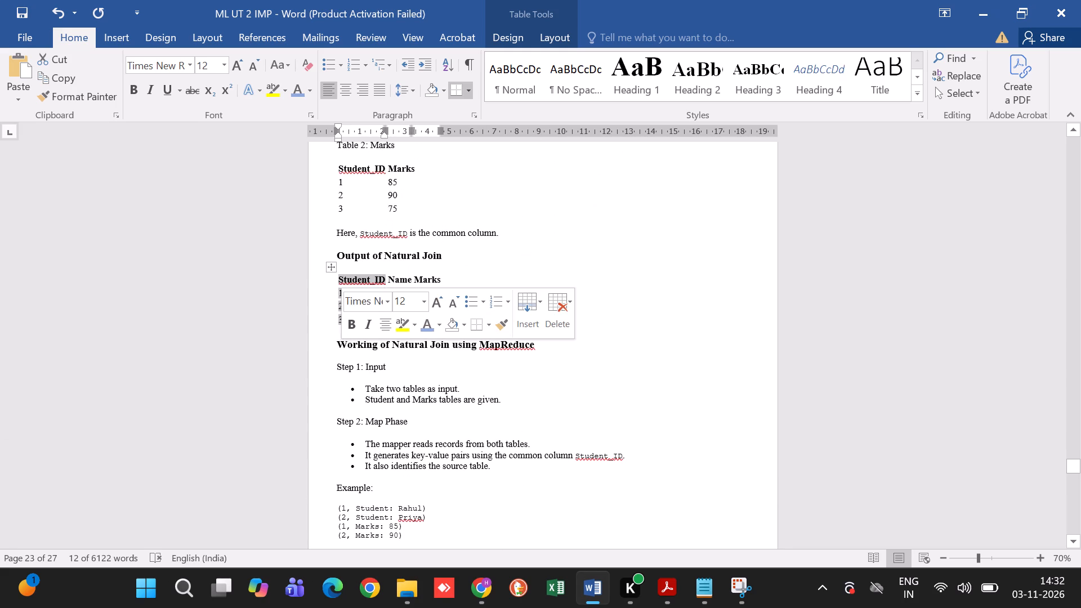
click(331, 262)
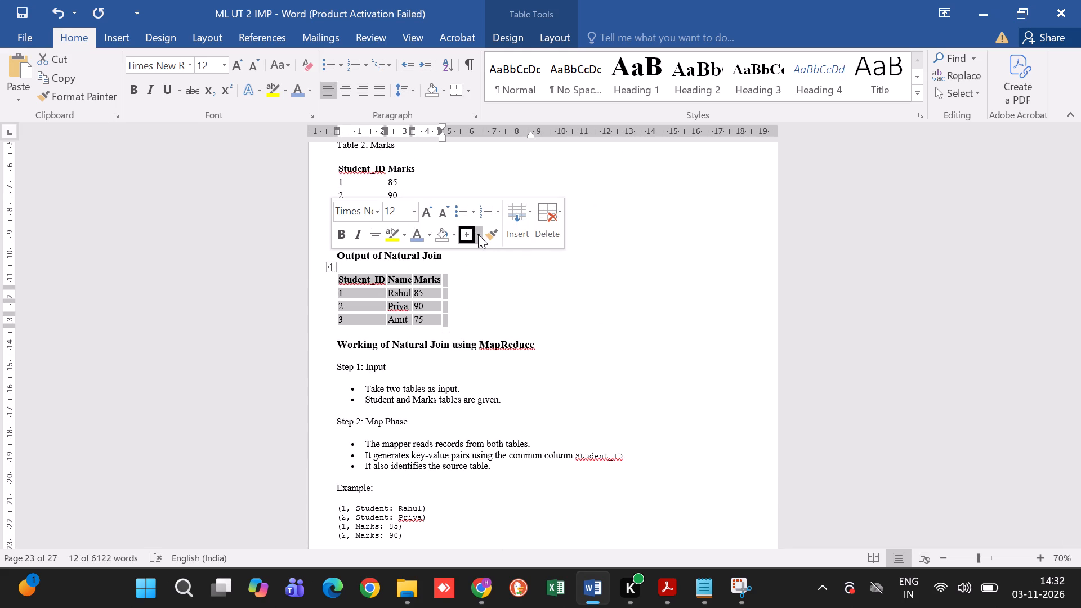
click(478, 234)
click(503, 337)
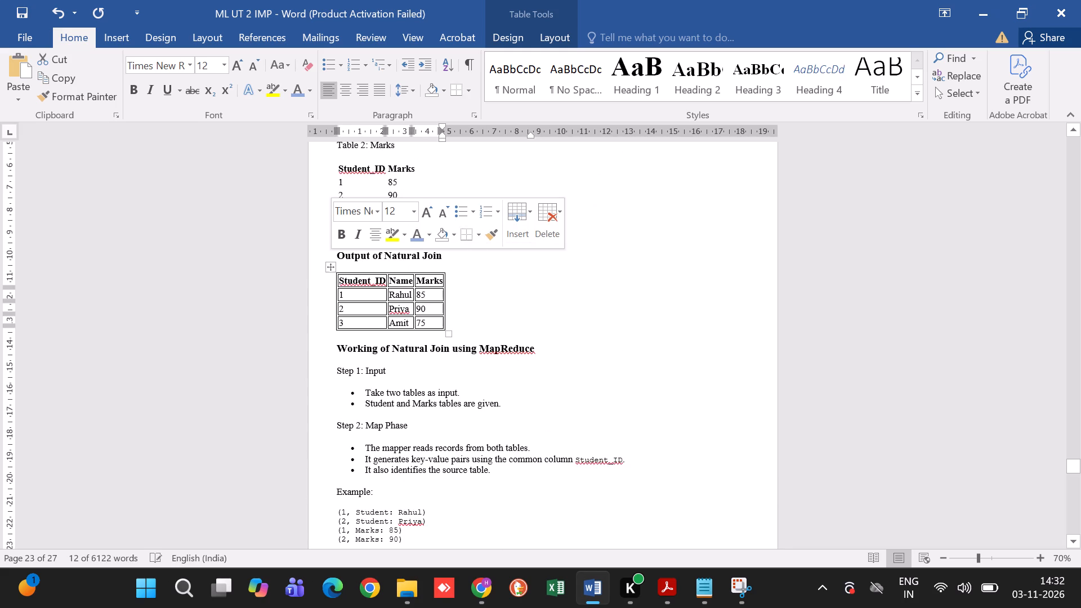
Apply all borders to the Student_ID/Marks table labelled "Table 2: Marks".
scroll(476, 294, up, 1)
click(342, 284)
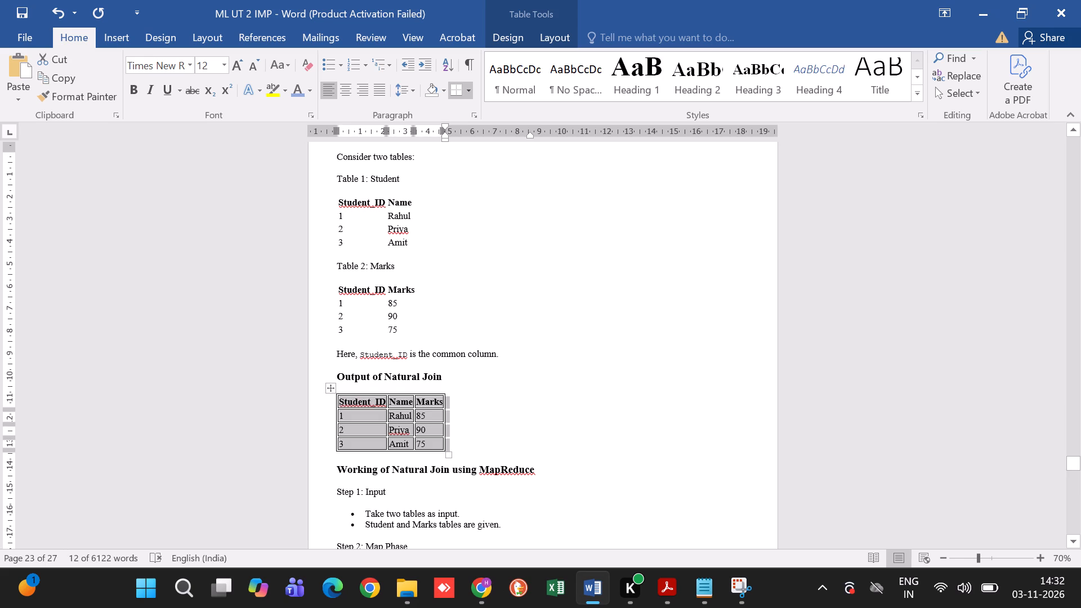
click(333, 278)
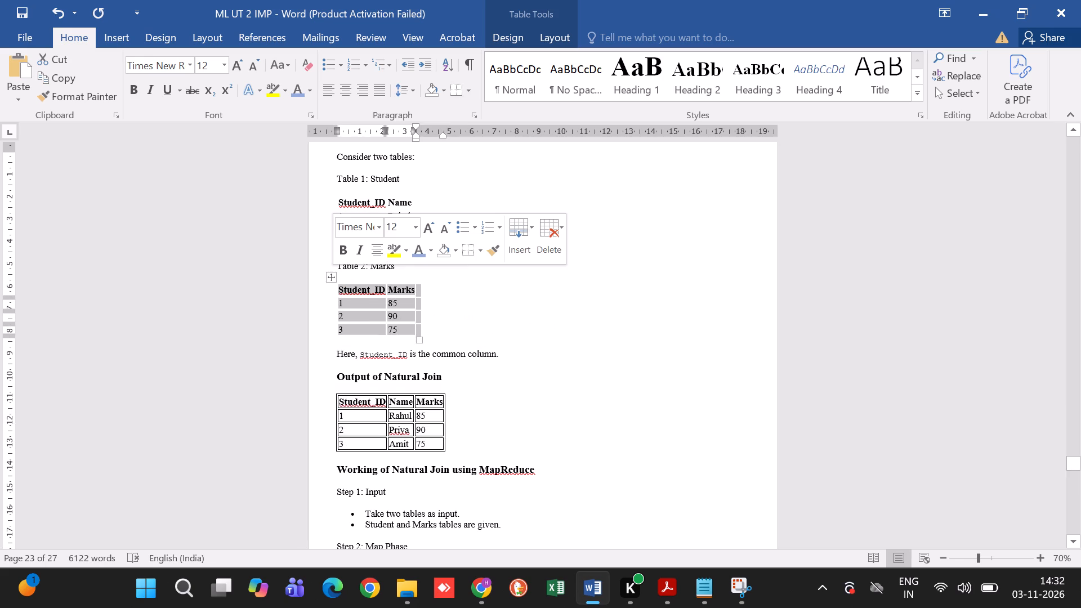
click(481, 254)
click(502, 358)
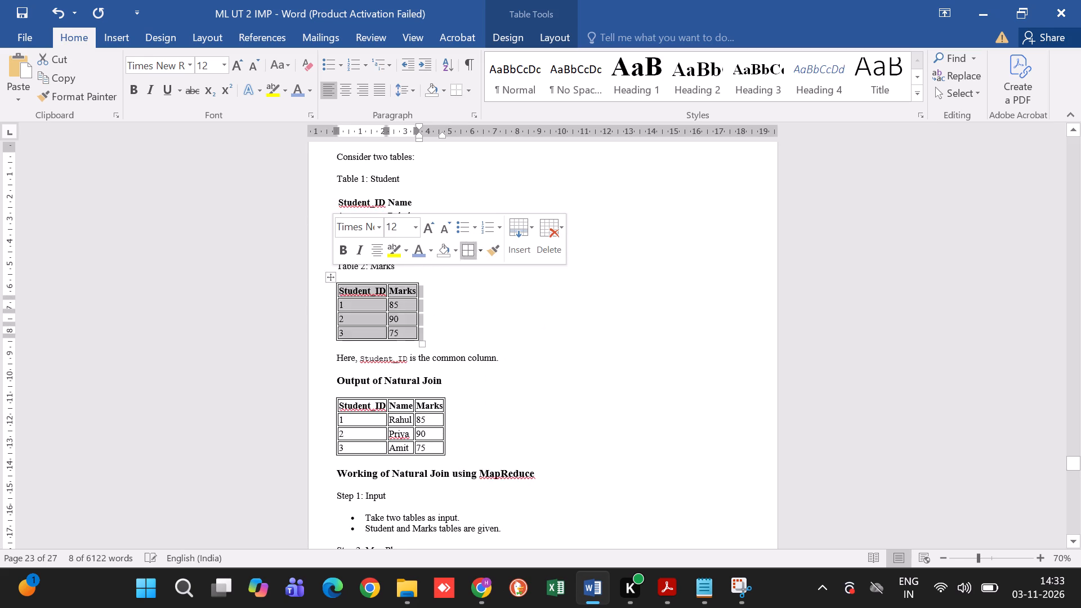
Apply all borders to the Student_ID/Name table labelled "Table 1: Student".
scroll(502, 358, up, 1)
click(339, 404)
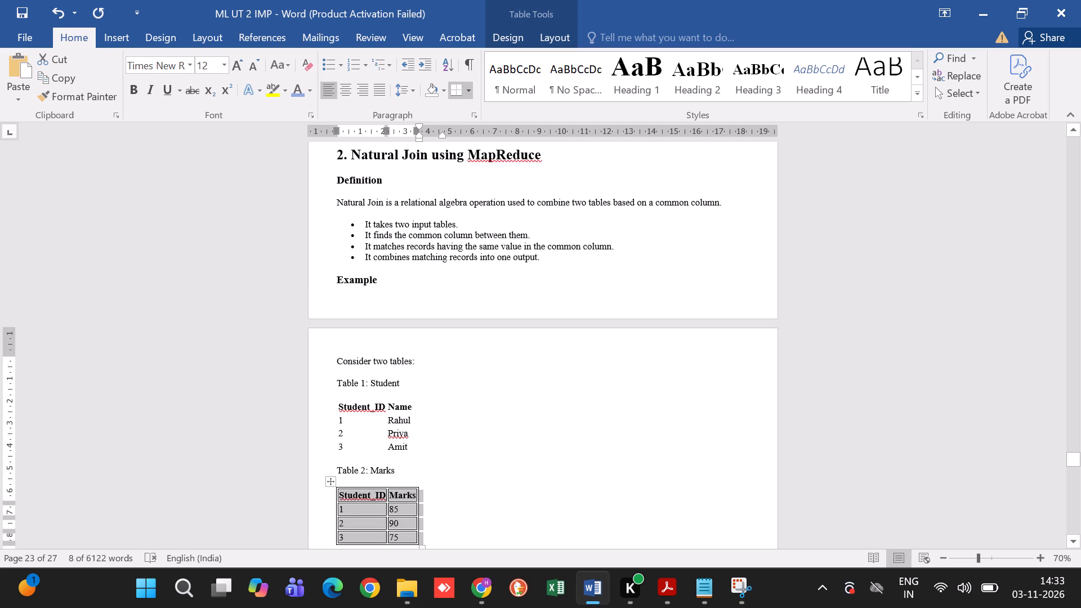
click(329, 395)
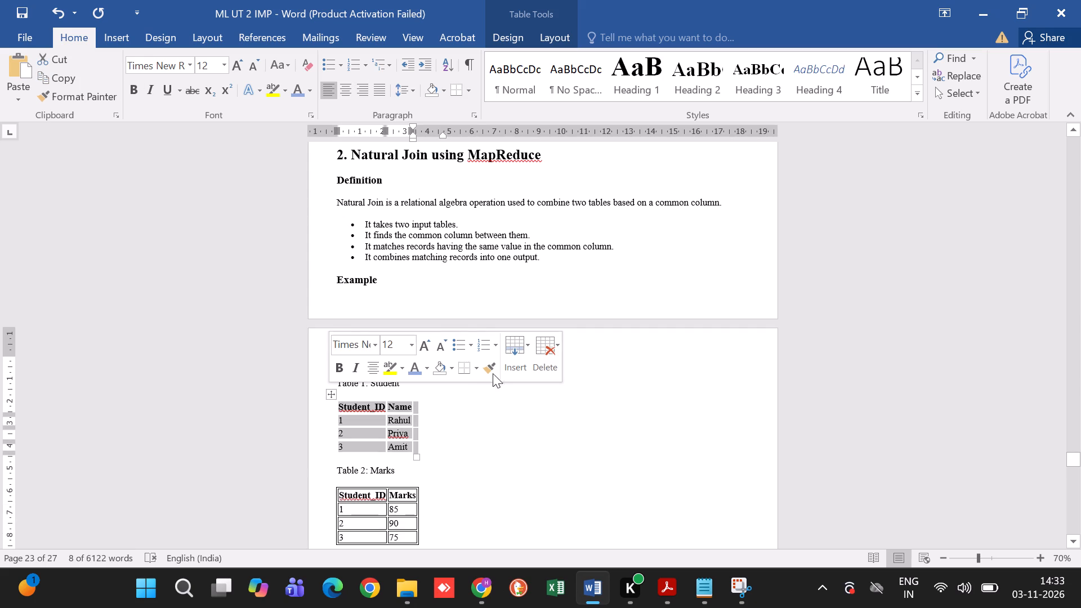
click(471, 369)
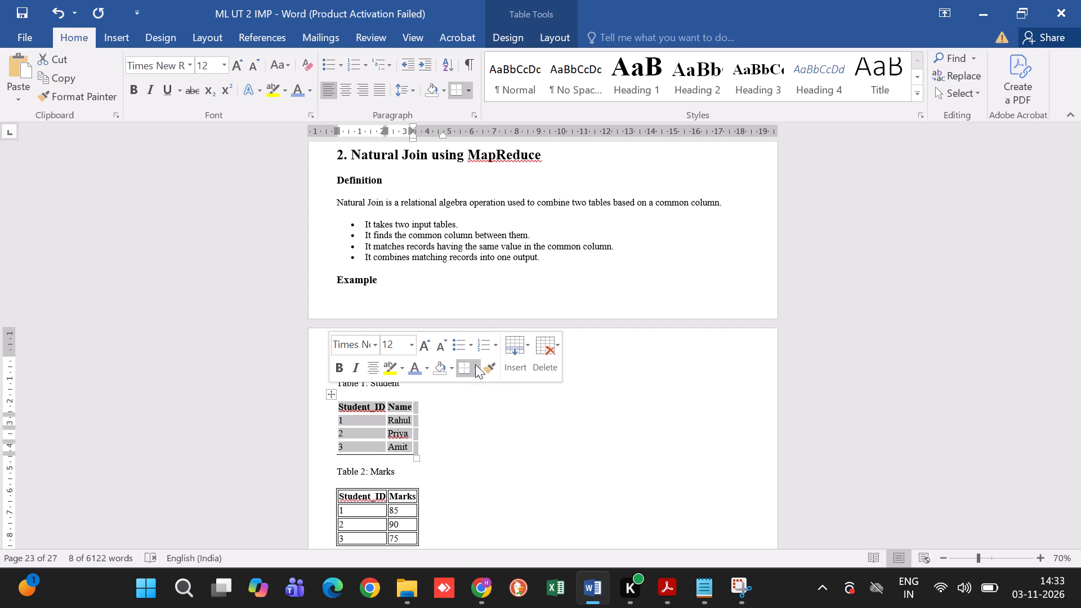
click(474, 363)
click(510, 159)
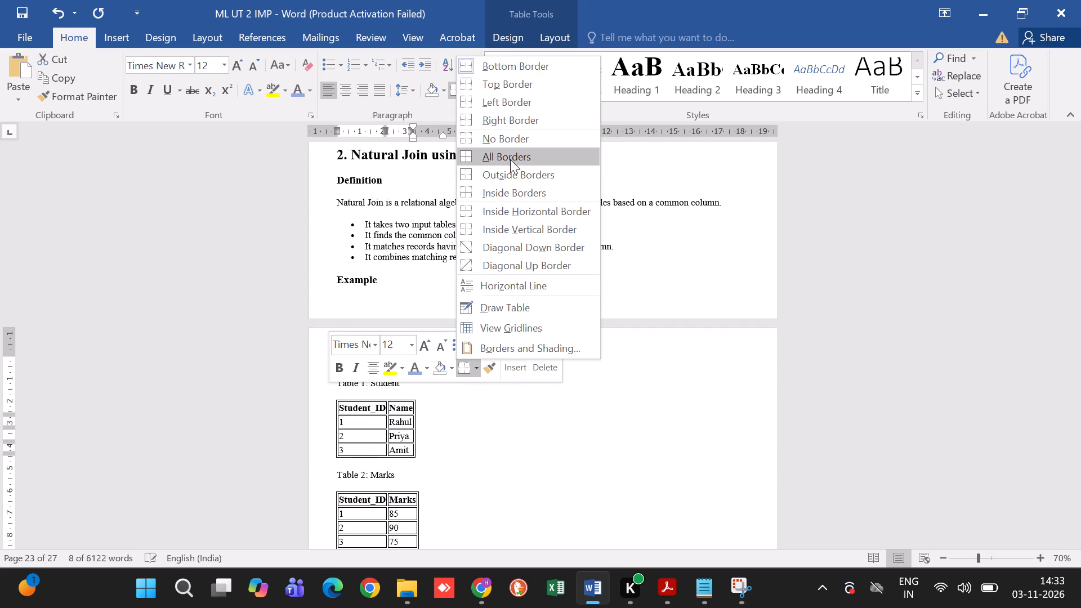
Set the font size of the whole Q.8 answer, from "1. Introduction" to the end of the document, to 12.
scroll(504, 245, up, 2)
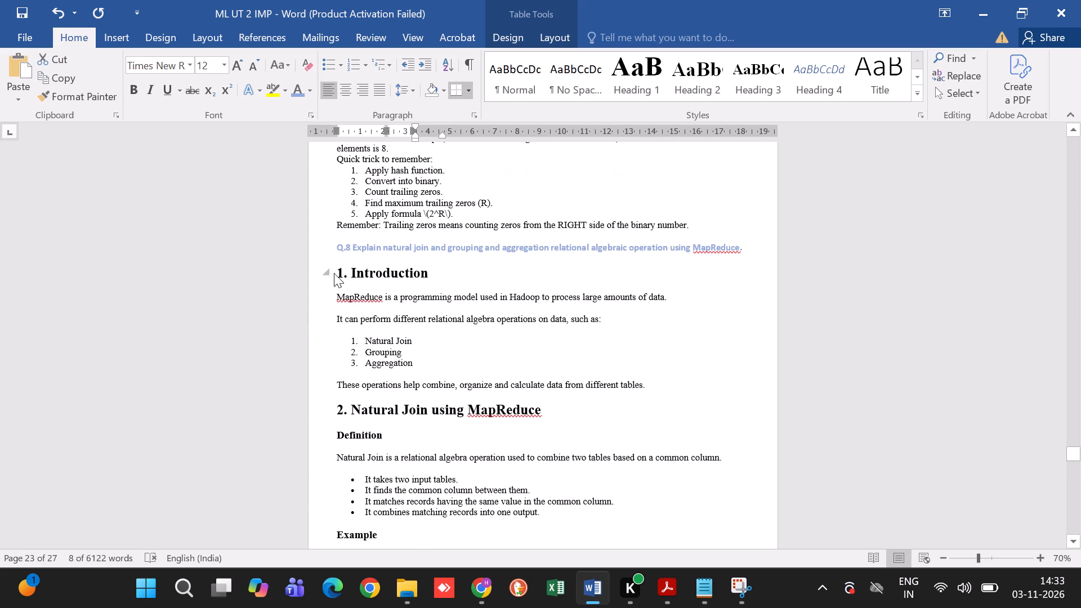
drag(336, 270, 522, 607)
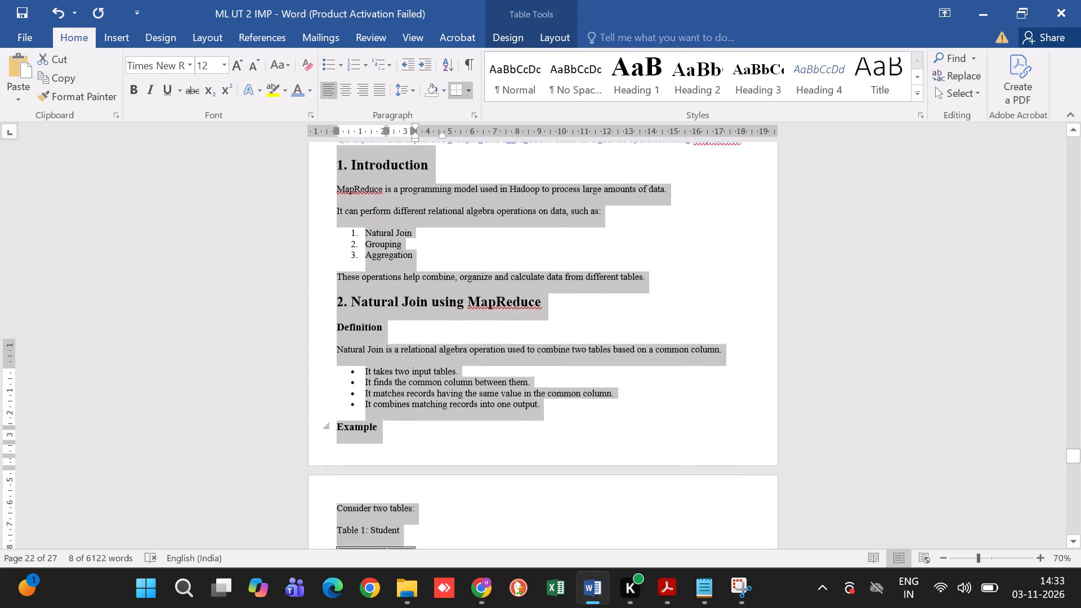
drag(522, 607, 521, 607)
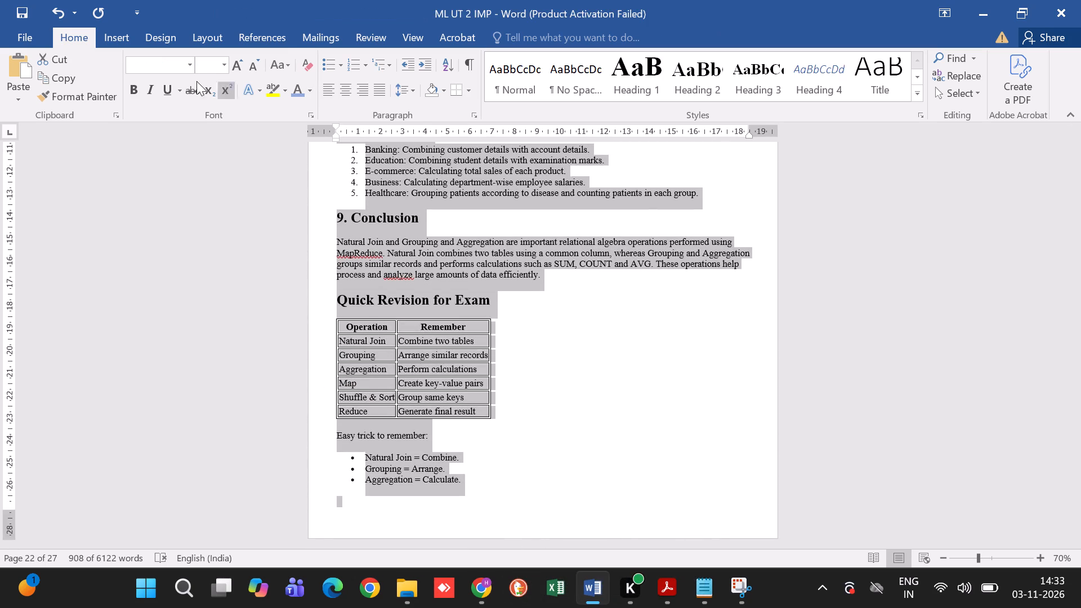
click(214, 64)
text(12)
key(Return)
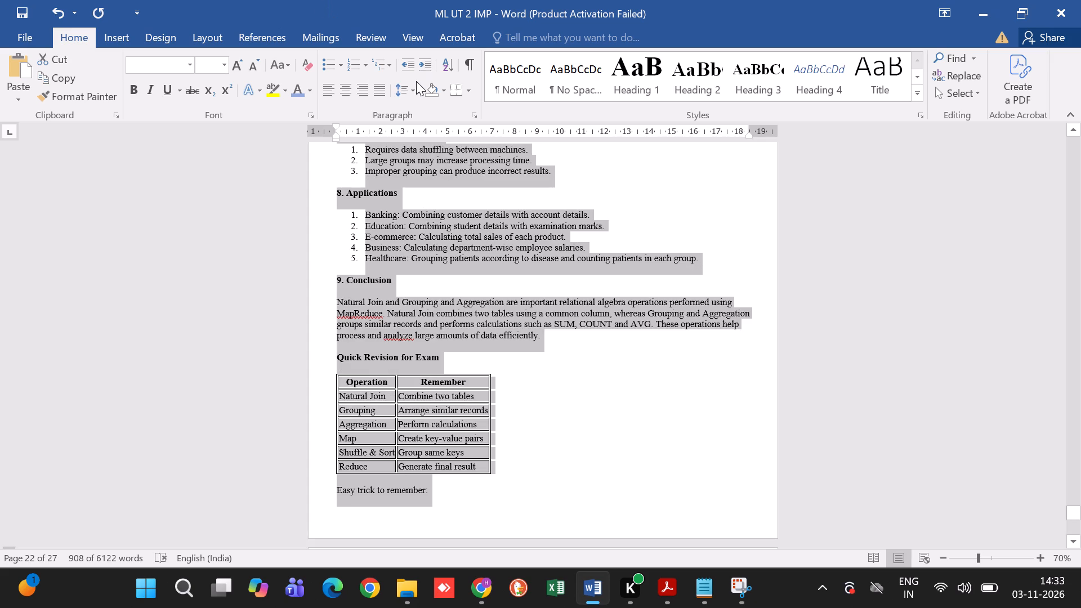
Remove the space after paragraphs throughout the selected Q.8 answer.
click(416, 84)
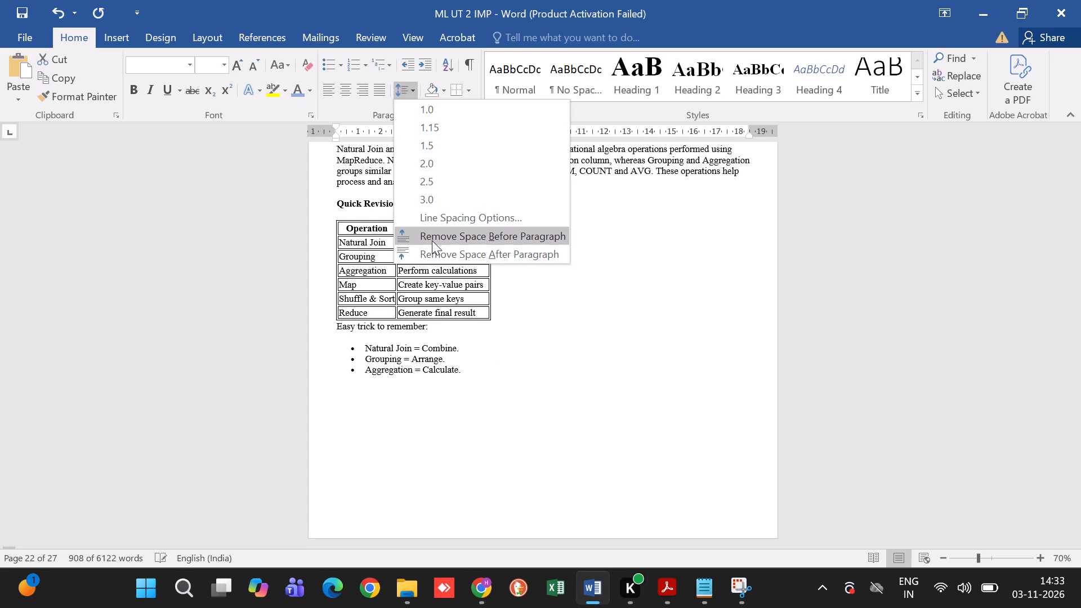
click(434, 249)
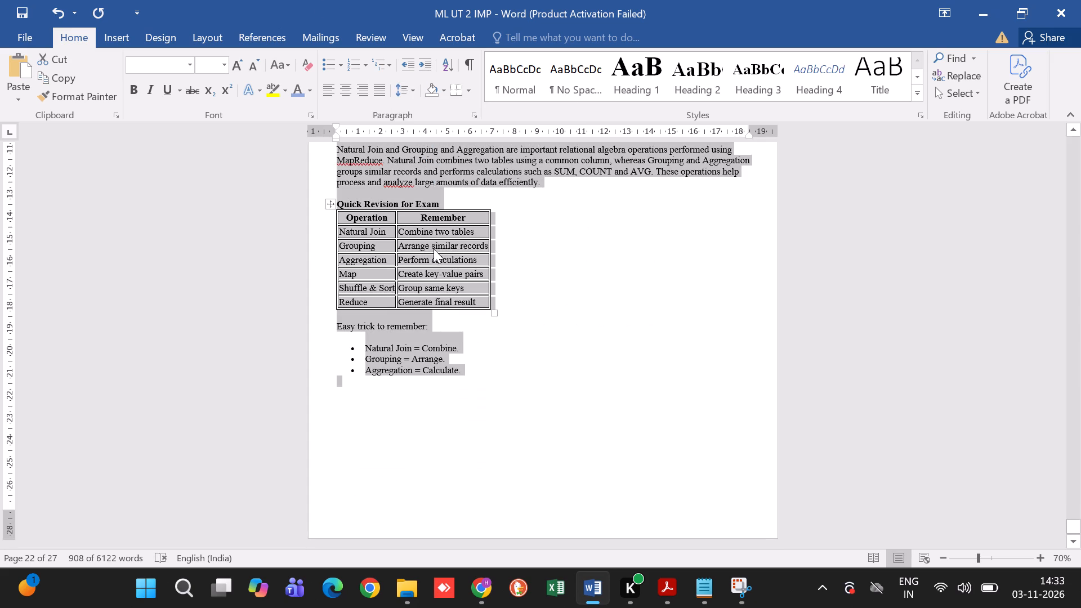
Look back through the Q.8 answer to check its font size, paragraph spacing and table borders.
scroll(495, 240, up, 6)
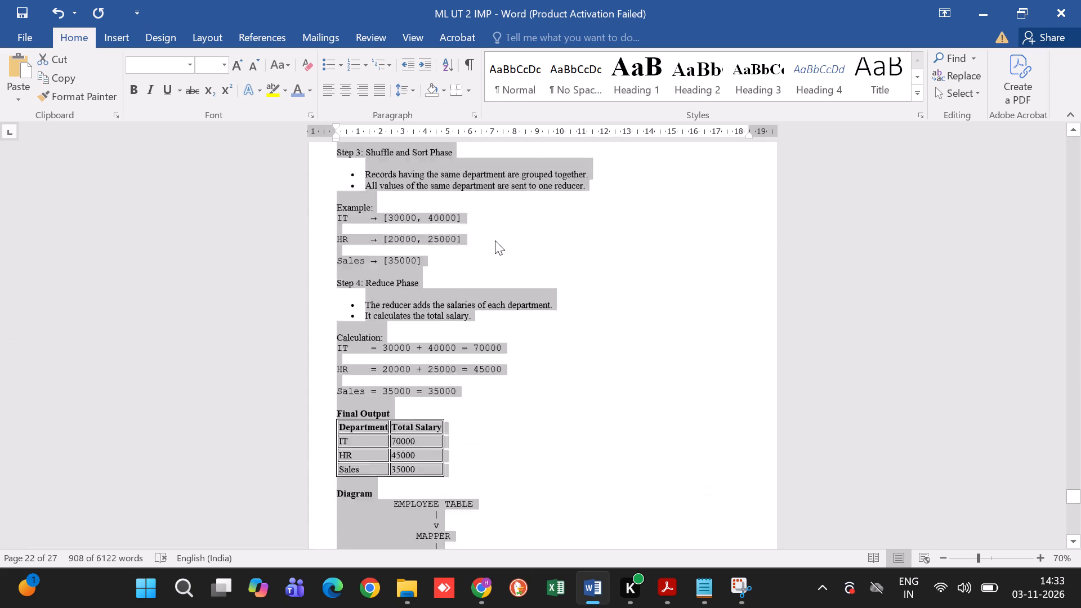
scroll(495, 240, up, 14)
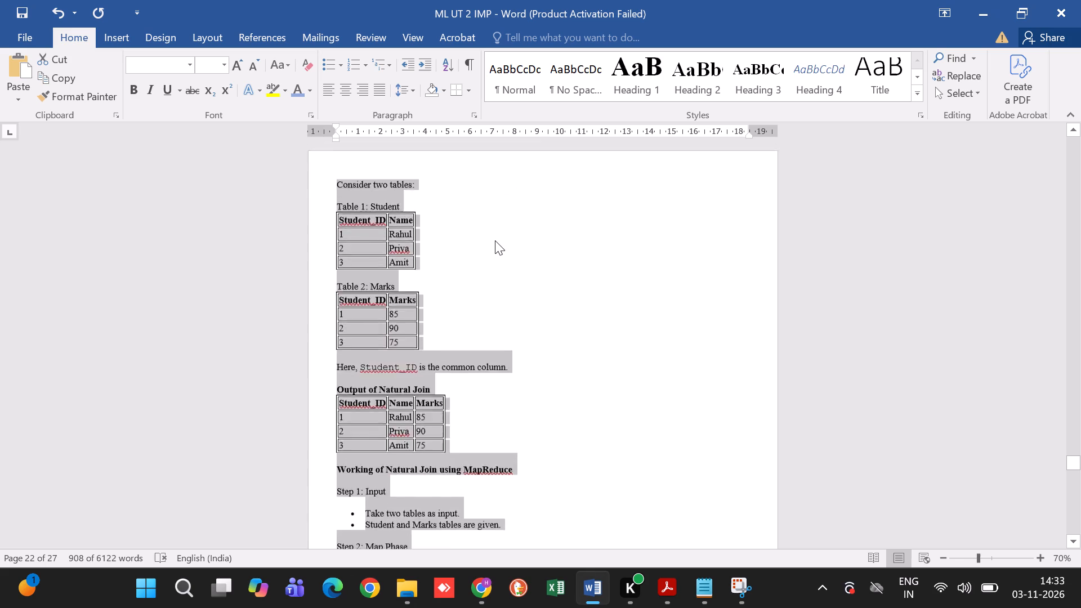
scroll(495, 240, up, 2)
scroll(538, 432, down, 17)
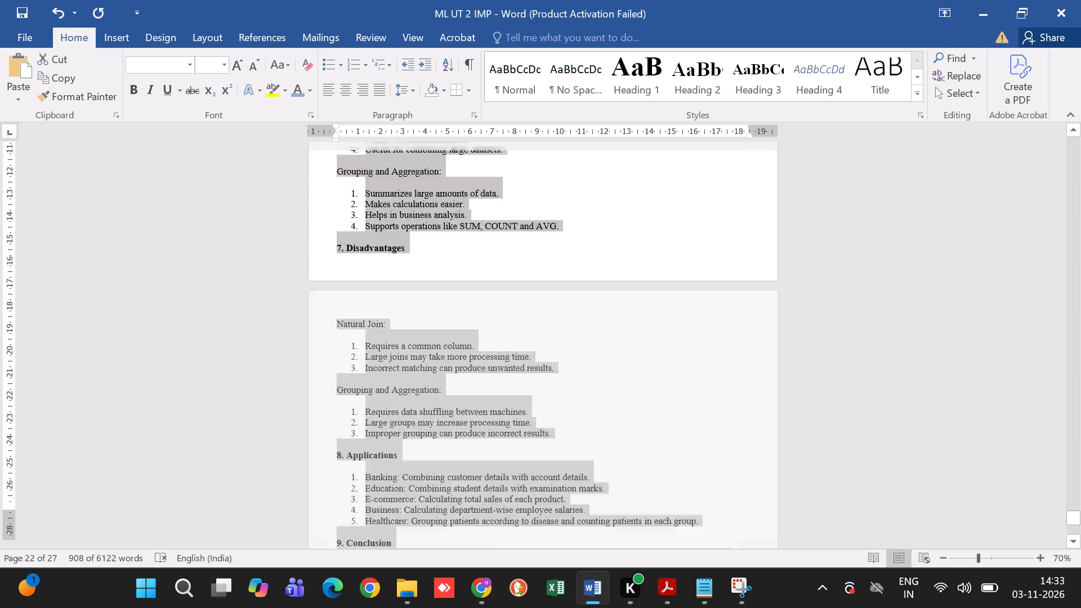
Switch to the Google Images results in Chrome and copy Scaler's "Types of Relational Operations" diagram.
click(478, 580)
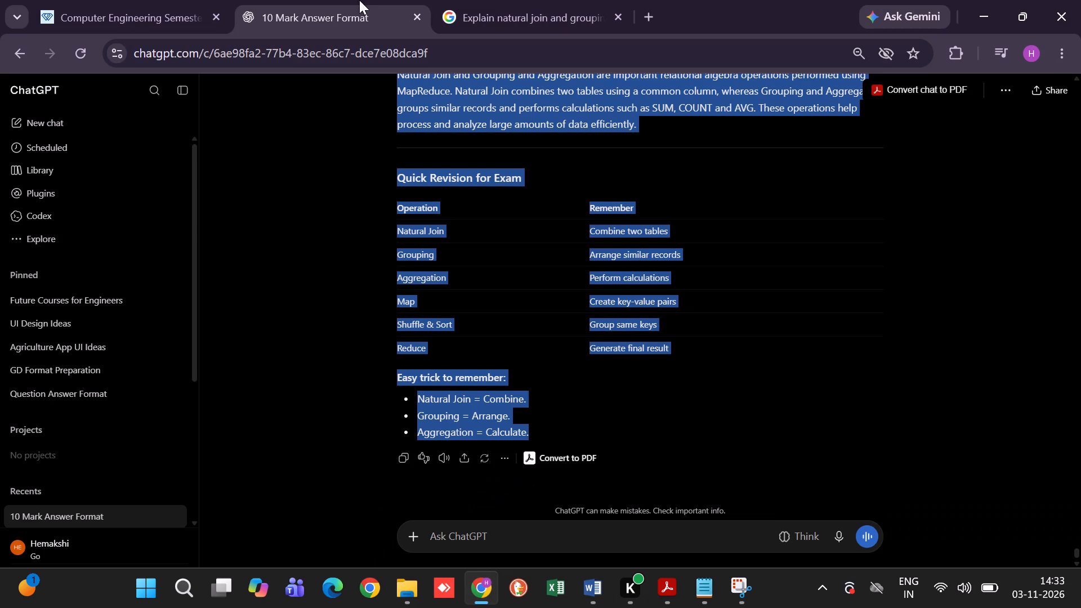
click(461, 20)
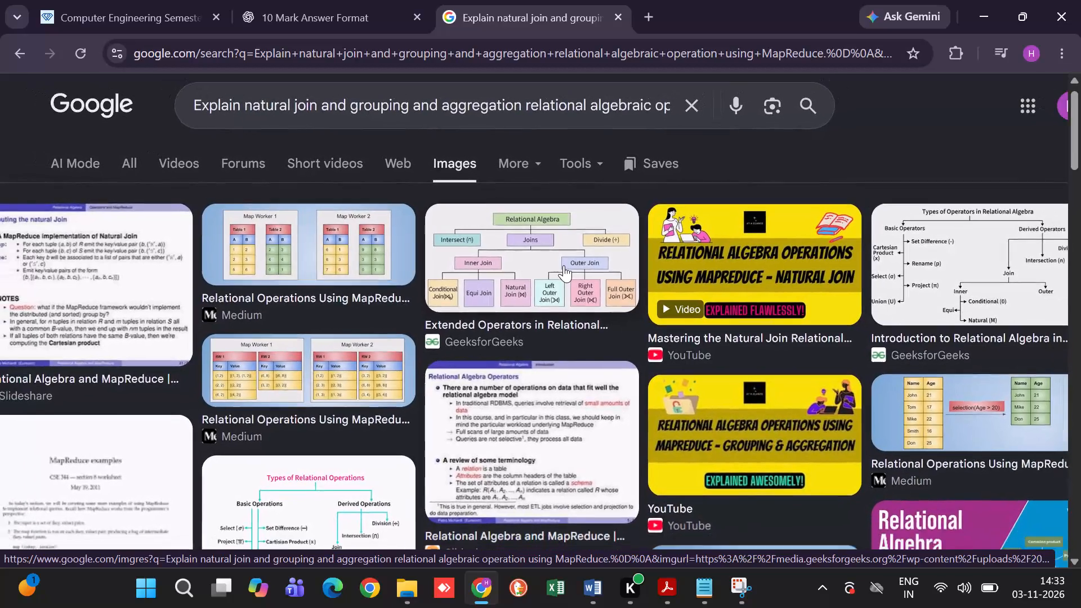
scroll(564, 265, down, 2)
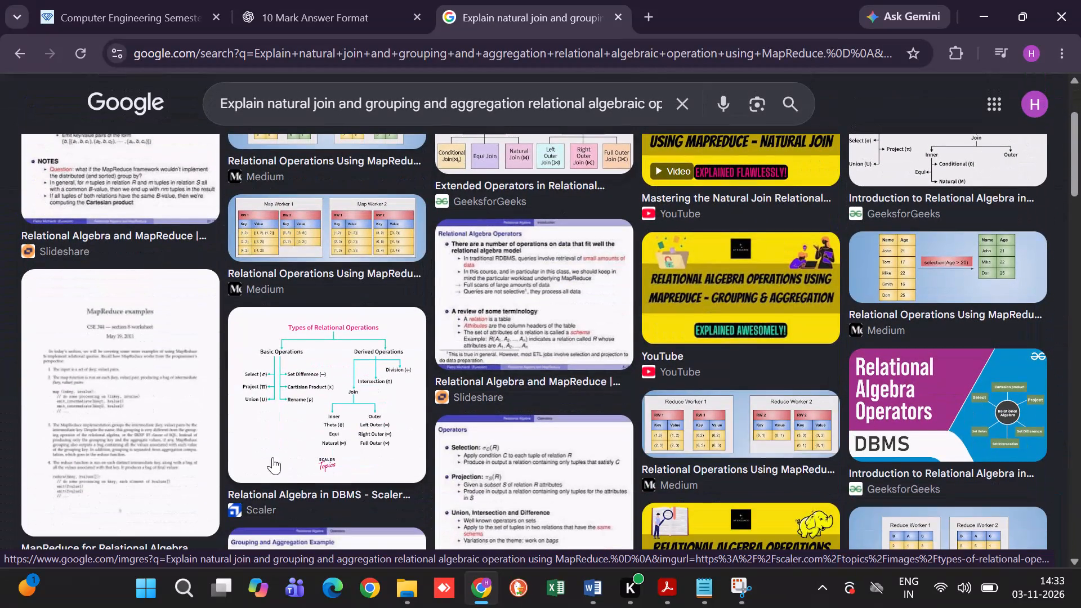
right_click(285, 405)
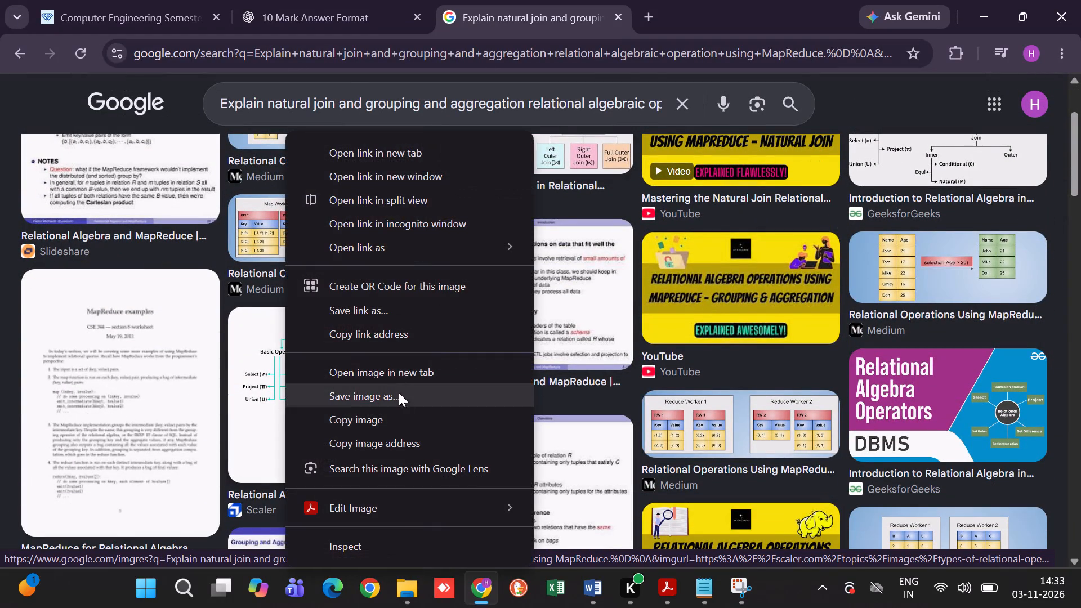
click(397, 417)
scroll(397, 417, down, 2)
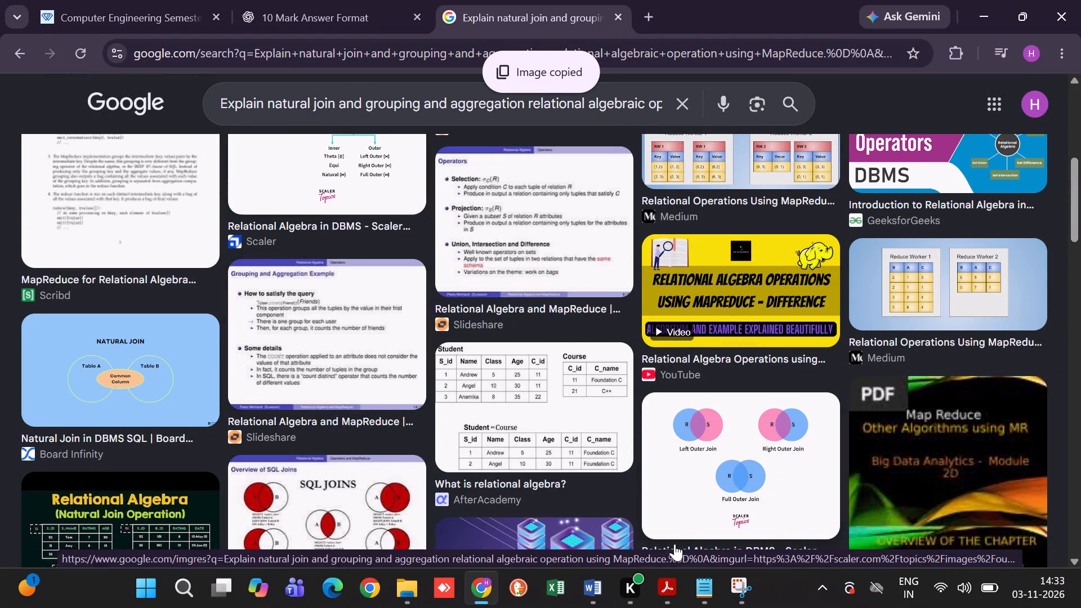
scroll(743, 502, down, 1)
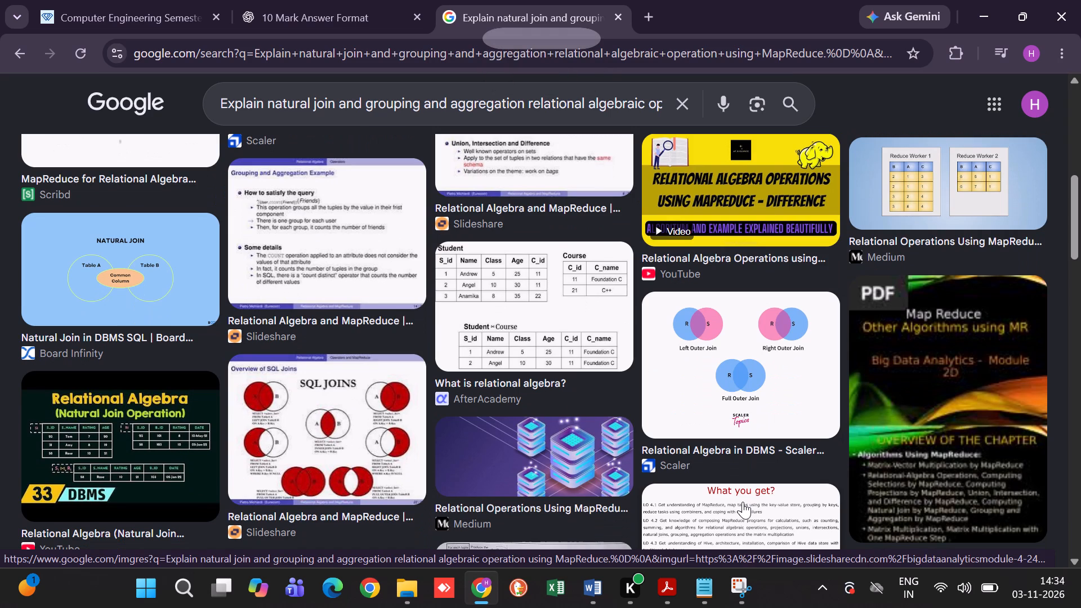
Switch back to Word and paste the copied diagram after the "Grouping = Arrange." bullet near the document's end.
click(593, 594)
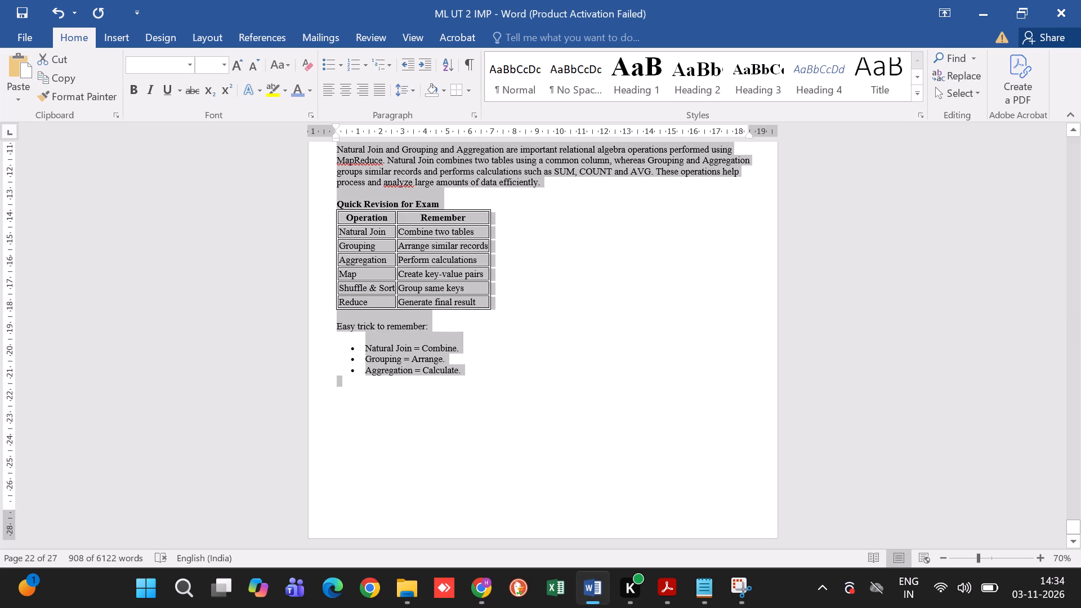
click(604, 364)
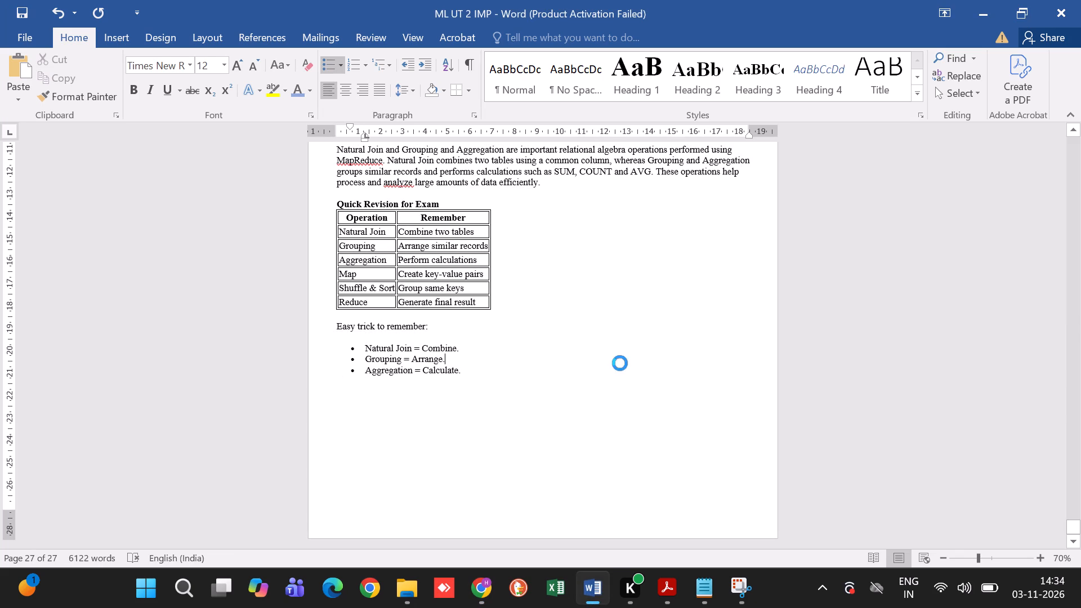
key(ctrl+v)
click(594, 373)
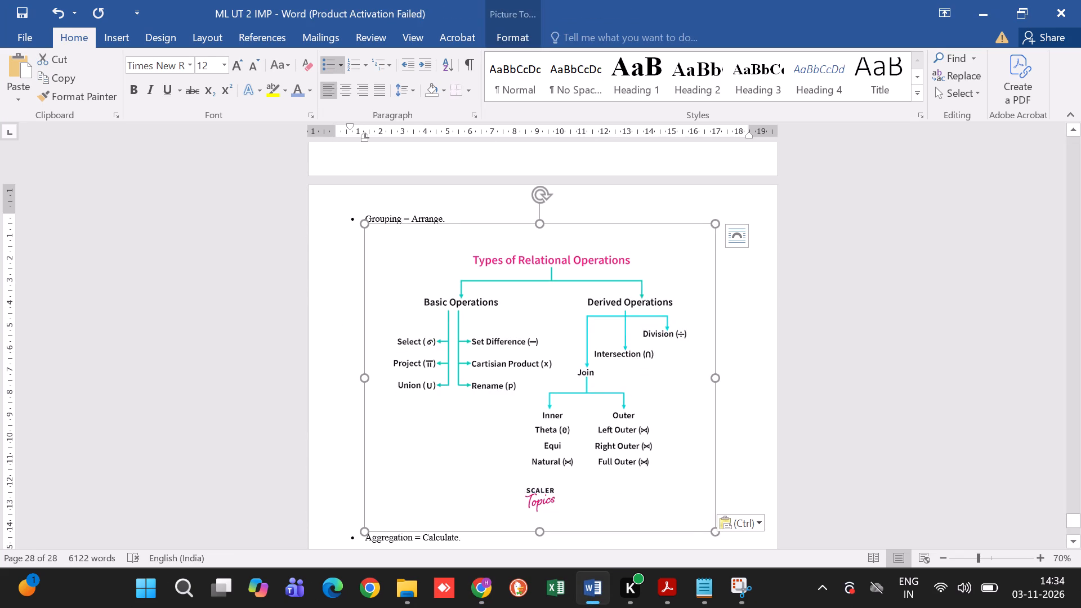
Shrink the pasted diagram to about 10.5 cm wide and set its text wrapping to Through.
drag(719, 534, 601, 427)
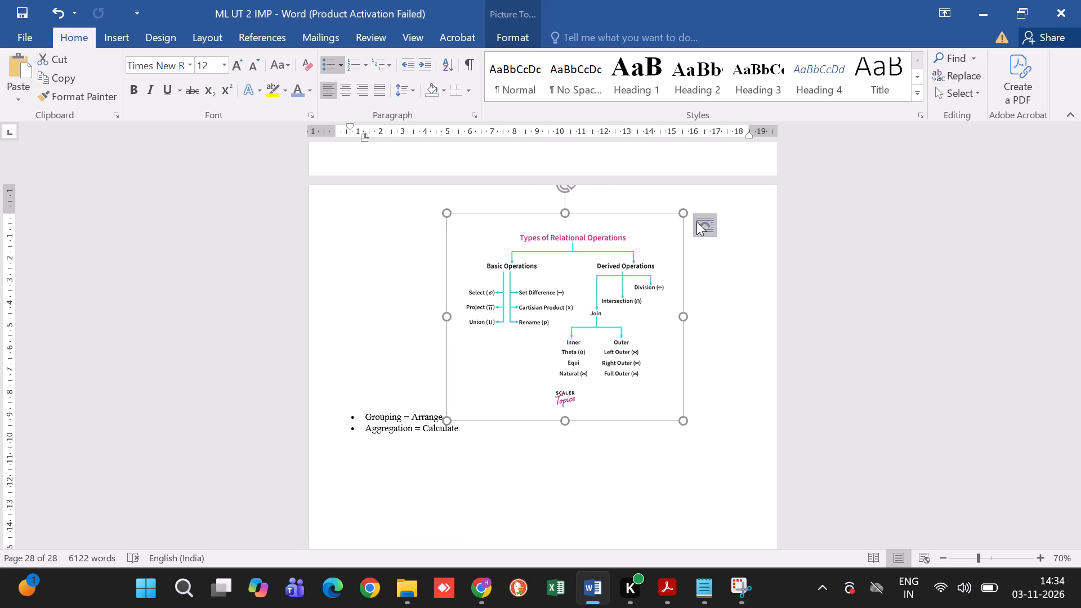
click(704, 225)
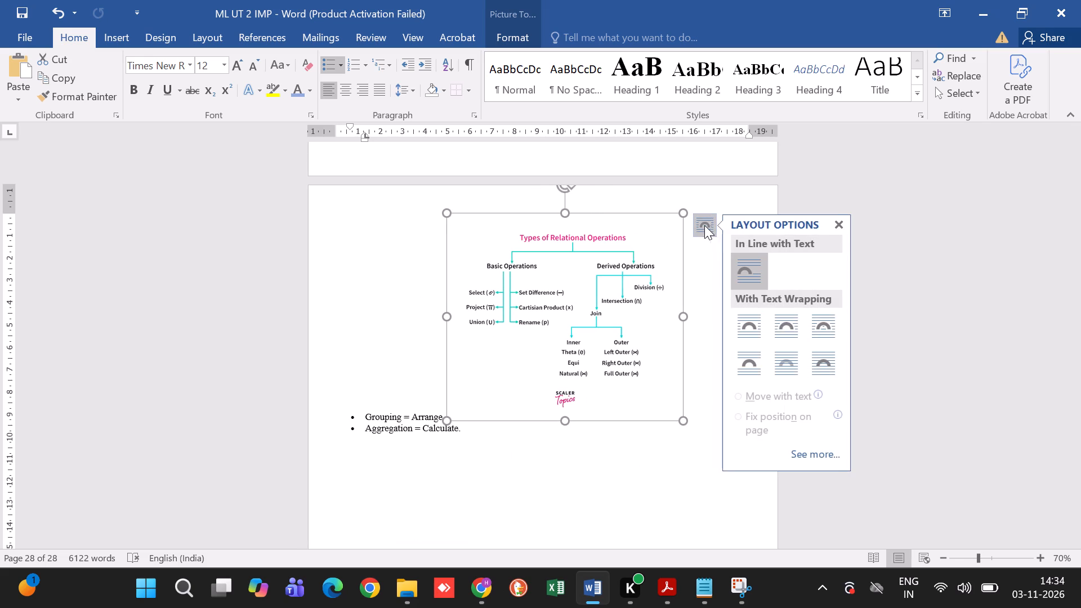
click(821, 337)
Move the diagram up beside the "6. Advantages" lists and shrink it to about 6 cm wide.
scroll(624, 316, up, 2)
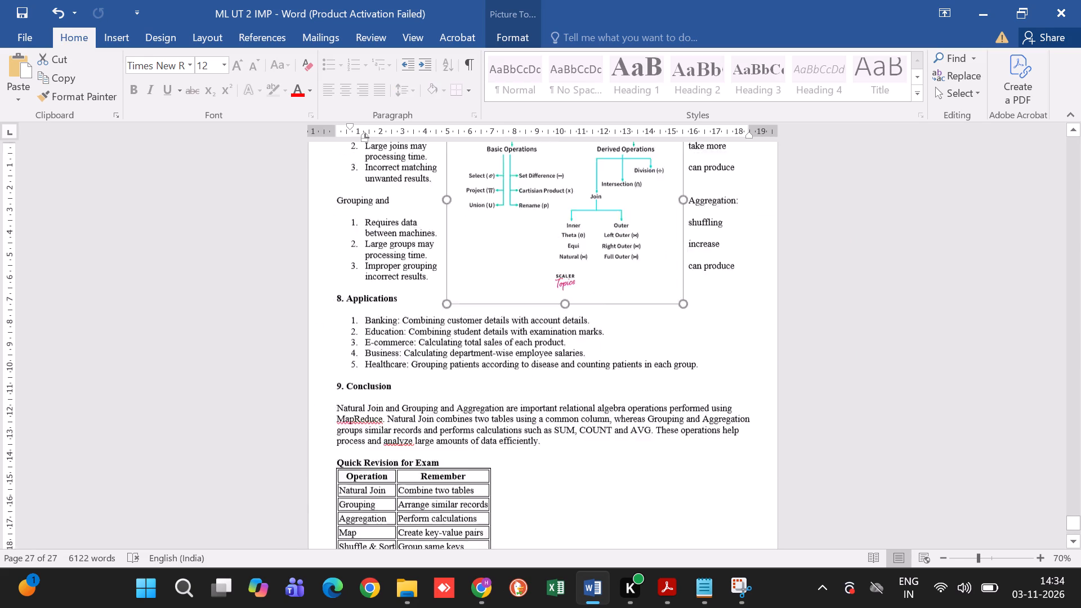
scroll(624, 316, up, 1)
drag(589, 527, 683, 282)
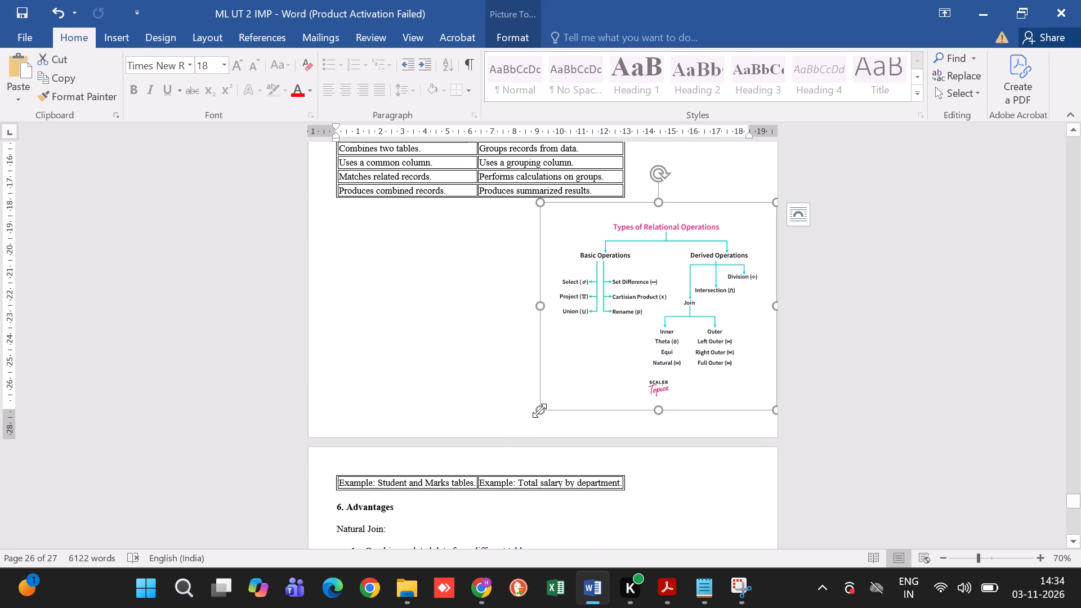
drag(539, 411, 639, 306)
drag(697, 253, 645, 323)
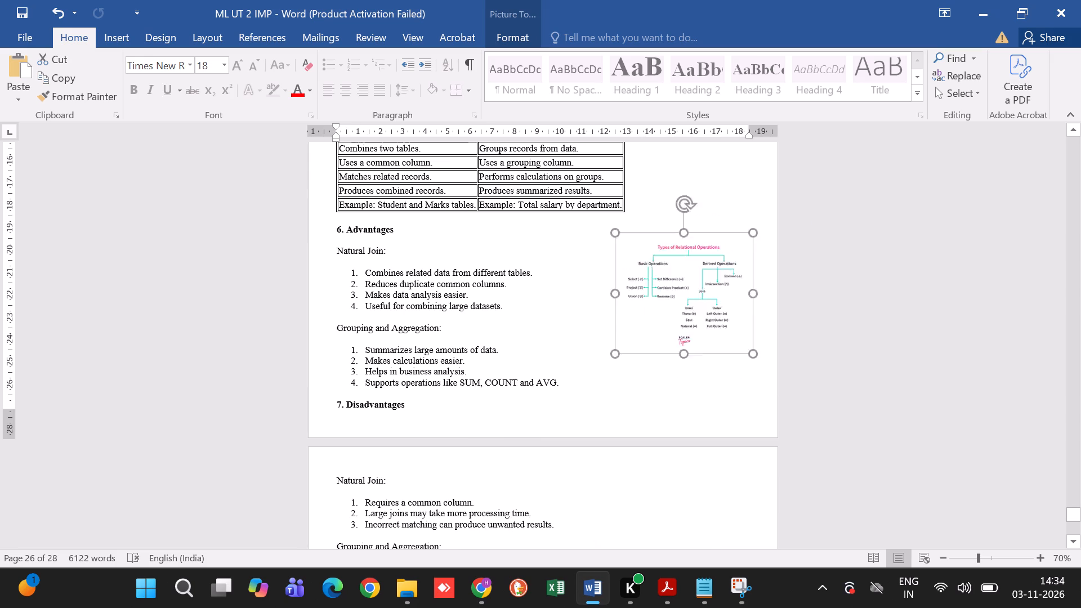
Move the relational operations diagram closer to the "6. Advantages" lists and enlarge it to about 7.6 cm wide.
drag(645, 323, 639, 301)
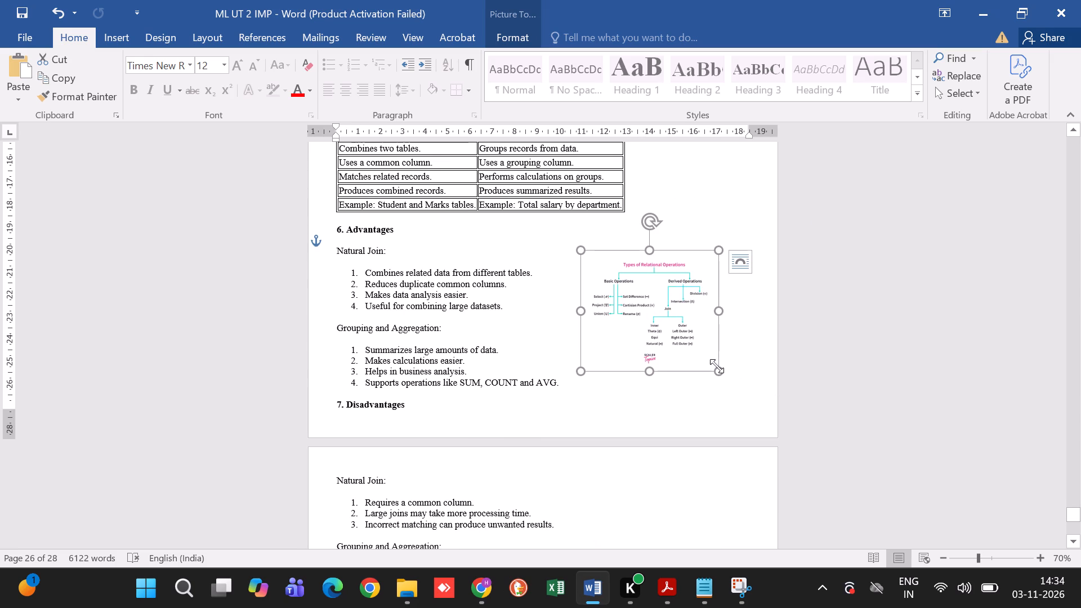
drag(721, 366, 751, 384)
scroll(751, 384, down, 1)
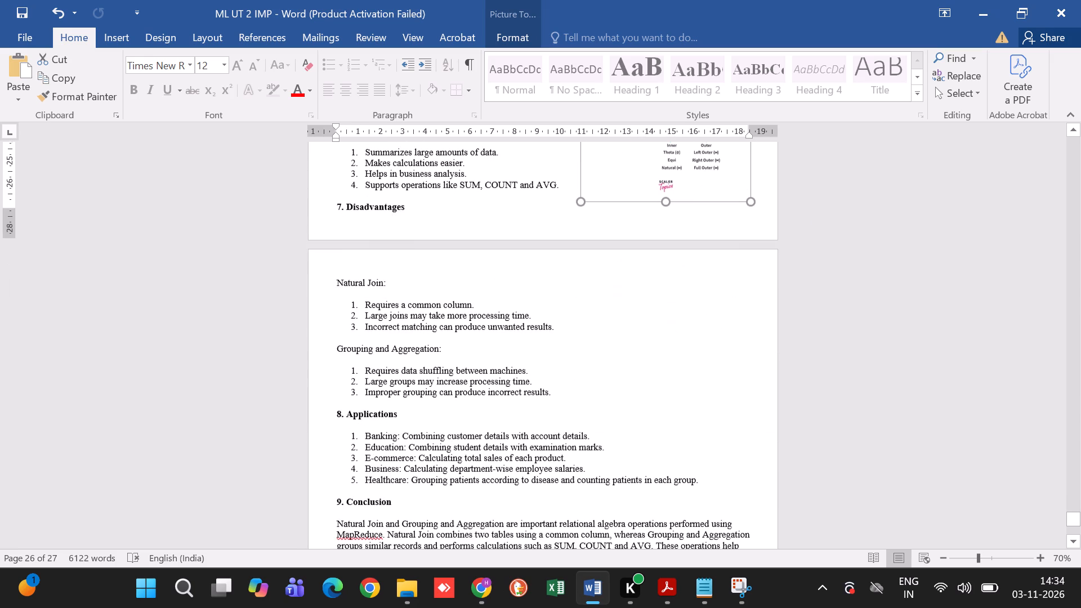
Switch to the Google Images results in Chrome and copy Scaler's left, right and full outer join Venn diagram.
click(472, 588)
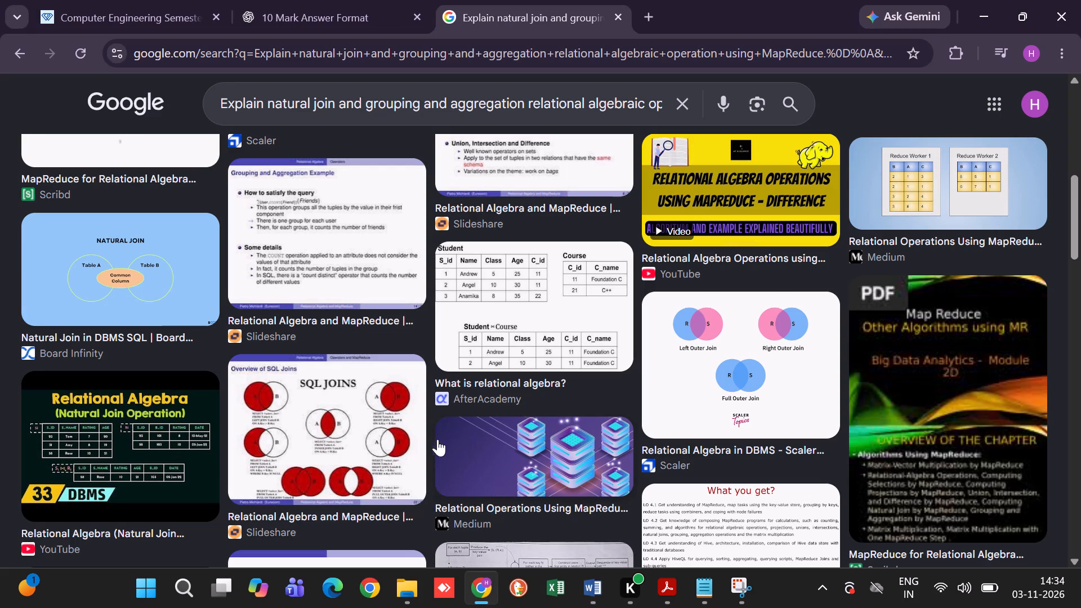
right_click(751, 388)
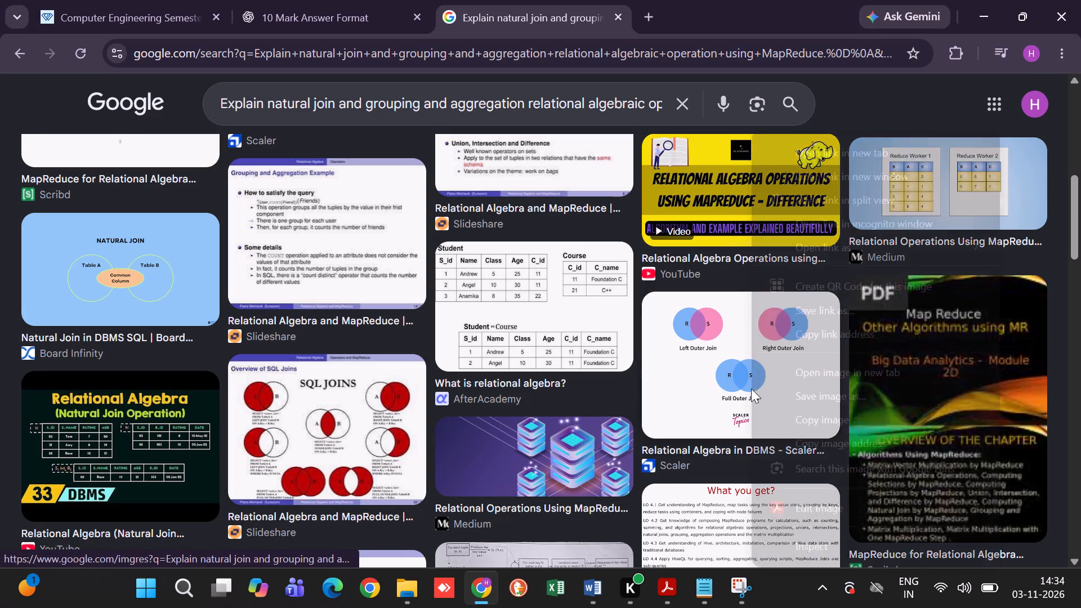
click(789, 424)
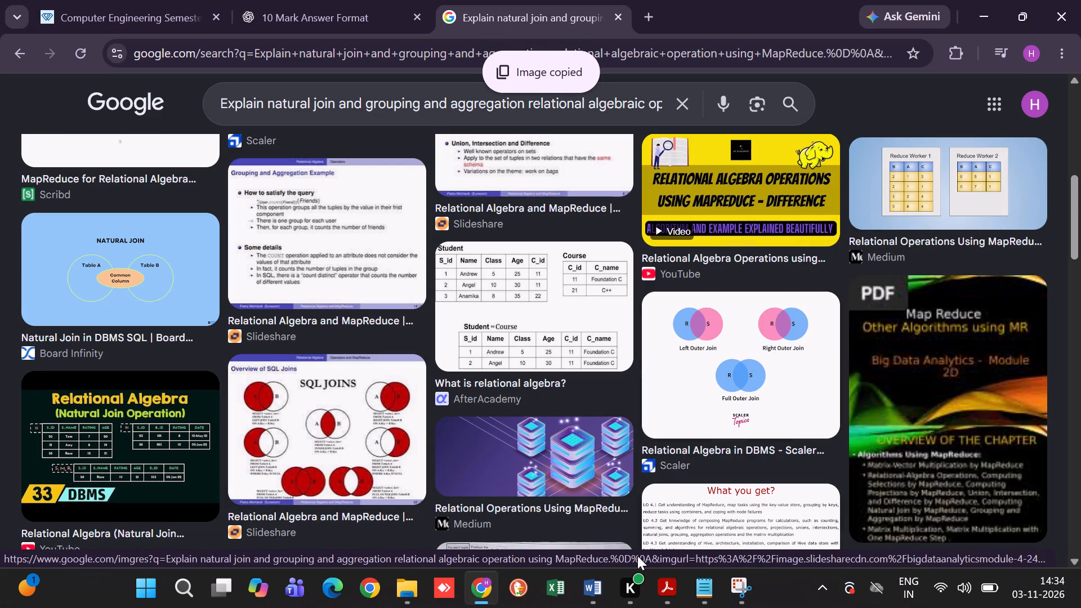
Switch back to Word and paste the outer join picture before the "Diagram" heading below the Total Salary table.
click(597, 579)
scroll(712, 239, up, 4)
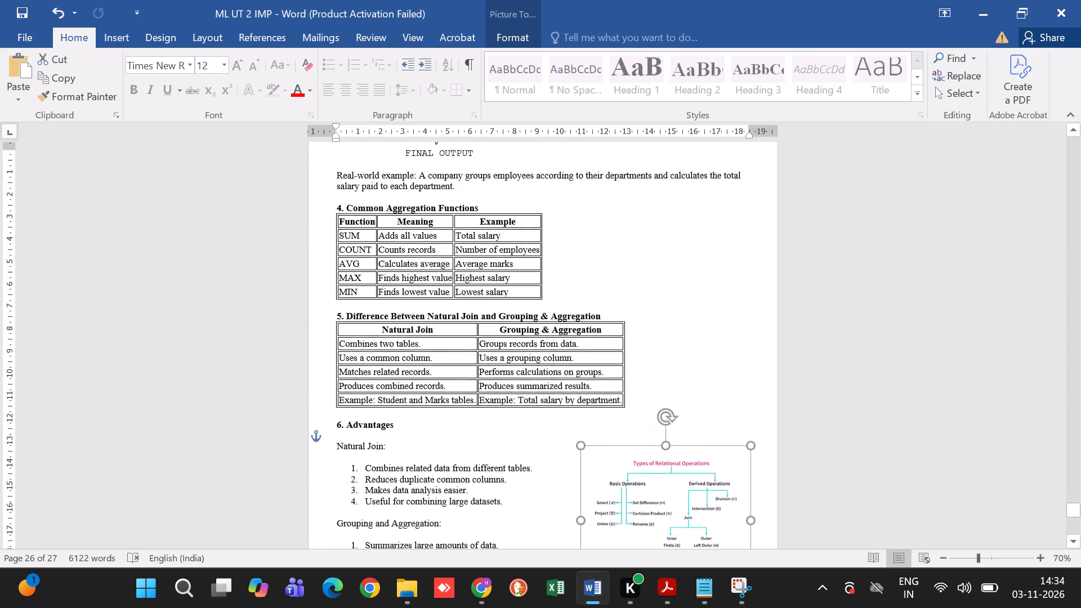
scroll(712, 239, up, 3)
click(604, 223)
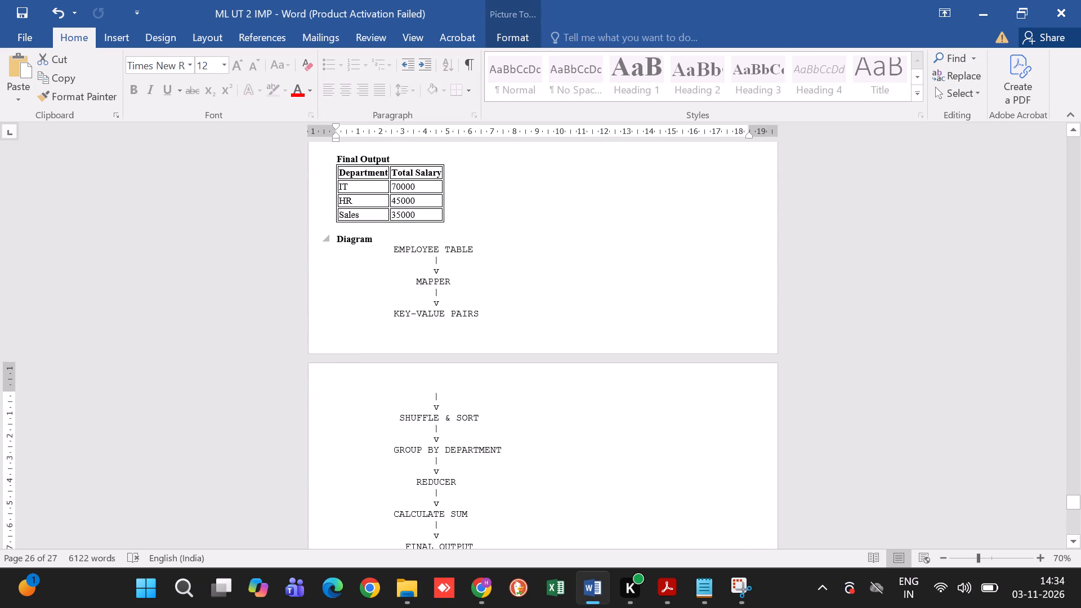
key(ctrl+v)
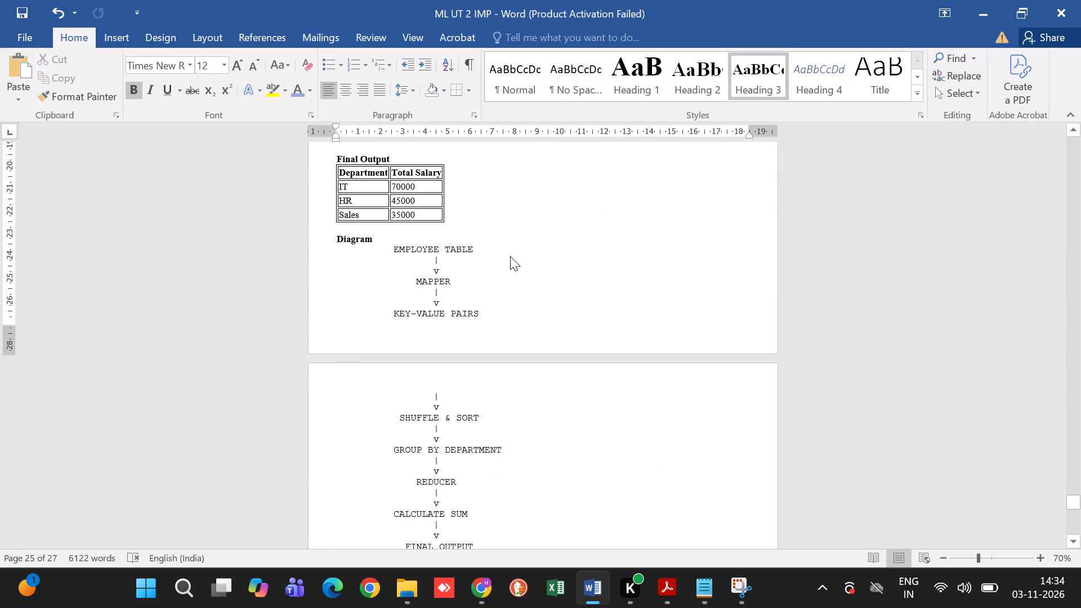
click(524, 302)
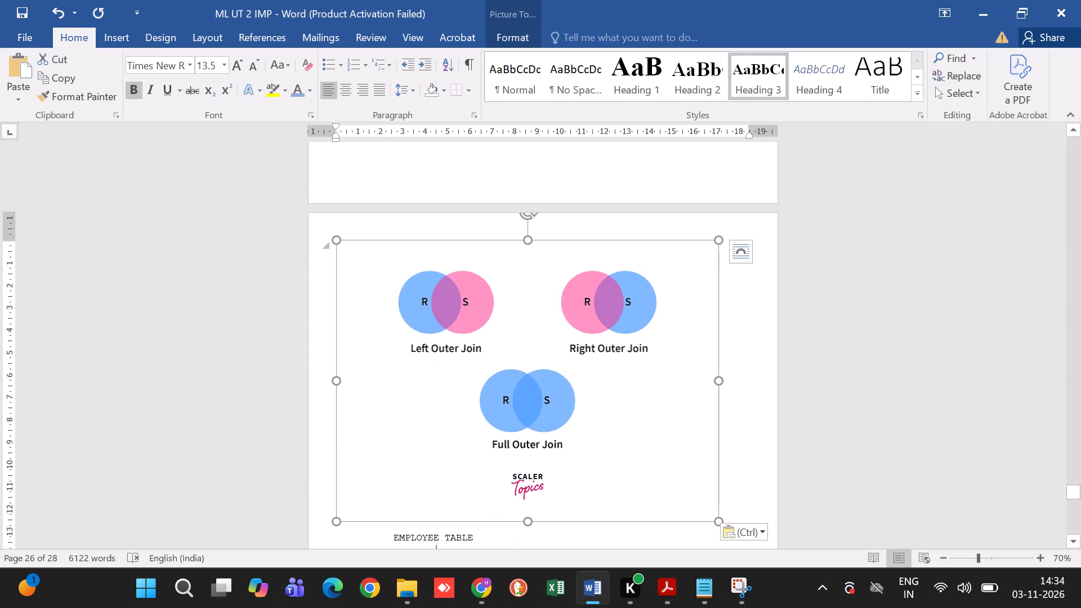
Shrink the outer join picture to about 9 cm wide and set its text wrapping to Through.
drag(717, 518, 539, 352)
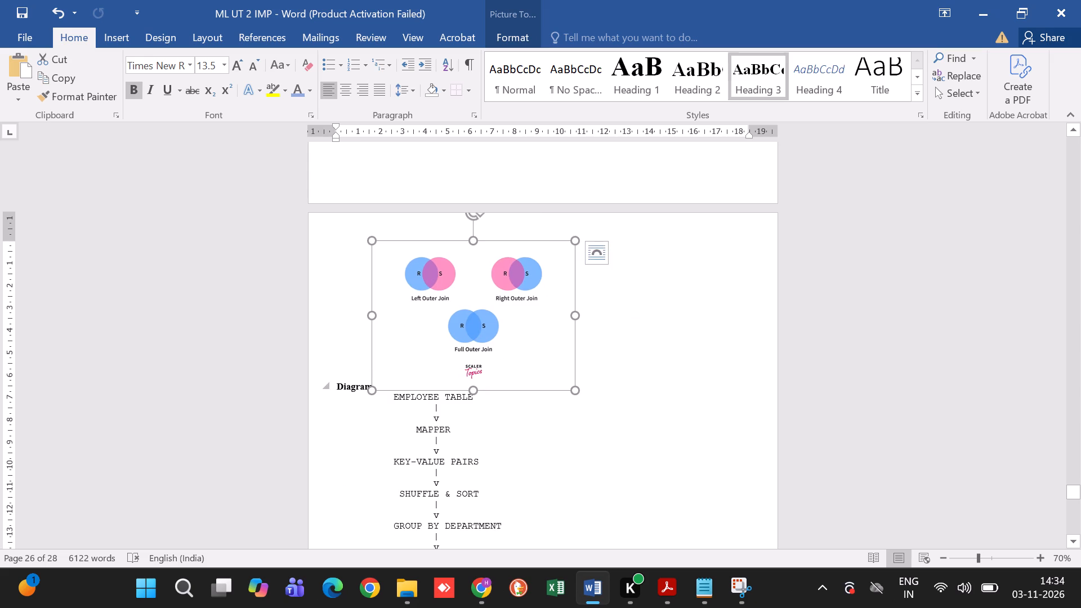
click(601, 254)
click(723, 352)
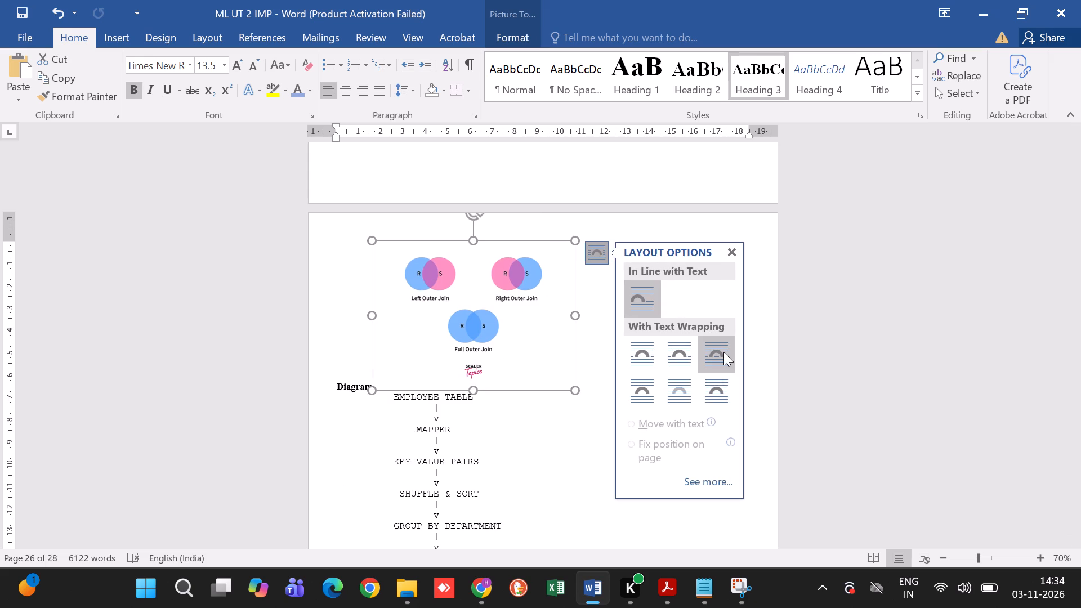
Move the outer join picture into the blank space beside the Step 4 calculation and Final Output table.
scroll(618, 304, up, 3)
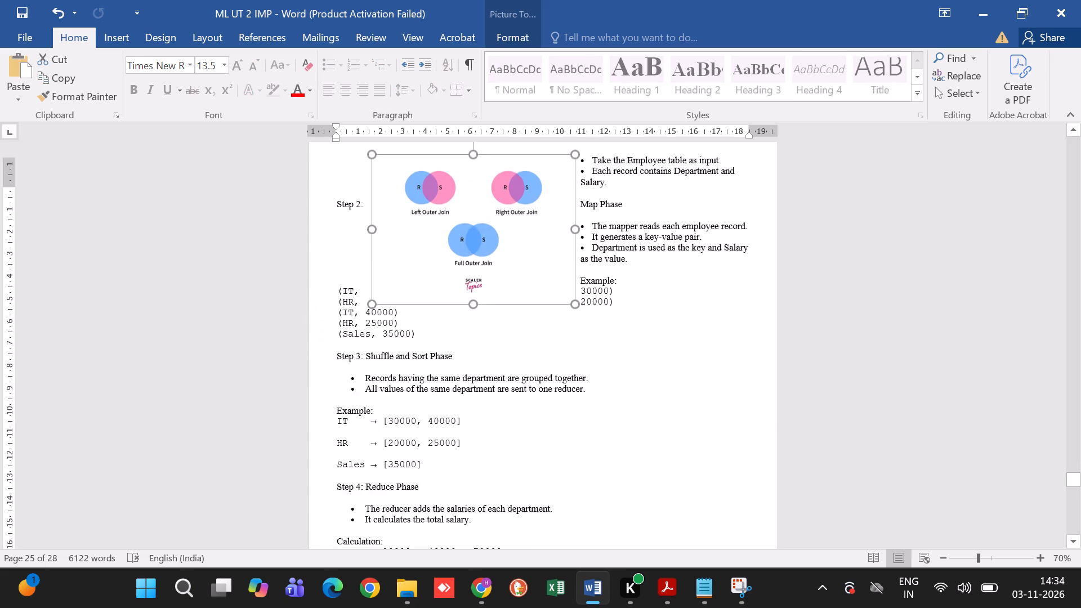
drag(515, 200, 753, 449)
scroll(745, 419, down, 1)
drag(704, 396, 687, 500)
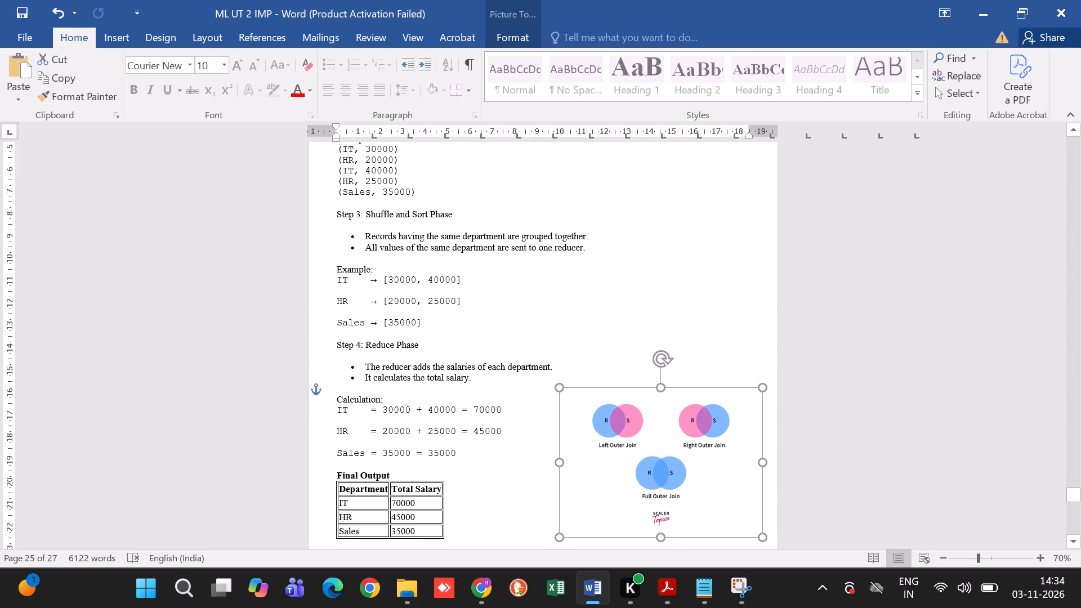
drag(687, 500, 686, 502)
Look back through the Q.8 answer and the preceding trailing zeros answer to review their layout.
scroll(686, 502, up, 5)
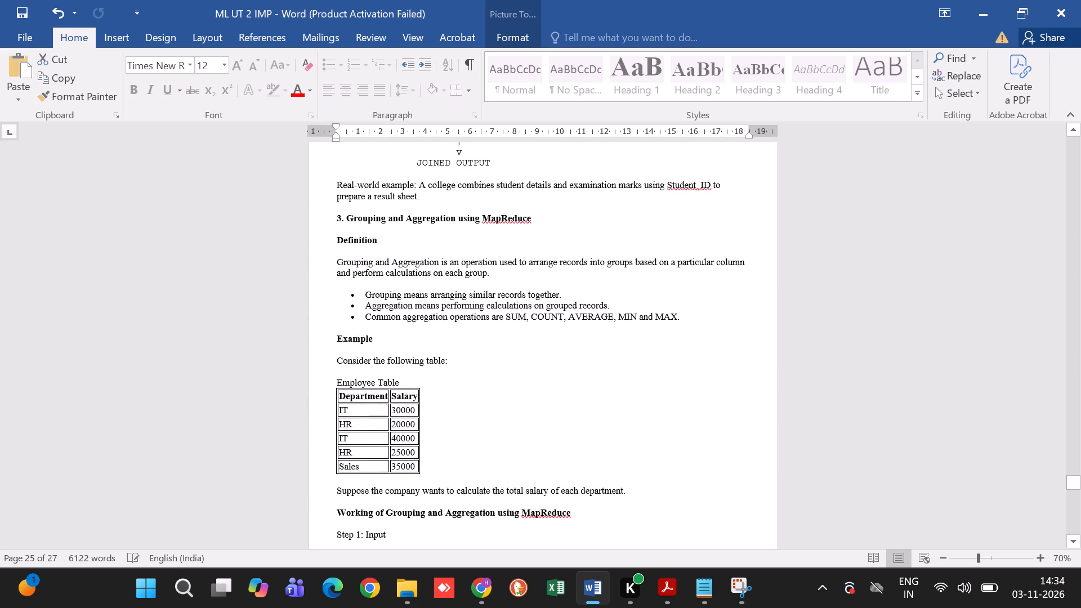
scroll(686, 502, up, 4)
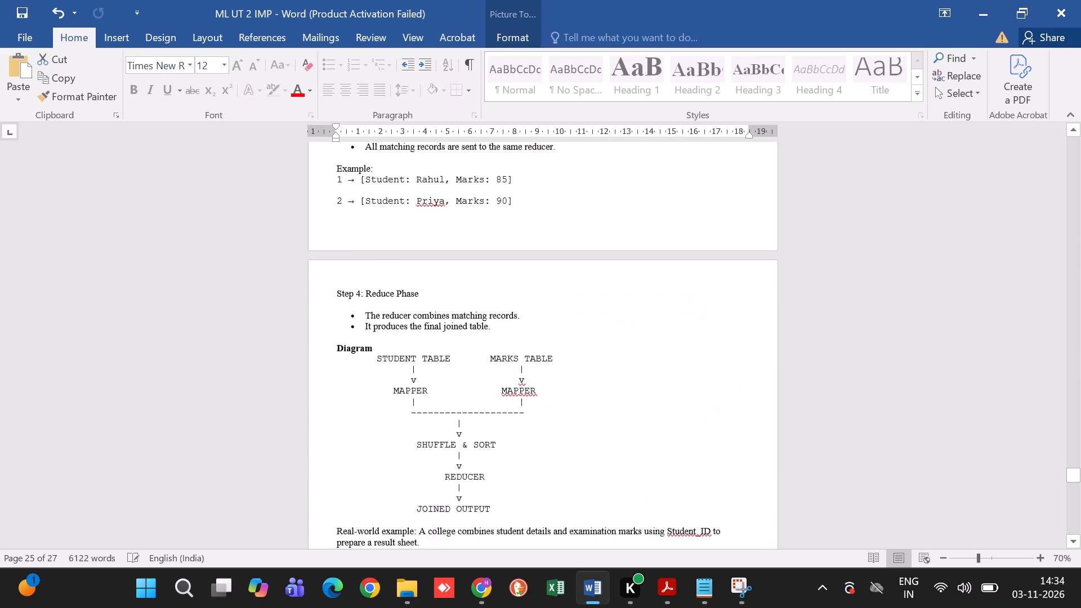
scroll(686, 502, up, 3)
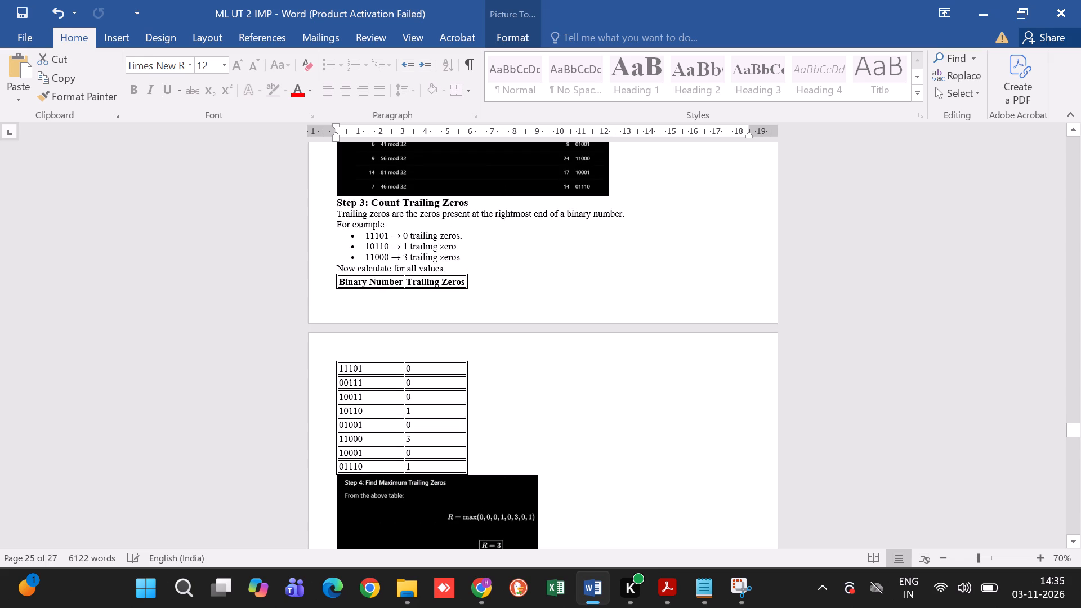
Start a new line reading "Q.9" after the "Aggregation = Calculate." bullet at the document's end.
scroll(686, 502, down, 20)
scroll(686, 502, down, 20)
scroll(686, 502, down, 20)
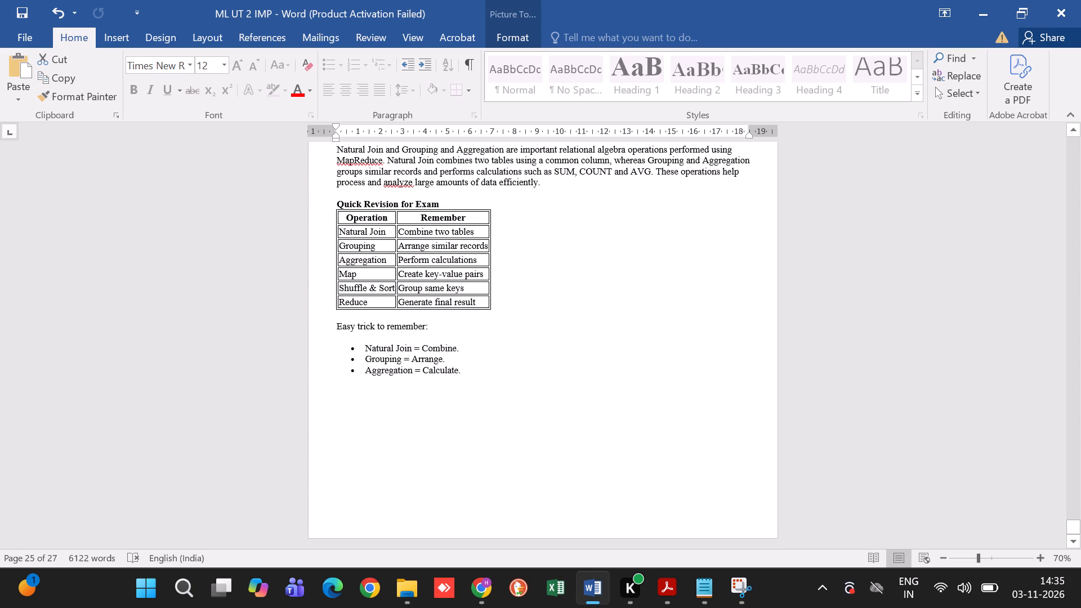
click(399, 447)
key(Return)
text(Q.)
text(9)
key(space)
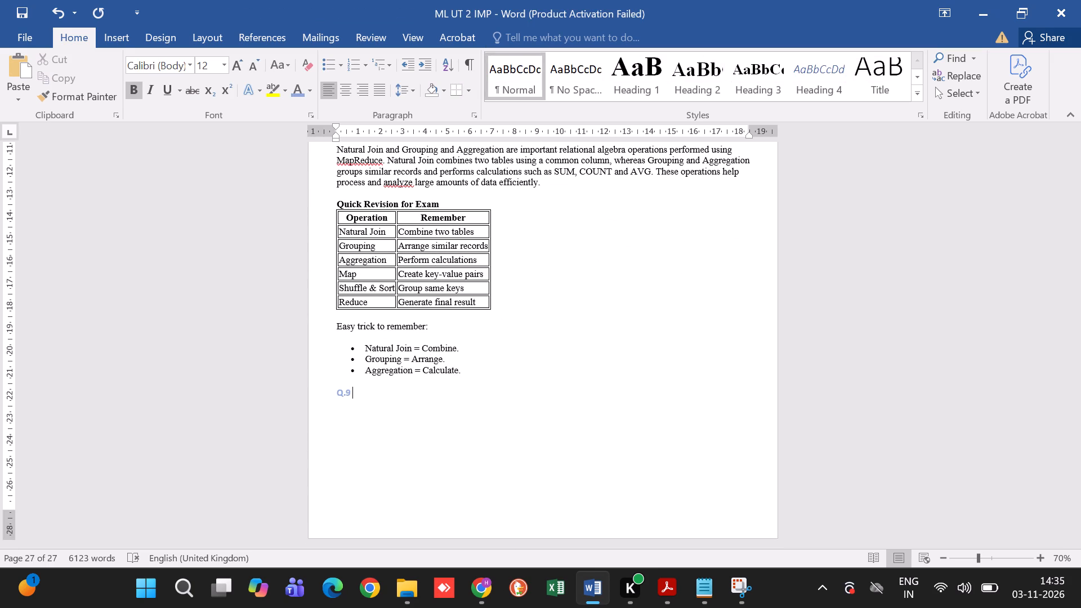
Switch to Notepad and delete the natural join question with its "b)" label and the blank lines above Q4.
click(693, 597)
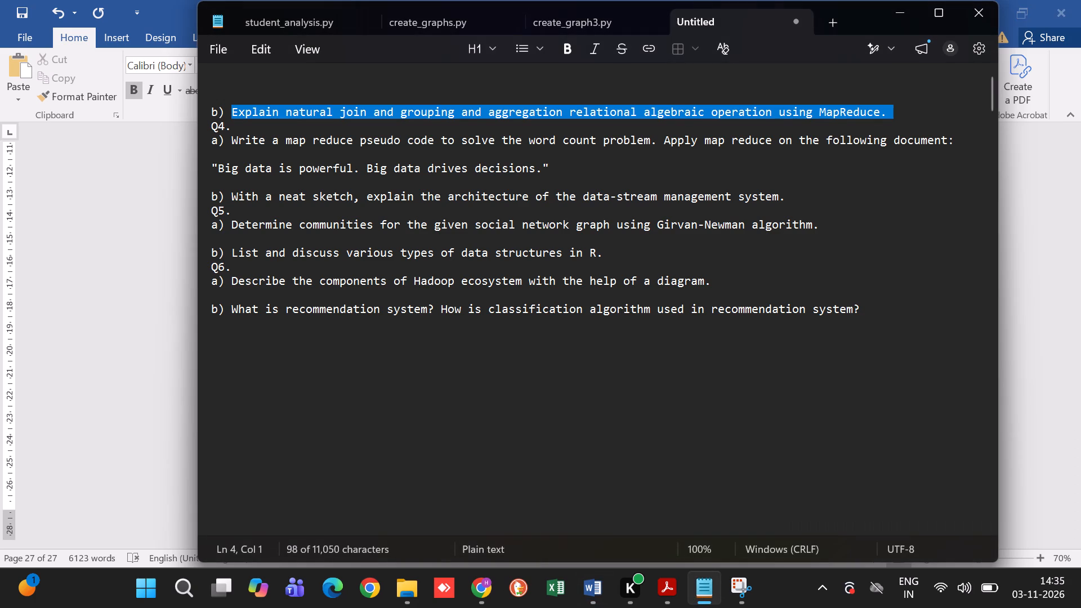
key(BackSpace)
key(BackSpace)
key(BackSpace)
key(BackSpace)
key(BackSpace)
key(BackSpace)
key(BackSpace)
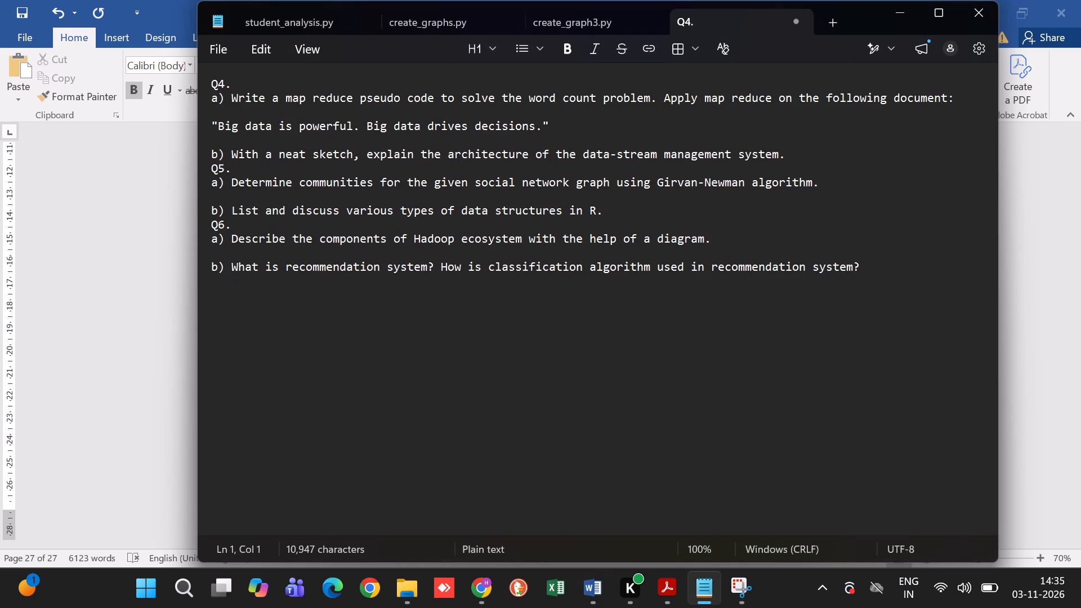
Switch to Acrobat and examine questions Q4 to Q6 of the Big Data Analytics question paper.
click(671, 591)
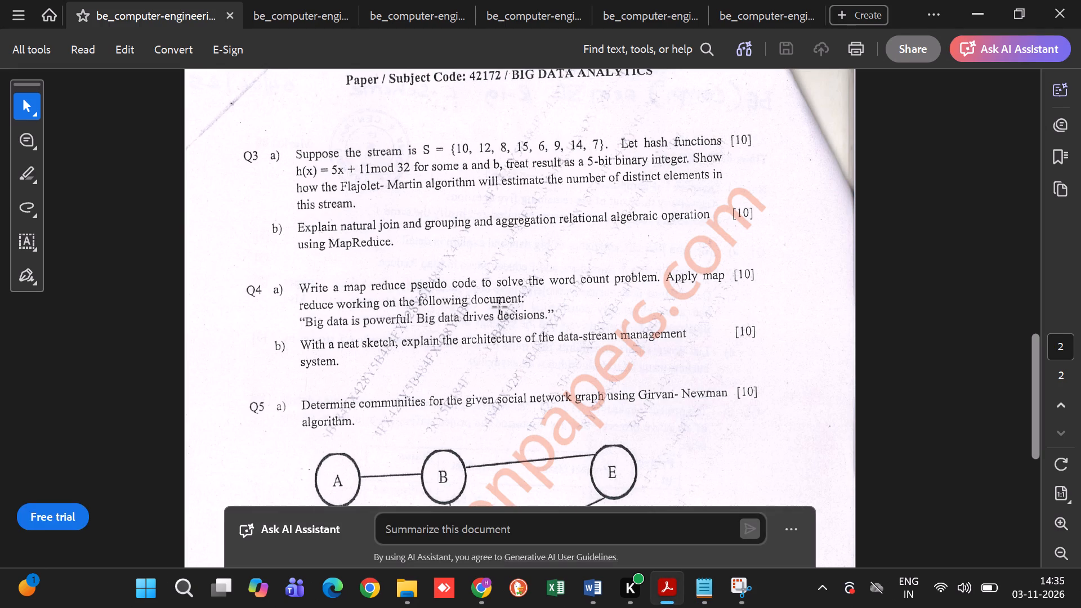
scroll(500, 315, down, 1)
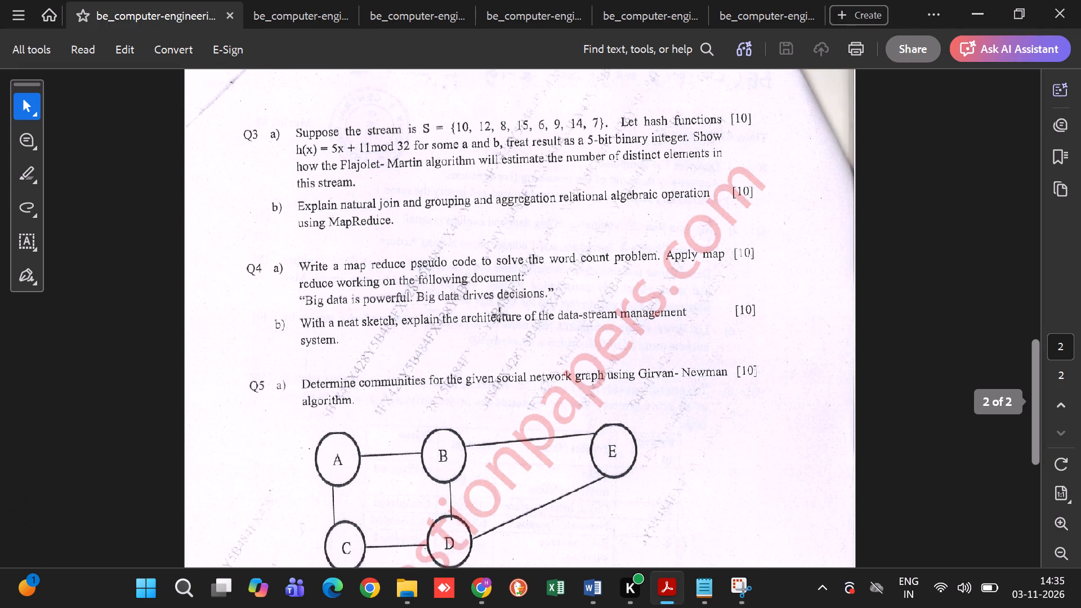
scroll(500, 315, down, 2)
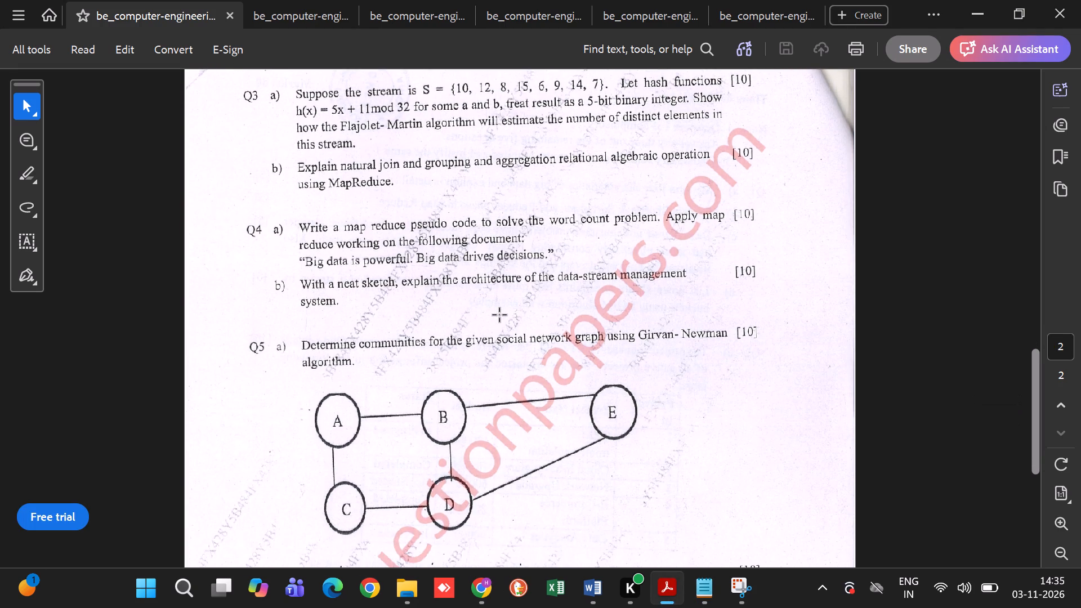
scroll(500, 315, down, 1)
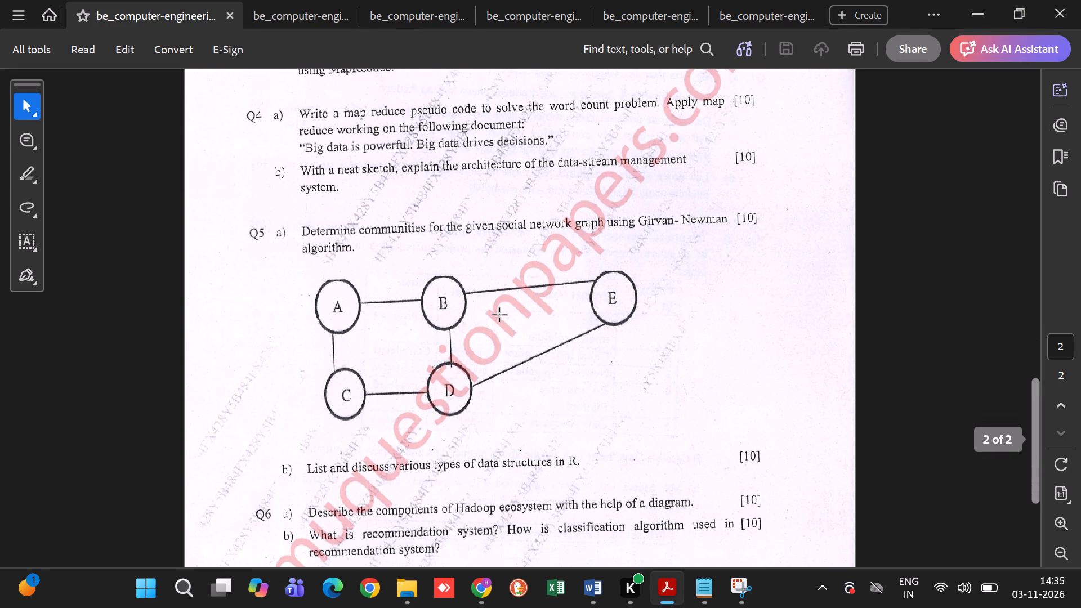
scroll(500, 315, down, 1)
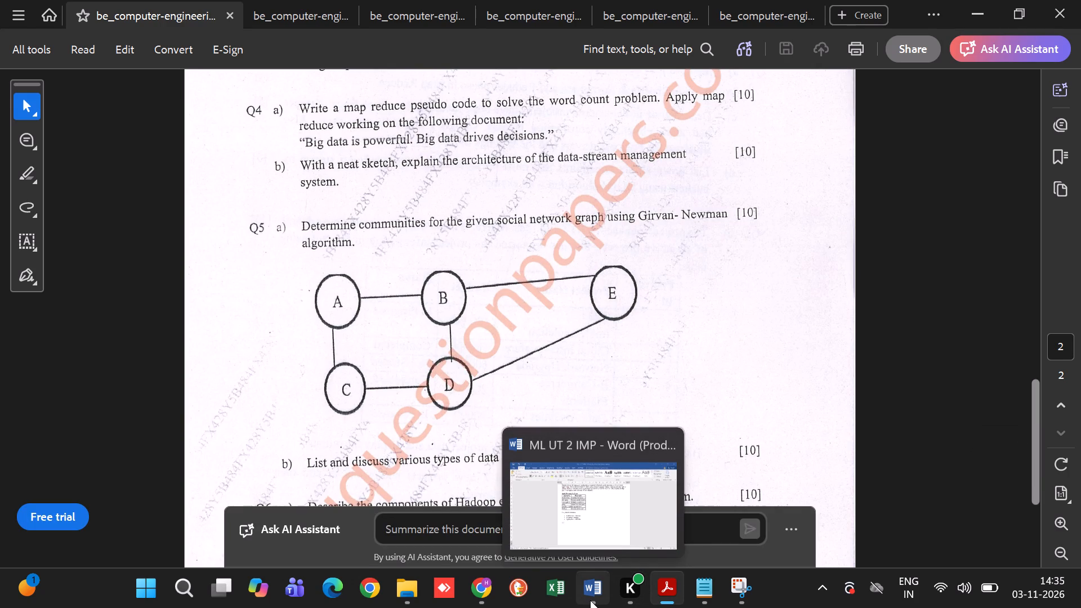
Switch to Notepad and move its window below Q4 of the question paper so both can be read together.
click(705, 585)
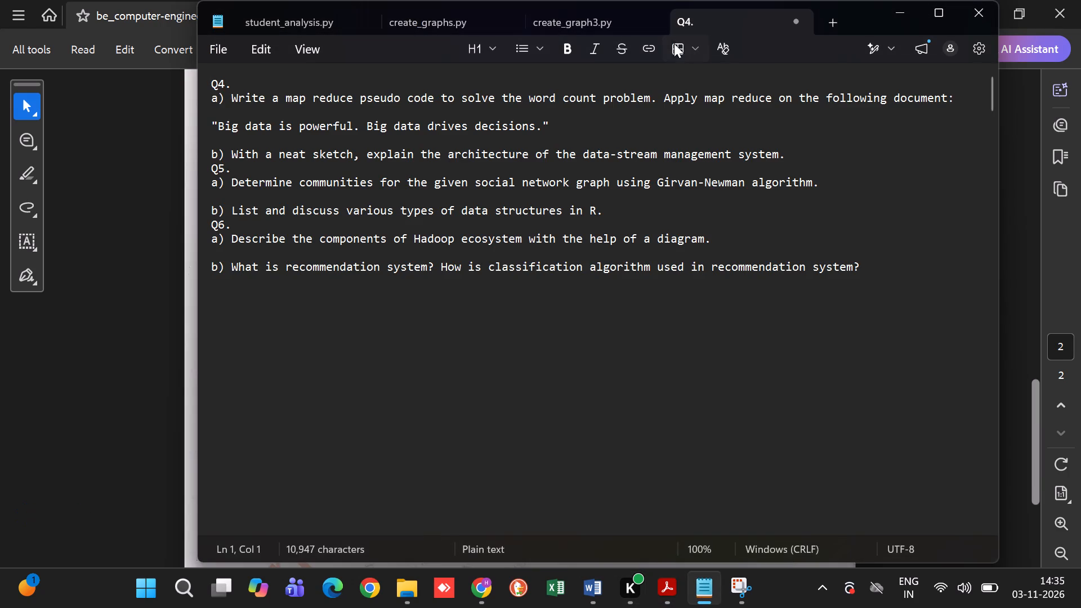
drag(766, 47, 745, 205)
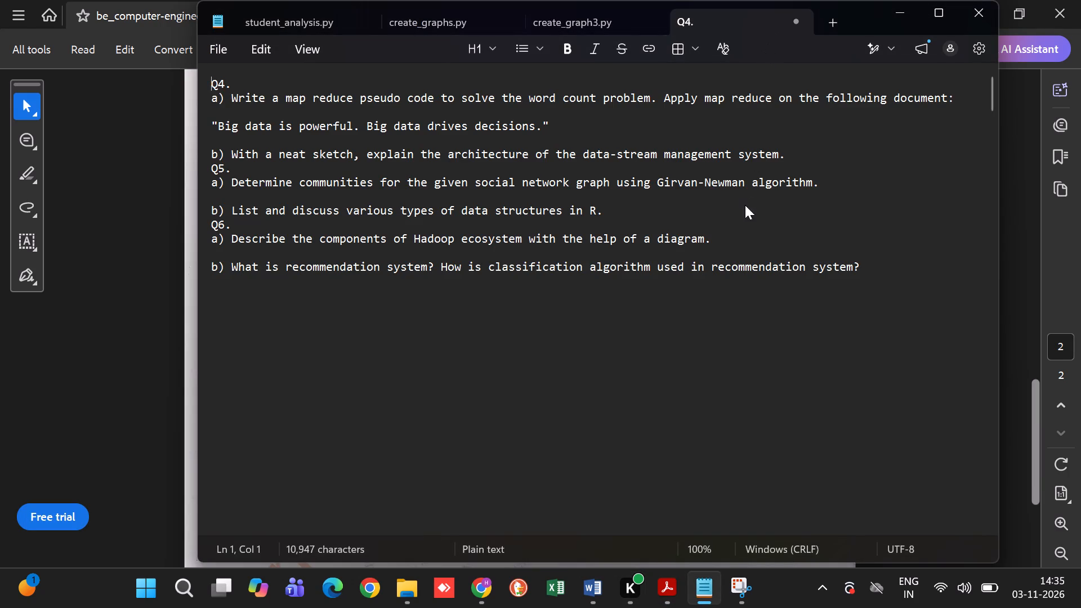
drag(745, 205, 774, 41)
drag(774, 41, 798, 41)
drag(798, 41, 791, 53)
drag(791, 53, 791, 93)
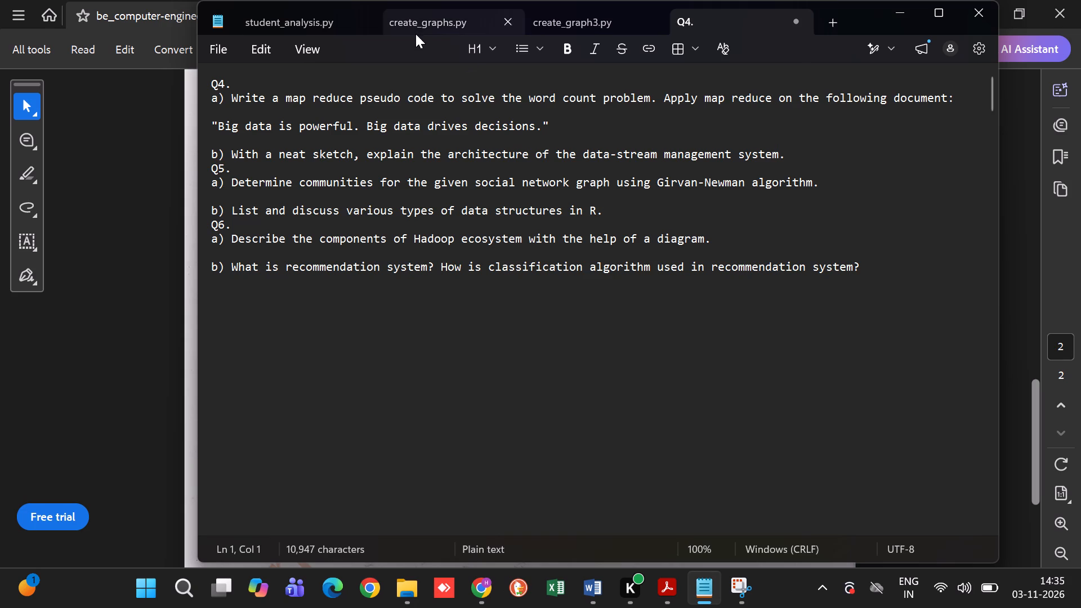
drag(422, 47, 426, 70)
drag(868, 16, 845, 338)
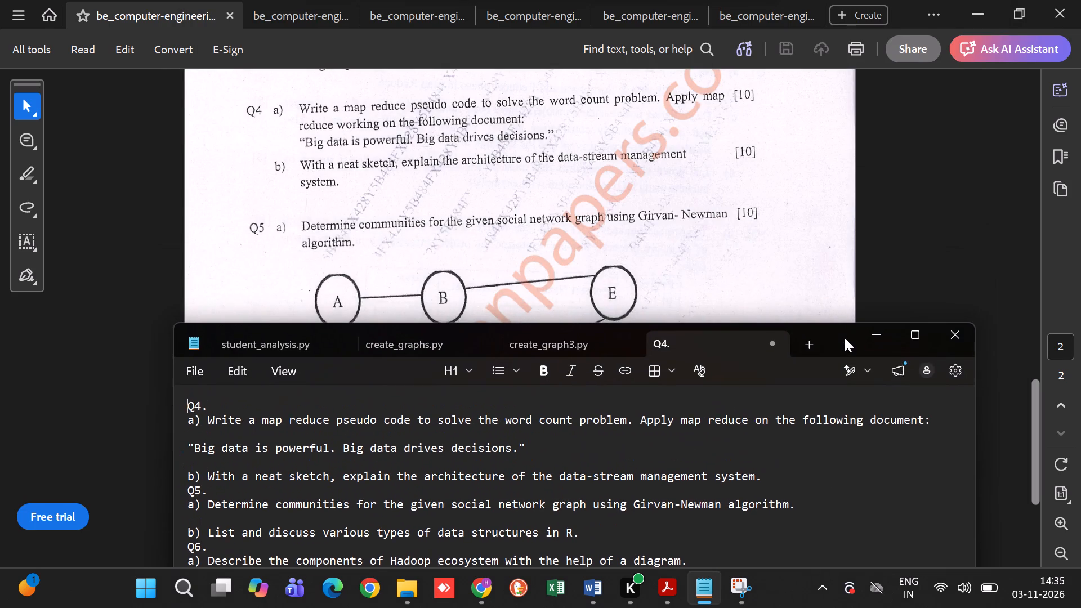
drag(845, 338, 918, 243)
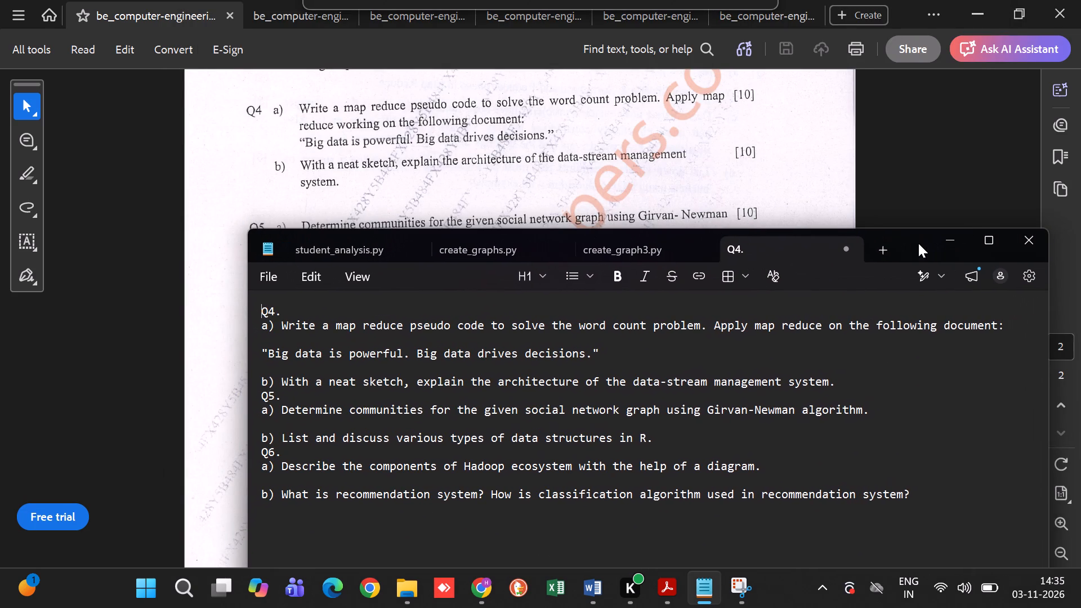
drag(918, 243, 912, 244)
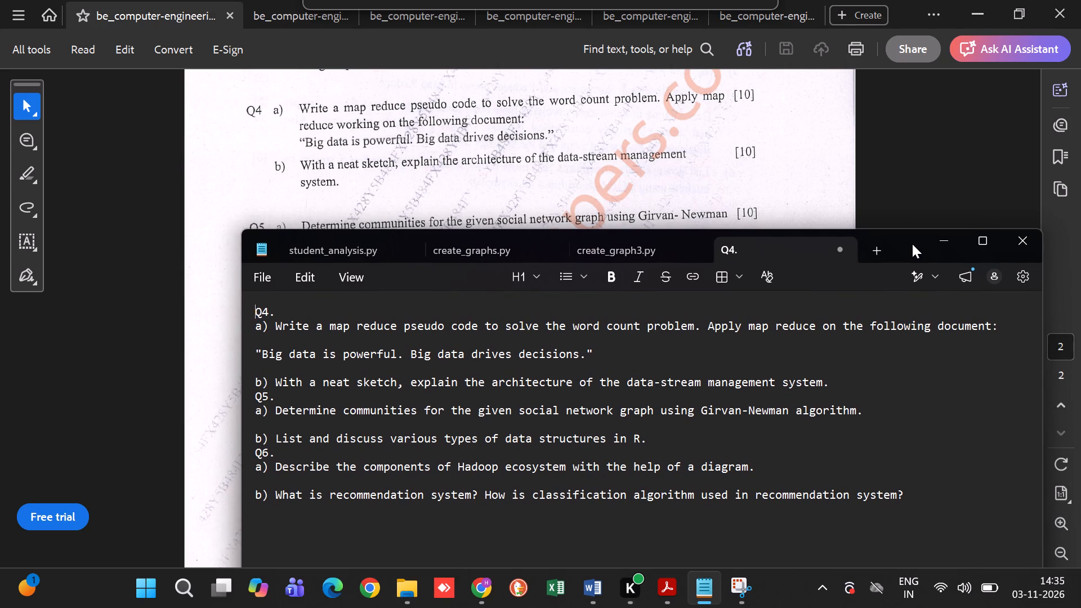
drag(912, 244, 911, 241)
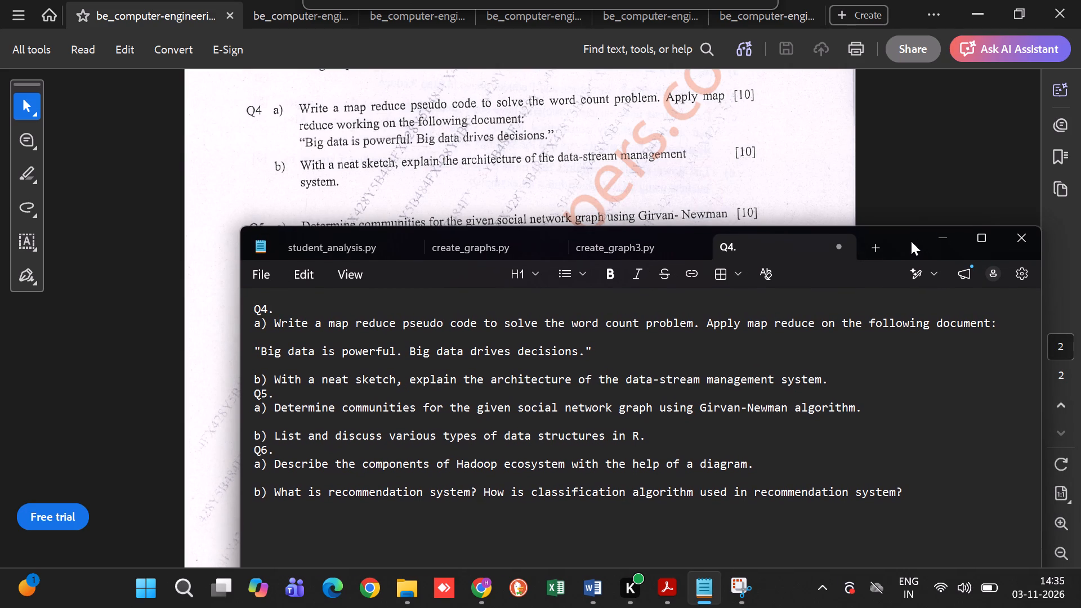
drag(911, 241, 912, 242)
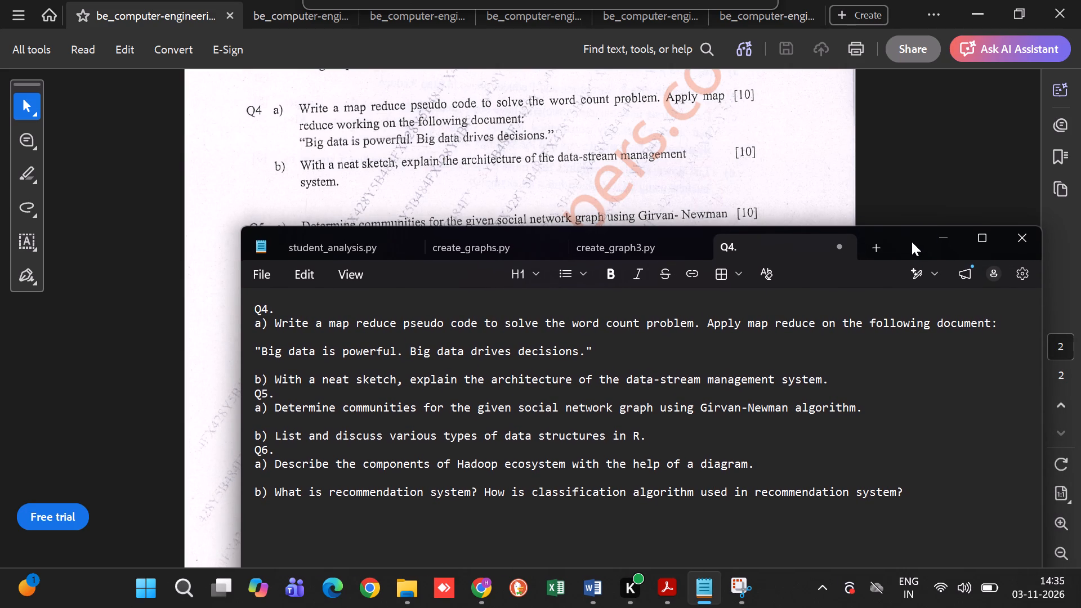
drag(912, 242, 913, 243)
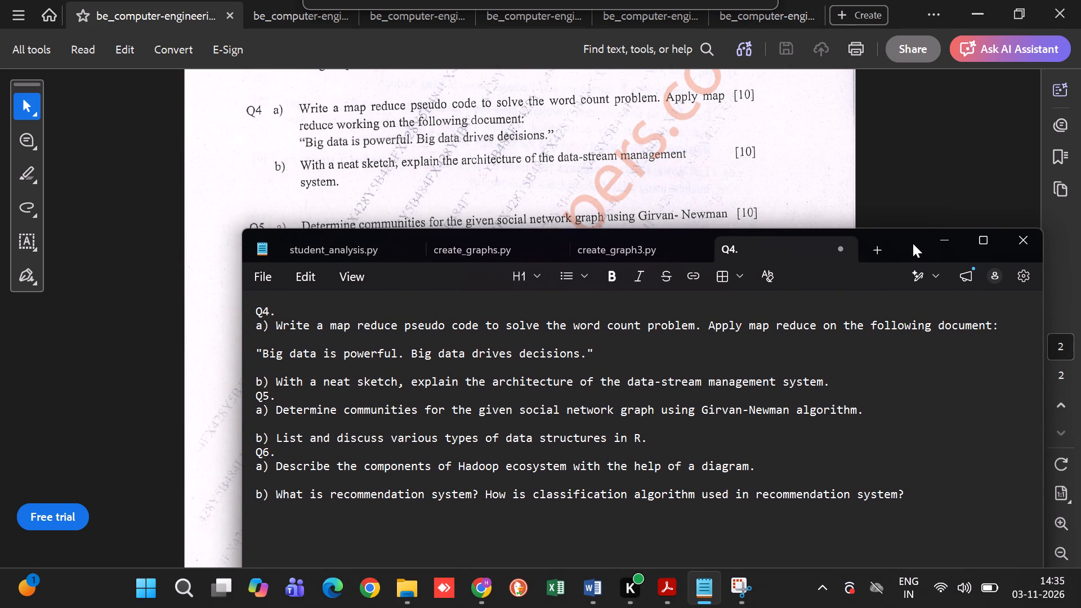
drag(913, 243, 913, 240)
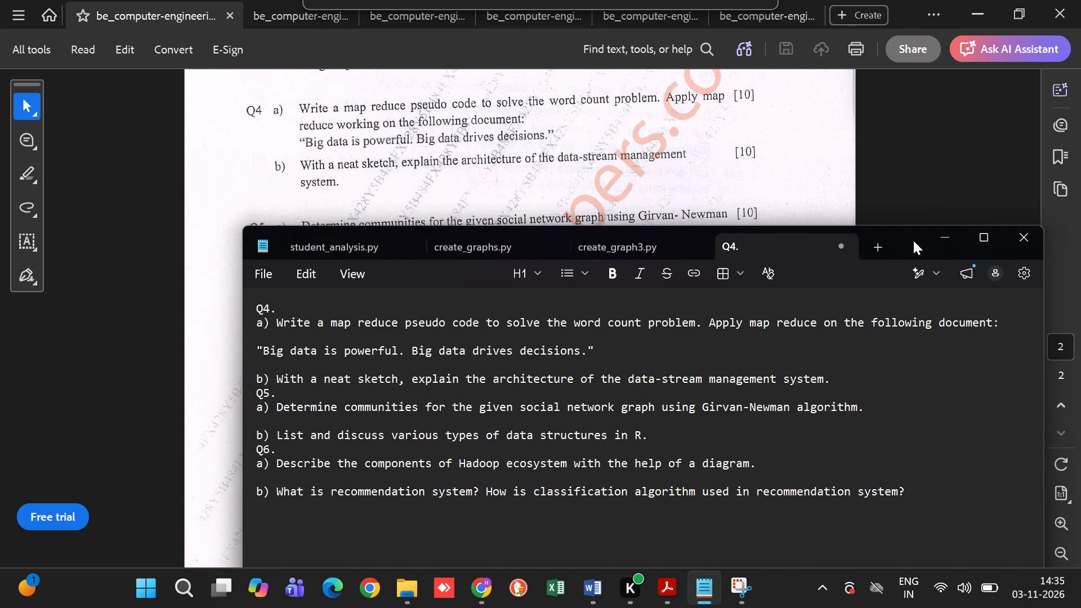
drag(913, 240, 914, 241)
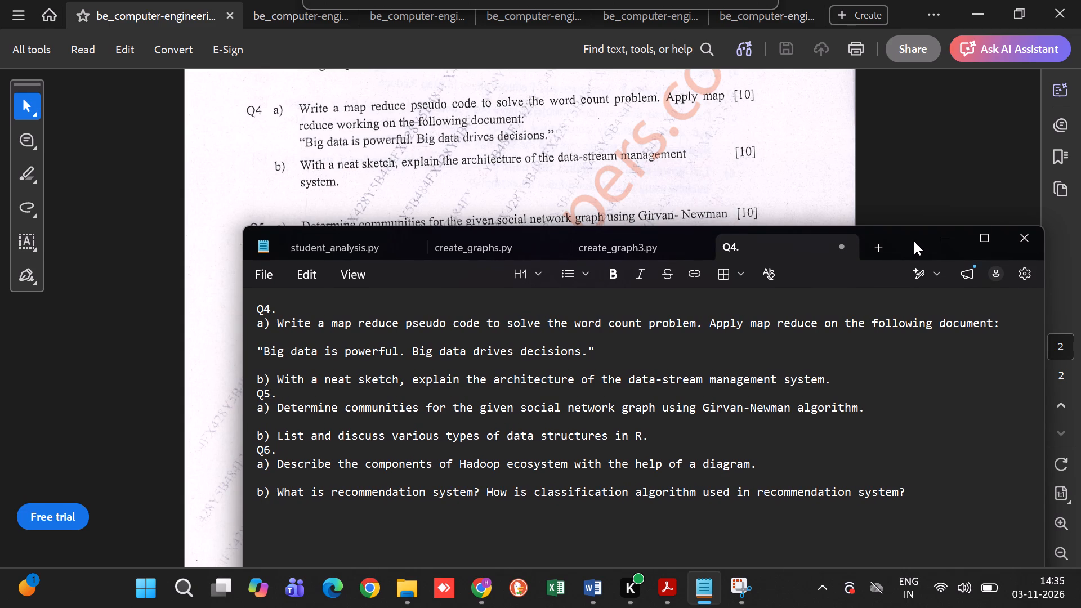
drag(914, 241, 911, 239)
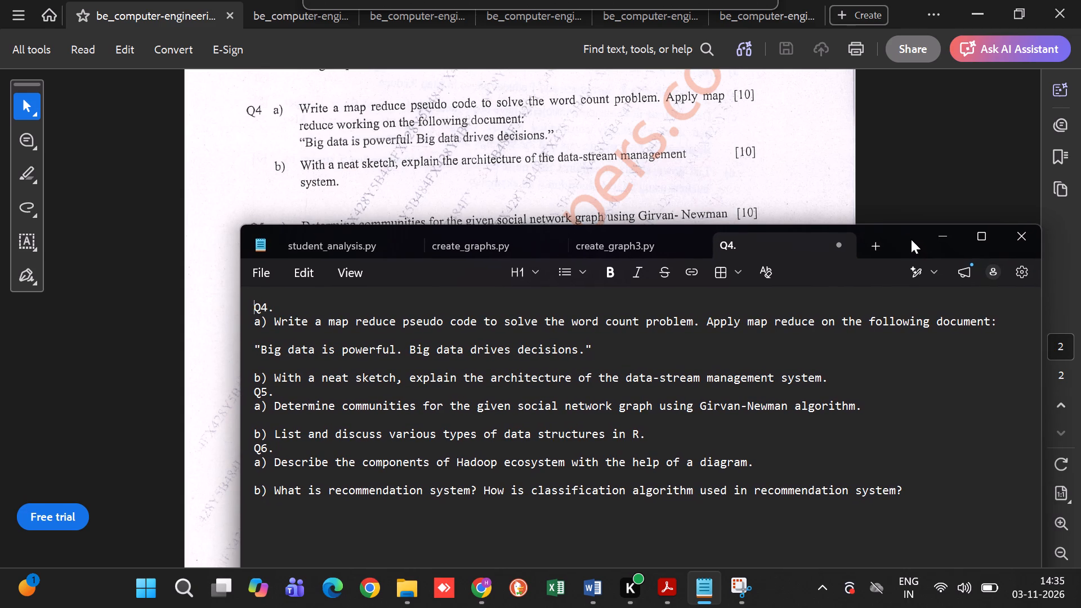
Insert the word "Working" after "Apply map reduce" in question Q4 a) of the Notepad text to match the question paper.
drag(911, 239, 883, 243)
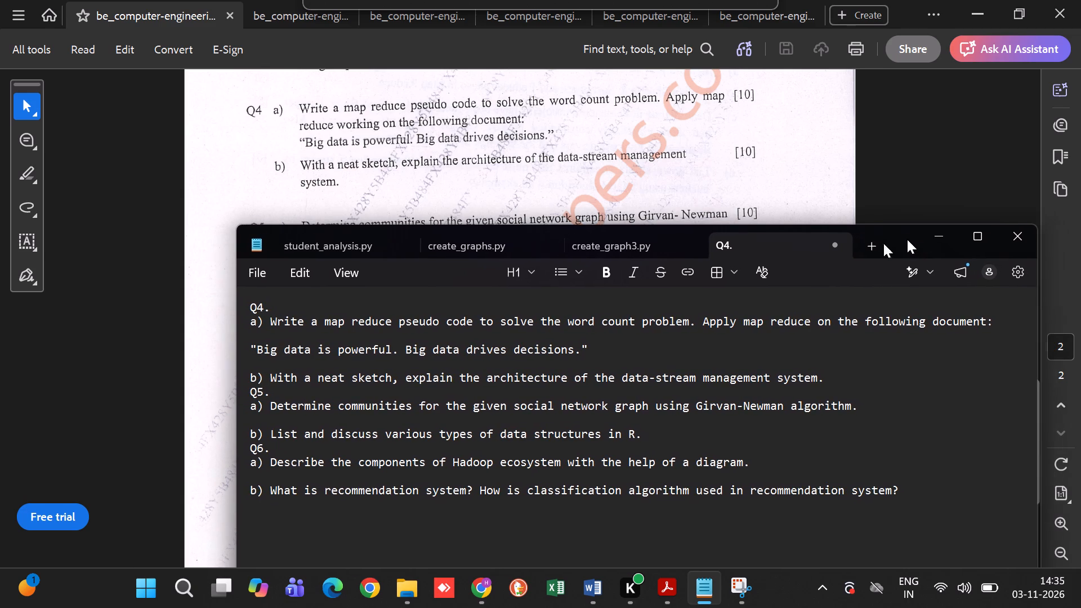
drag(883, 243, 820, 243)
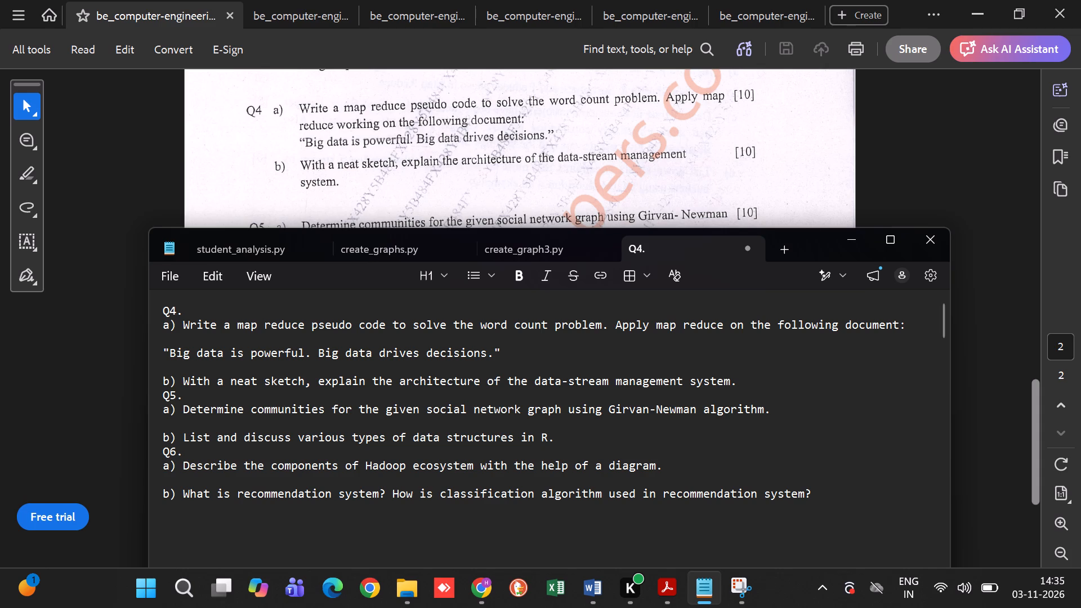
click(727, 324)
text(WORKING)
key(space)
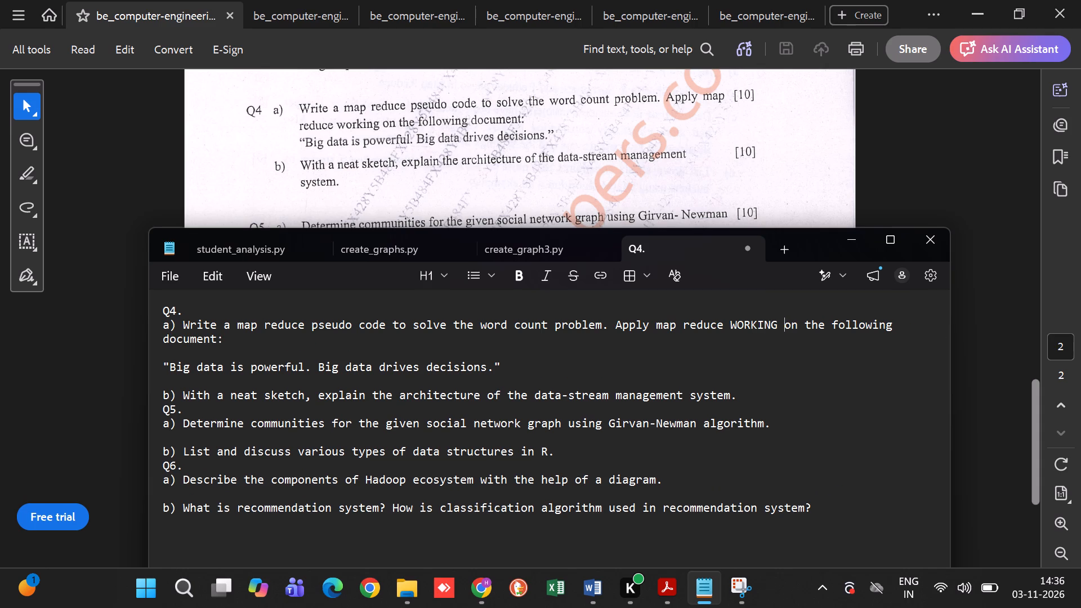
key(BackSpace)
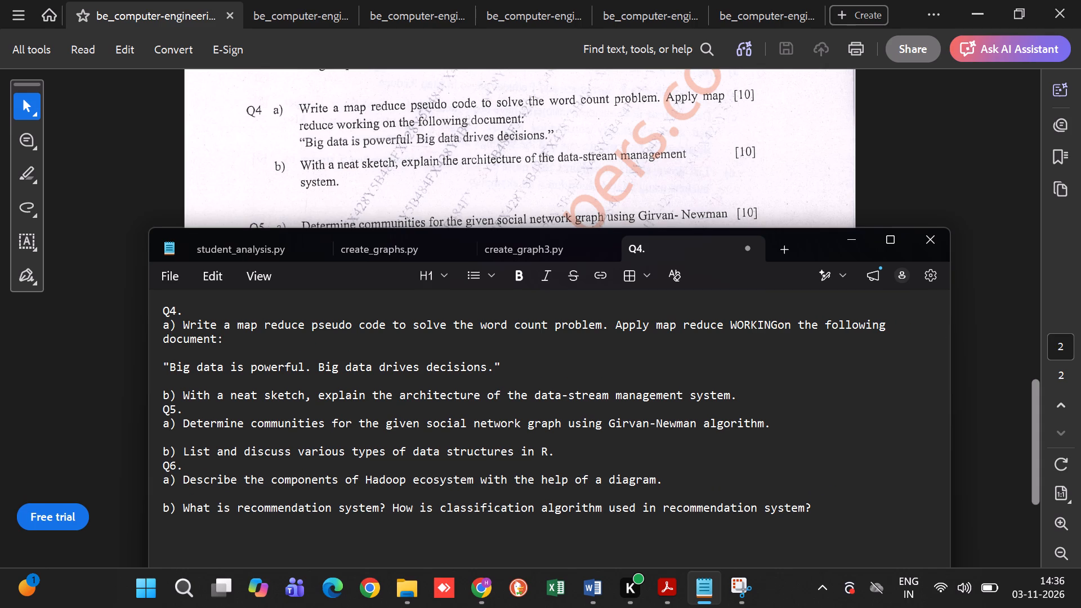
key(BackSpace)
key(BackSpace)
key(BackSpace)
key(BackSpace)
key(BackSpace)
key(BackSpace)
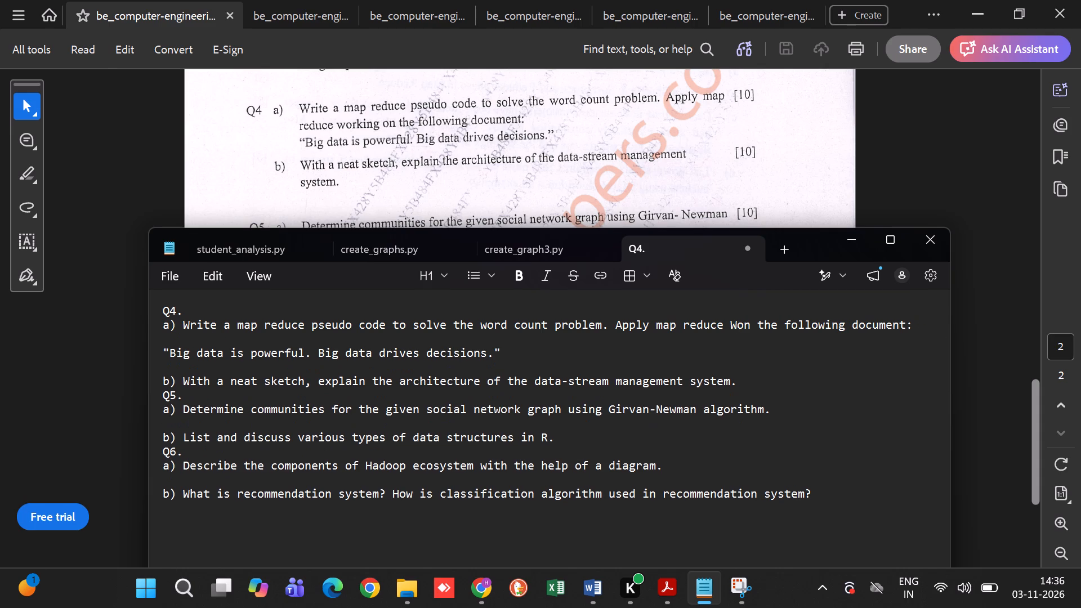
text(orking)
key(space)
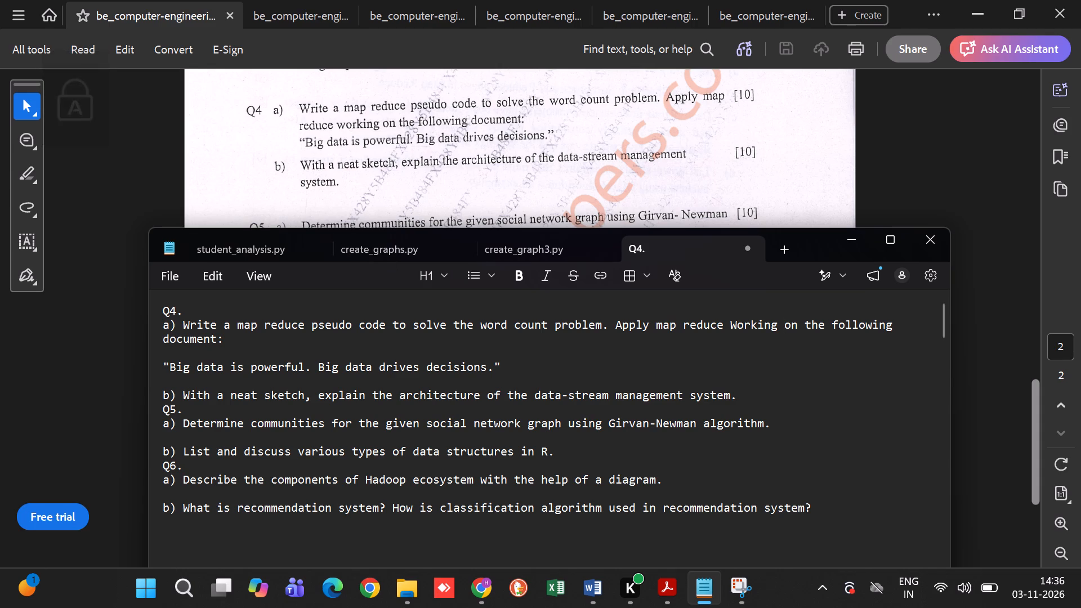
Copy question Q4 a) with its quoted sentence into the Word document after "Q.9", remove the blank line above the quote and start a new line below.
drag(182, 325, 431, 356)
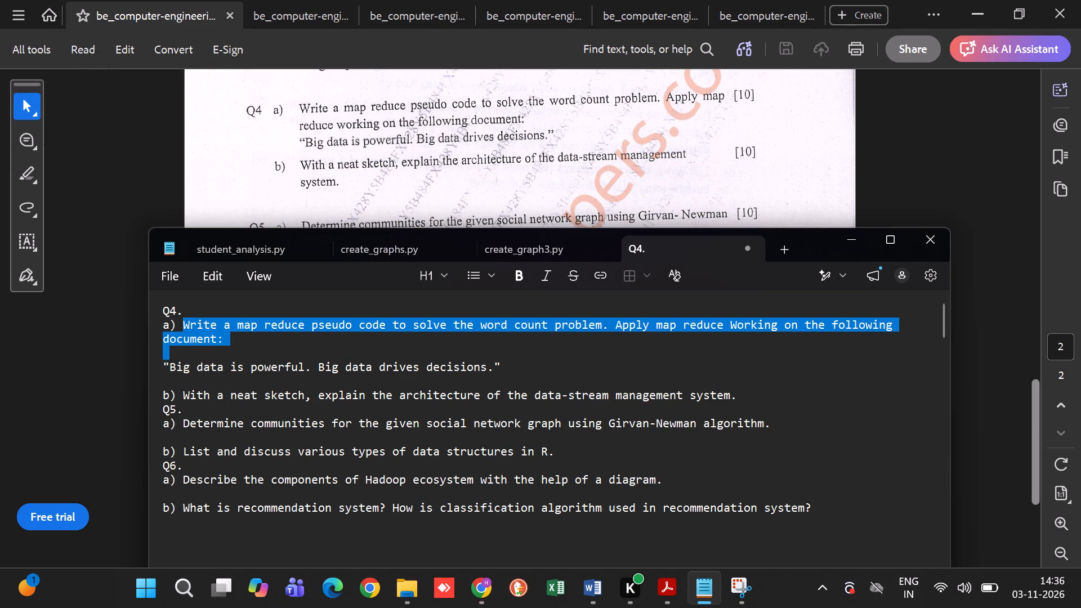
drag(431, 356, 512, 375)
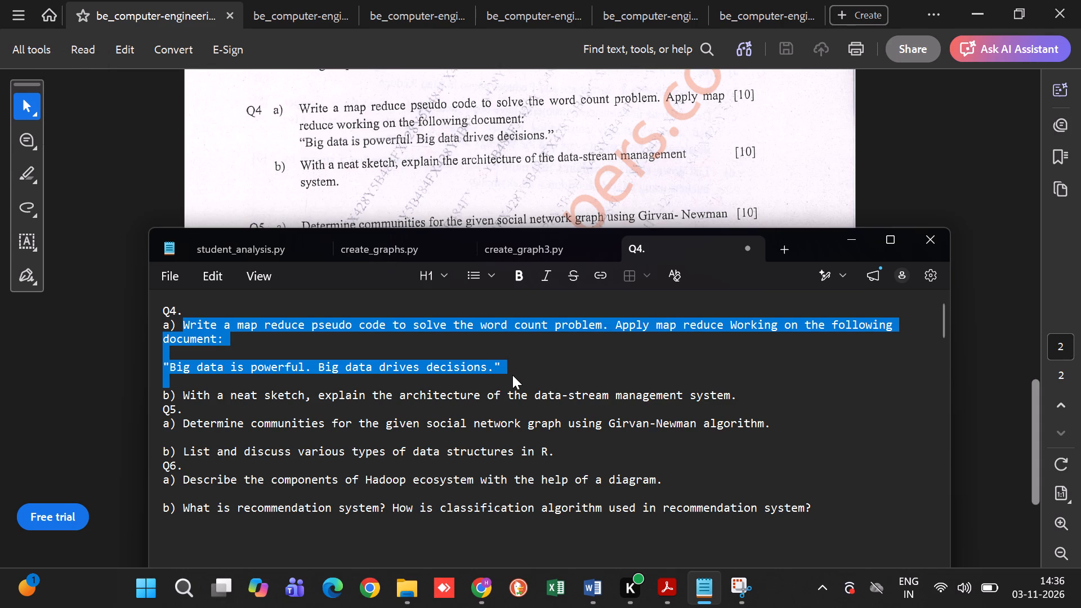
key(ctrl+c)
click(589, 607)
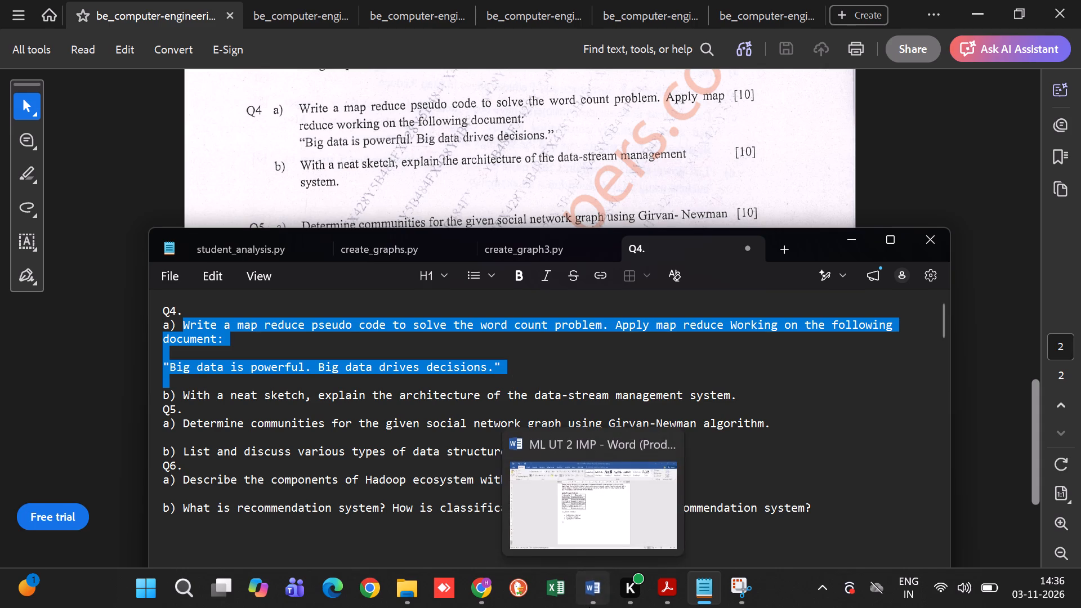
key(ctrl+v)
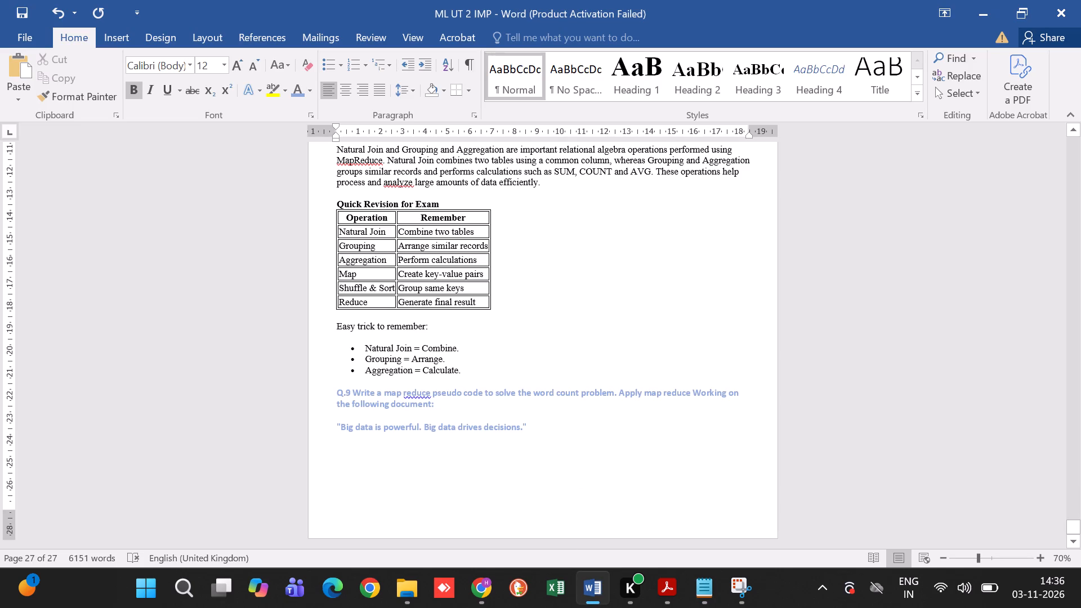
click(366, 417)
key(BackSpace)
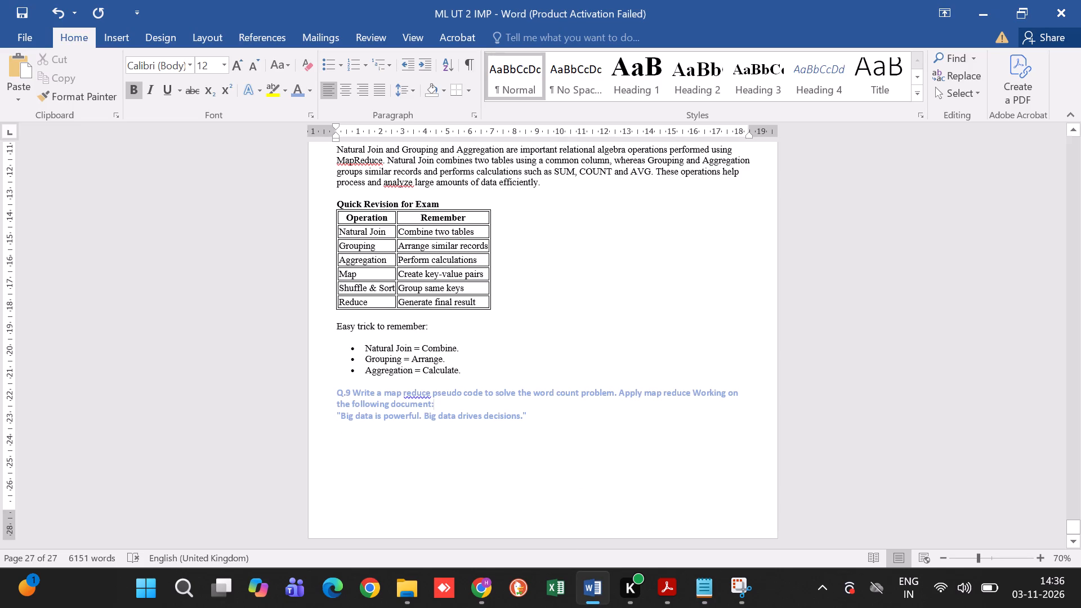
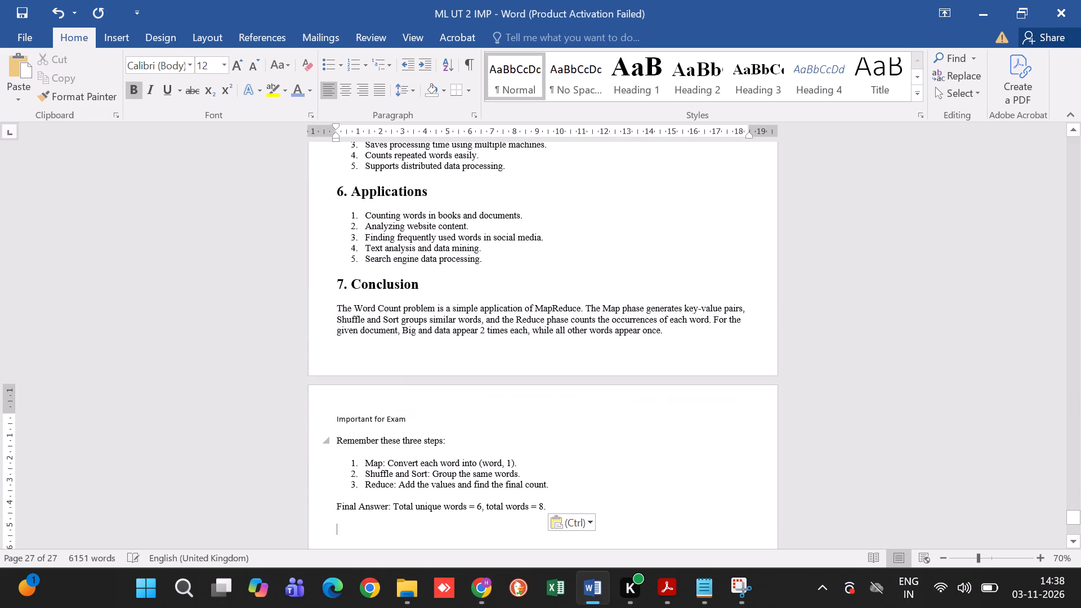
Apply all borders to the Word/Count table under "Step 5: Final Output" in the Q.9 answer.
scroll(493, 299, up, 4)
scroll(450, 358, left, 1)
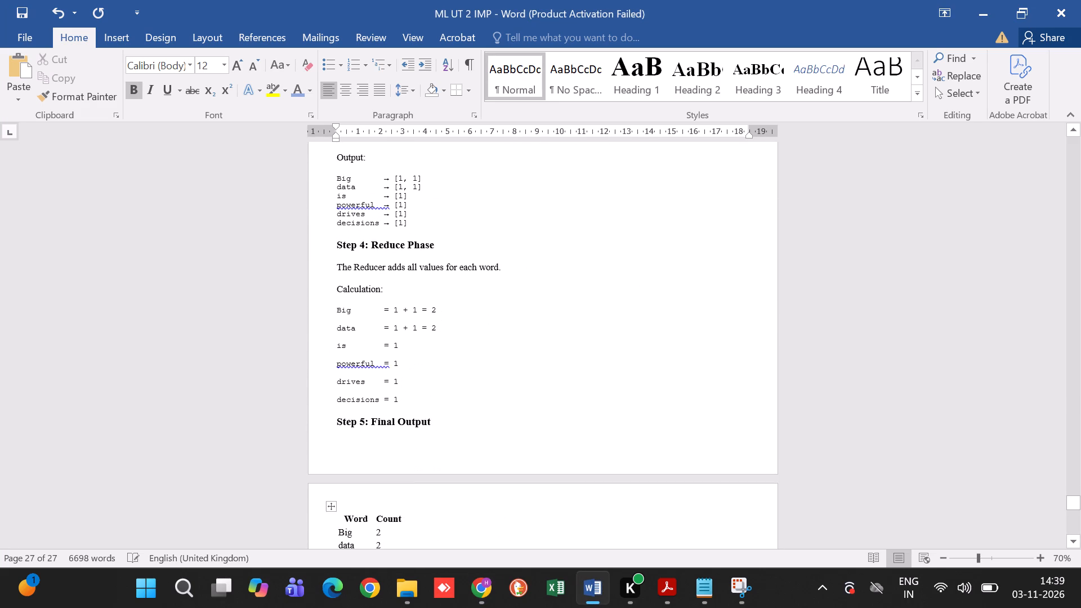
scroll(346, 535, left, 1)
click(333, 506)
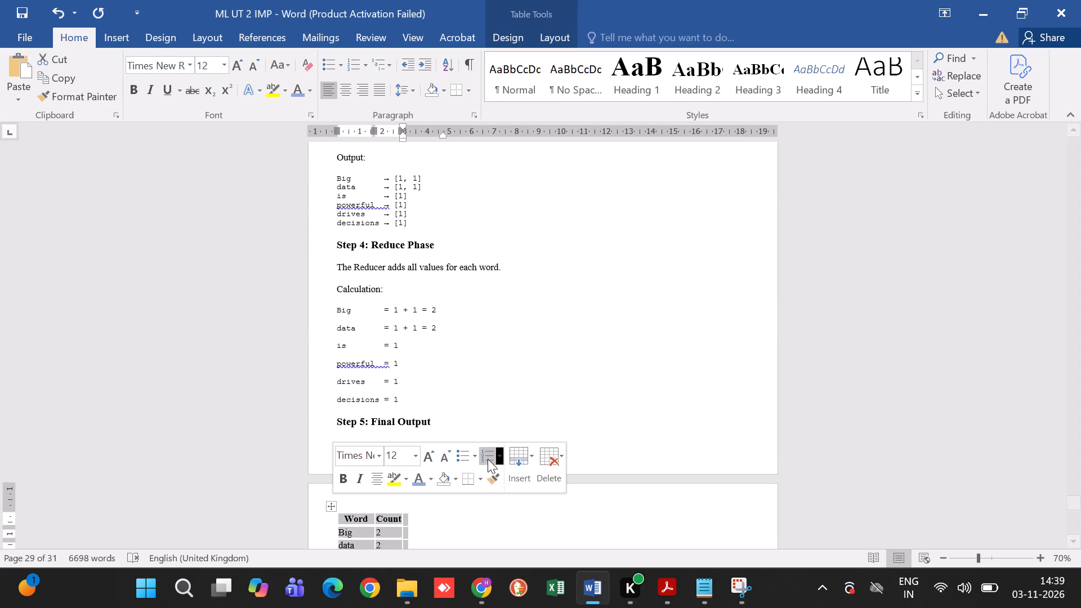
click(483, 476)
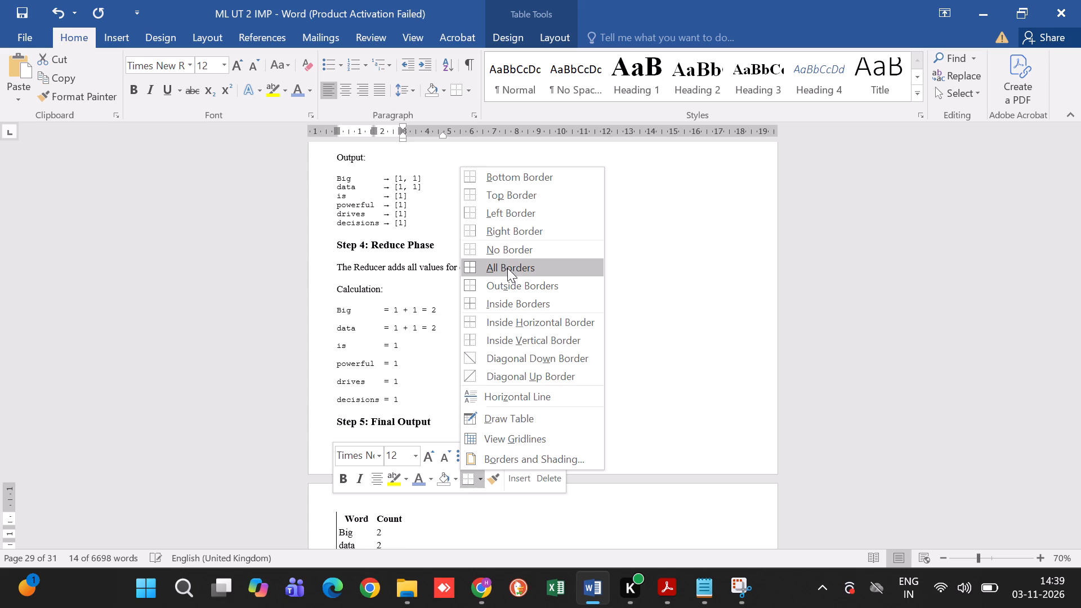
click(507, 268)
click(340, 296)
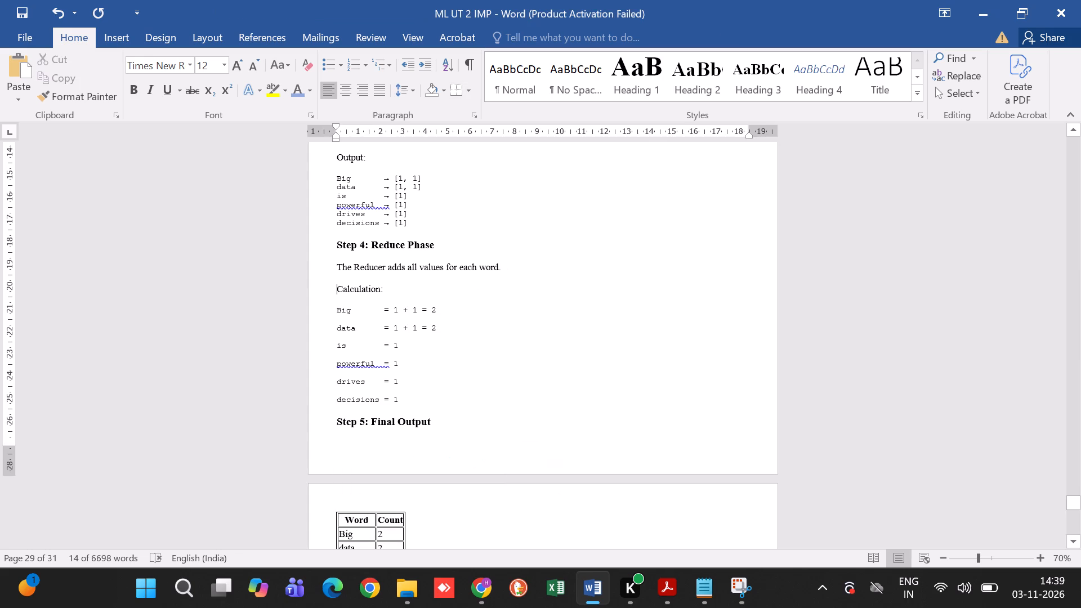
Set the font size of the whole pasted Q.9 answer, from "1. Introduction" to its end, to 12.
scroll(342, 175, up, 4)
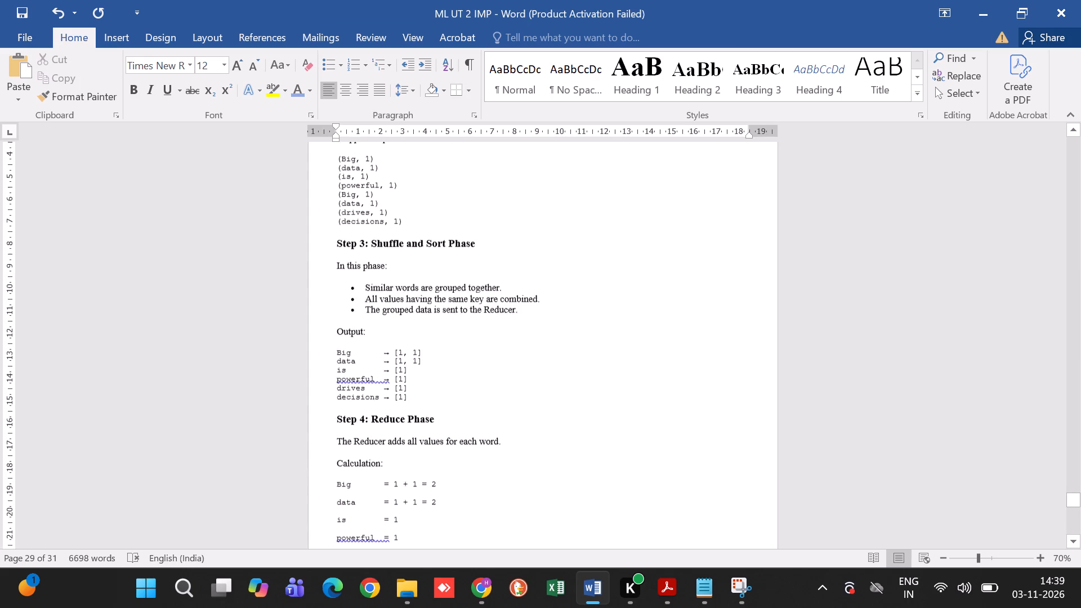
scroll(342, 175, up, 6)
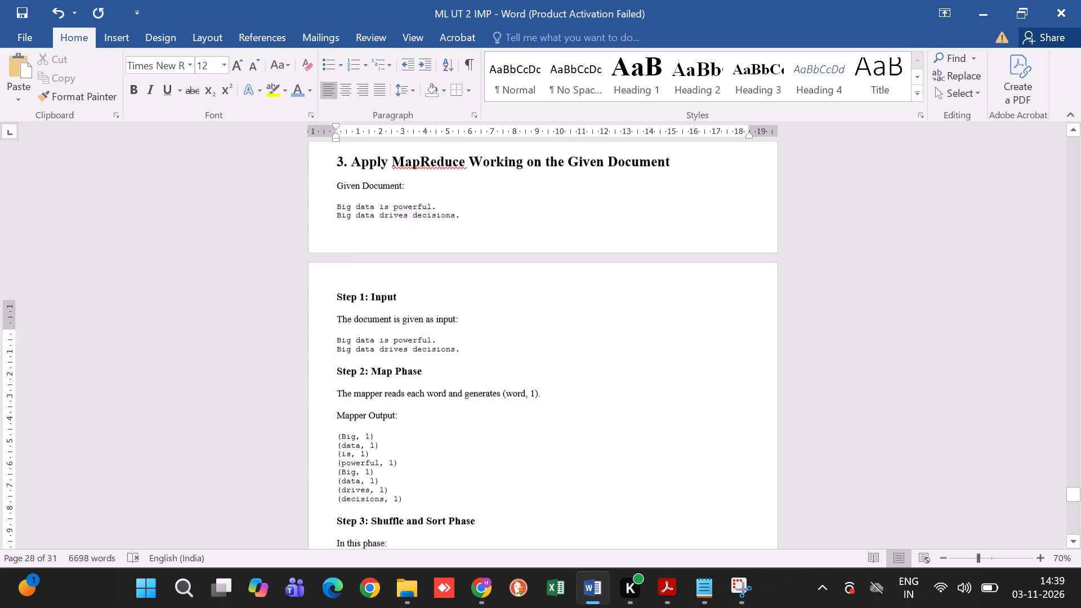
scroll(342, 175, up, 2)
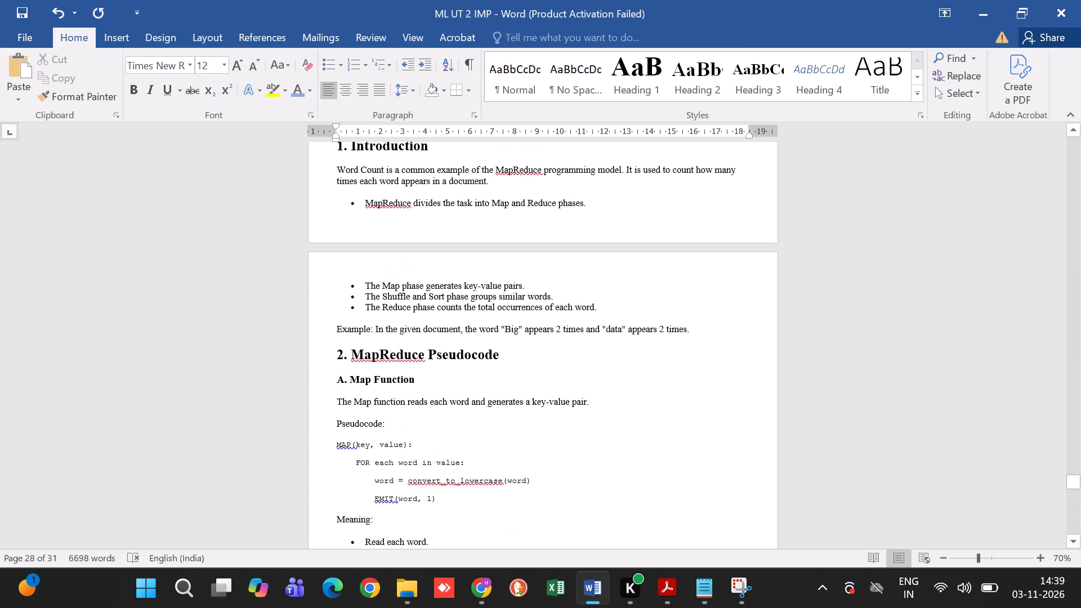
scroll(342, 175, up, 1)
drag(334, 182, 343, 183)
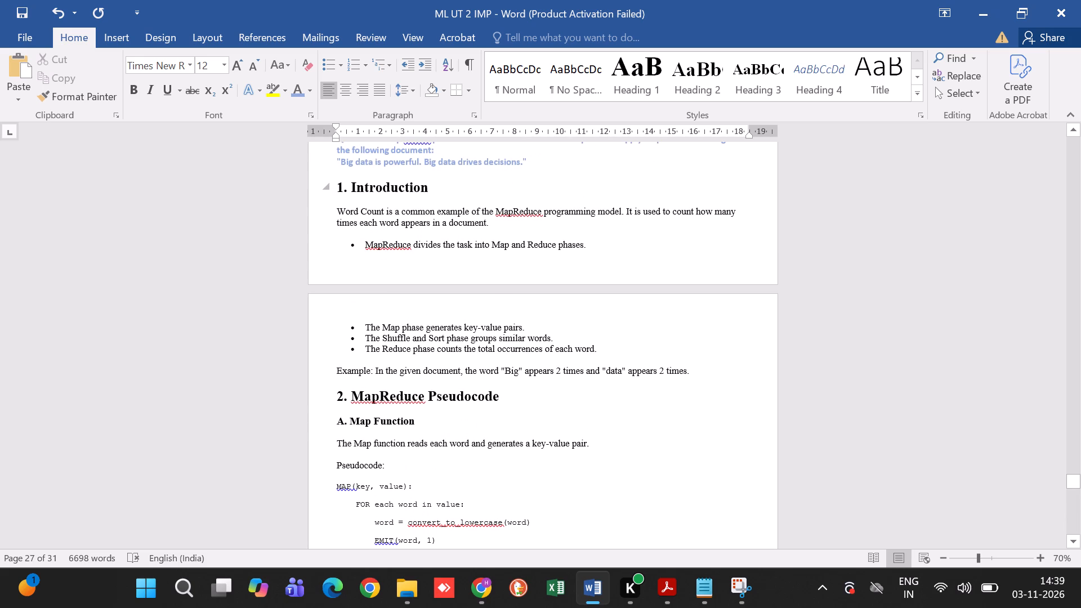
drag(343, 183, 341, 185)
drag(341, 185, 350, 187)
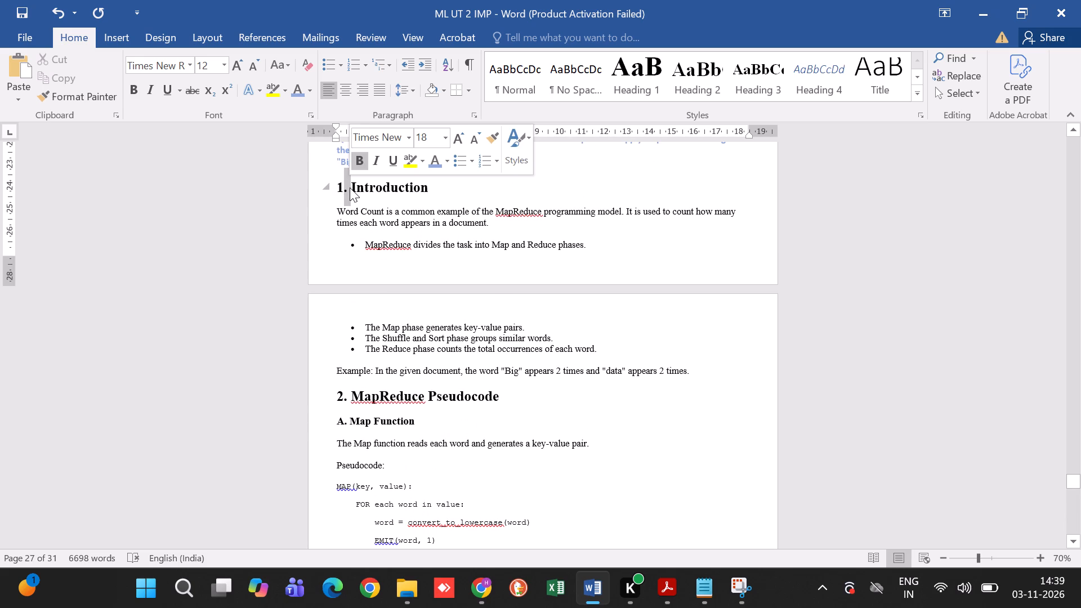
drag(337, 181, 579, 607)
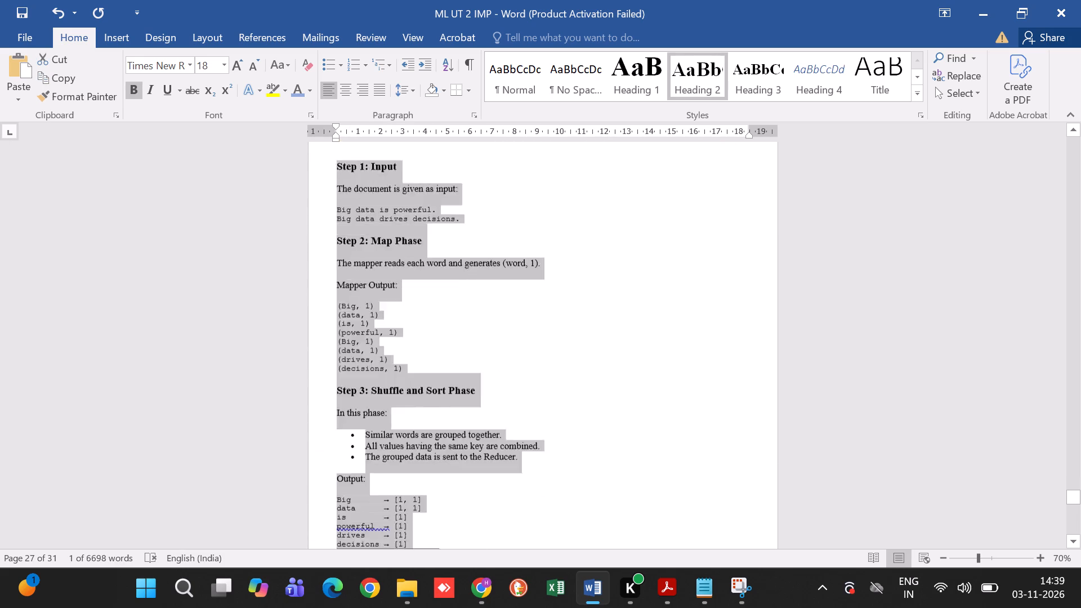
drag(579, 607, 577, 607)
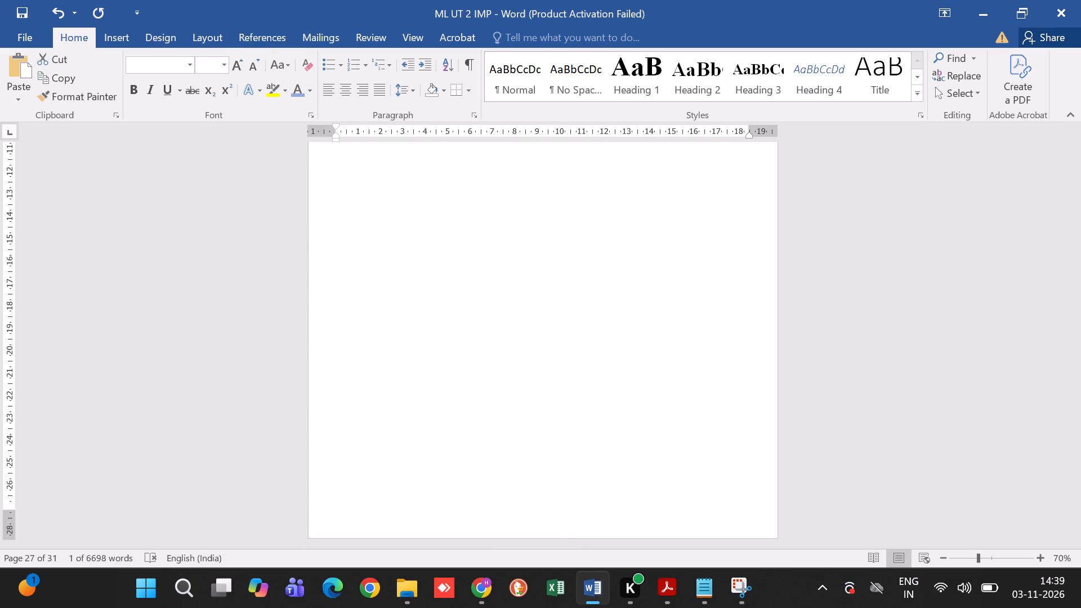
click(207, 66)
text(12)
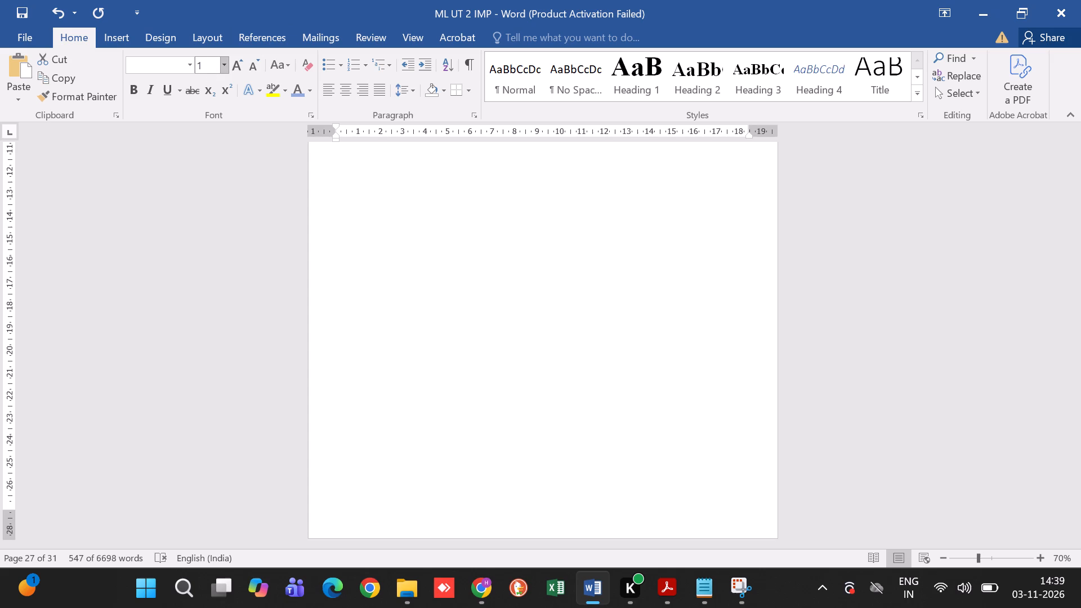
key(Return)
Remove the paragraph spacing both after and before all paragraphs of the selected Q.9 answer.
click(414, 86)
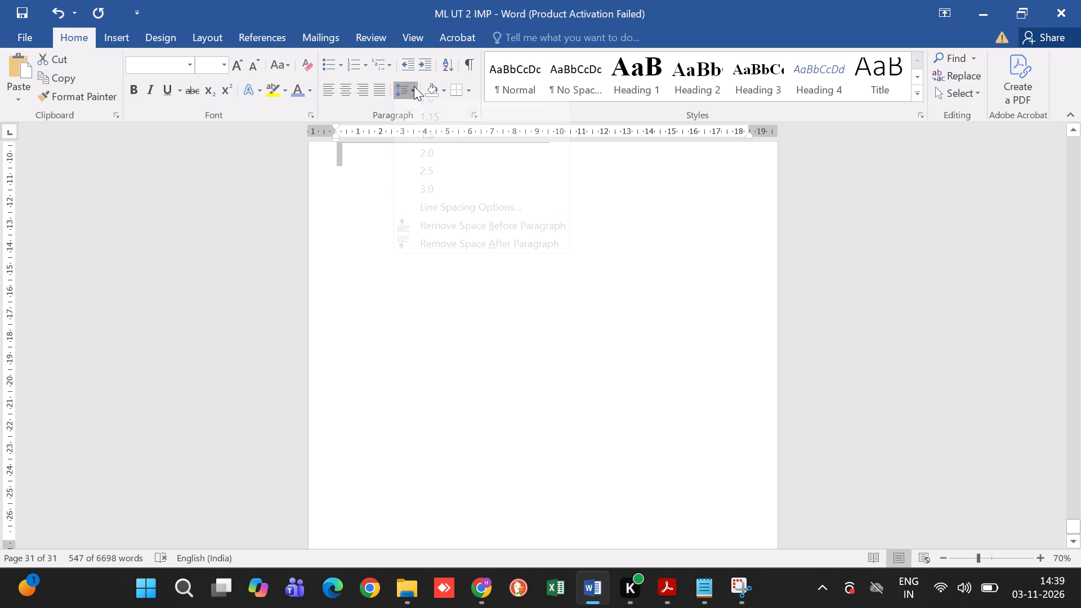
click(475, 248)
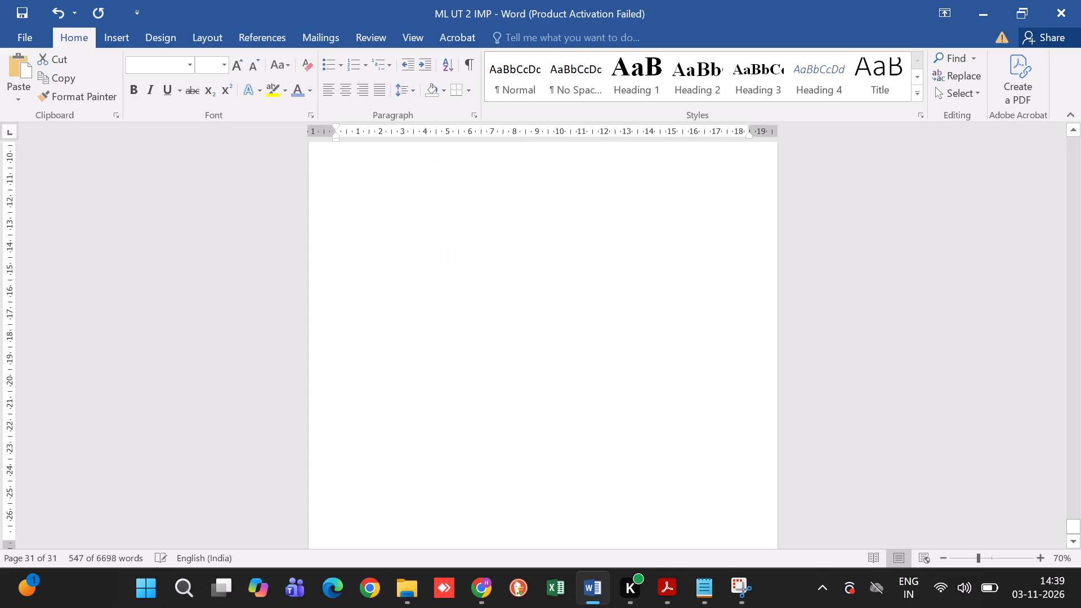
scroll(475, 248, up, 7)
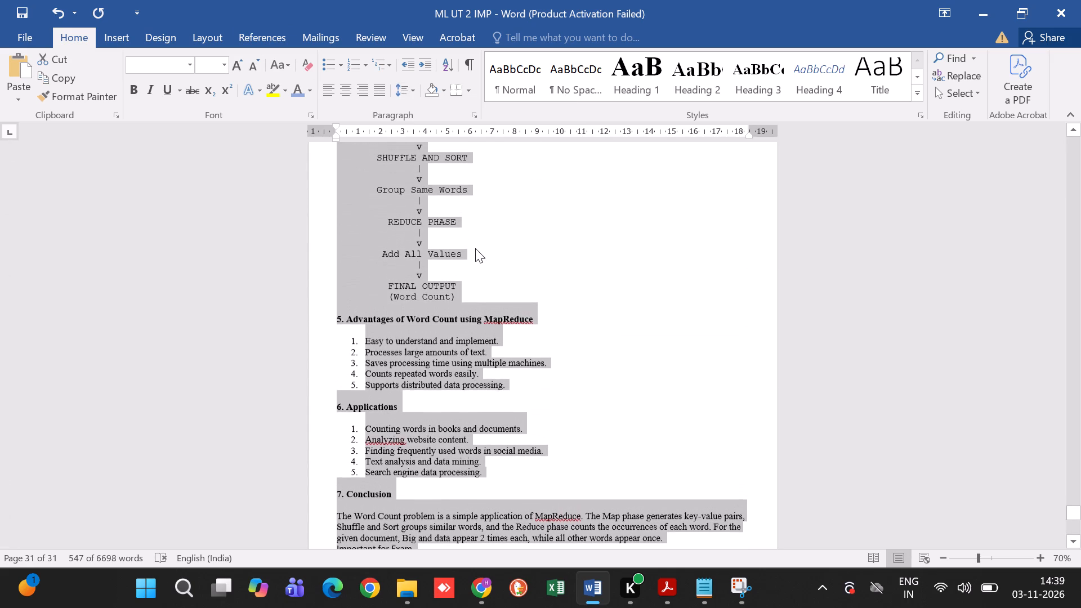
click(417, 90)
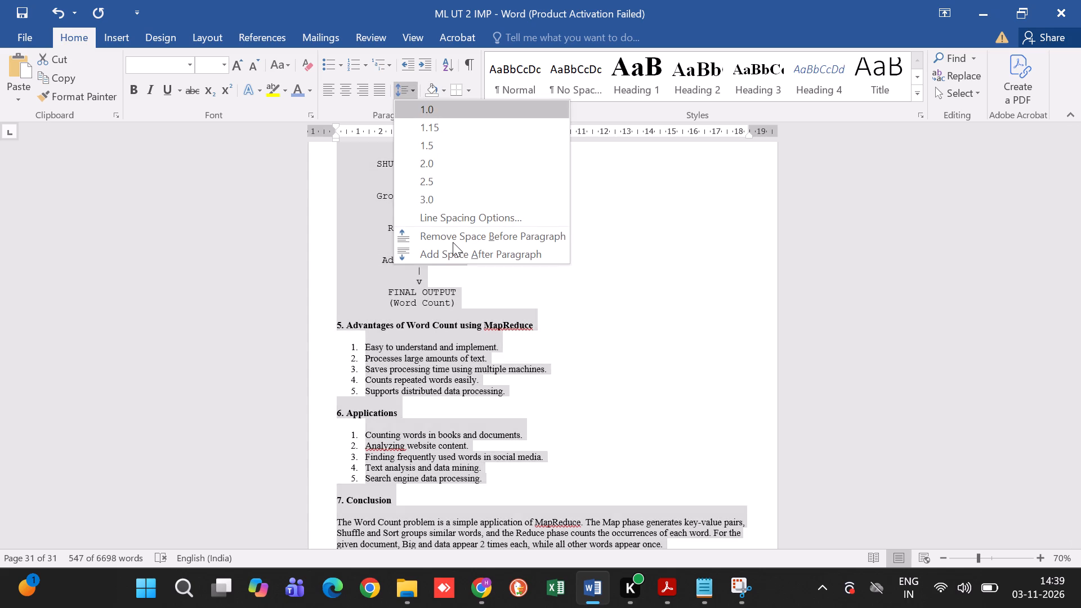
click(453, 242)
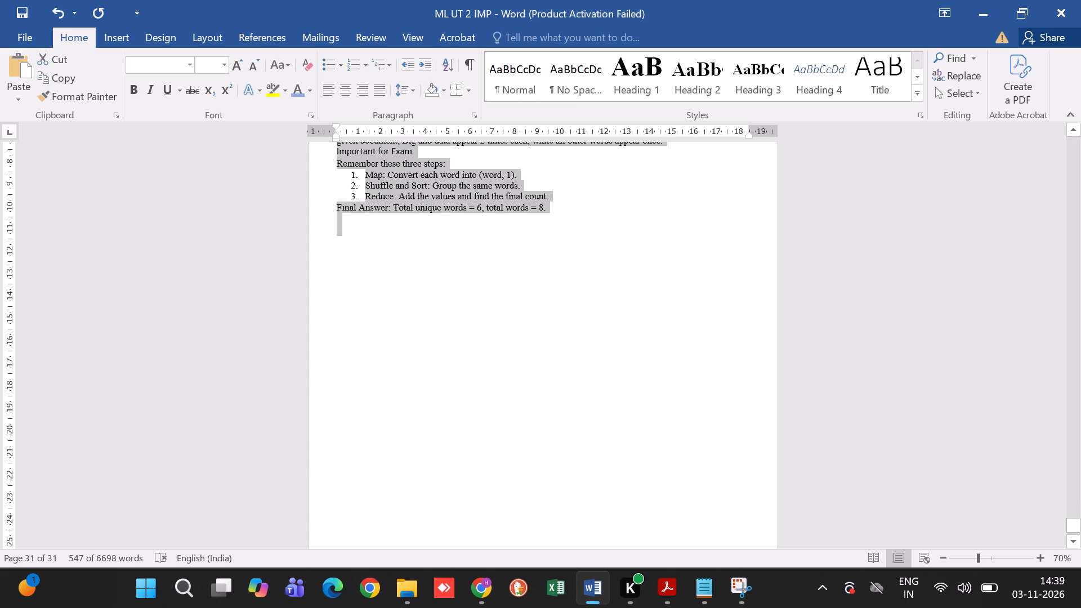
Add the question number "Q.10" on the empty line below the Q.9 answer.
click(399, 288)
text(Q.10)
key(space)
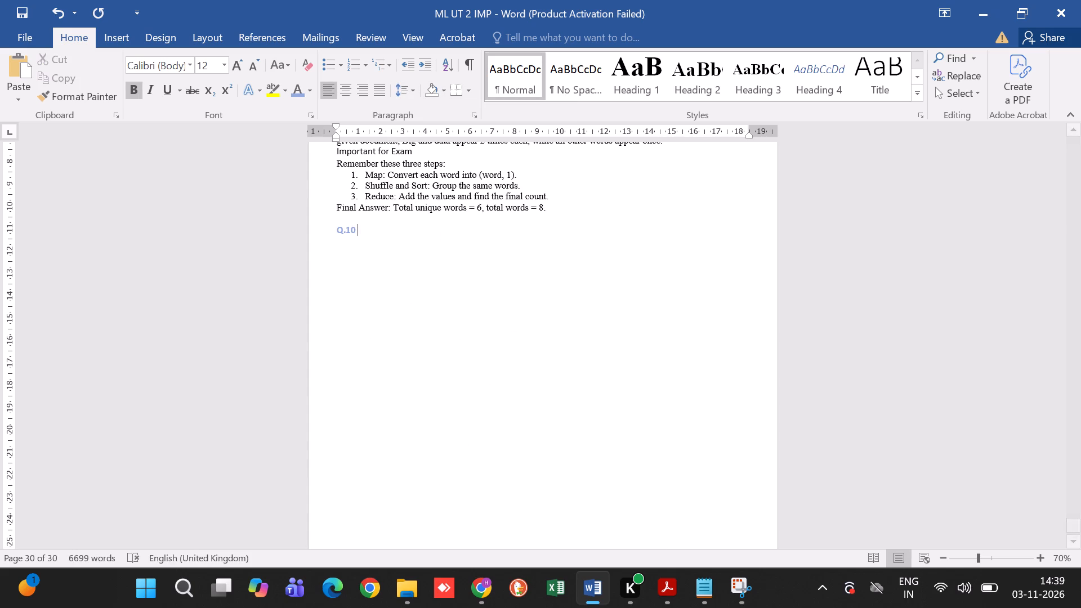
Switch to Notepad and delete the "Q4." label and the finished question a), leaving question b) as the first line.
click(705, 590)
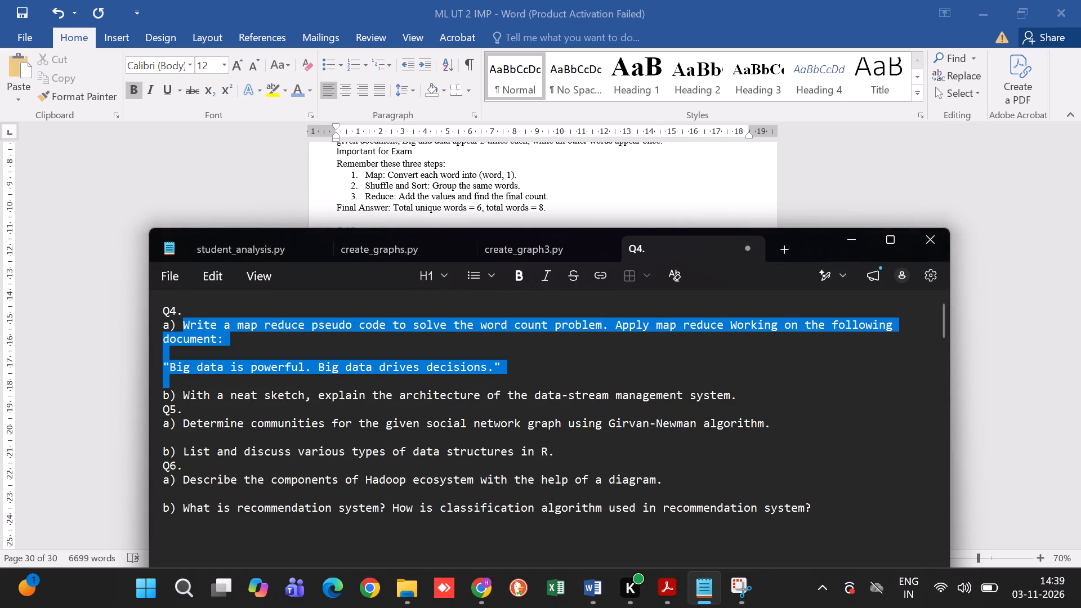
key(BackSpace)
key(BackSpace)
key(BackSpace)
key(BackSpace)
key(BackSpace)
key(BackSpace)
key(BackSpace)
key(BackSpace)
key(BackSpace)
key(BackSpace)
key(BackSpace)
key(BackSpace)
key(BackSpace)
key(BackSpace)
key(BackSpace)
key(BackSpace)
key(BackSpace)
key(BackSpace)
key(BackSpace)
key(BackSpace)
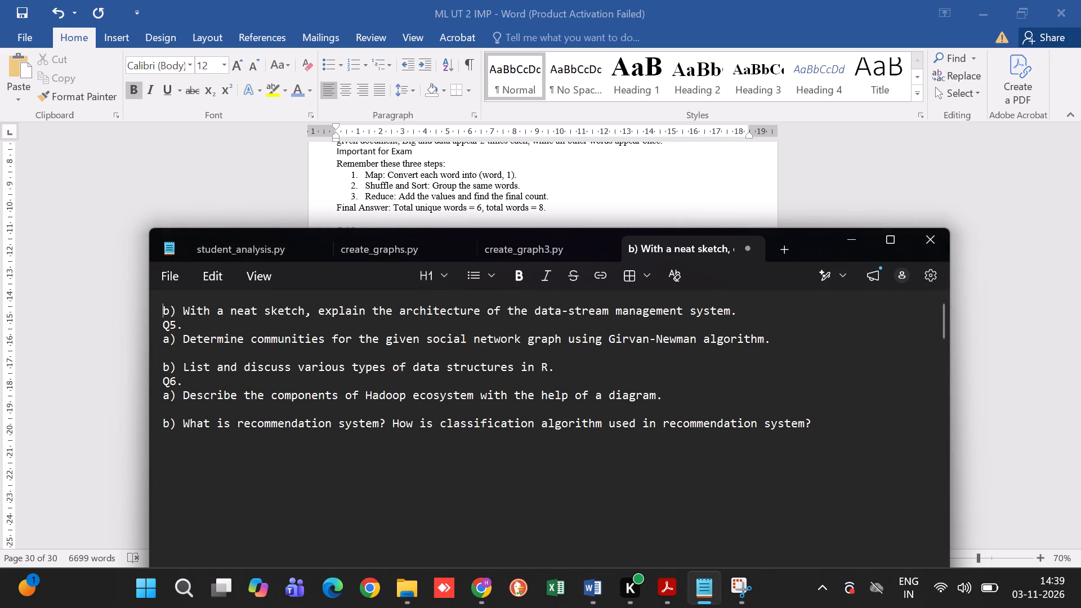
Copy the question "With a neat sketch, explain the architecture of the data-stream management system." from Notepad and add it after "Q.10" in Word.
click(671, 600)
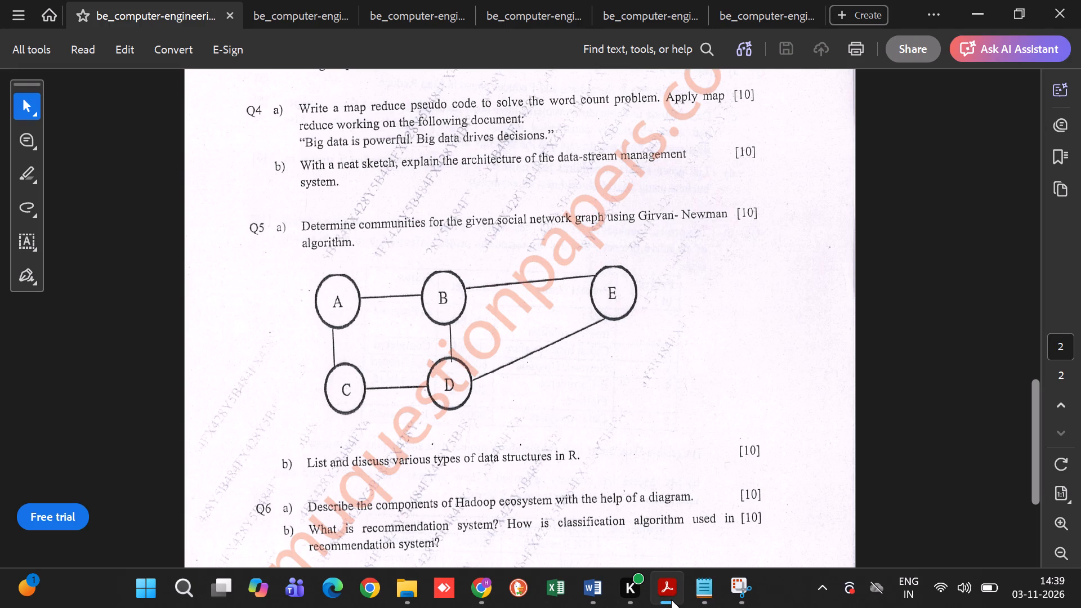
click(701, 587)
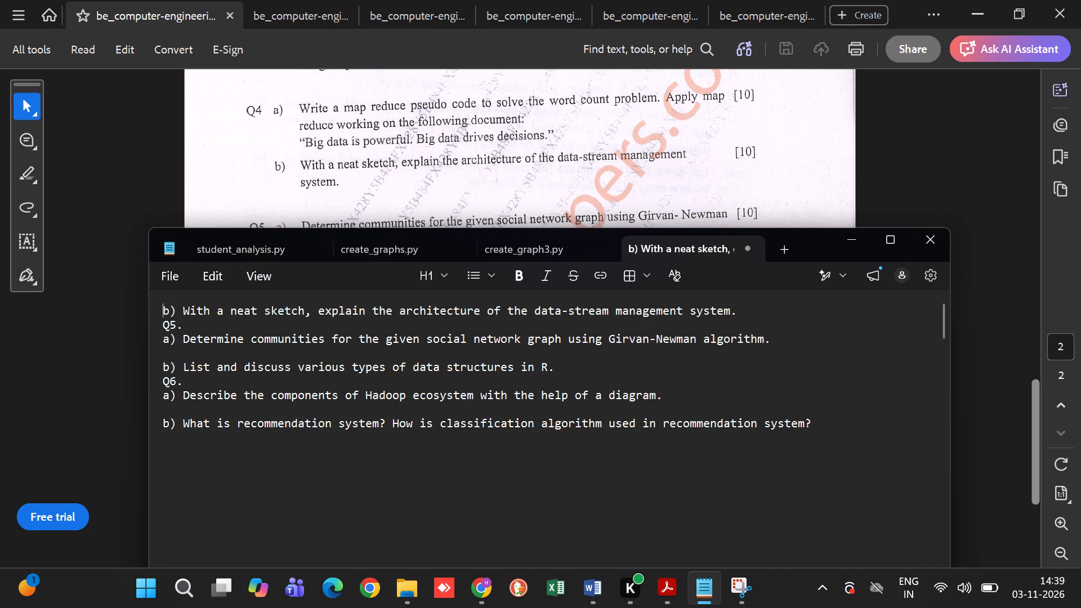
drag(185, 308, 643, 336)
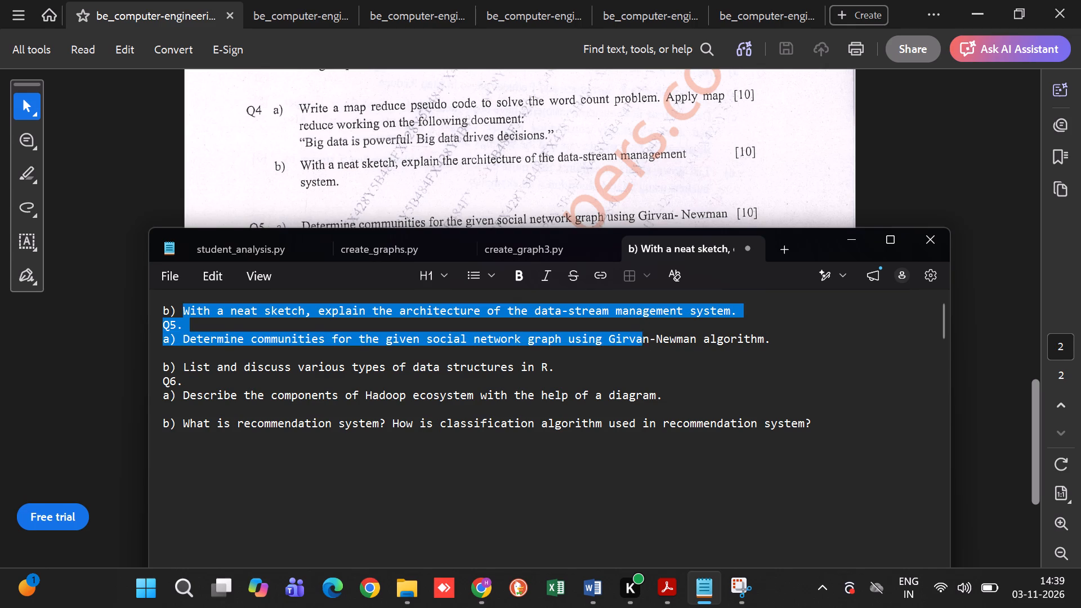
drag(643, 336, 821, 315)
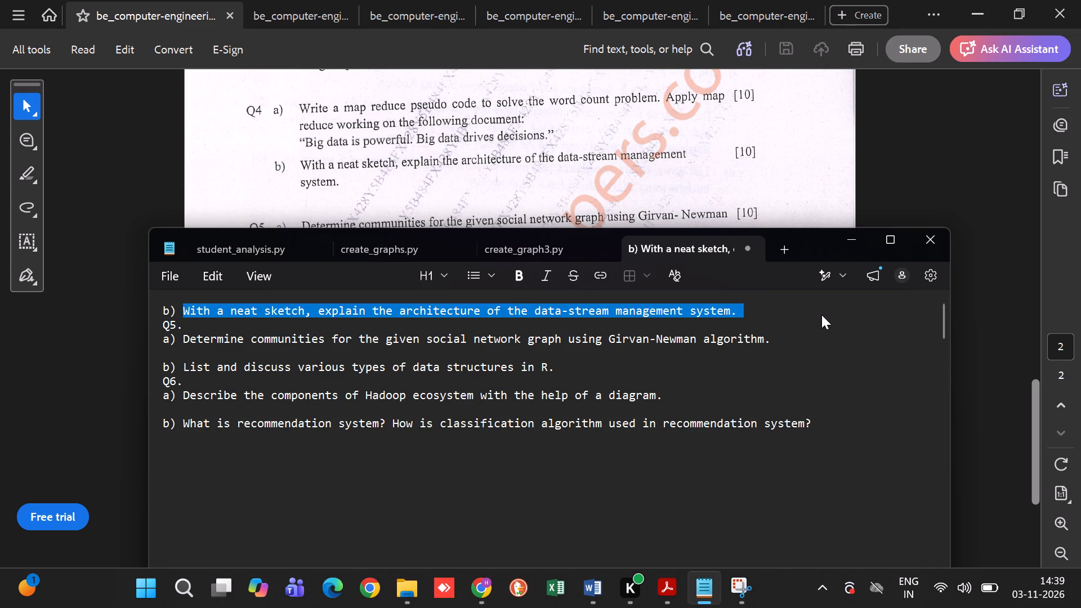
key(ctrl+c)
click(659, 606)
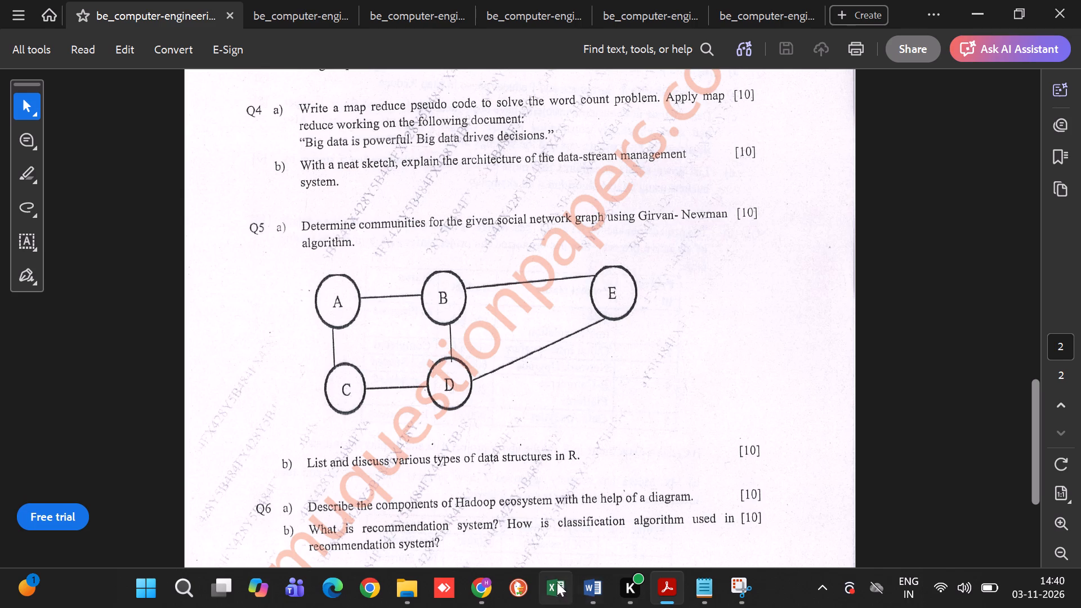
click(582, 591)
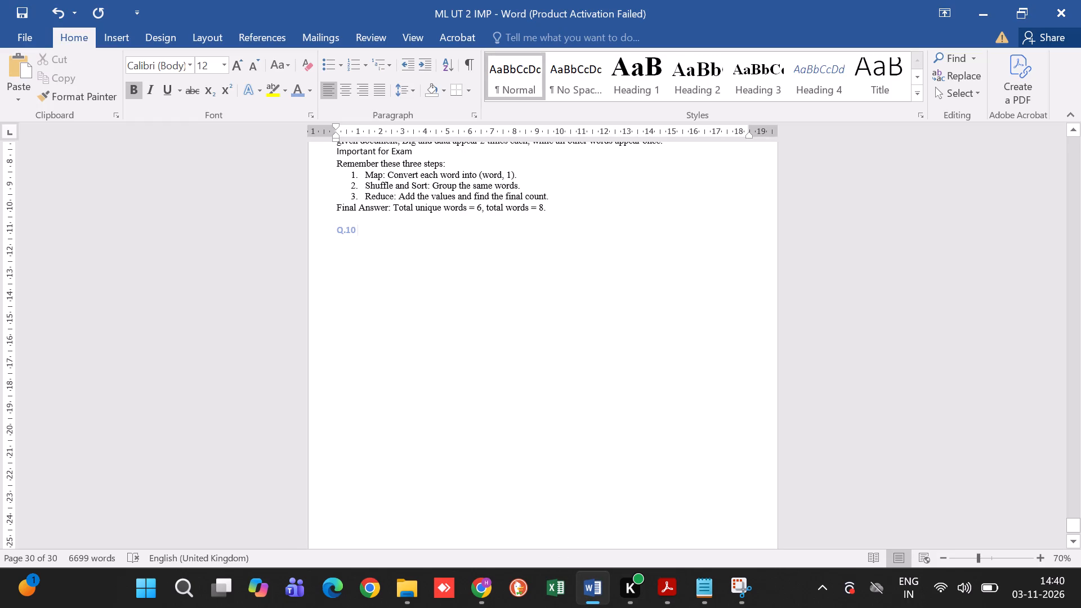
key(ctrl+v)
key(Return)
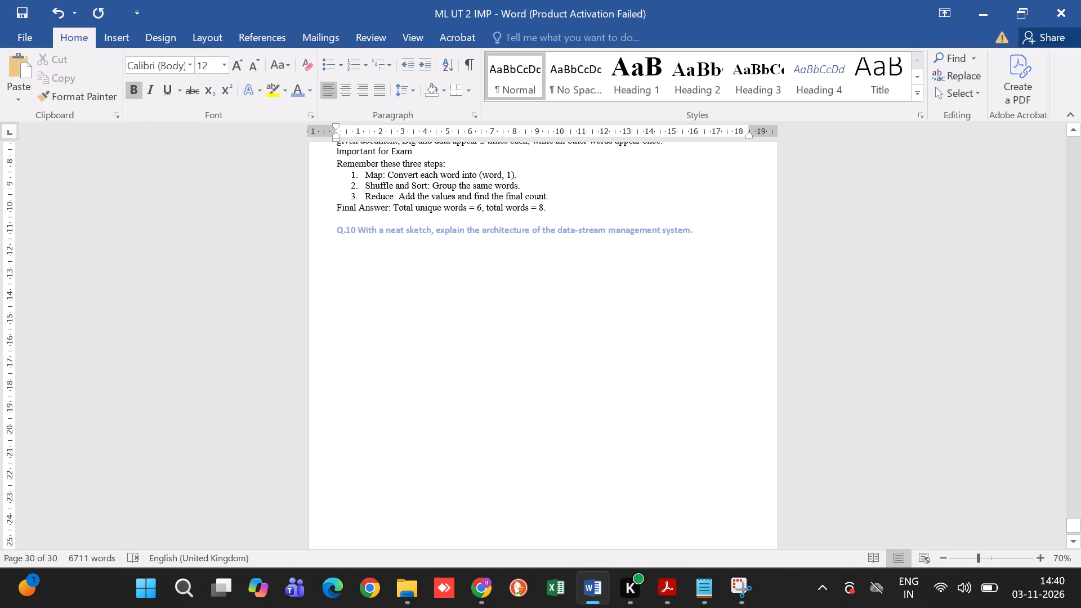
Switch to Chrome and submit the copied data-stream management system question to ChatGPT in the "10 Mark Answer Format" chat.
click(463, 594)
click(477, 545)
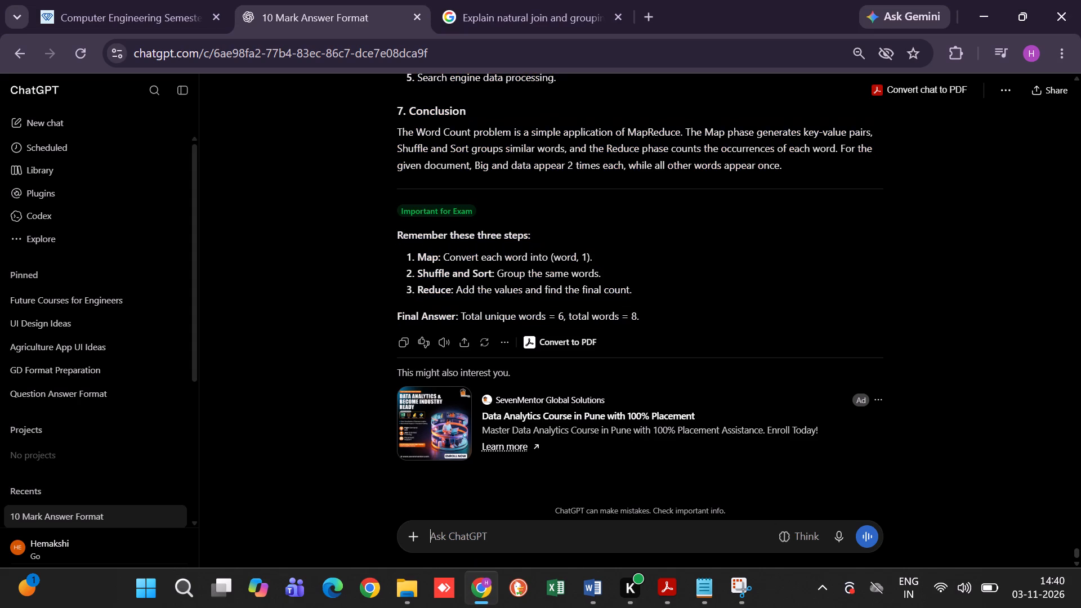
key(ctrl+v)
key(Return)
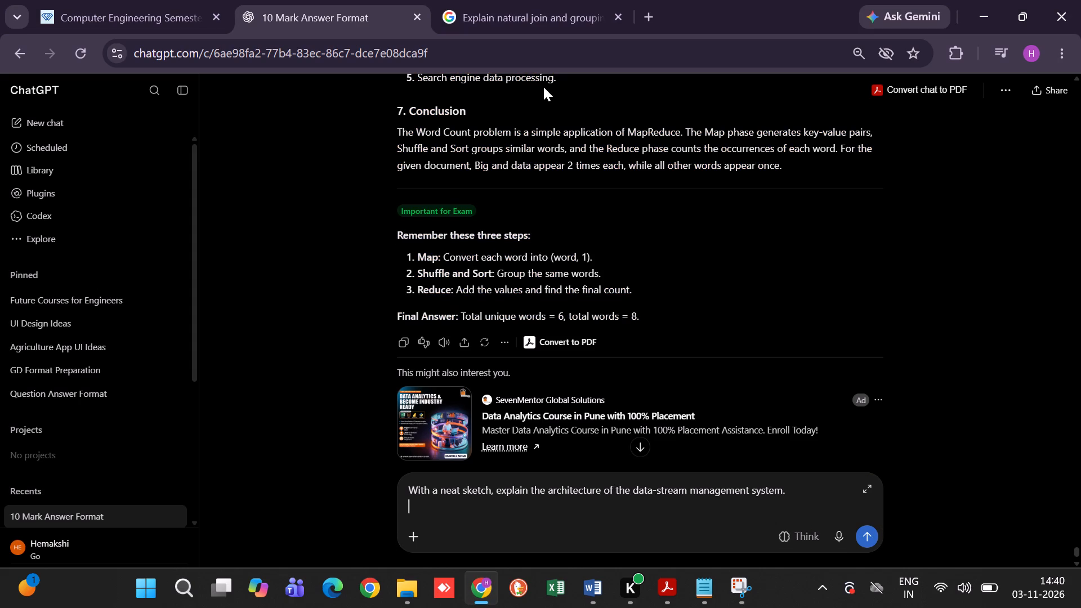
Replace the old Google Images query with the copied data-stream management system question and search for architecture diagrams.
click(551, 5)
click(677, 110)
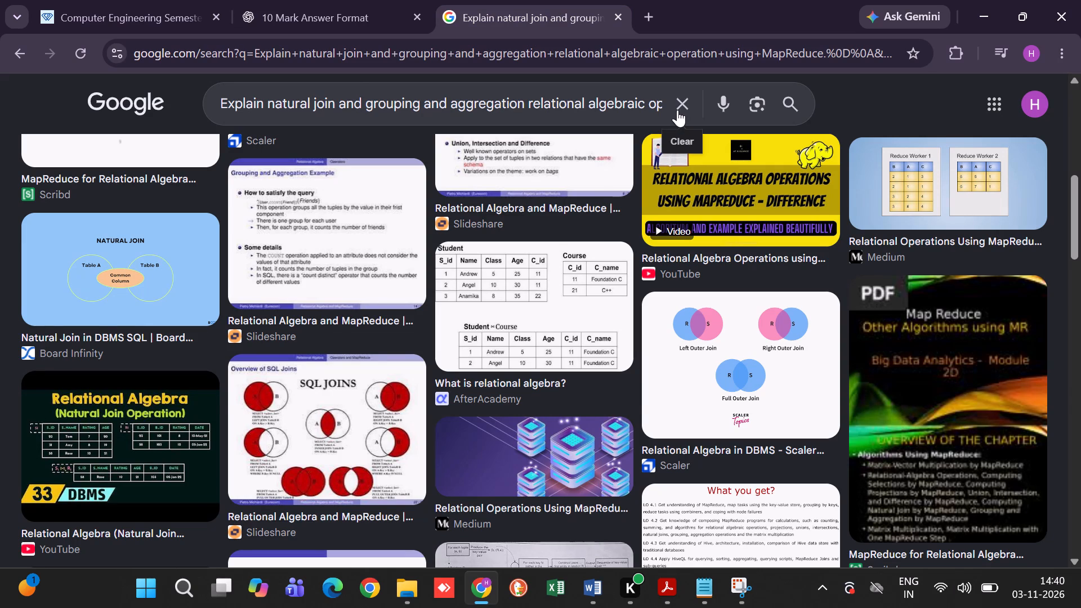
key(ctrl+v)
key(Return)
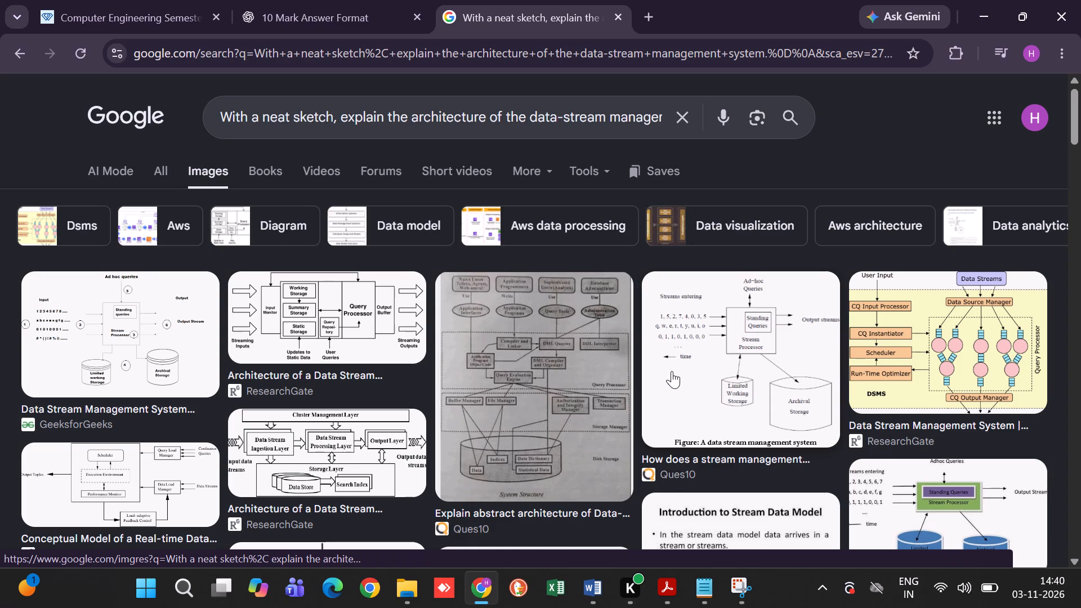
click(480, 588)
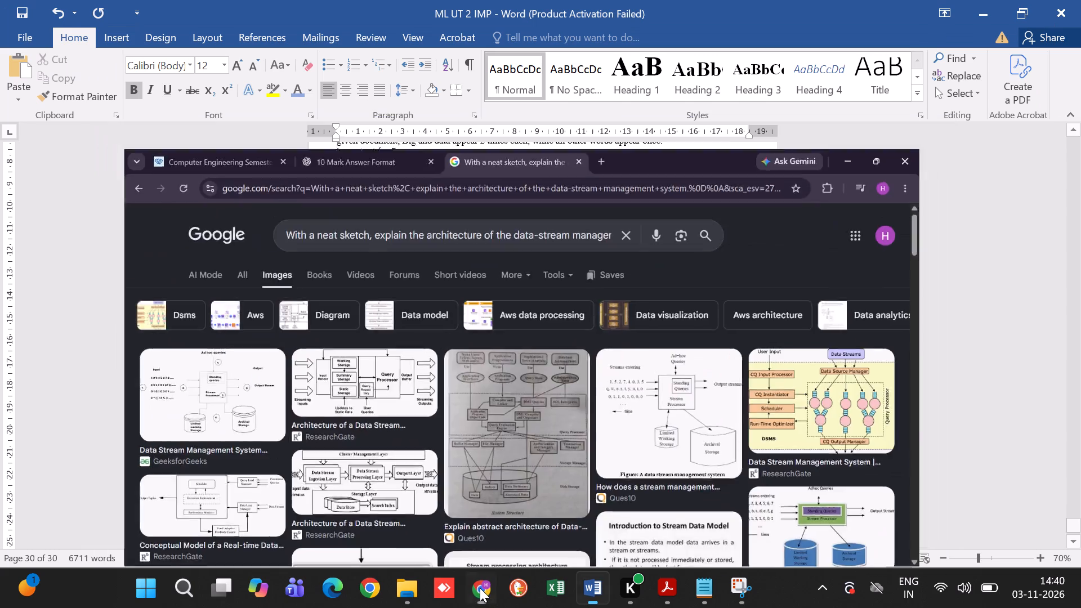
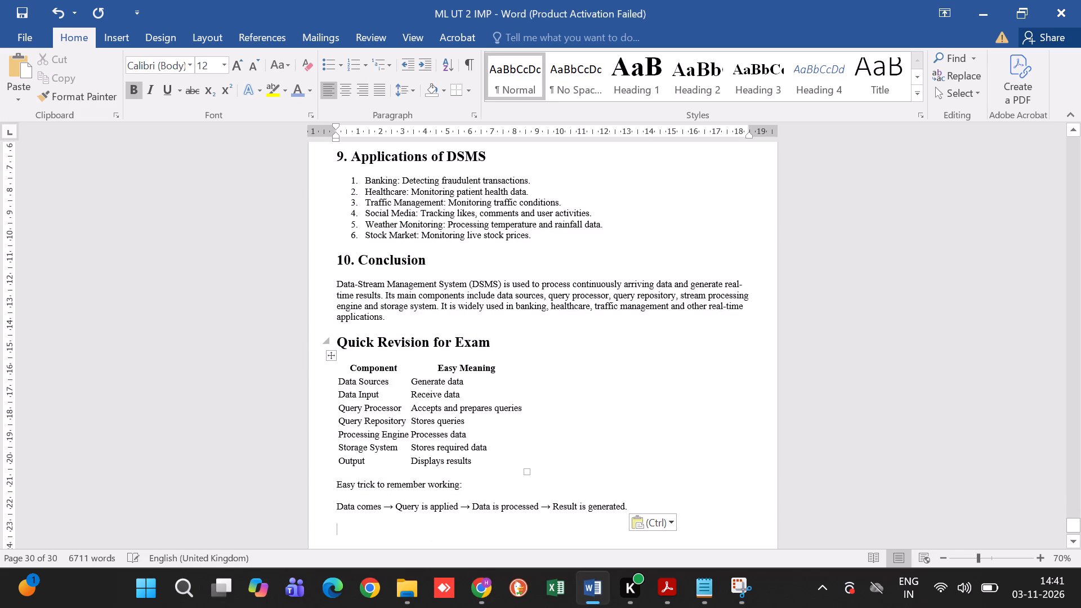
Apply all borders to the Component / Easy Meaning table under "Quick Revision for Exam".
click(332, 357)
drag(479, 341, 479, 332)
click(479, 332)
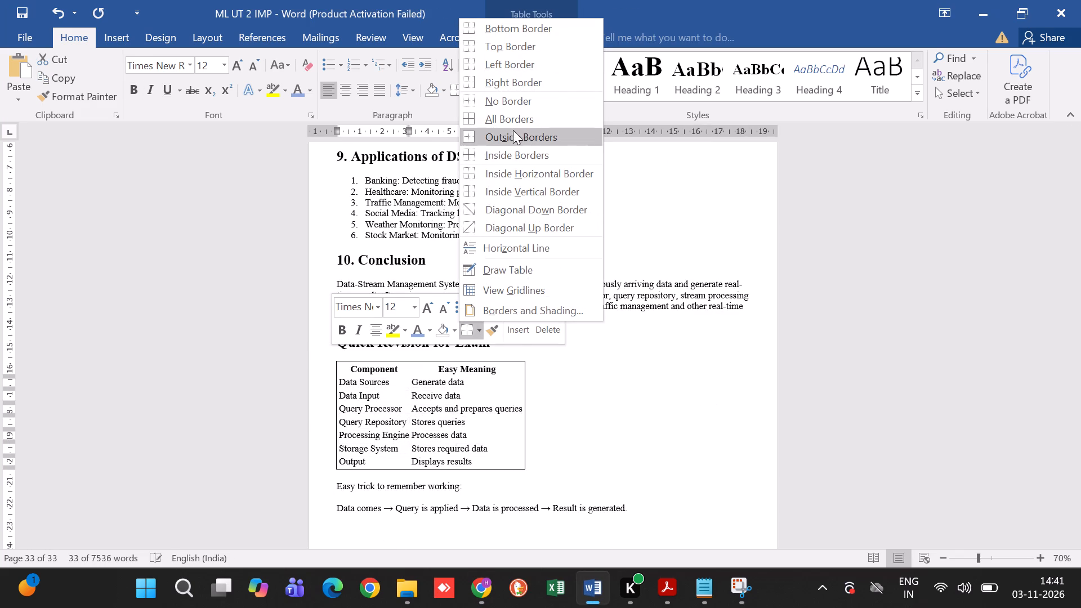
click(494, 127)
Set the font size of the whole Q.10 answer, from "1. Introduction" to its last line, to 12.
scroll(492, 233, up, 5)
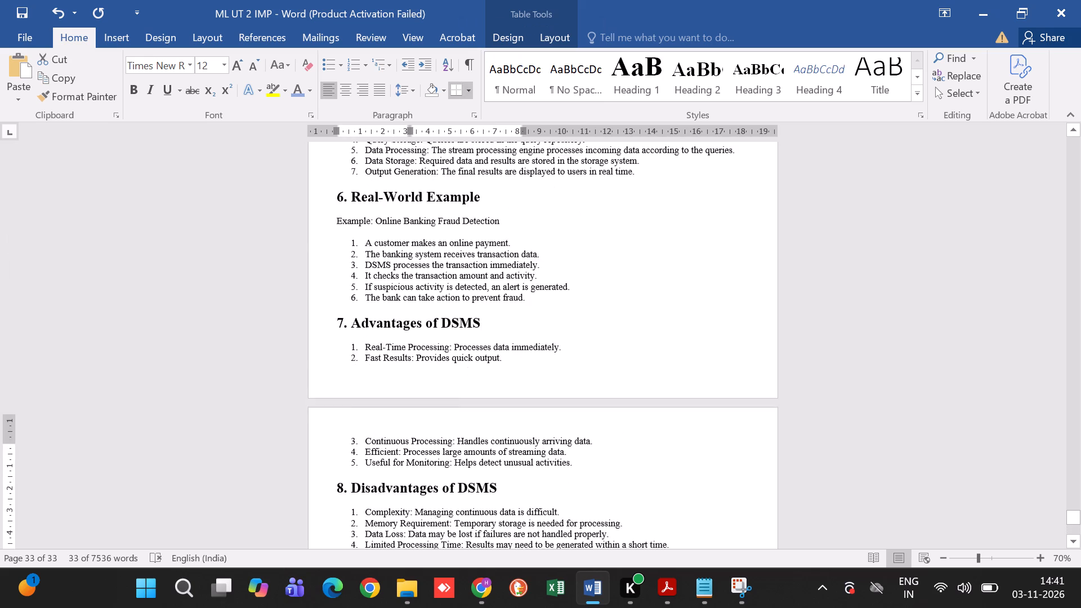
scroll(492, 233, up, 8)
scroll(492, 233, up, 20)
scroll(492, 233, up, 2)
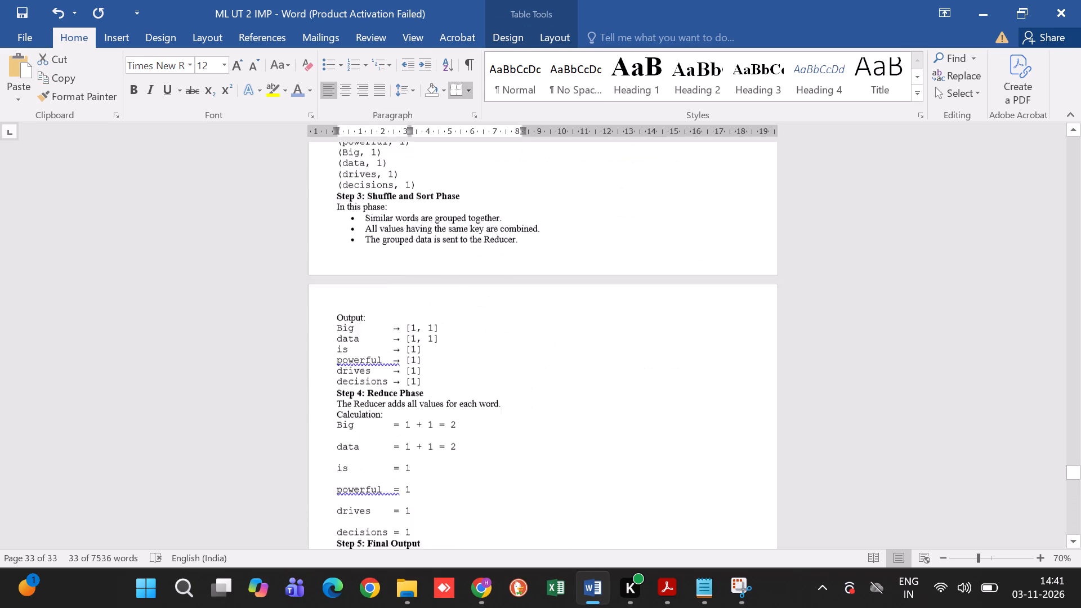
scroll(492, 233, down, 5)
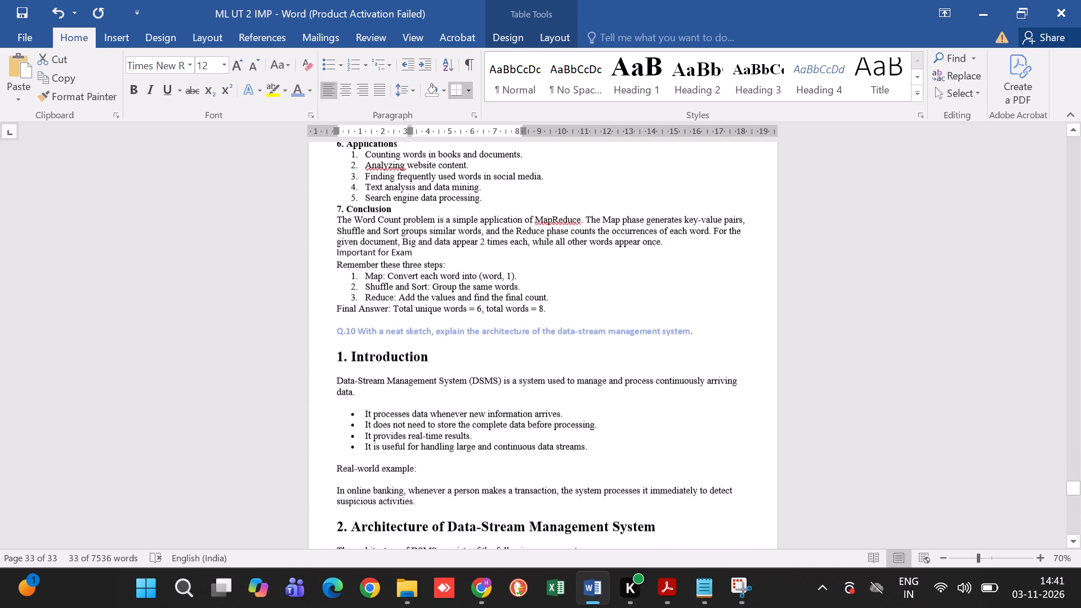
scroll(492, 233, down, 1)
drag(336, 341, 550, 607)
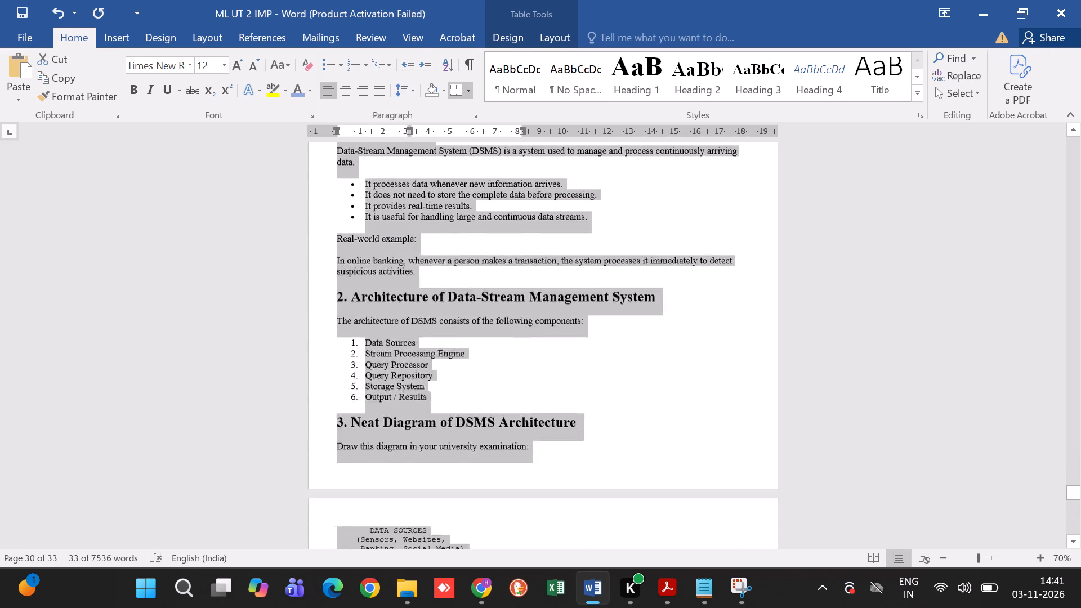
drag(550, 607, 553, 607)
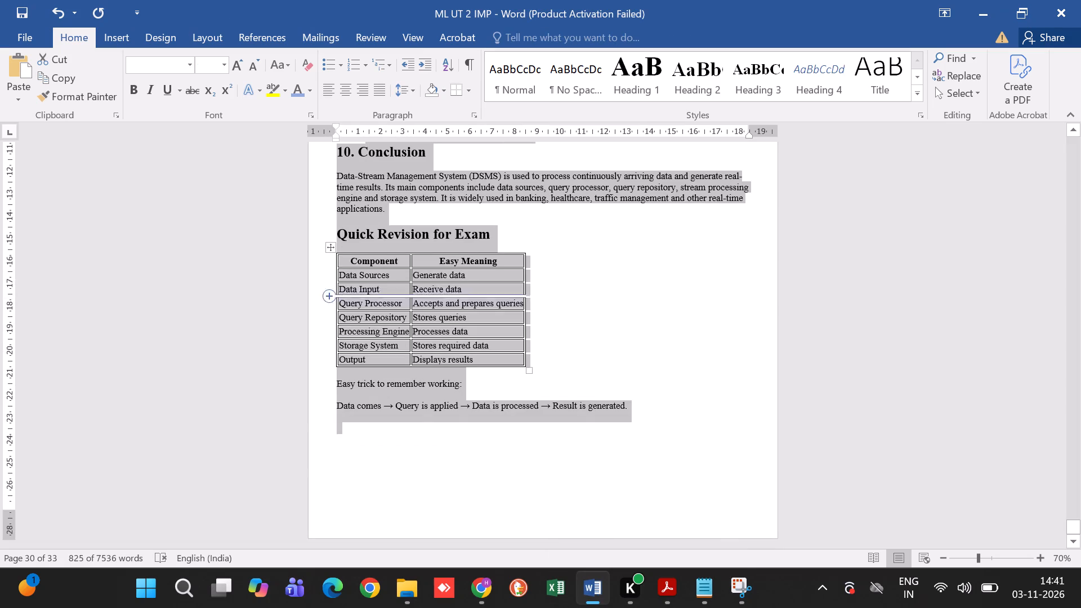
click(208, 64)
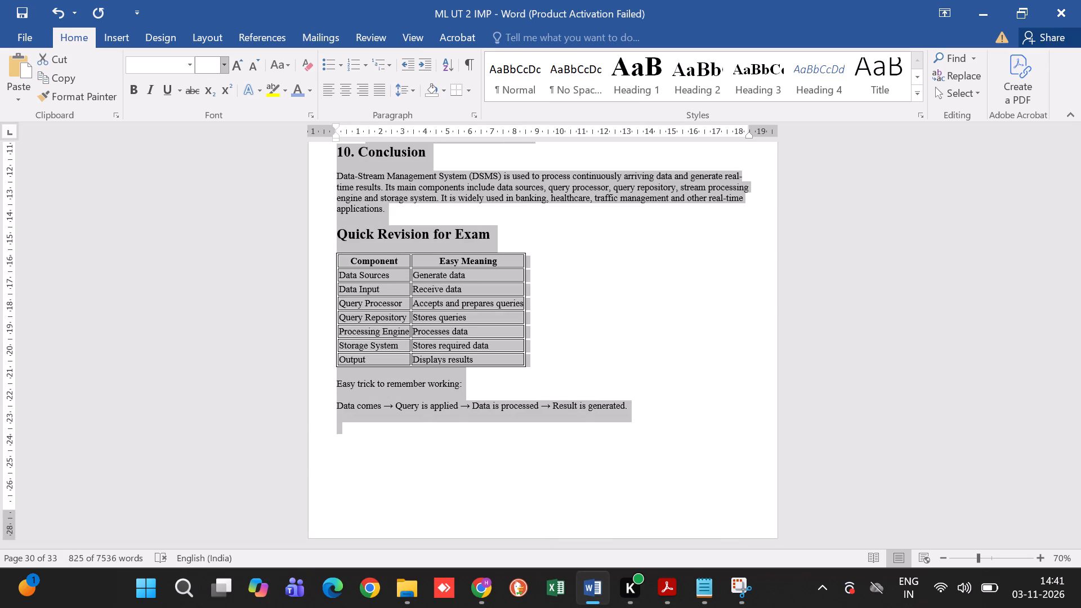
text(12)
key(Return)
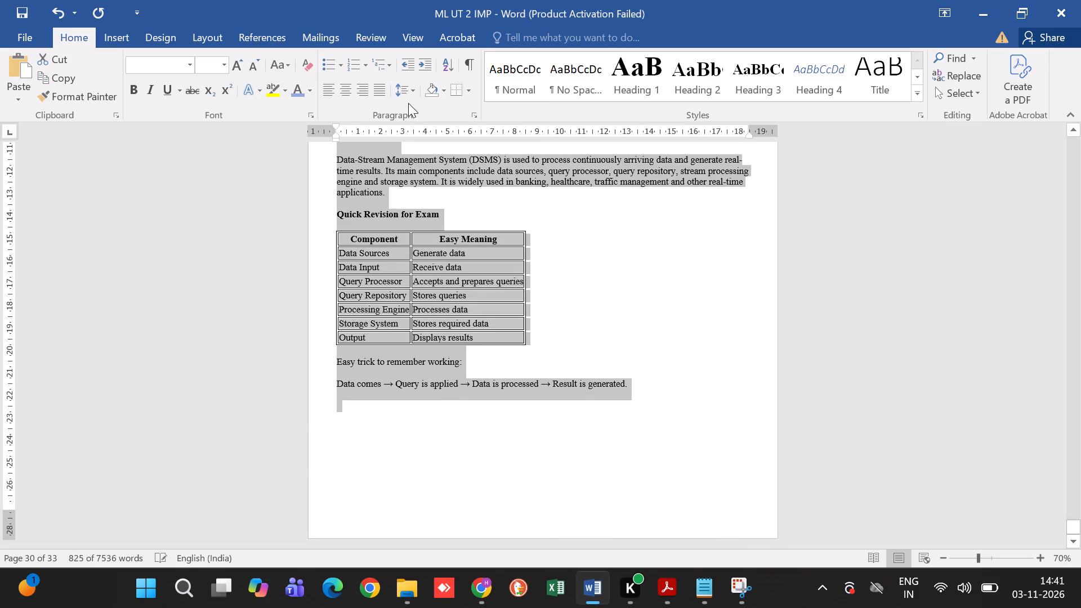
Remove the space after paragraphs throughout the selected Q.10 answer.
click(412, 94)
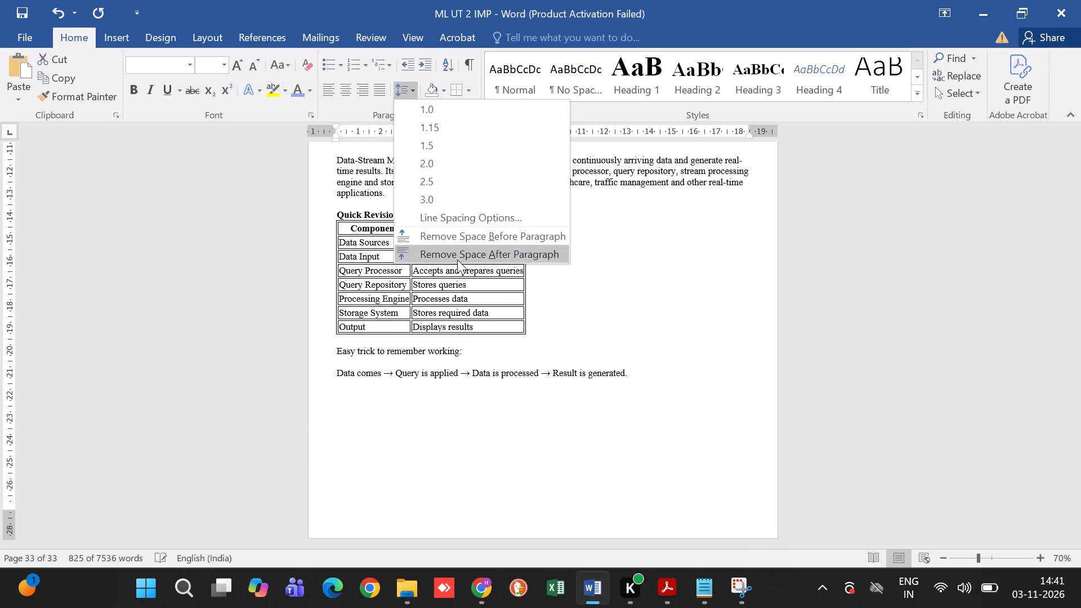
click(457, 260)
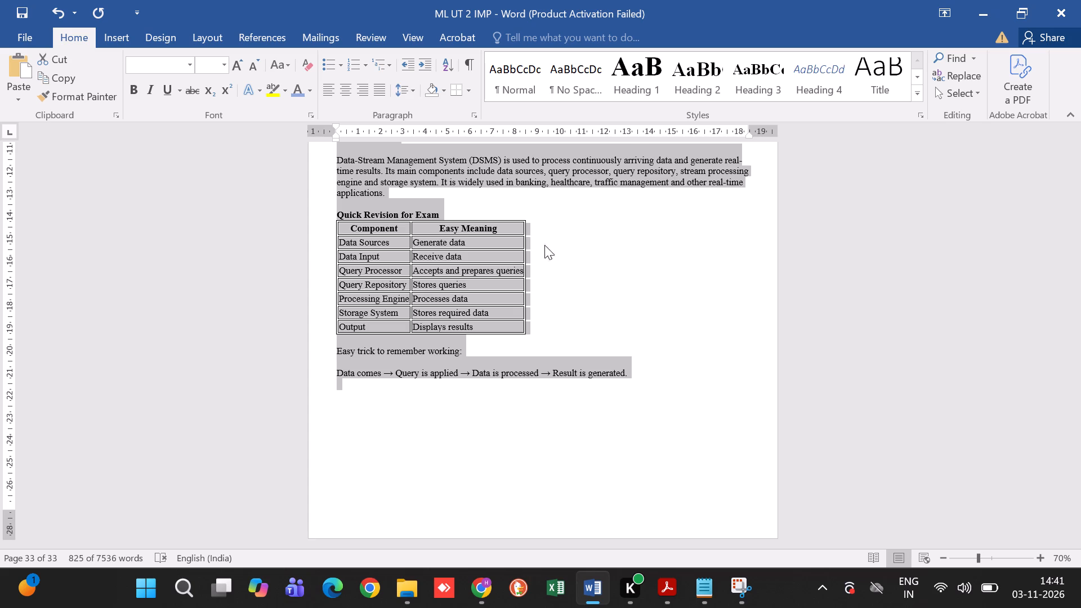
click(682, 366)
Copy the GeeksforGeeks architecture diagram from the Google Images results in Chrome and paste it into the section 3 text flowchart in Word.
click(475, 584)
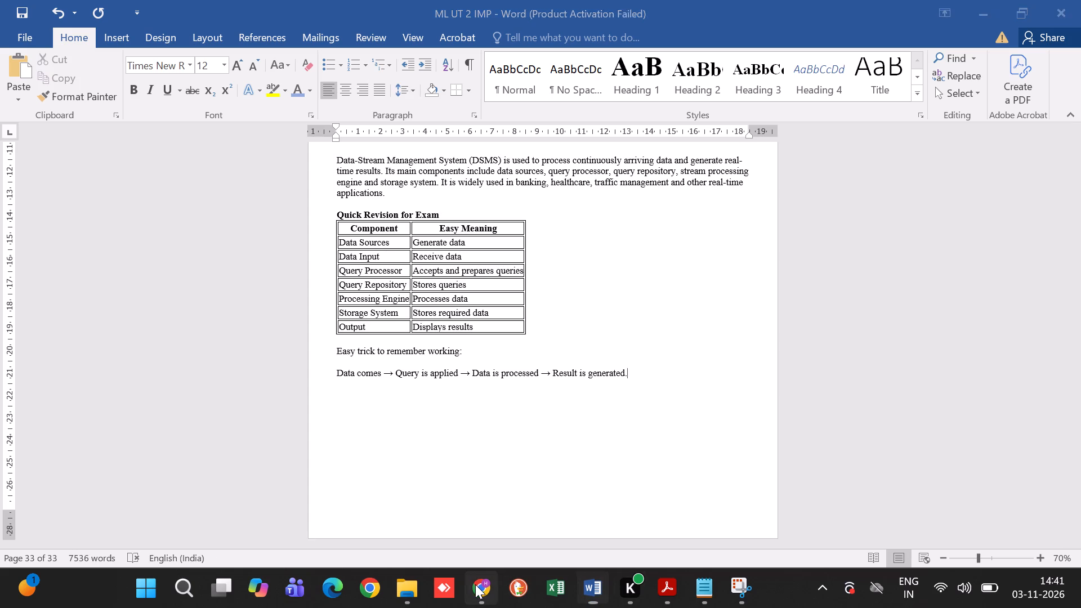
click(531, 23)
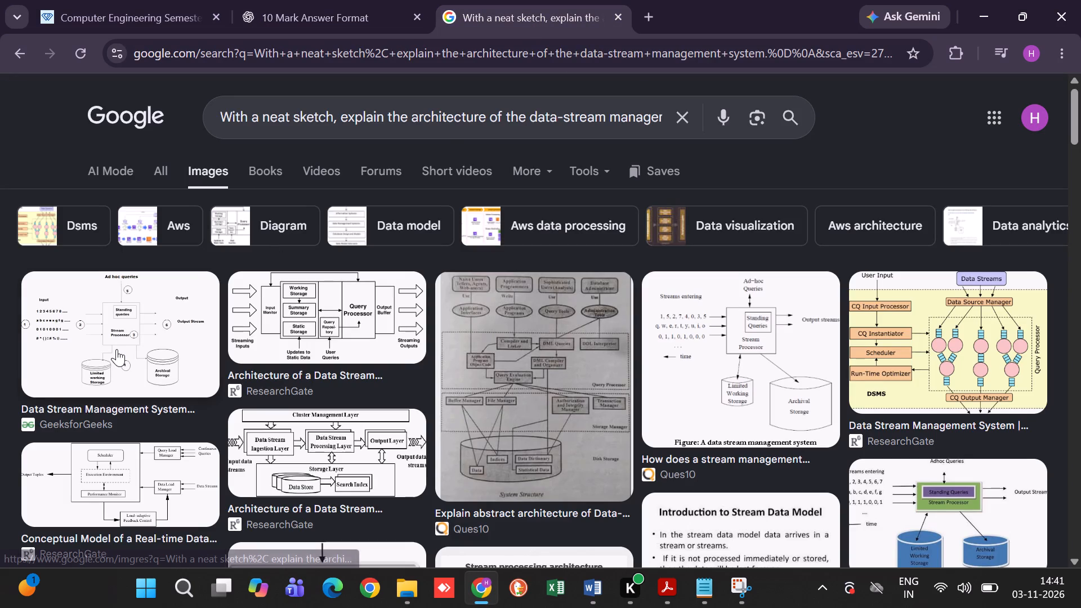
click(109, 350)
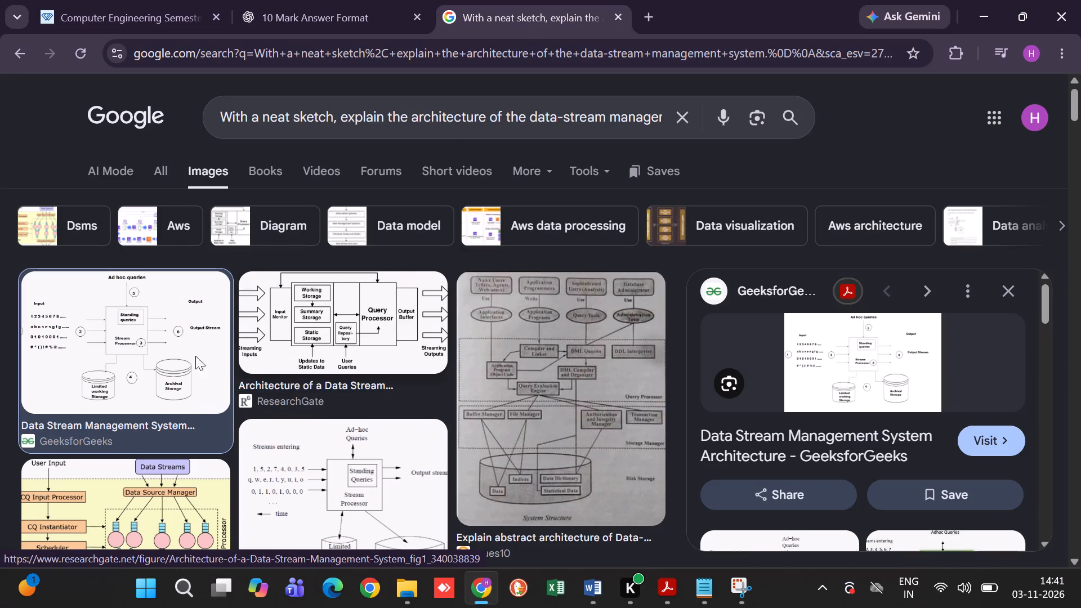
right_click(187, 350)
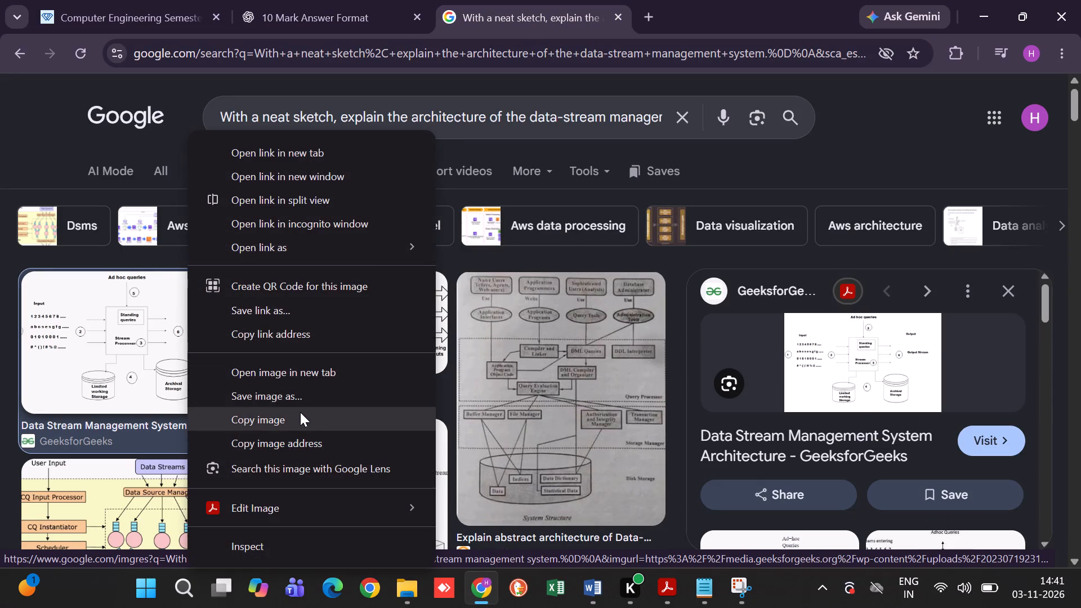
click(300, 412)
click(610, 596)
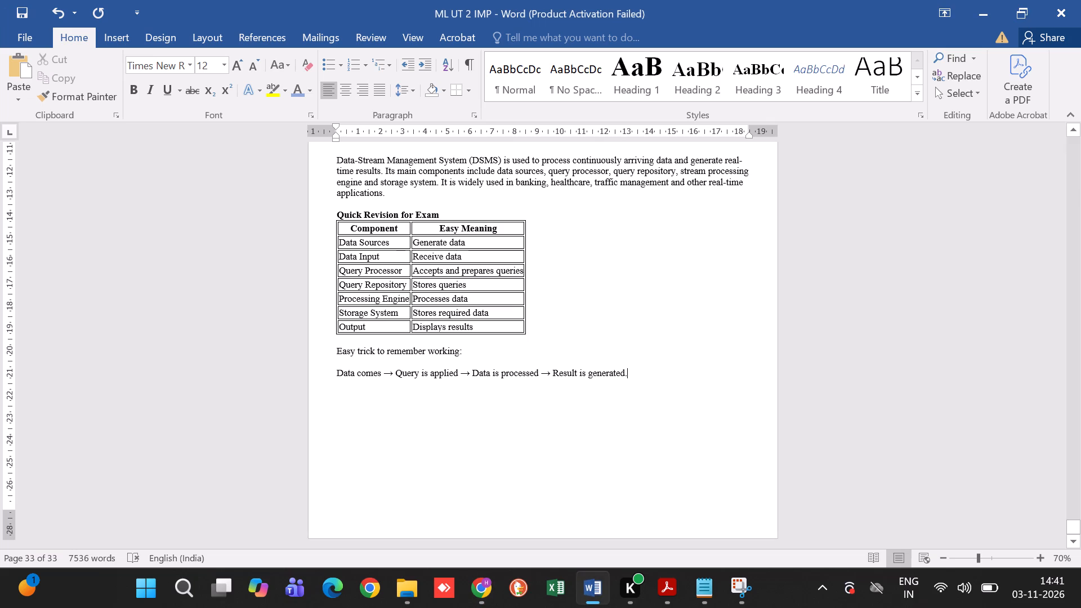
scroll(696, 368, up, 6)
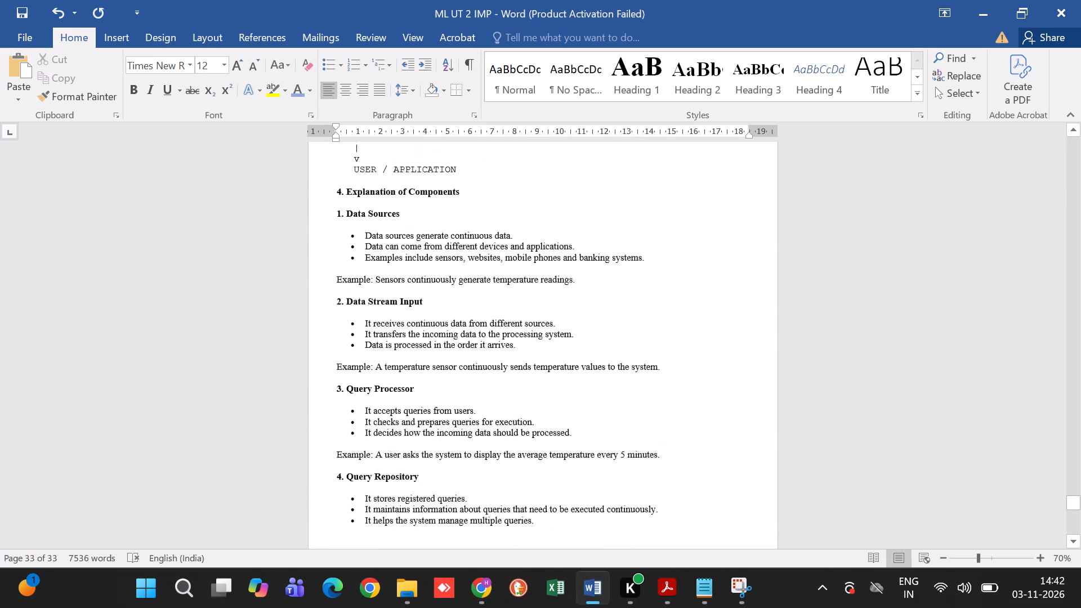
scroll(696, 368, up, 1)
click(589, 337)
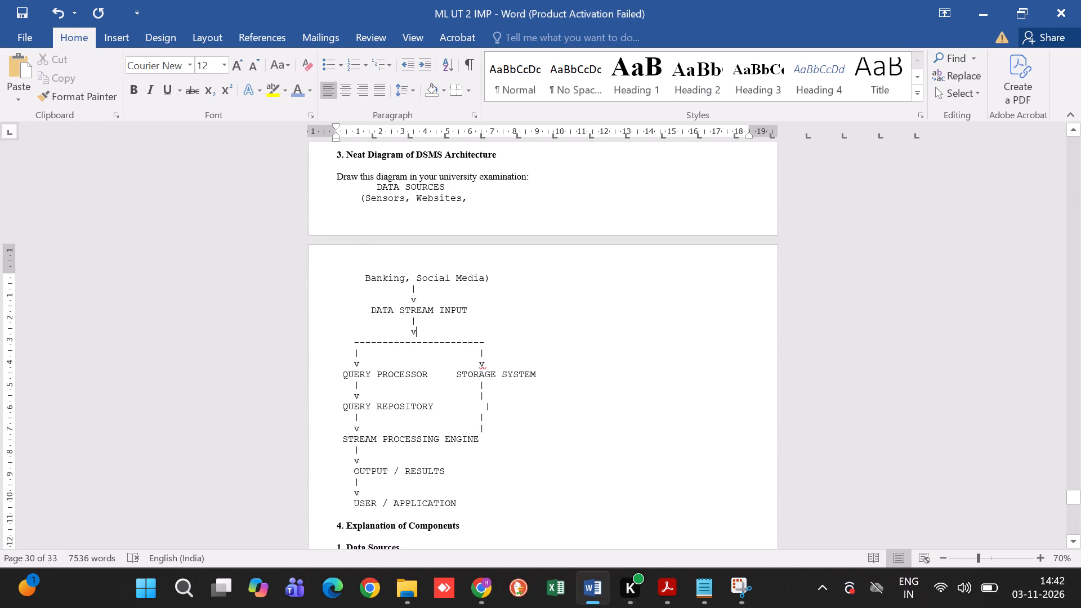
key(ctrl+v)
click(589, 337)
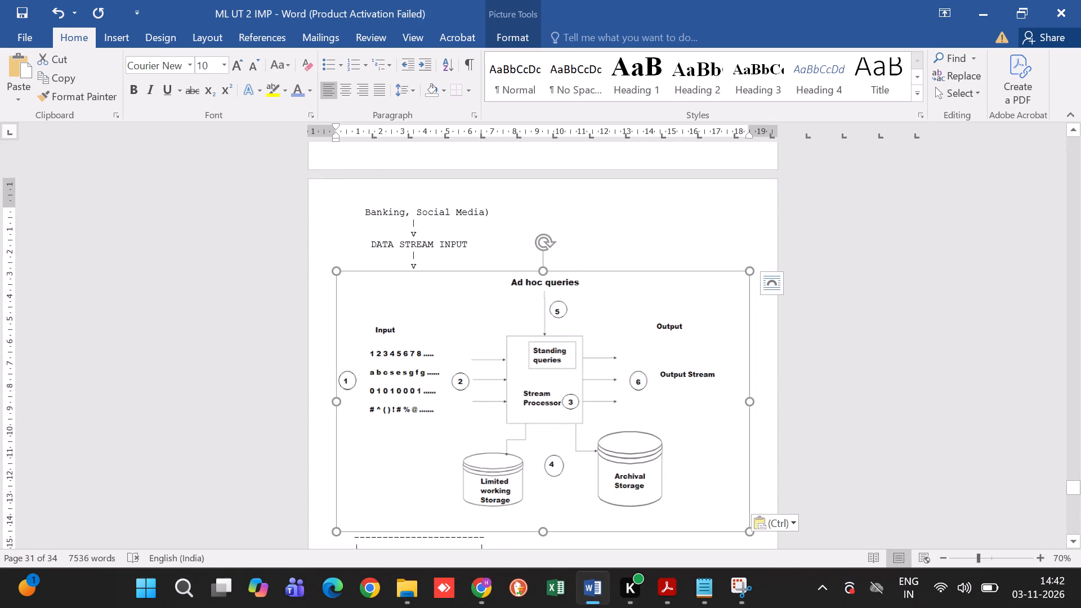
Shrink the pasted architecture diagram to about 60% of its width and set its text wrapping to Through.
drag(750, 532, 580, 381)
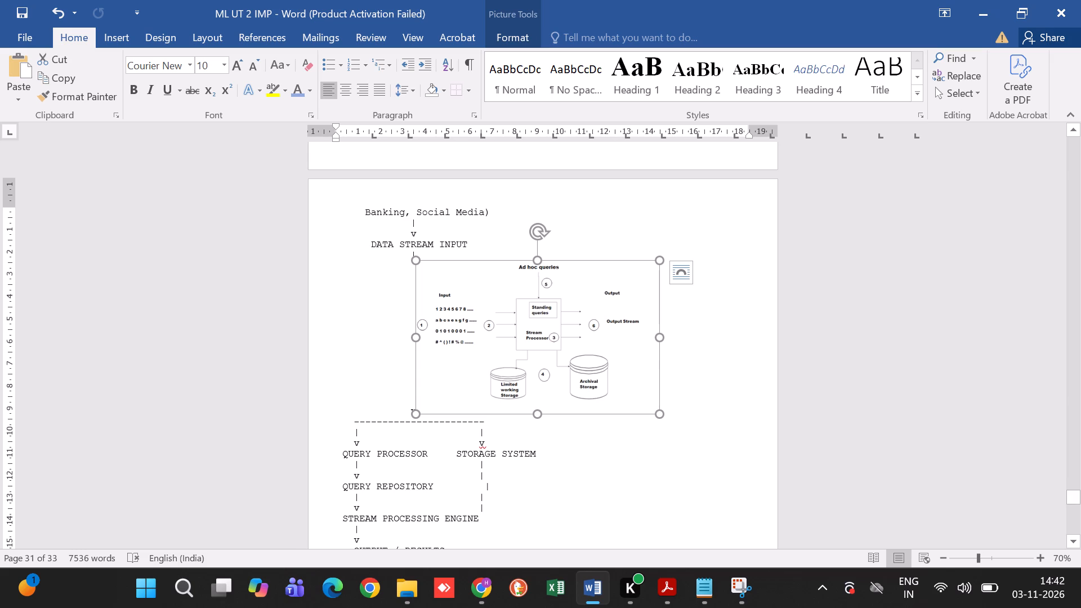
click(689, 269)
scroll(689, 269, right, 1)
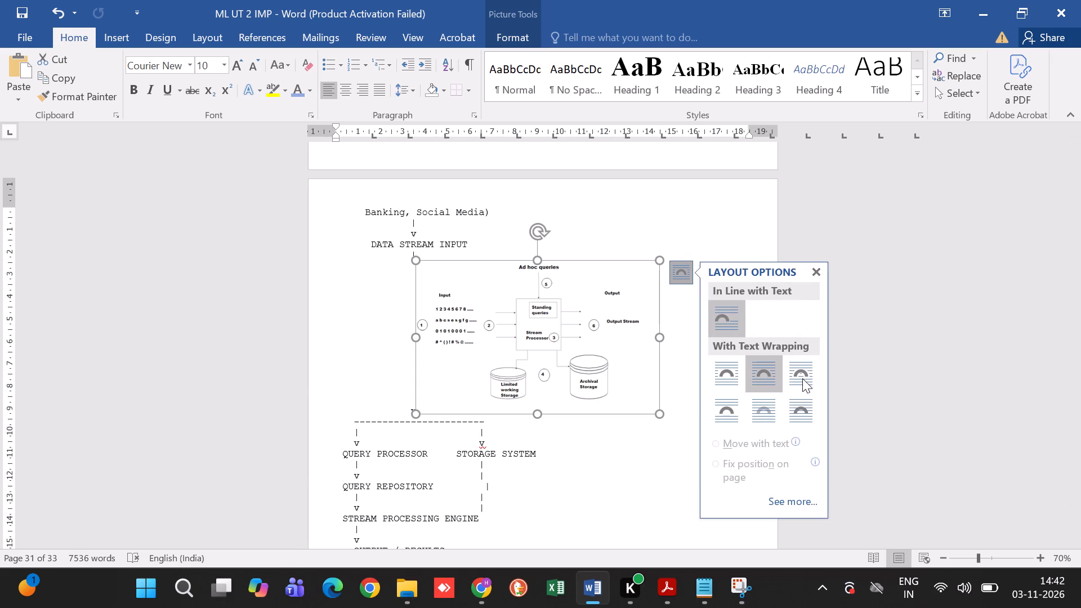
scroll(802, 378, right, 1)
click(805, 378)
Move the architecture diagram beside the lower part of the text flowchart, clear of the "STORAGE SYSTEM" label.
drag(494, 295, 580, 283)
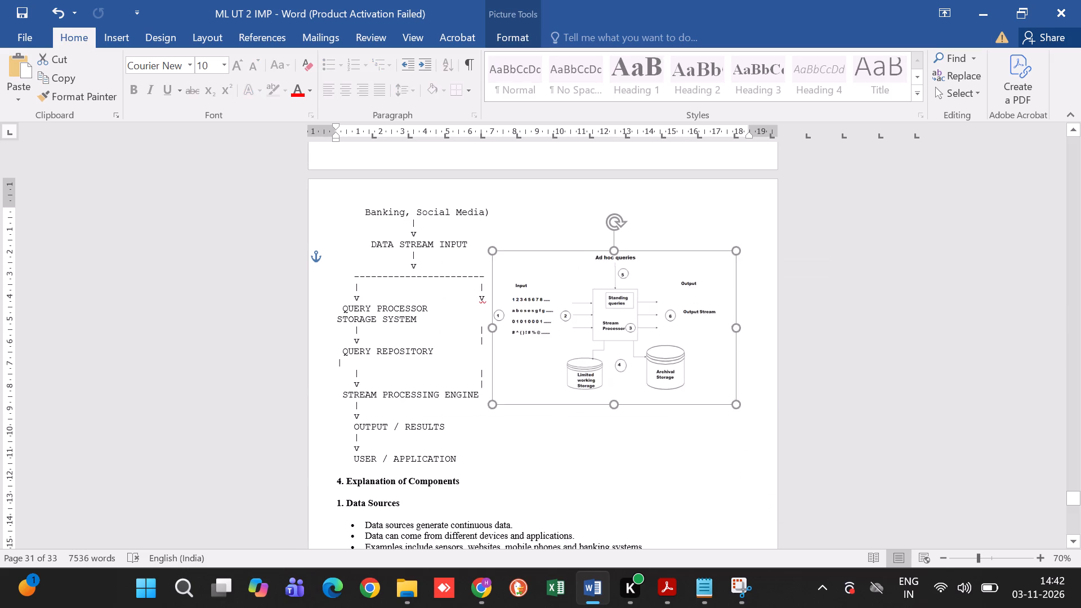
drag(580, 283, 607, 242)
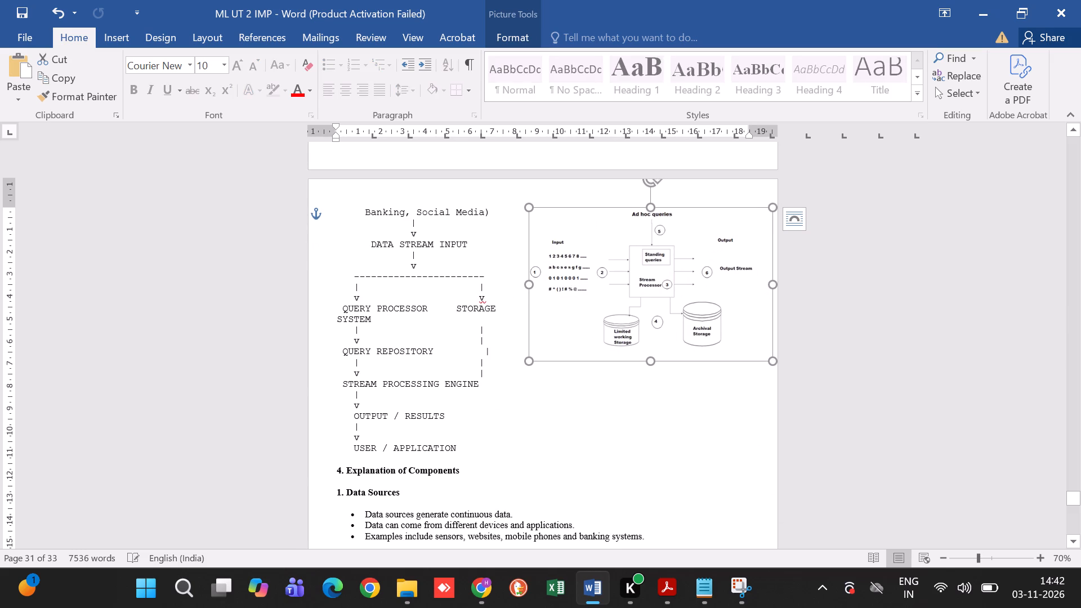
drag(659, 278, 659, 258)
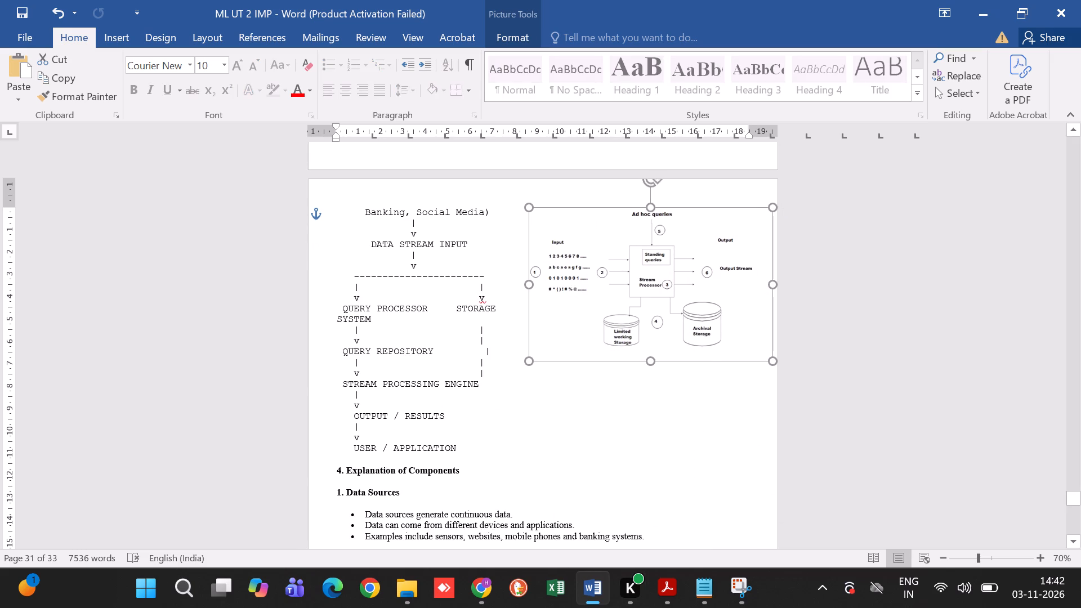
drag(659, 258, 671, 378)
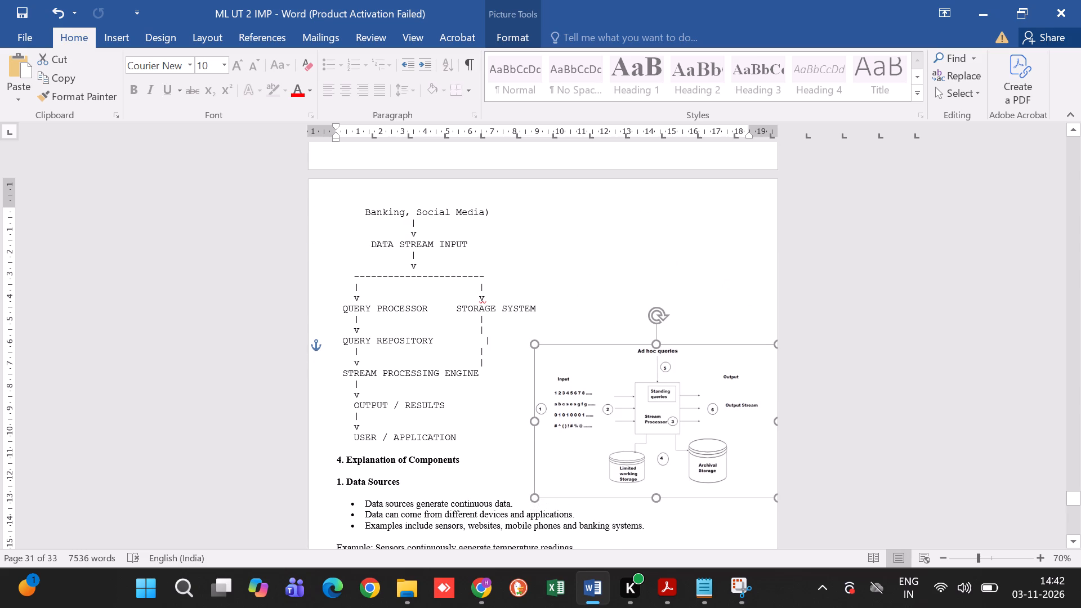
drag(671, 378, 673, 394)
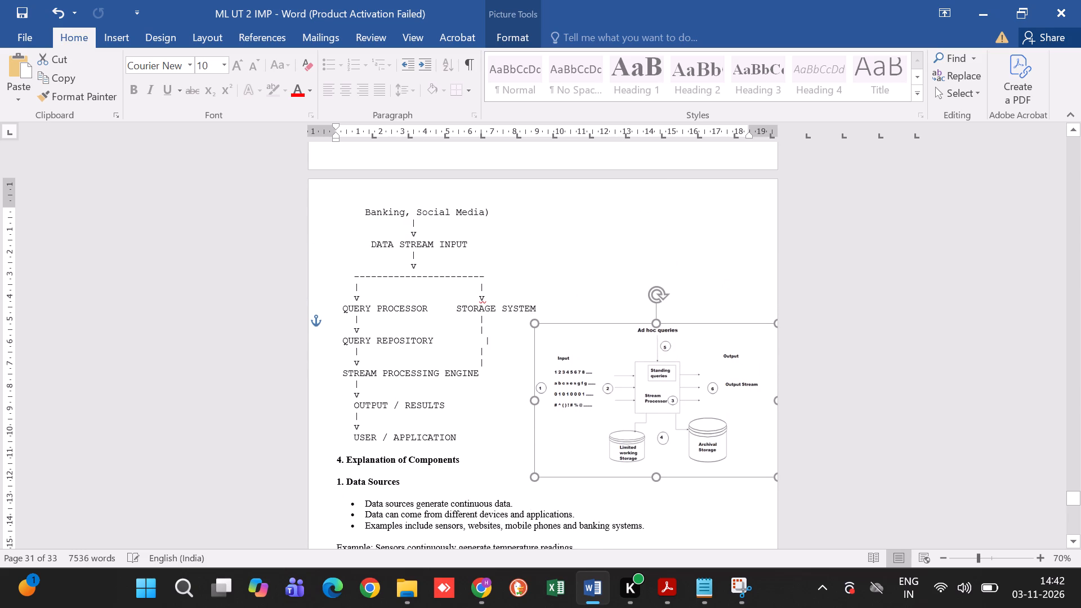
Copy the Ques10 "System Structure" diagram from the Google Images results in Chrome.
click(485, 588)
click(379, 14)
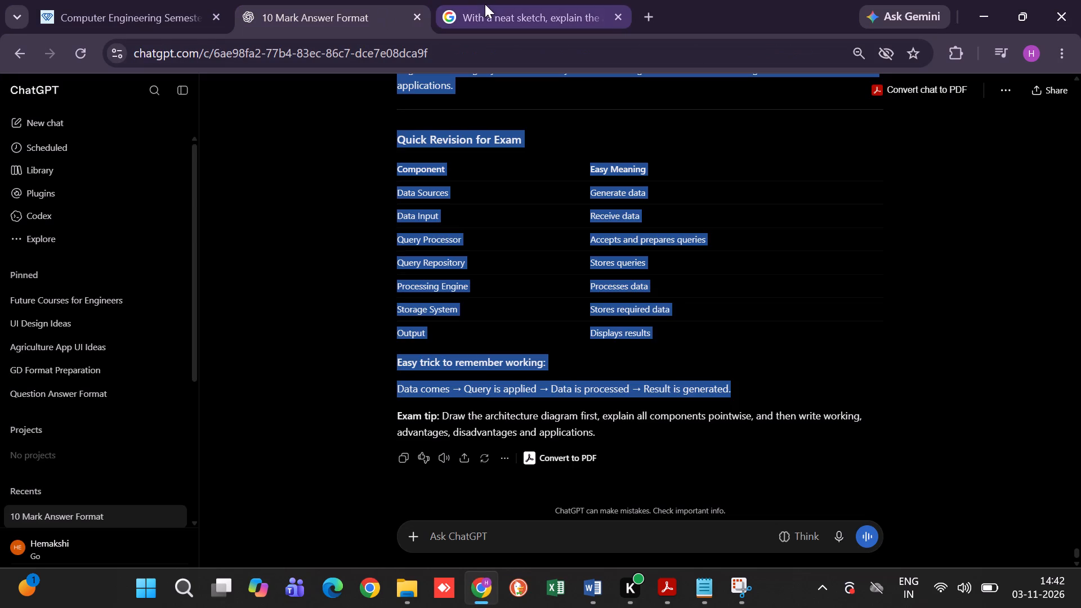
click(489, 7)
scroll(480, 438, down, 1)
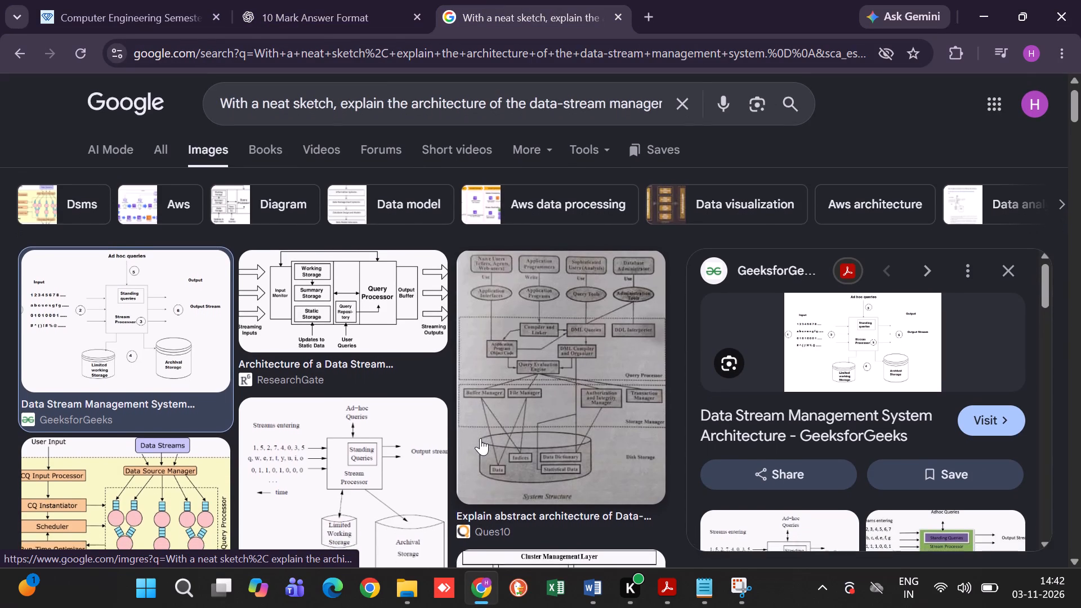
scroll(480, 438, down, 1)
right_click(560, 369)
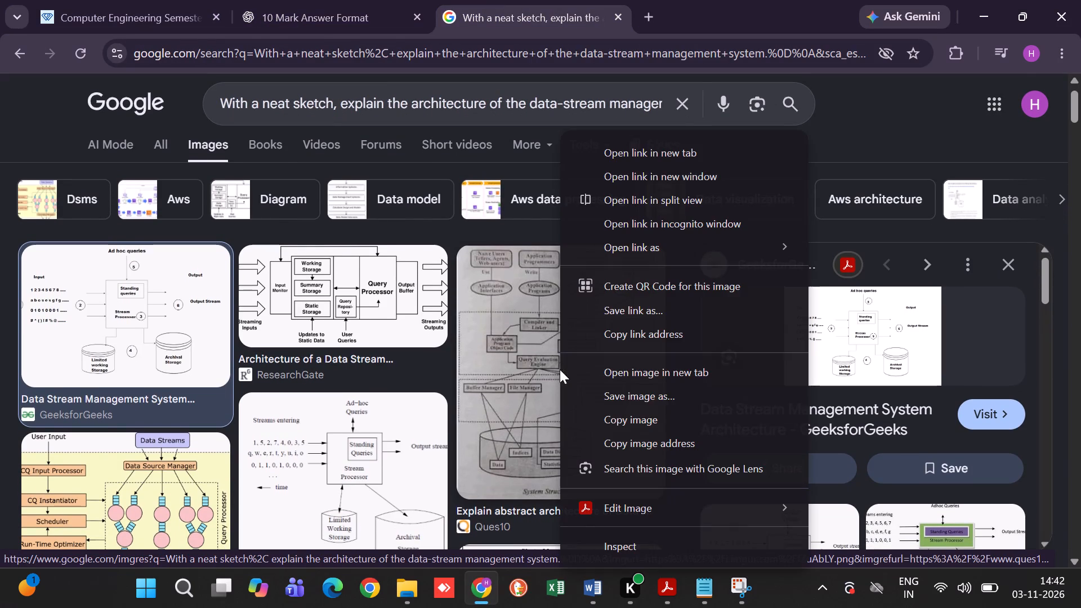
click(623, 427)
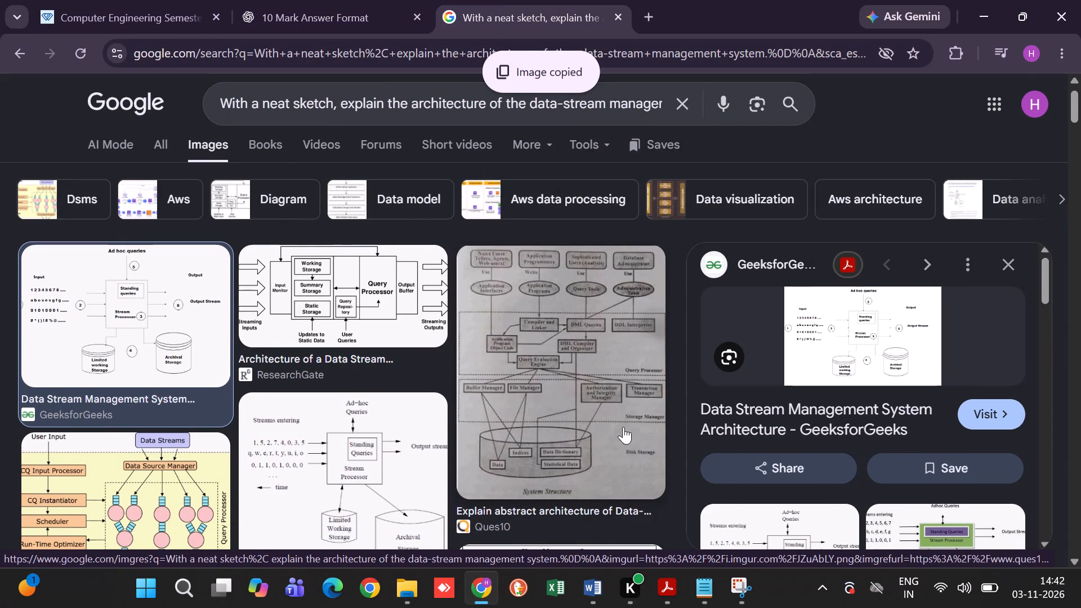
Browse further down the image results for other data-stream management architecture diagrams.
scroll(623, 427, down, 6)
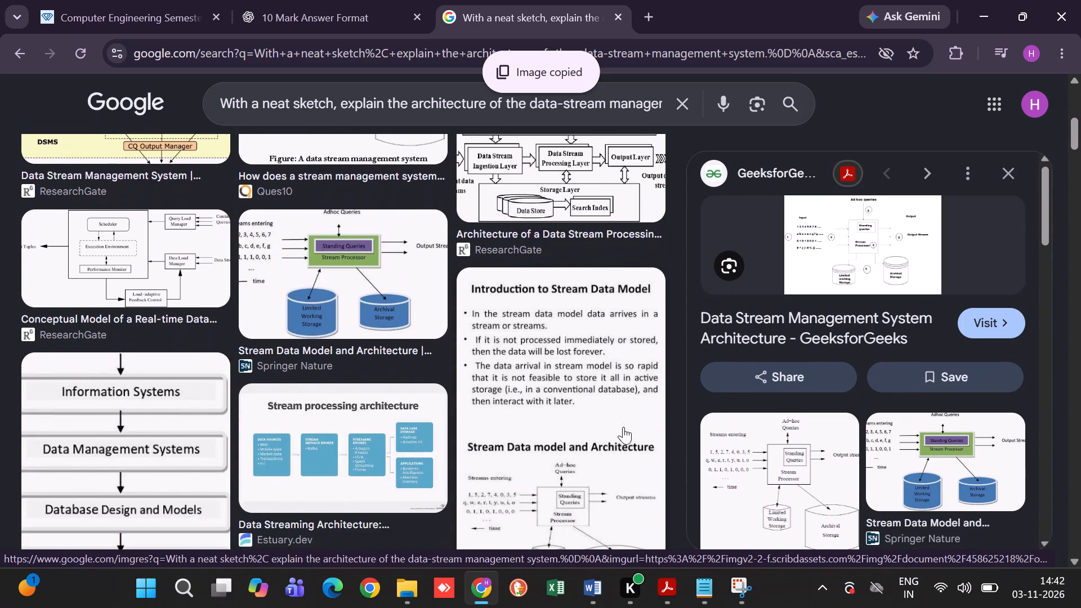
scroll(623, 427, down, 4)
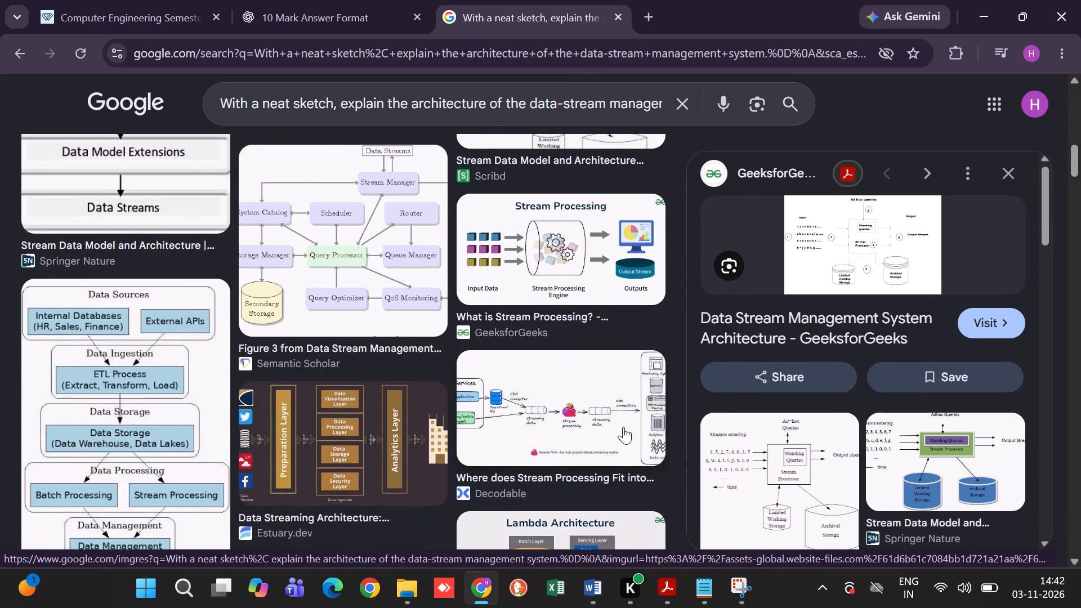
scroll(623, 427, down, 2)
scroll(623, 427, up, 1)
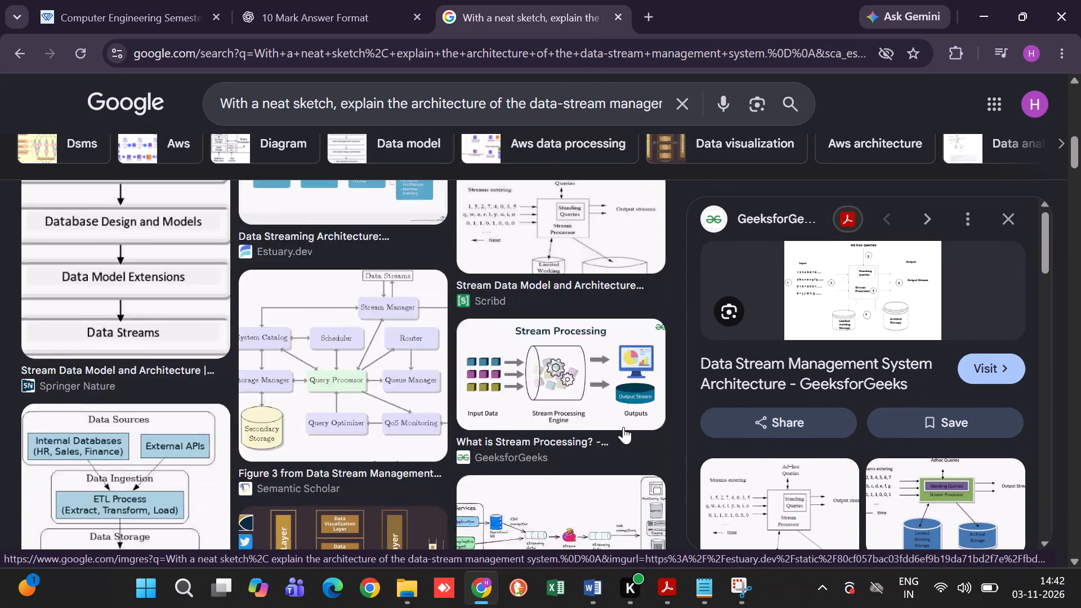
scroll(623, 427, up, 2)
scroll(623, 427, down, 13)
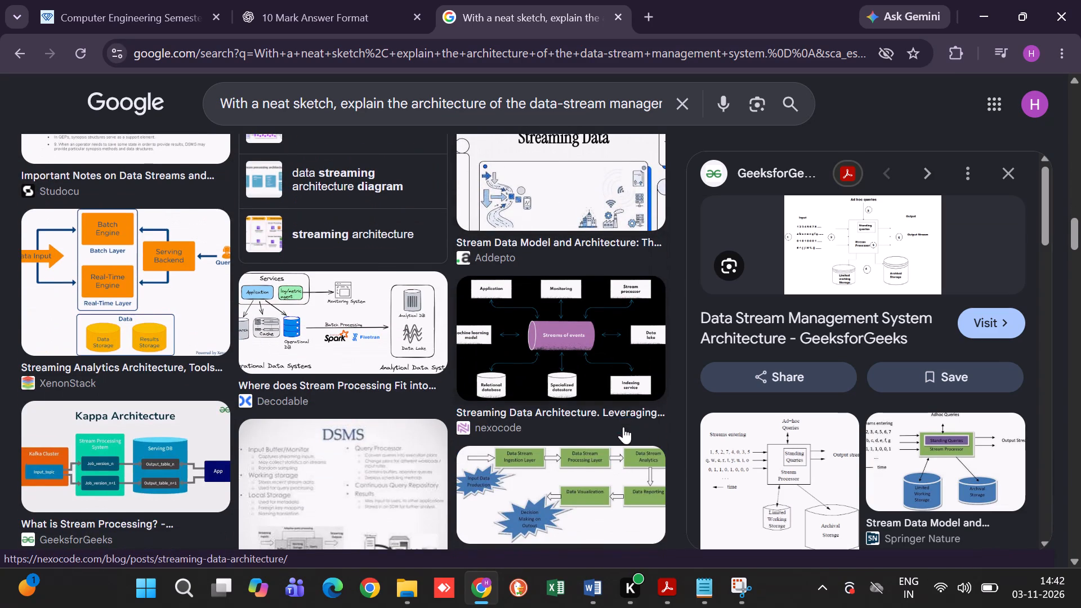
In Word, paste the copied diagram after "The architecture of DSMS consists of the following components:" in section 2 of Q.10.
click(592, 589)
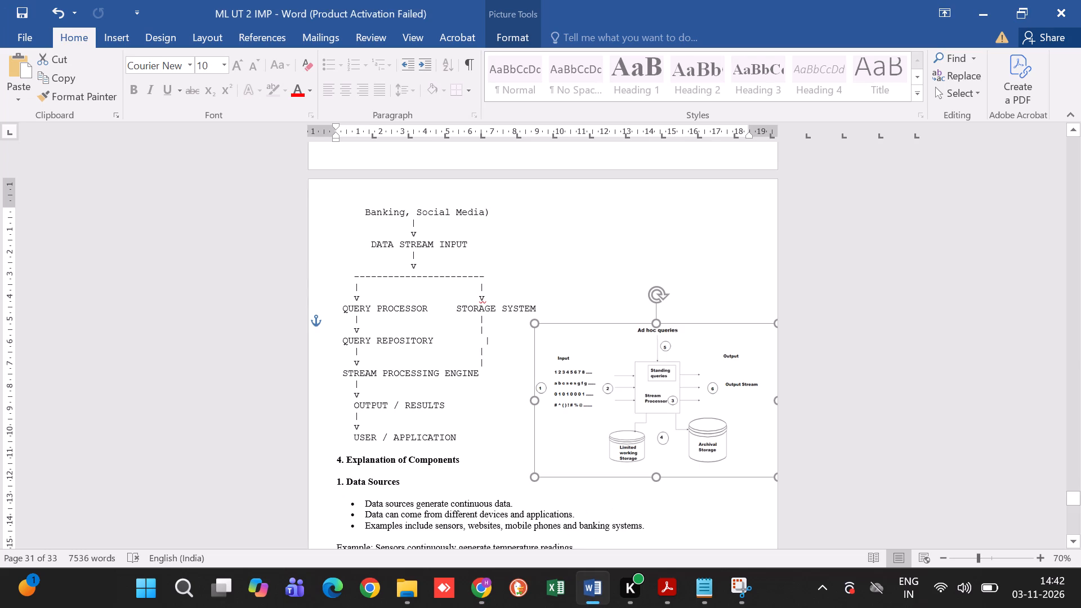
scroll(622, 472, down, 6)
scroll(622, 472, up, 9)
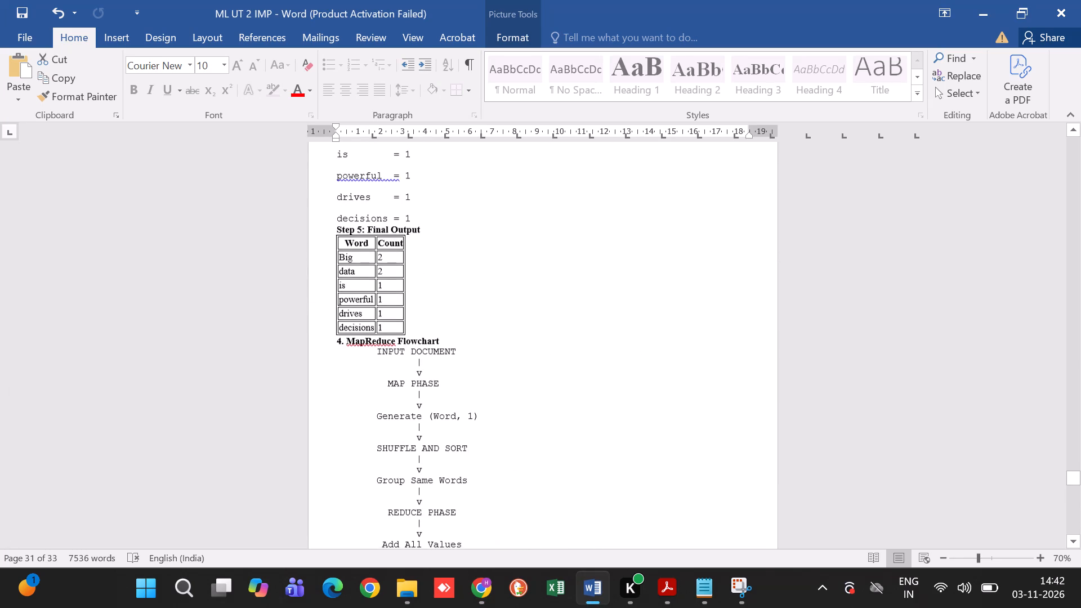
scroll(622, 472, up, 2)
scroll(556, 381, down, 3)
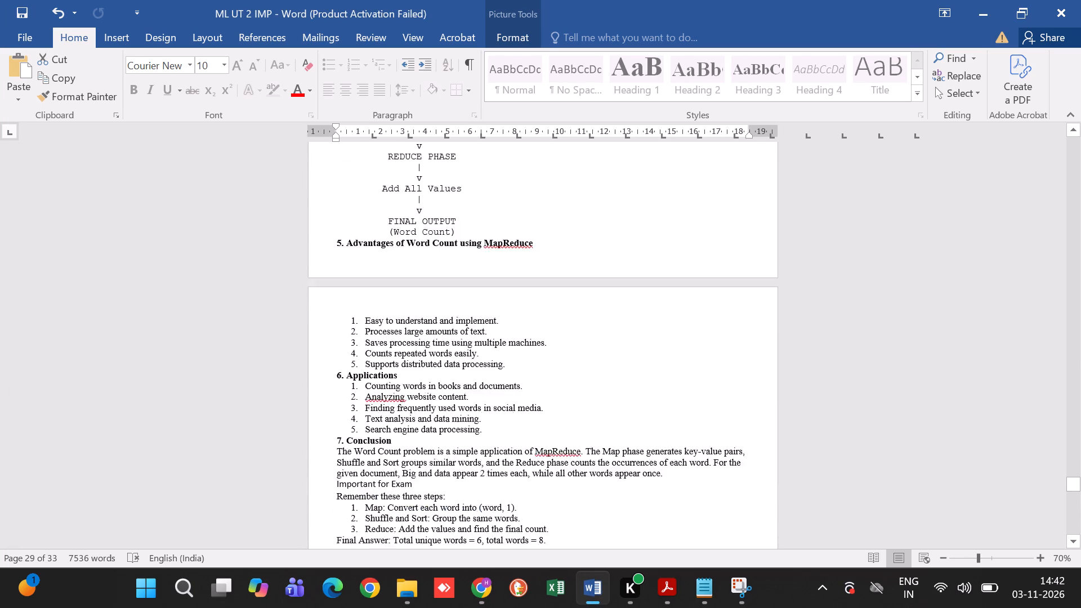
scroll(556, 381, down, 4)
scroll(556, 381, up, 1)
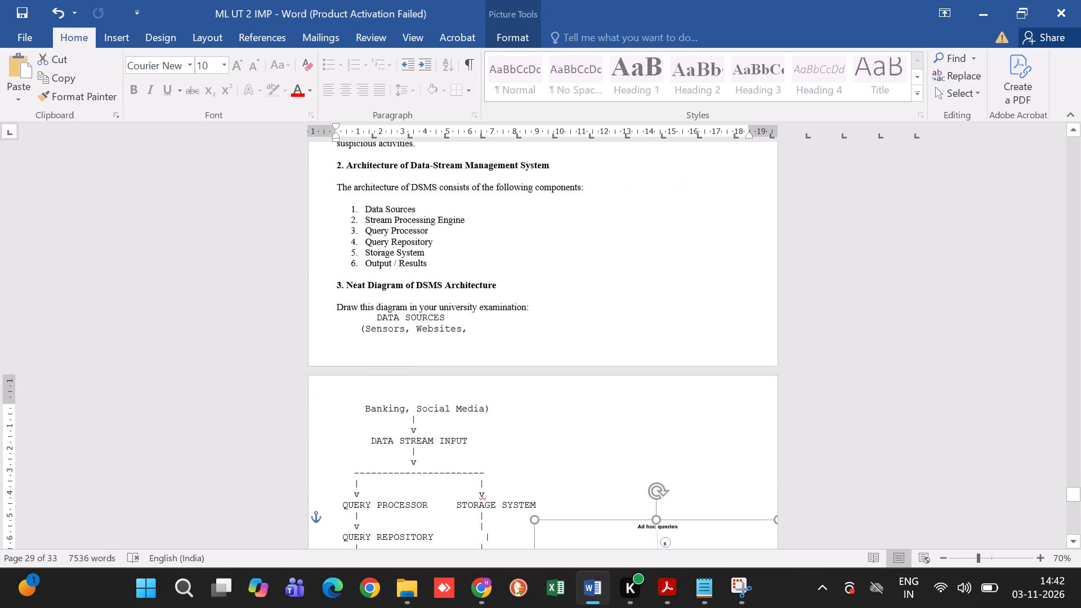
scroll(556, 381, up, 1)
click(600, 307)
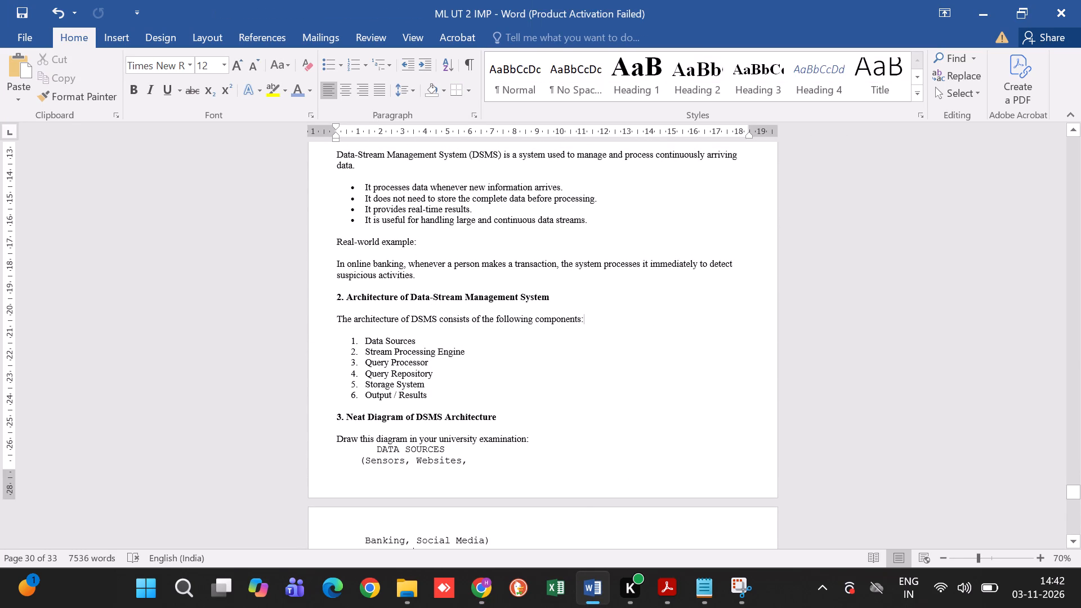
key(ctrl+v)
Shrink the pasted system structure diagram to about half its size and set its text wrapping to Through.
click(525, 423)
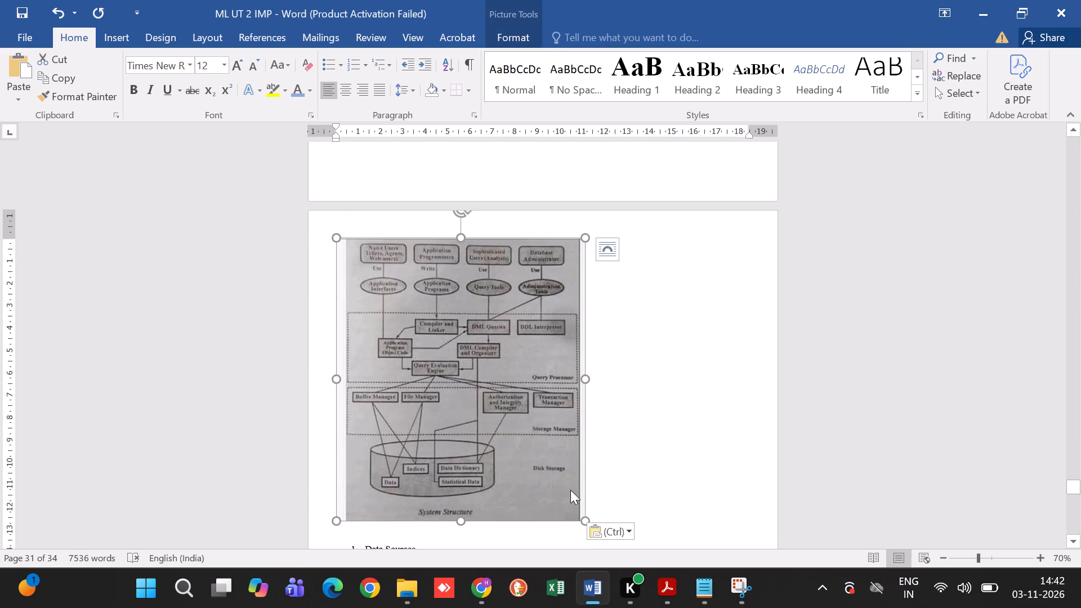
drag(587, 519, 459, 319)
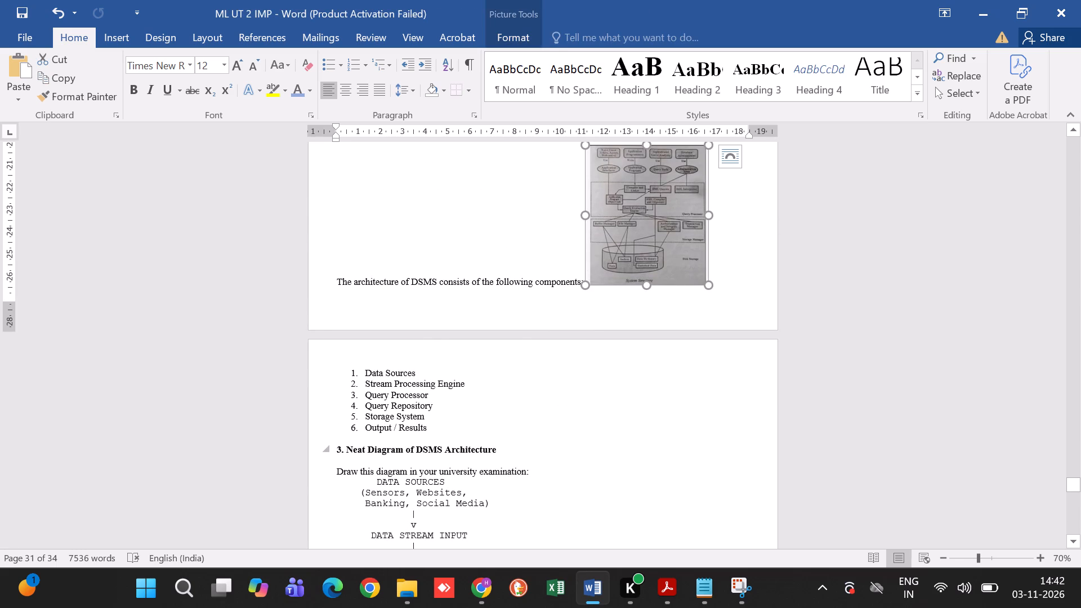
click(732, 158)
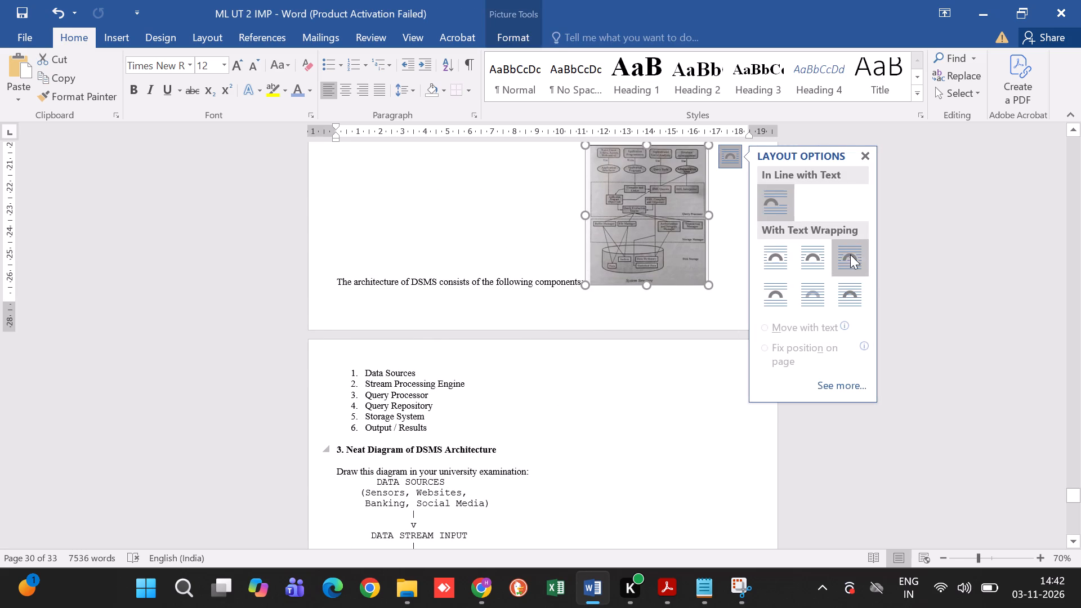
click(850, 255)
Move the system structure diagram beside the section 2 component list and enlarge it by about 20%.
drag(638, 231, 682, 250)
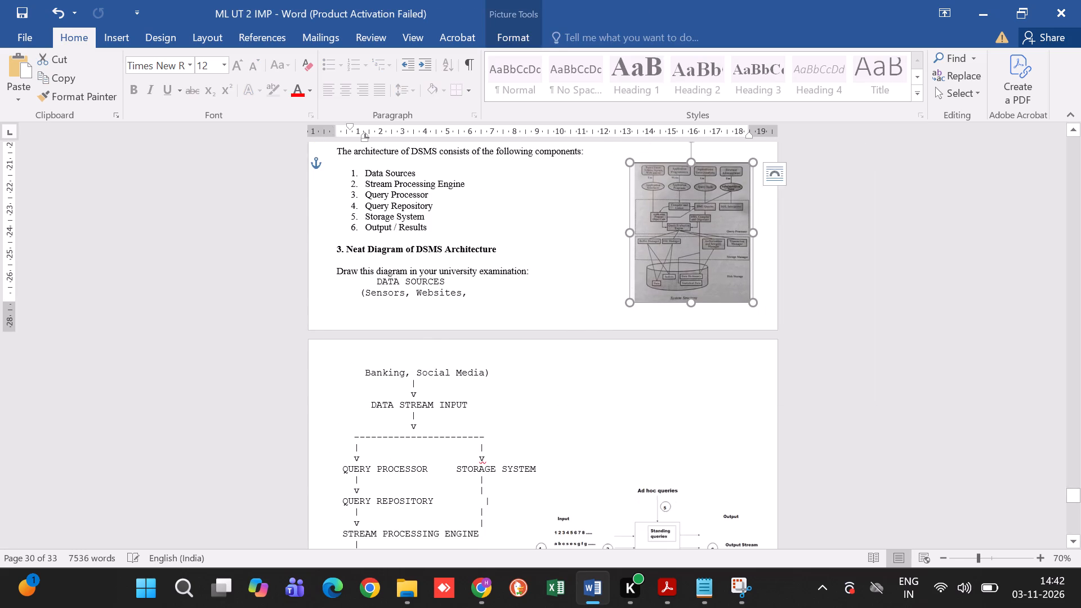
scroll(682, 250, up, 2)
drag(632, 257, 616, 236)
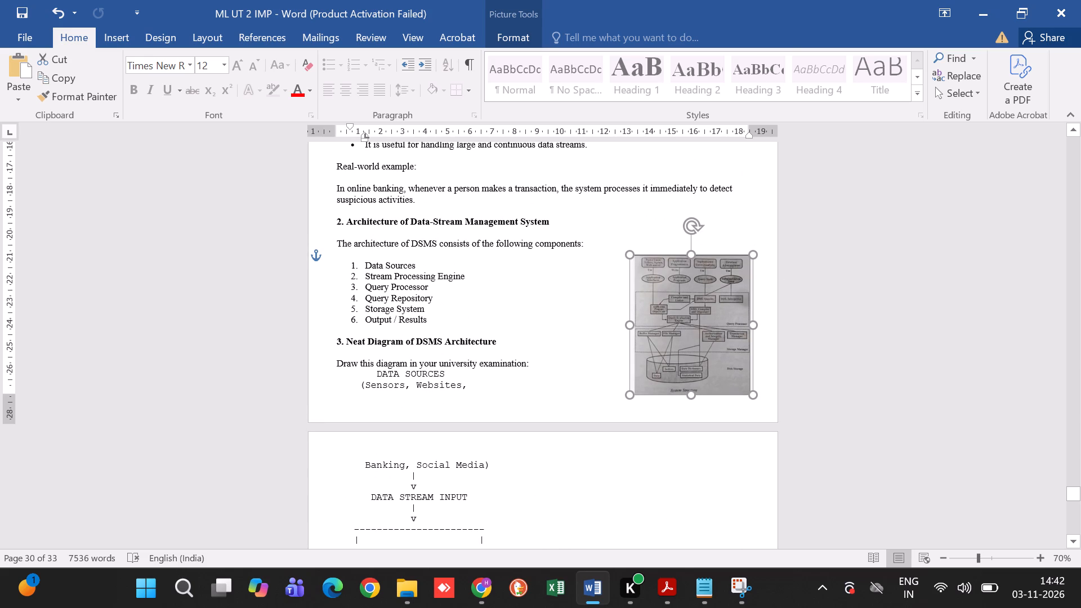
drag(616, 236, 609, 227)
Start a new heading line reading "Q.11" below the last line of the Q.10 answer.
scroll(657, 353, down, 12)
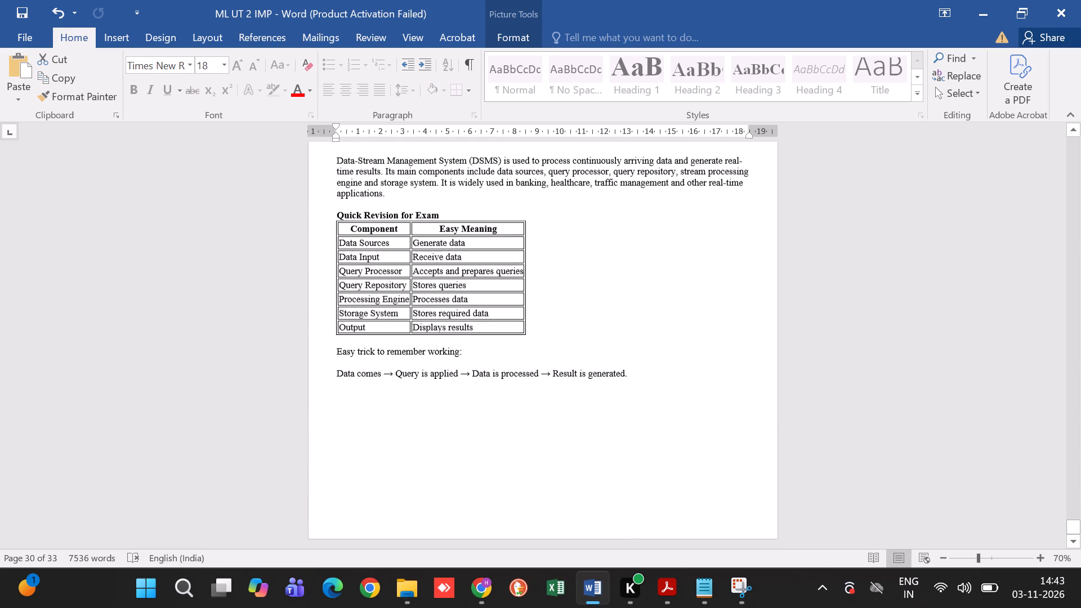
click(352, 424)
key(Return)
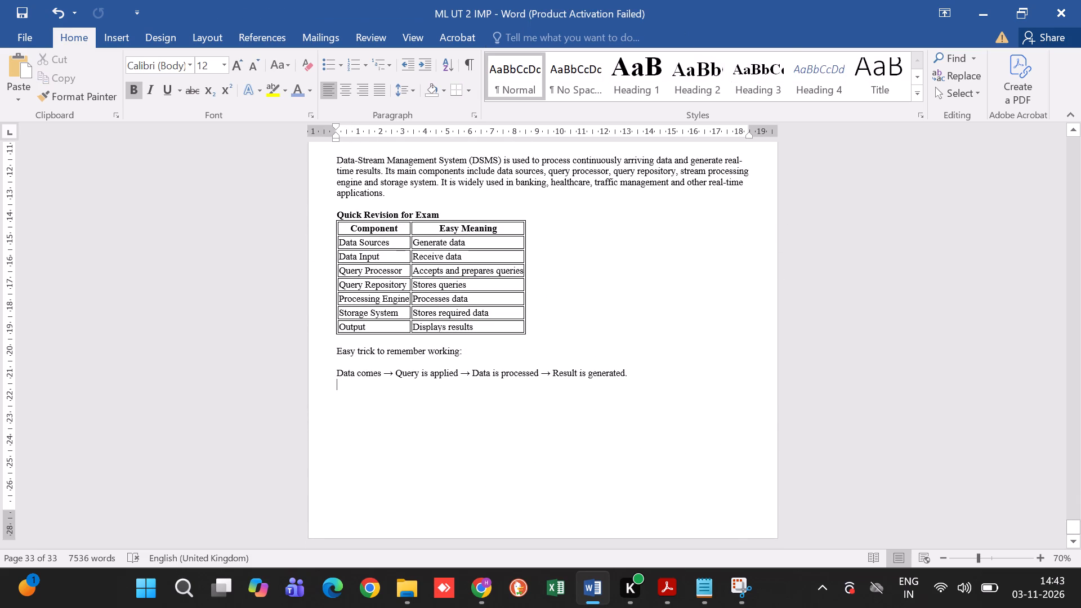
key(q)
key(period)
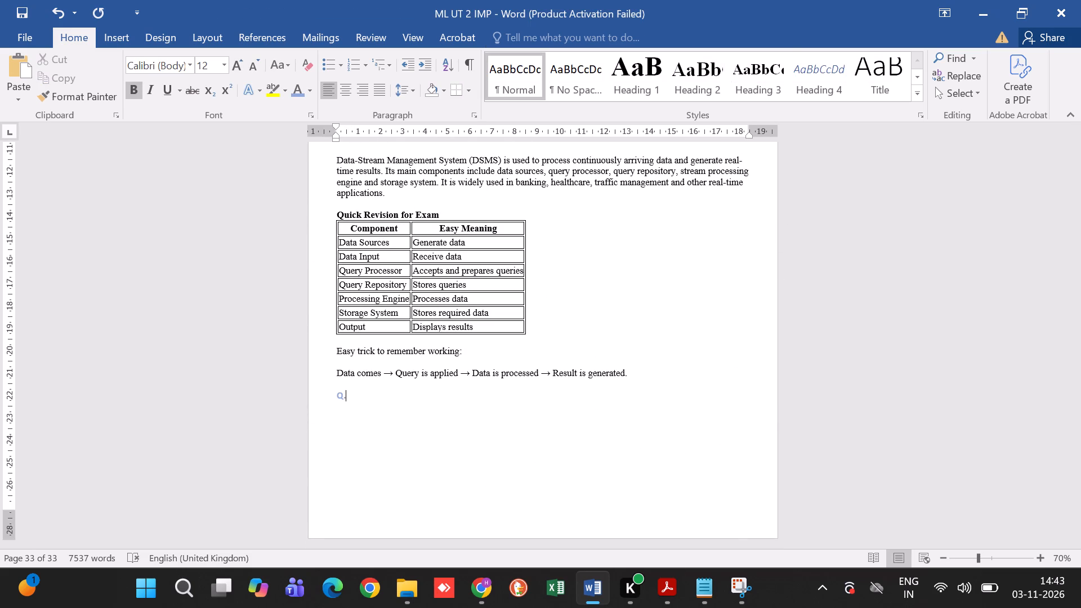
text(11)
Review the Q.10 answer and the placement of its diagrams.
scroll(463, 368, up, 5)
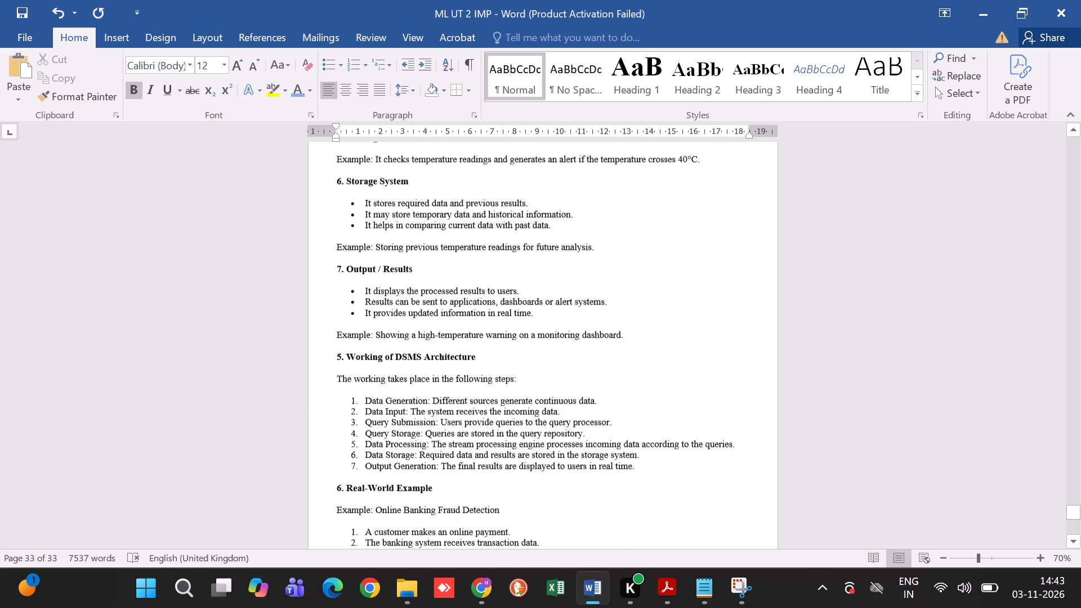
scroll(463, 368, up, 3)
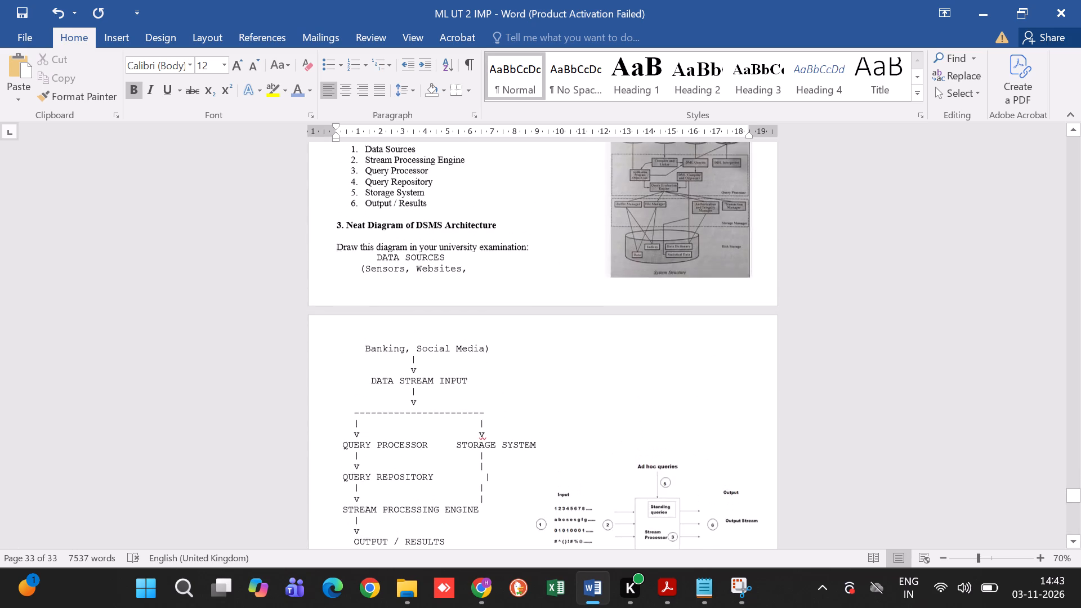
scroll(463, 368, up, 3)
scroll(463, 368, down, 5)
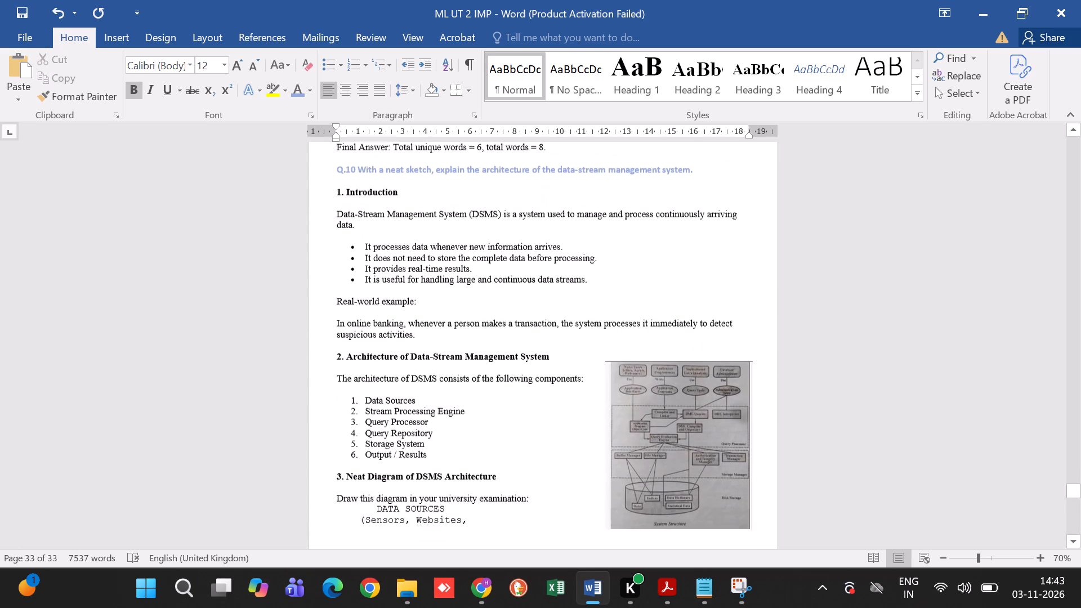
scroll(463, 368, down, 17)
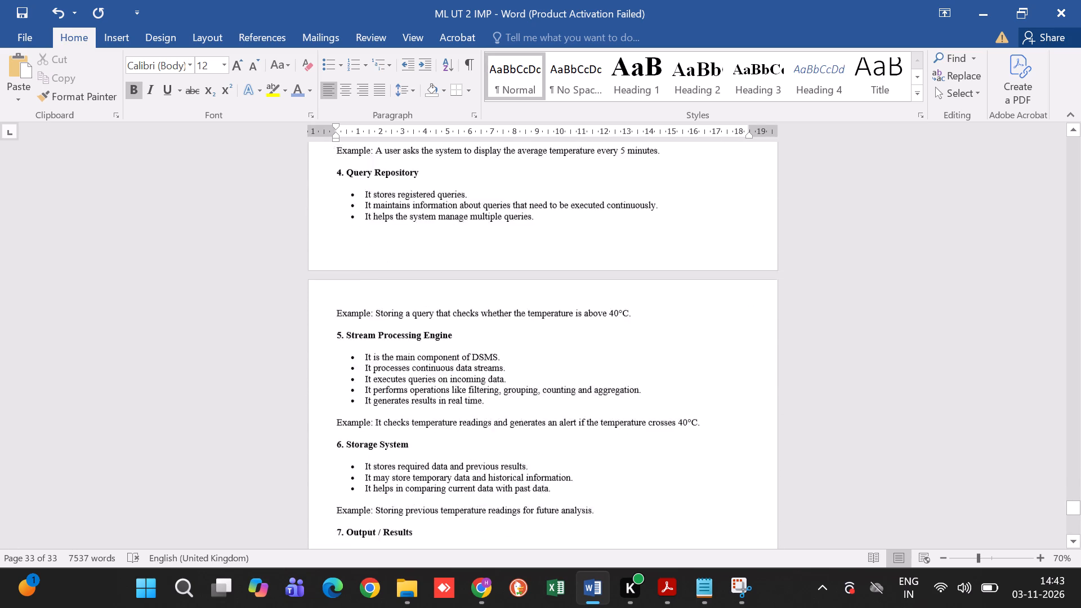
scroll(463, 368, down, 6)
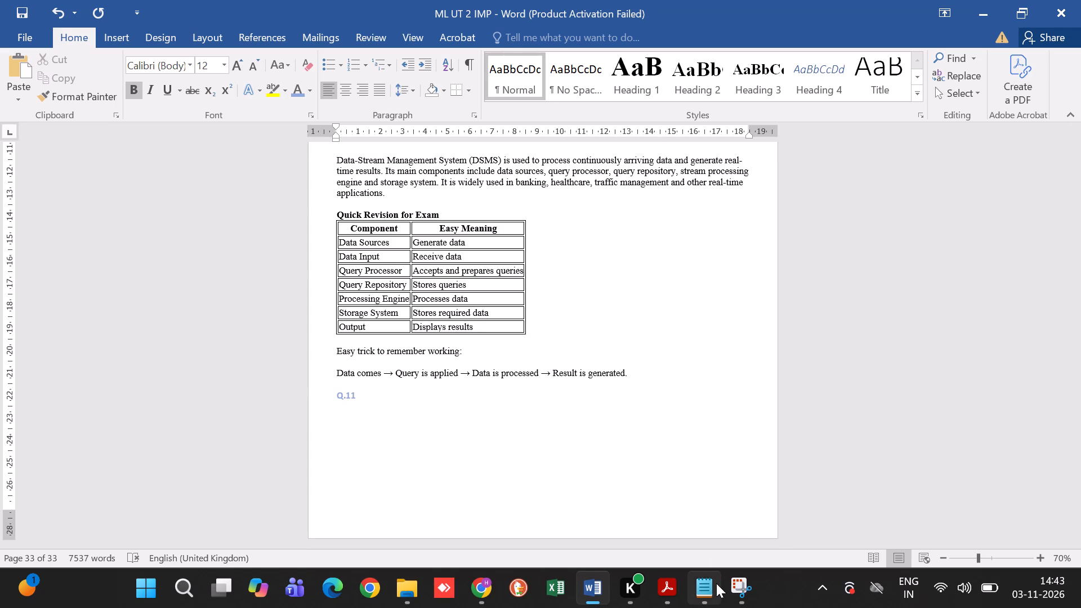
Delete the leftover text above Q5 in the Notepad question list.
click(716, 583)
key(BackSpace)
key(BackSpace)
key(BackSpace)
key(BackSpace)
key(BackSpace)
key(BackSpace)
key(BackSpace)
key(BackSpace)
key(BackSpace)
key(BackSpace)
key(BackSpace)
key(BackSpace)
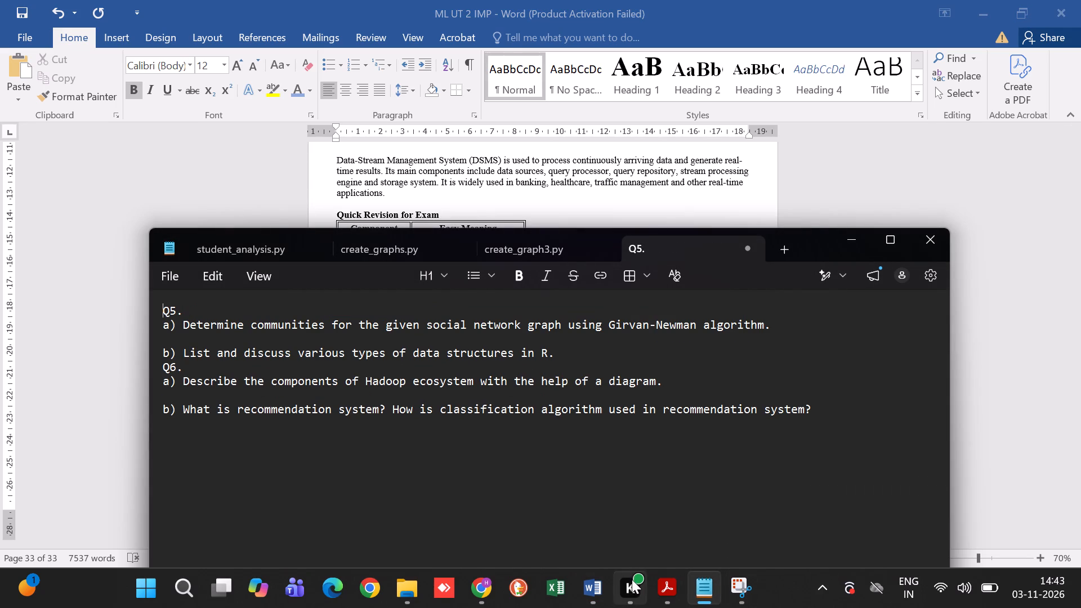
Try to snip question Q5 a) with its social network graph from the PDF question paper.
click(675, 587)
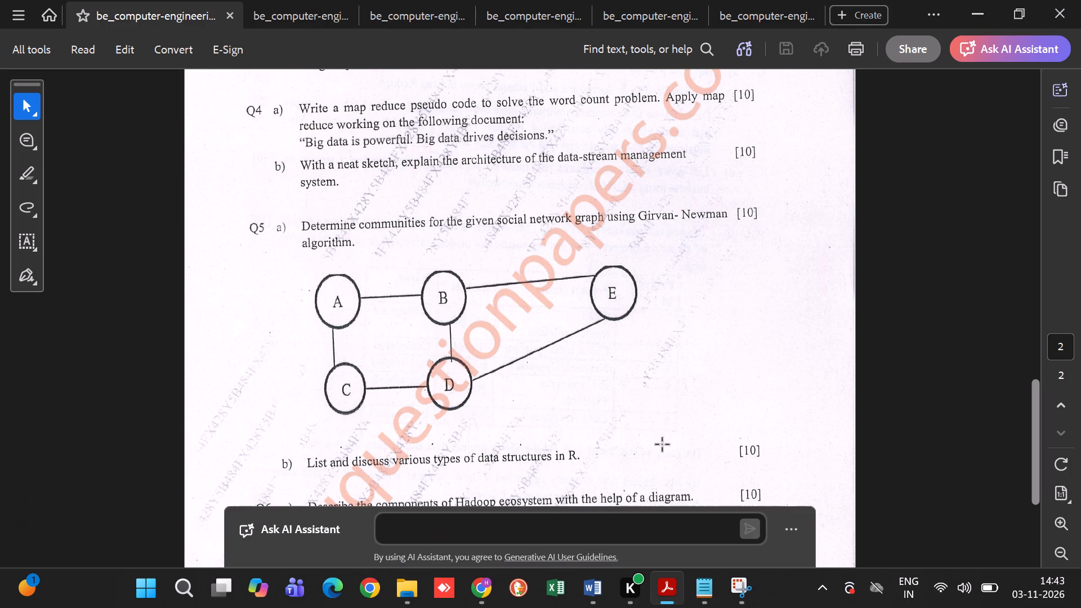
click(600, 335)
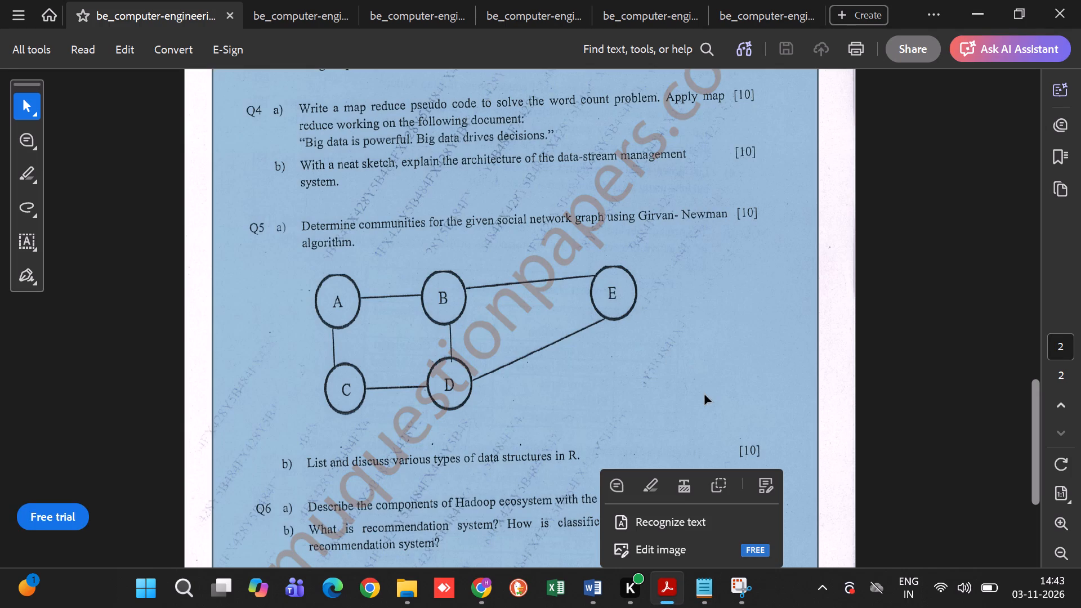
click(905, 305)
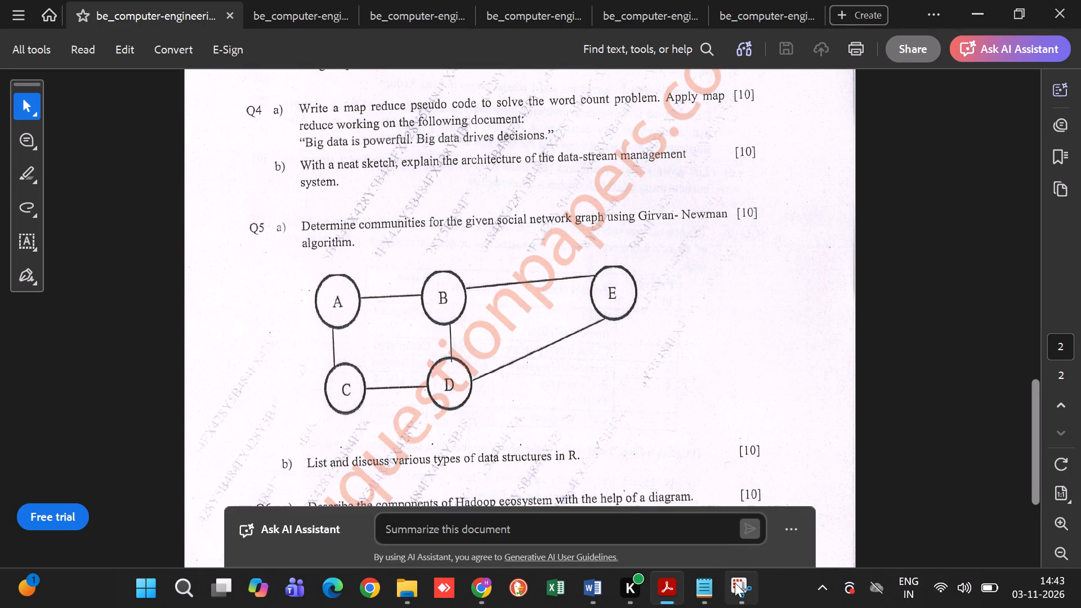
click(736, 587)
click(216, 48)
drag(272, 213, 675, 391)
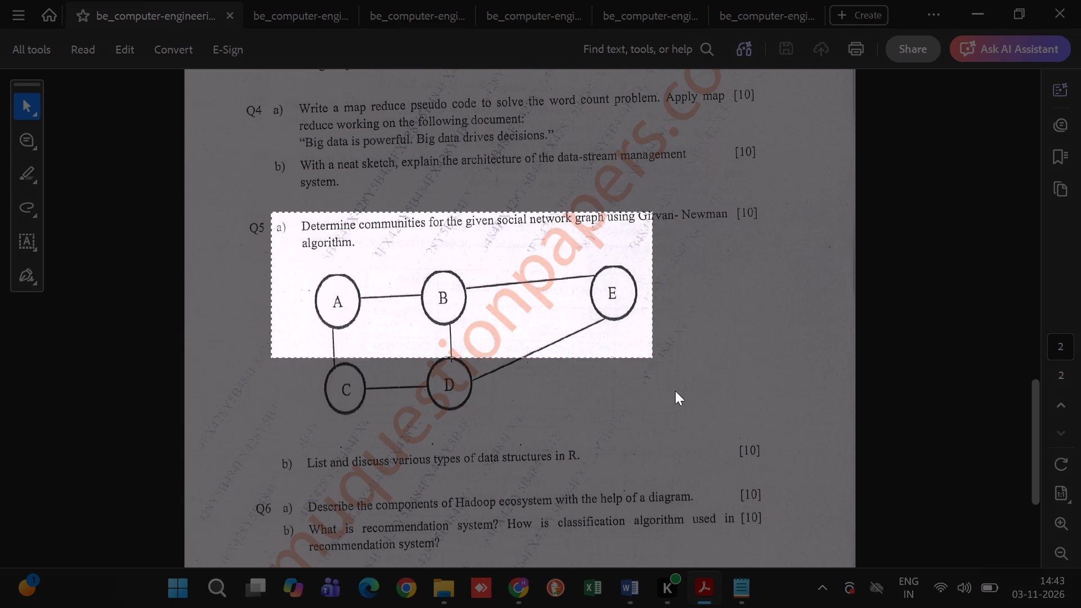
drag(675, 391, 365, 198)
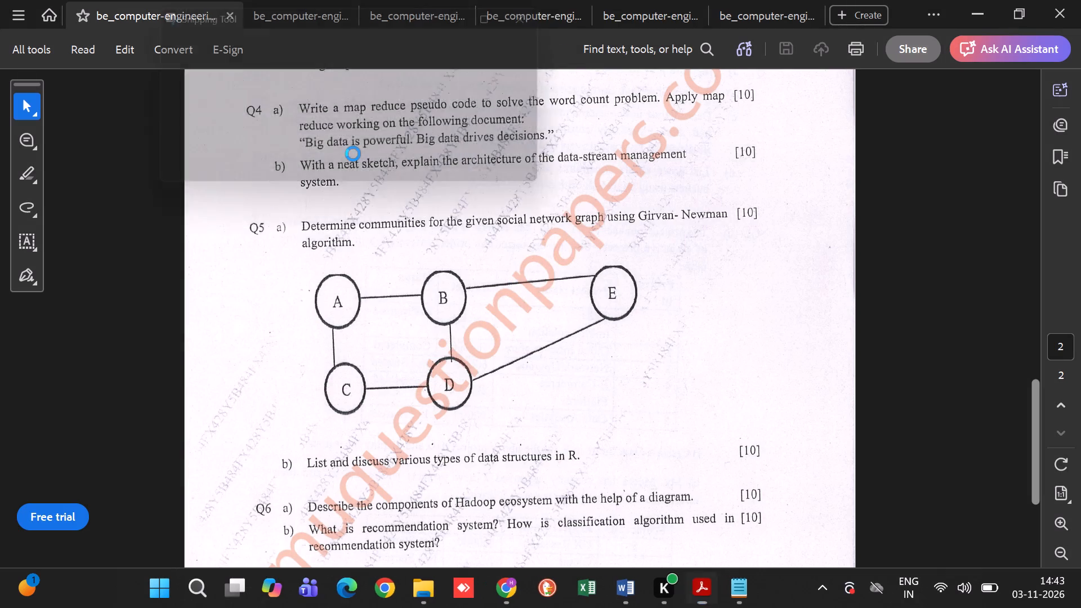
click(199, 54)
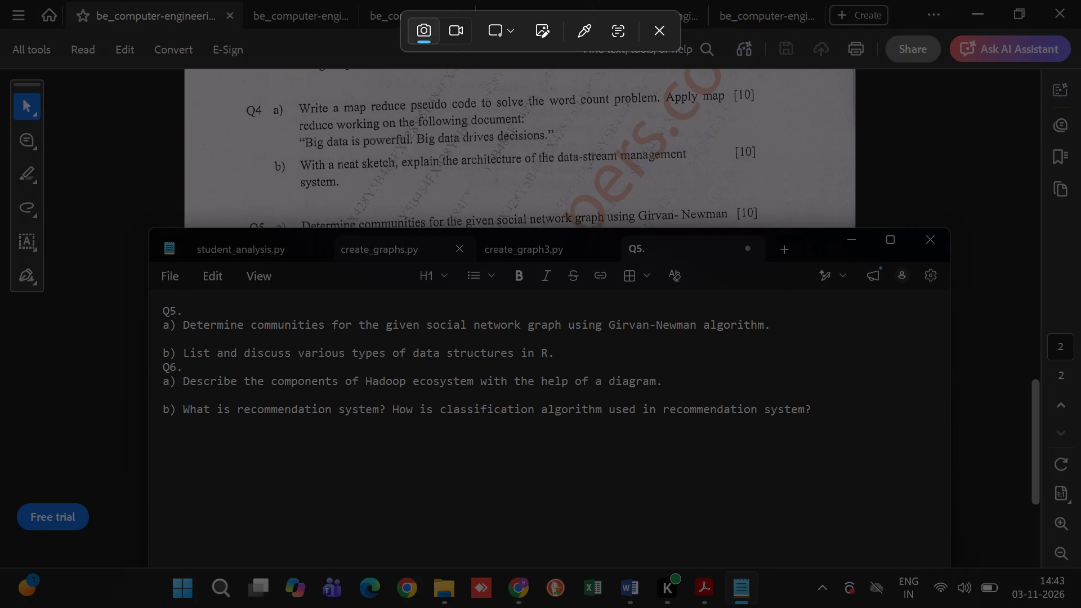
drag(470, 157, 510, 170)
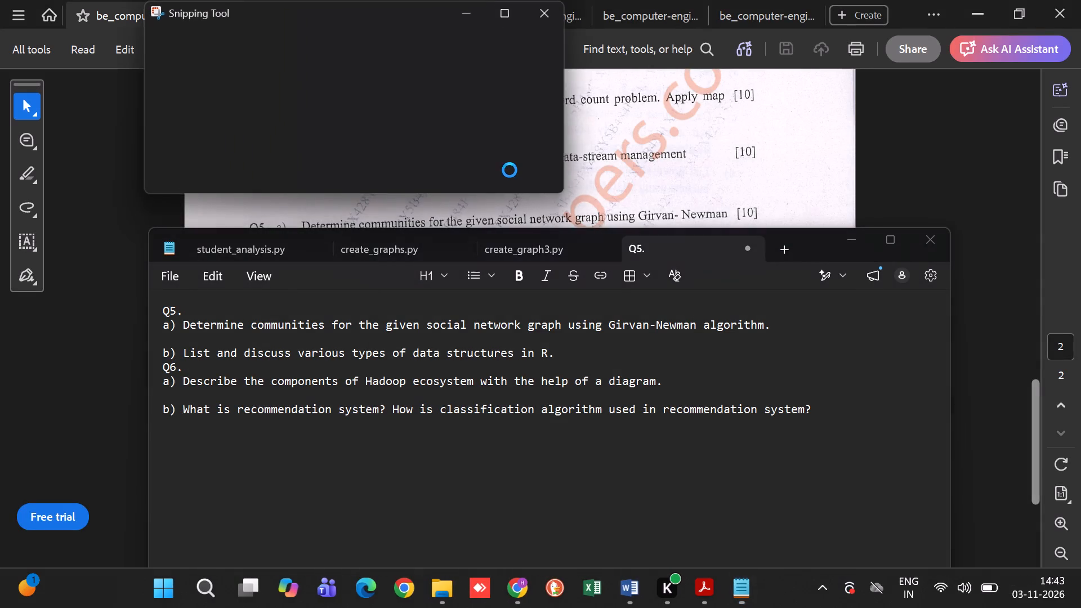
Capture the Girvan-Newman question Q5 a) with its five-node graph and [10] mark from the PDF question paper.
click(856, 220)
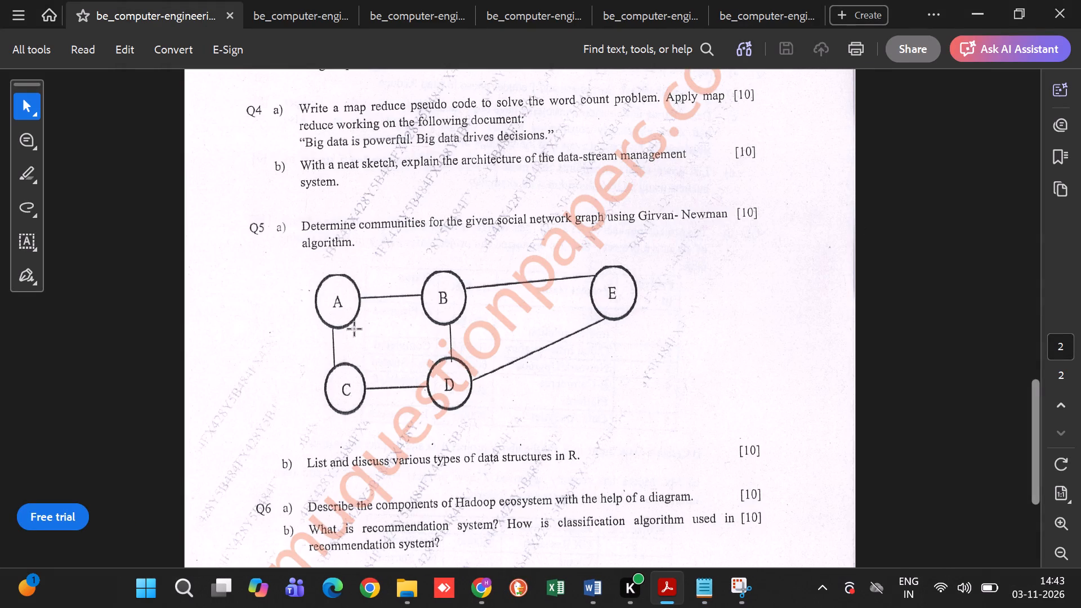
click(745, 594)
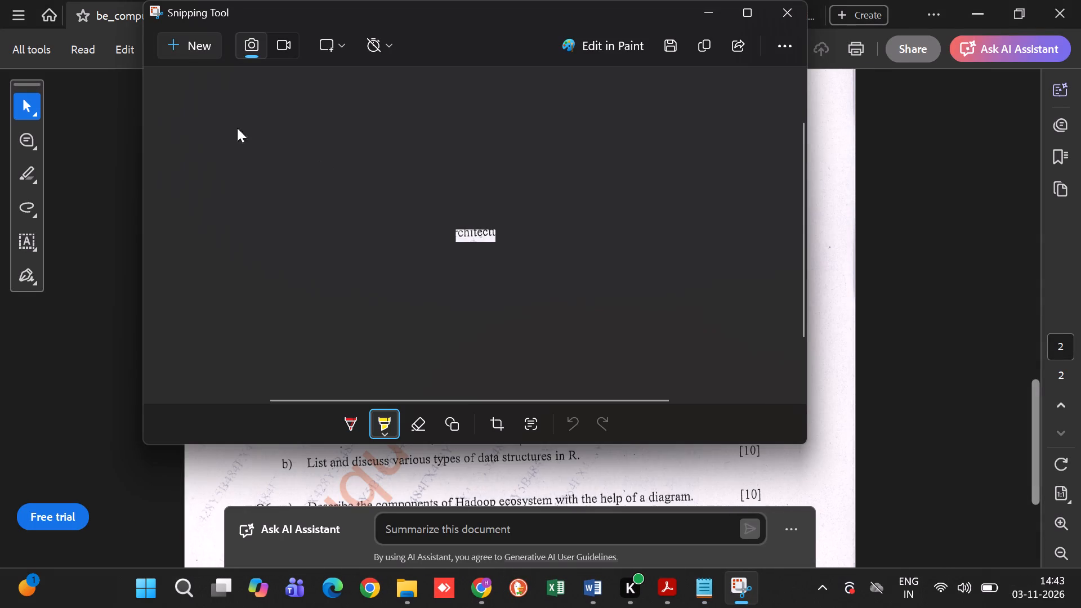
click(197, 42)
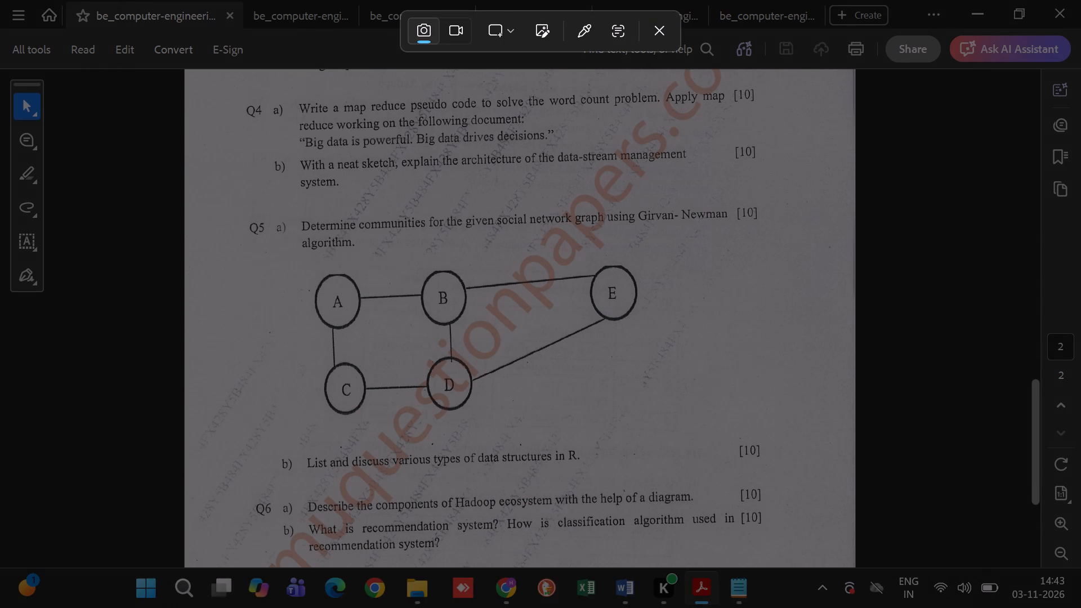
drag(283, 204, 705, 382)
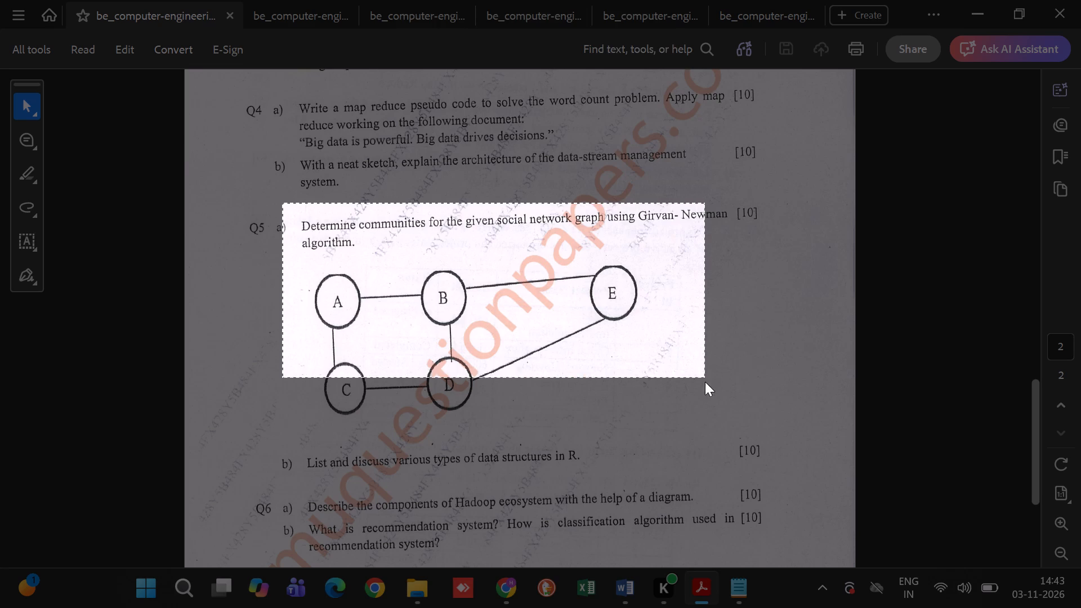
drag(705, 382, 774, 424)
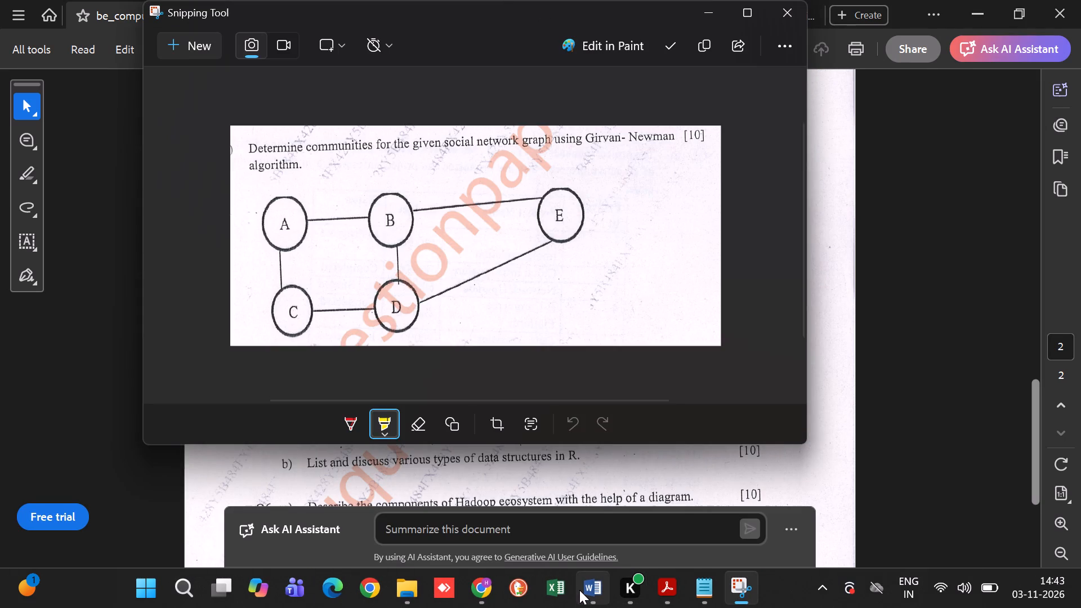
In Word, paste the captured question image beside Q.11, shrink it to about 70% and start a new line below.
click(579, 590)
key(ctrl+v)
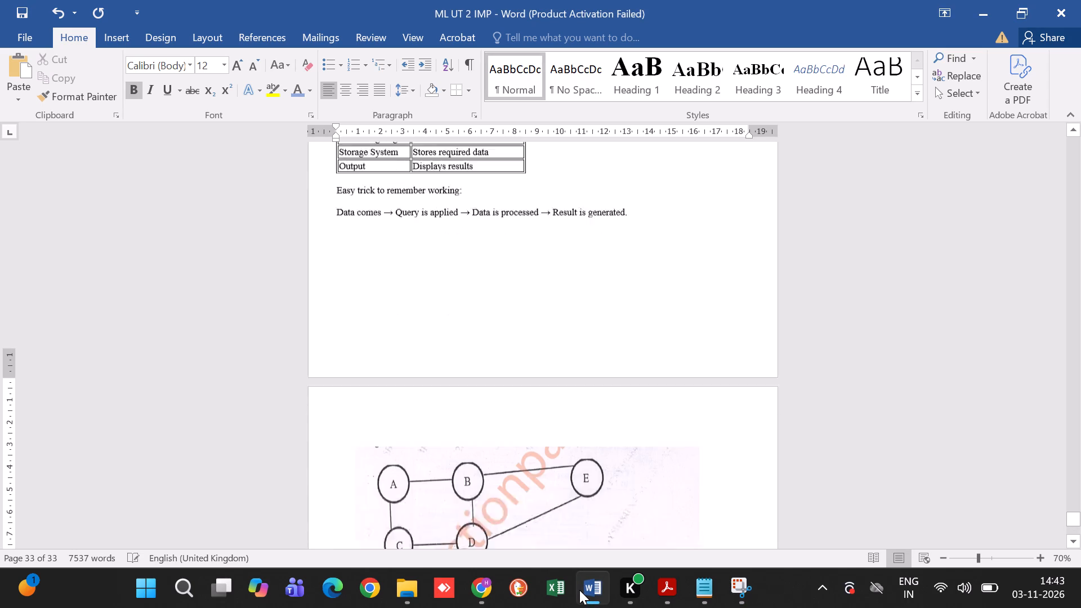
click(631, 480)
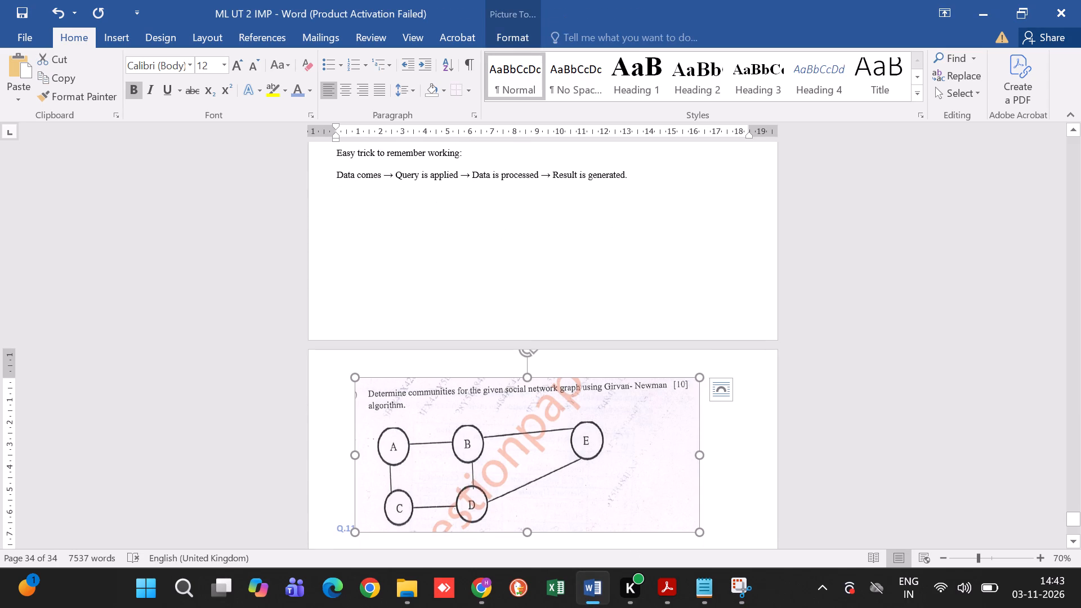
drag(698, 533, 596, 469)
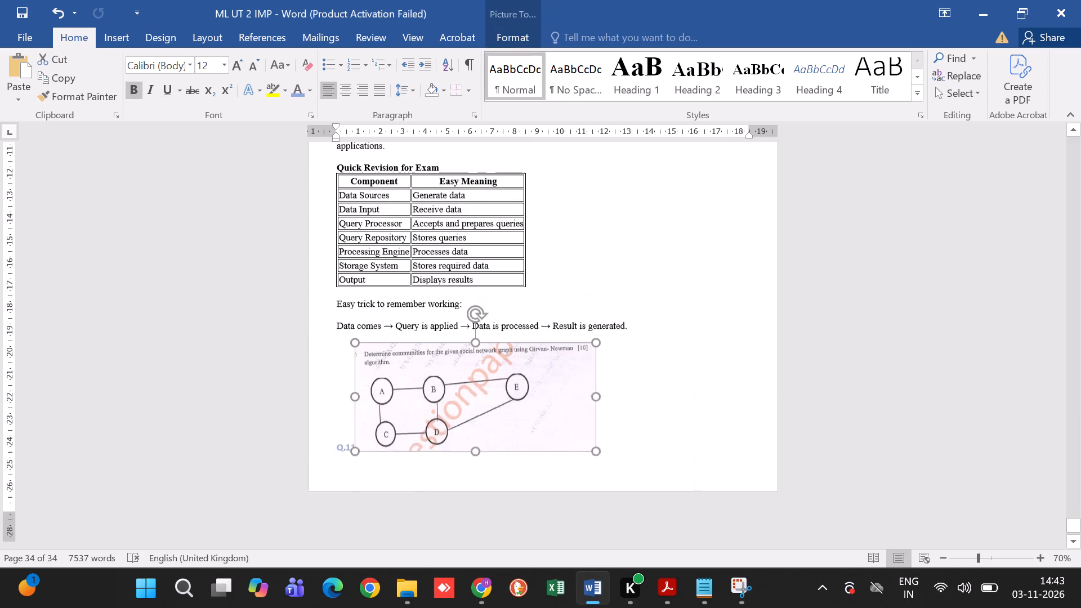
click(620, 494)
key(Return)
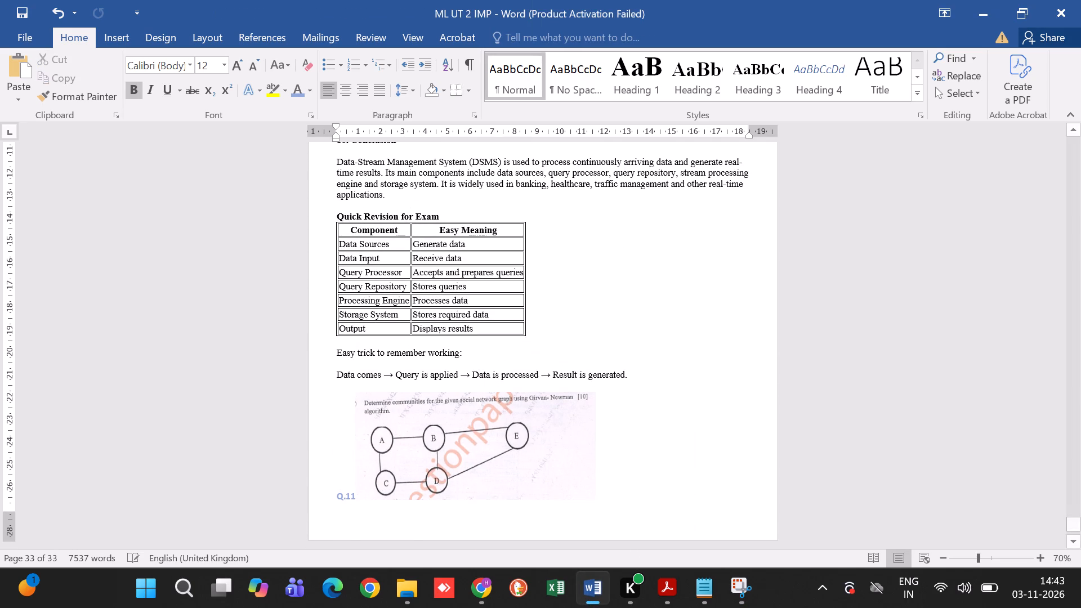
Submit the captured question image in the "10 Mark Answer Format" ChatGPT conversation in Chrome.
click(485, 588)
click(334, 12)
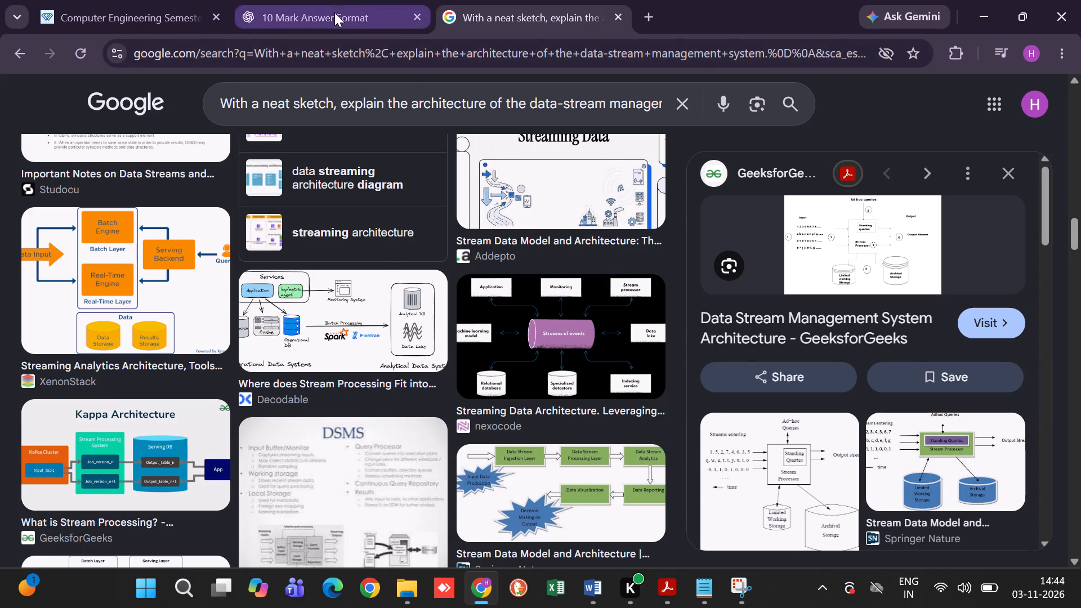
click(494, 529)
key(ctrl+v)
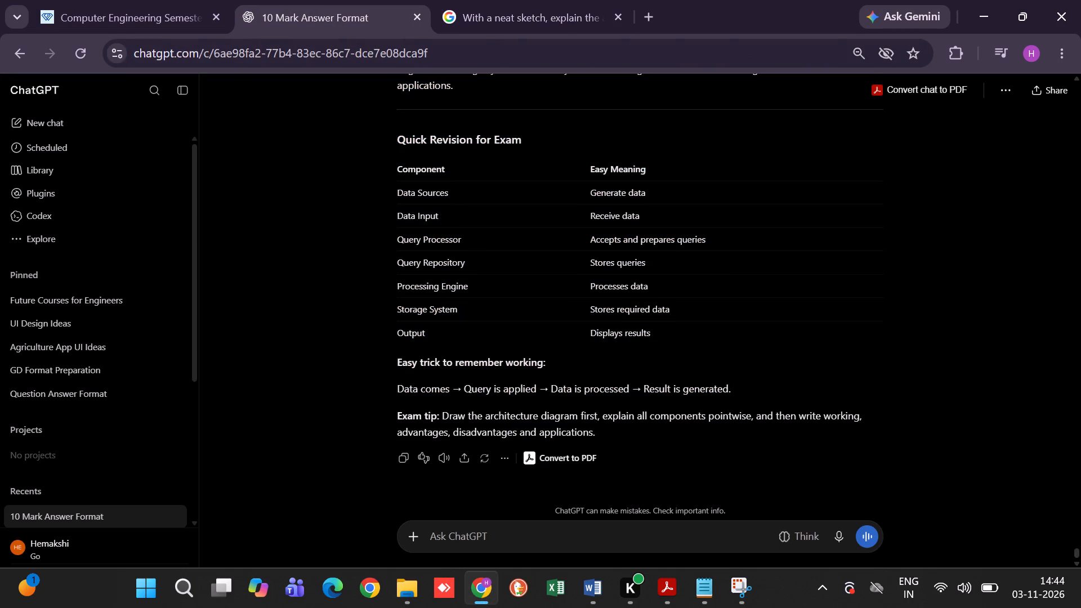
key(Return)
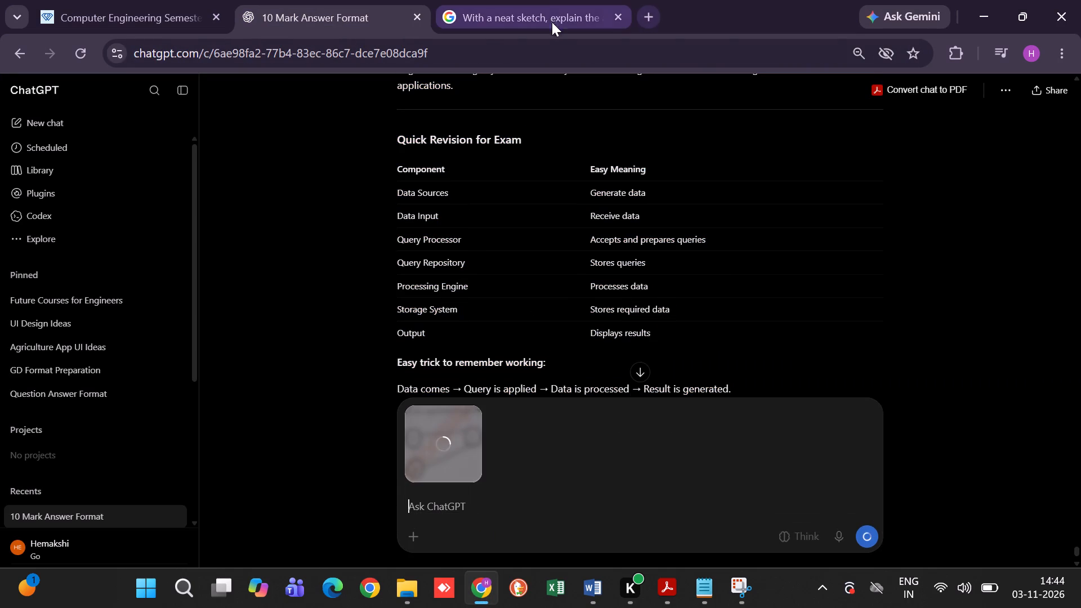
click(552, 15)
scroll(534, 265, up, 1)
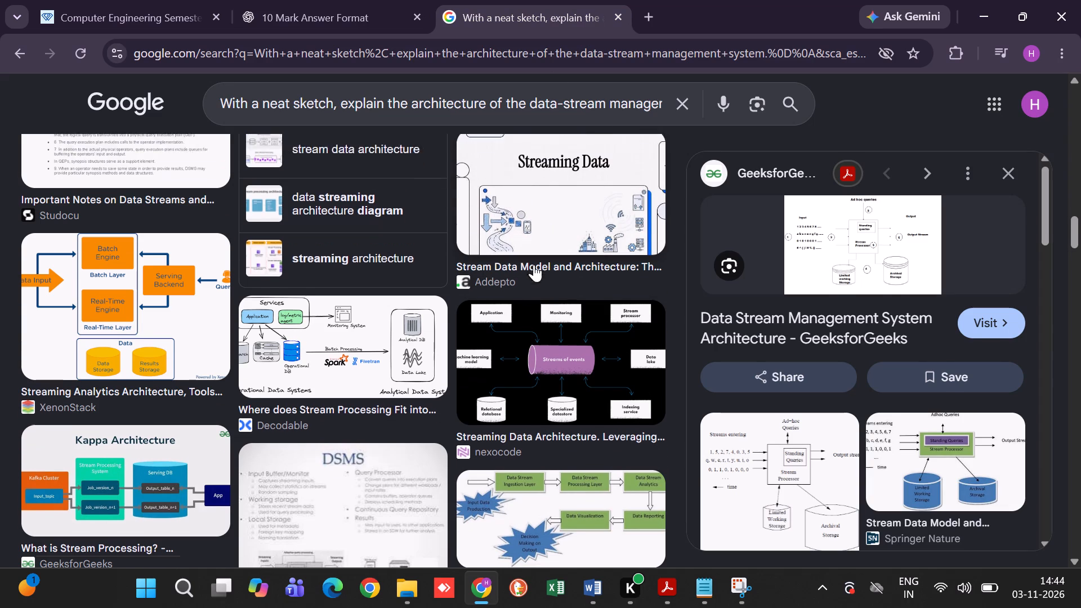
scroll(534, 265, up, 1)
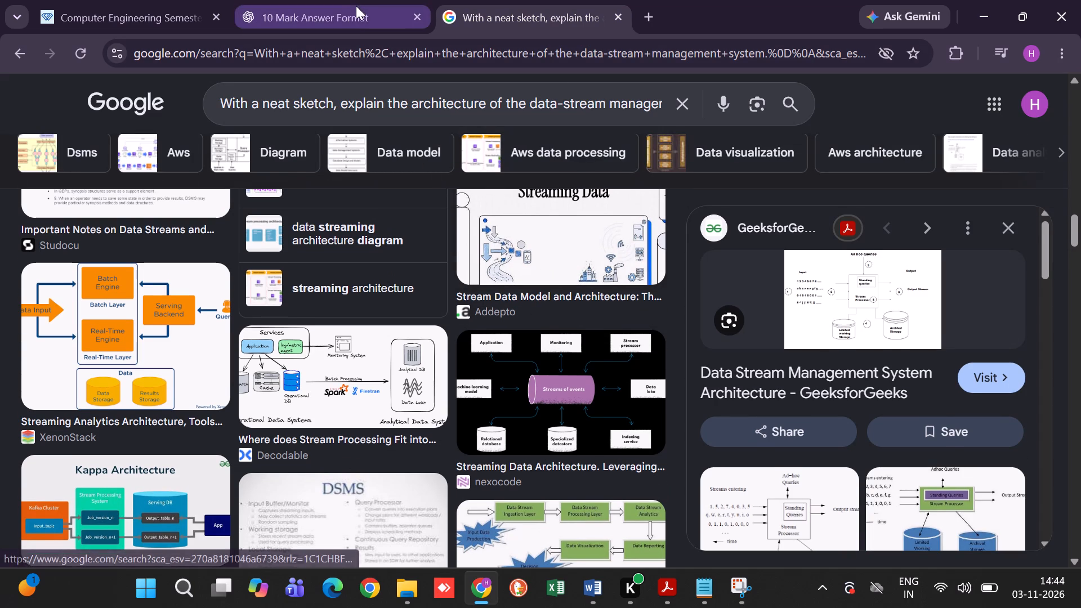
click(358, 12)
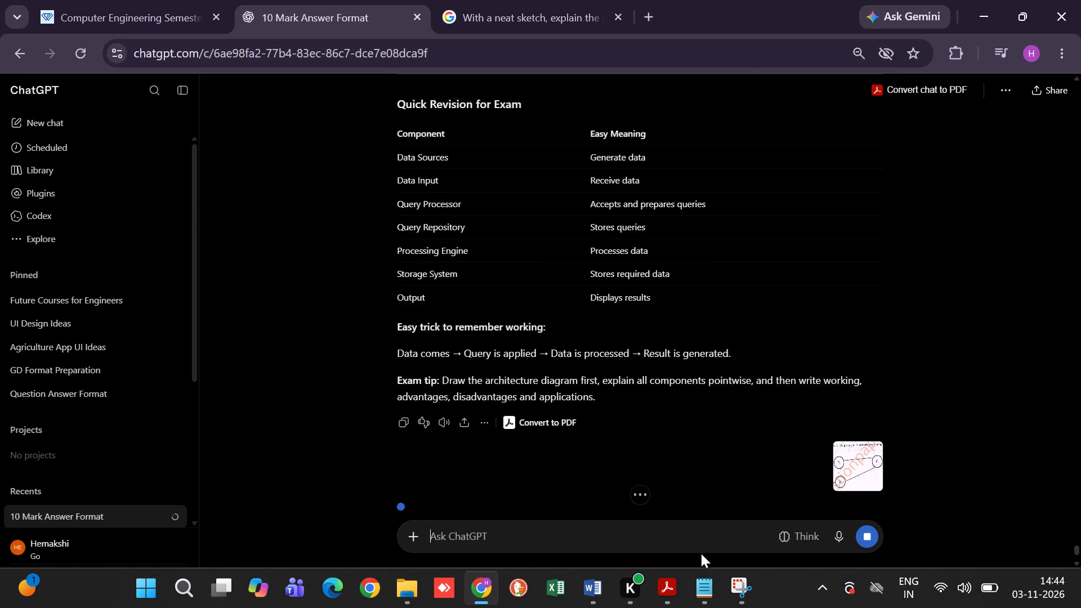
Delete the Q5 label, its question a) and the spare blank line above question b) from the Notepad list.
click(704, 583)
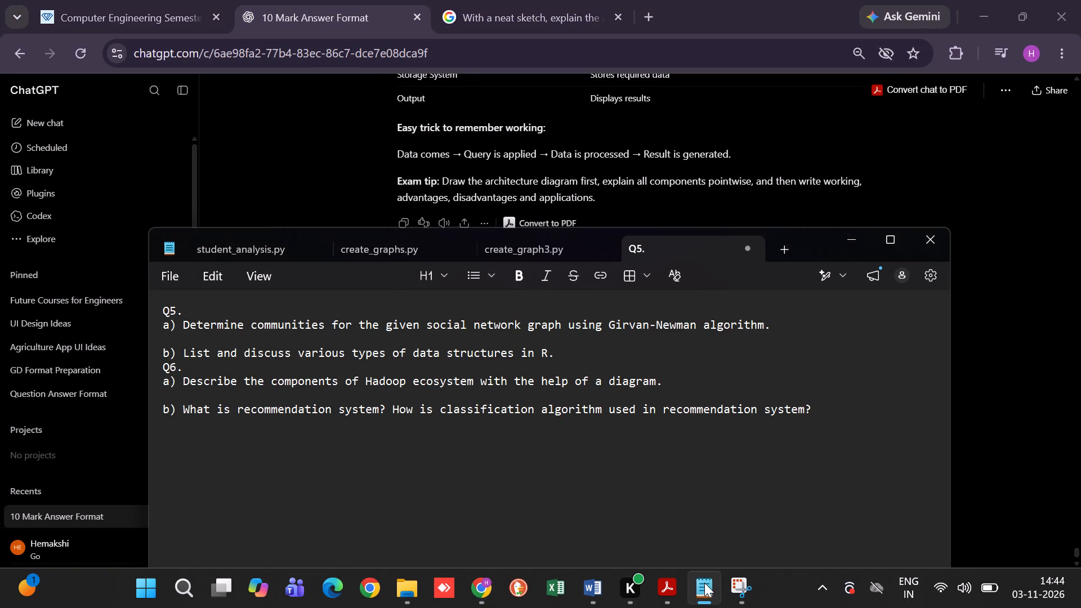
drag(772, 323, 731, 323)
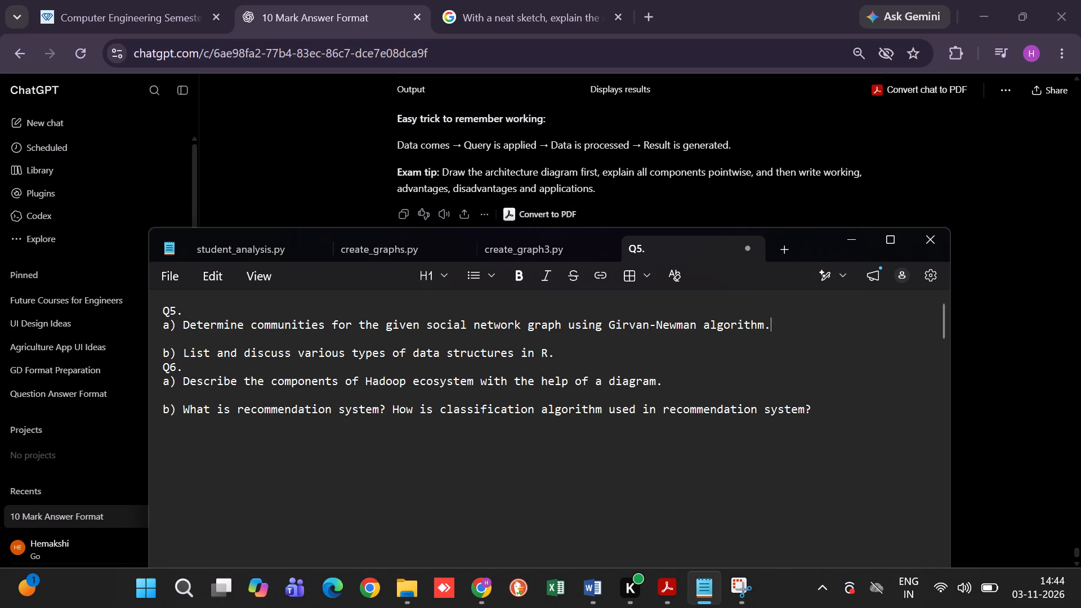
drag(731, 323, 164, 272)
key(BackSpace)
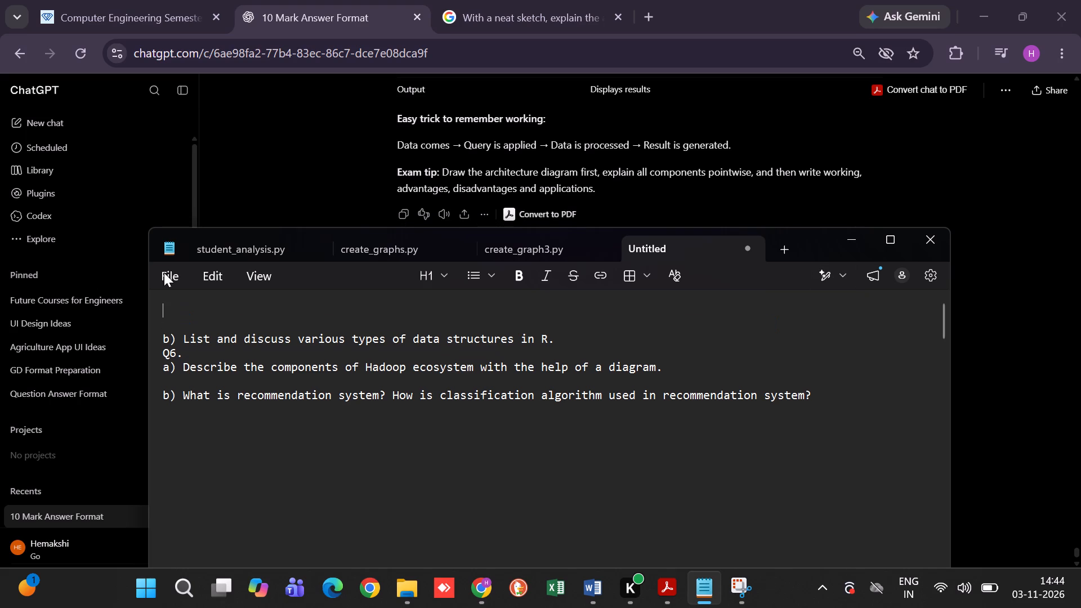
key(BackSpace)
key(Down)
key(BackSpace)
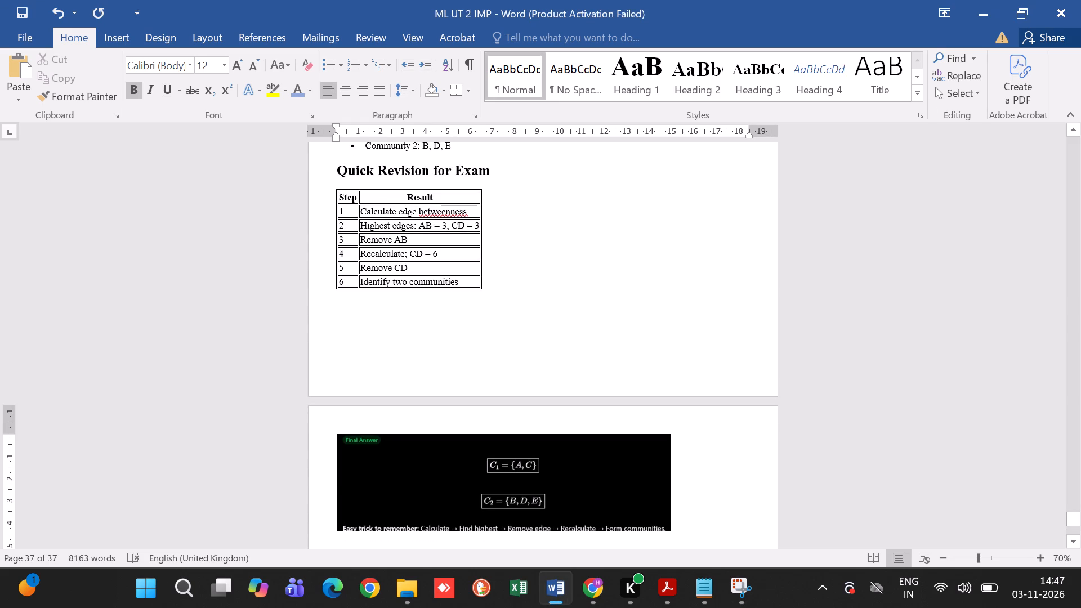
Shrink the Final Answer image below the Quick Revision table to about three quarters of its size.
drag(675, 533, 578, 480)
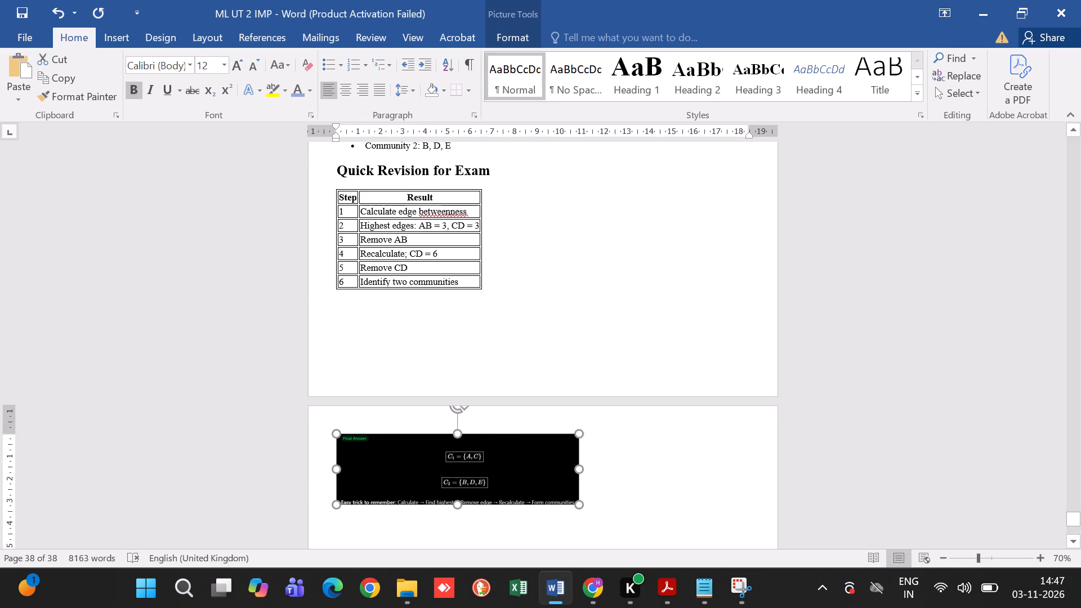
drag(578, 480, 579, 480)
Set the font size of the whole Q.11 answer, from "1. Introduction" through the Quick Revision table, to 12.
scroll(579, 480, up, 6)
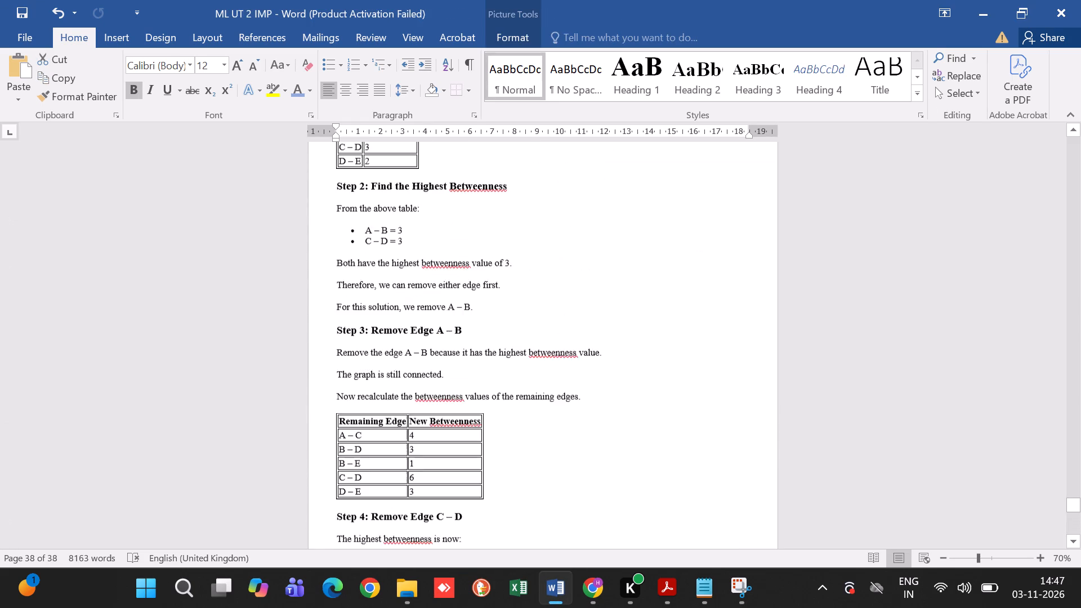
scroll(579, 480, up, 3)
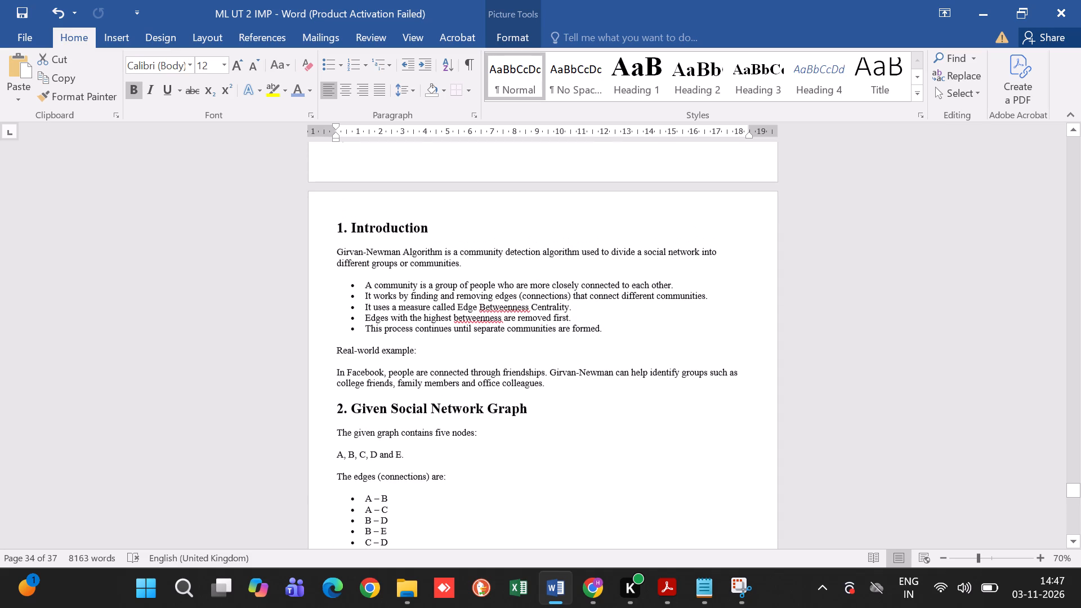
drag(331, 222, 552, 607)
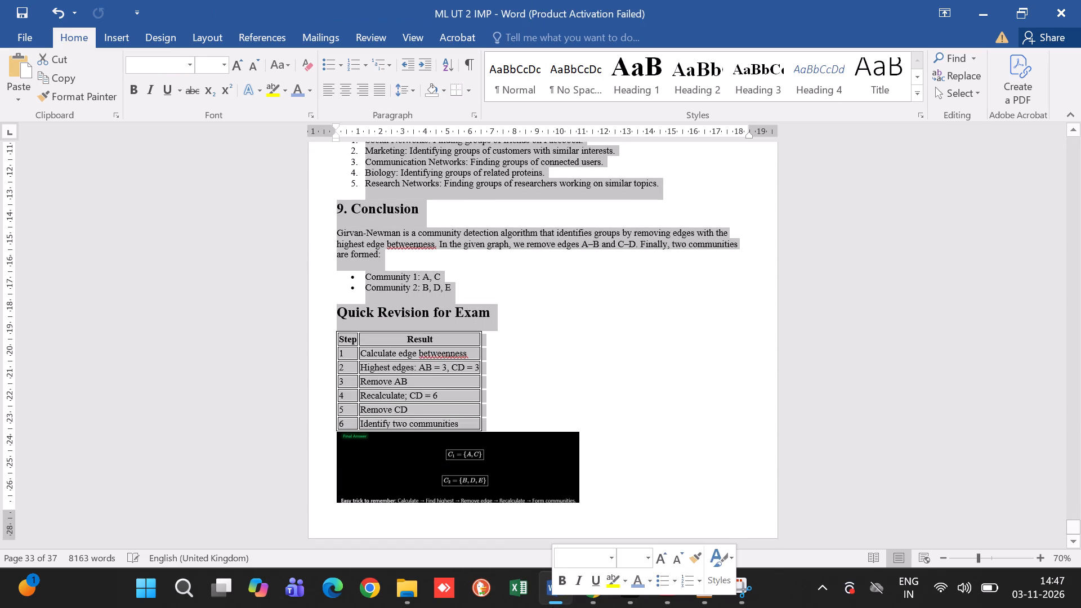
click(208, 65)
text(12)
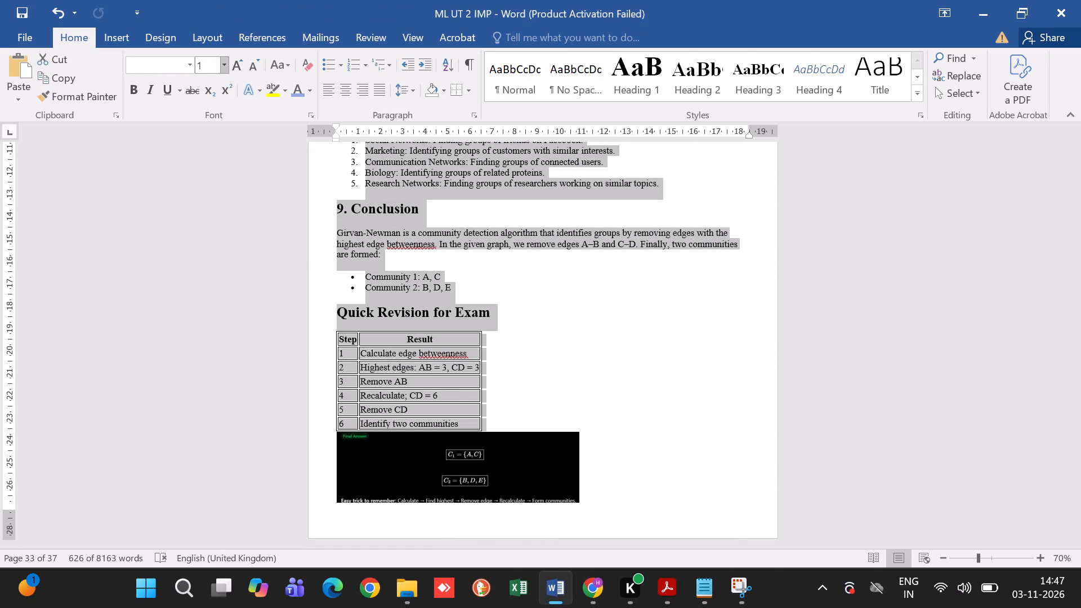
key(Return)
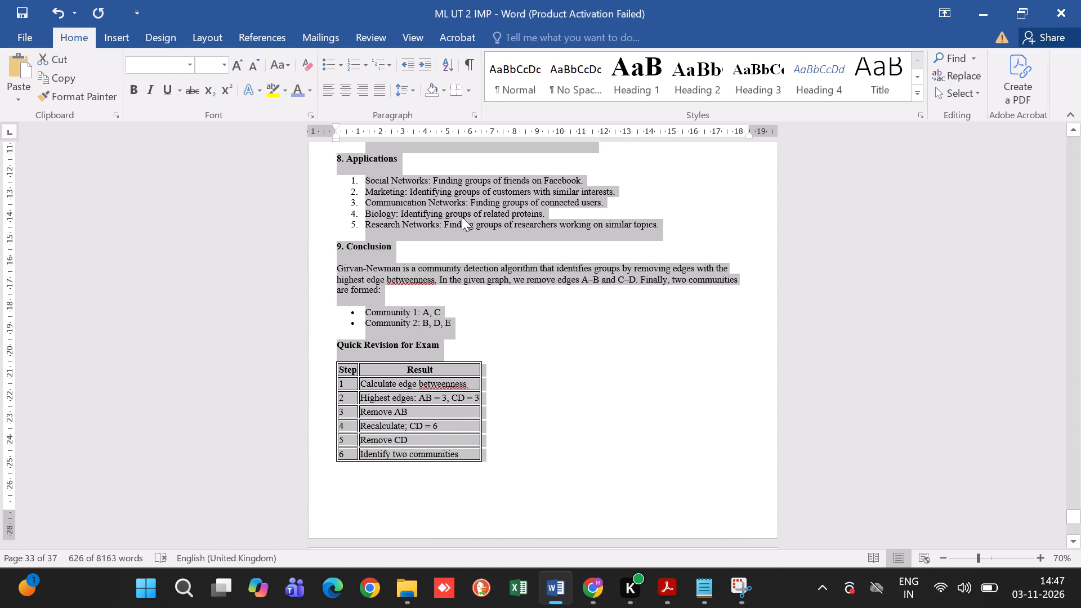
Remove the space before and after all paragraphs in the selected Q.11 answer.
scroll(458, 312, down, 3)
click(414, 88)
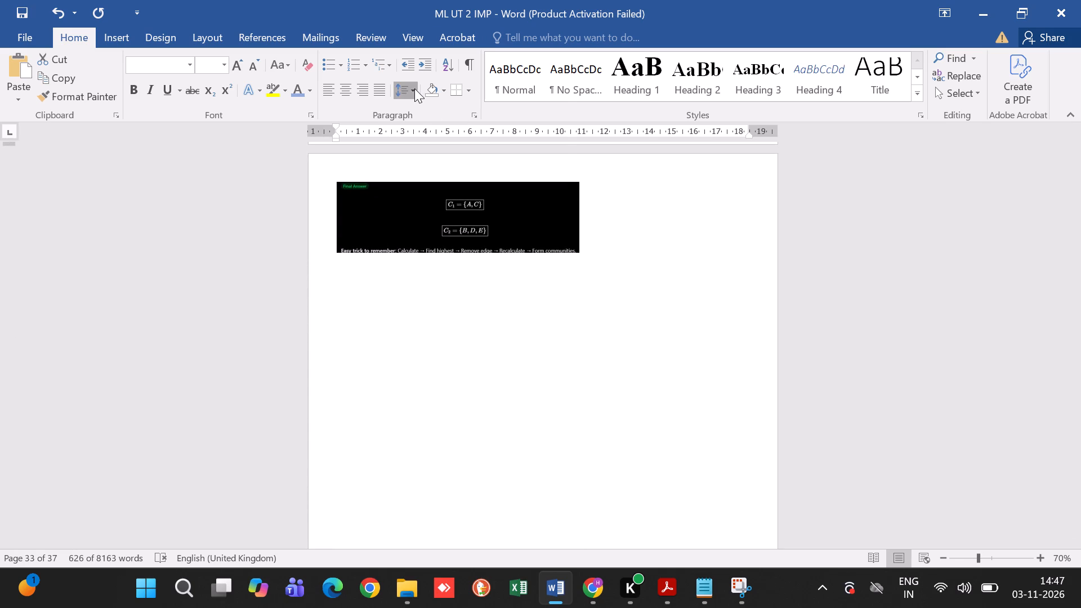
click(461, 258)
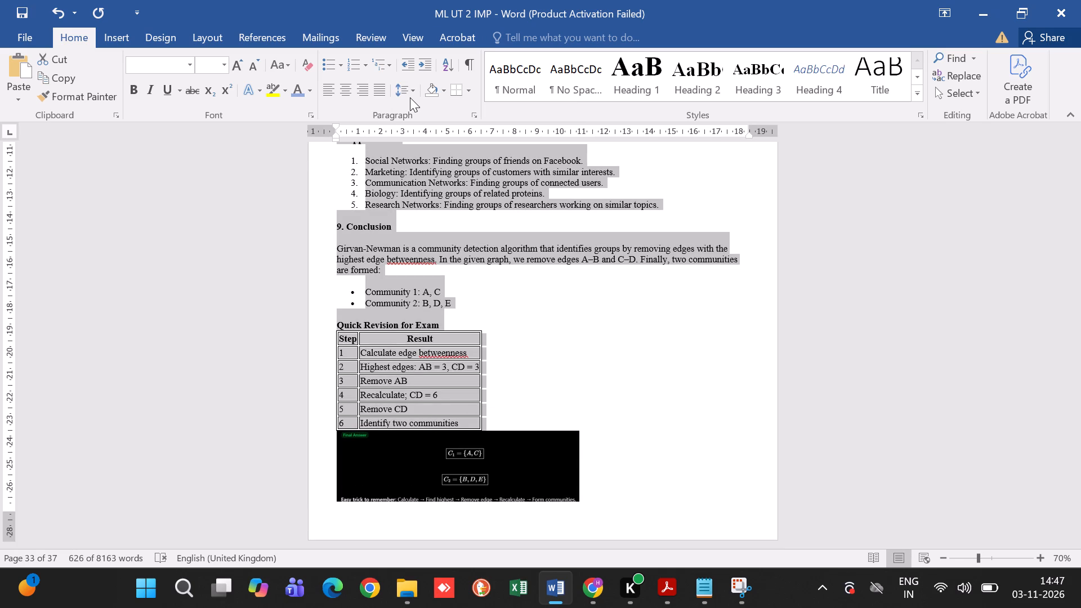
click(408, 92)
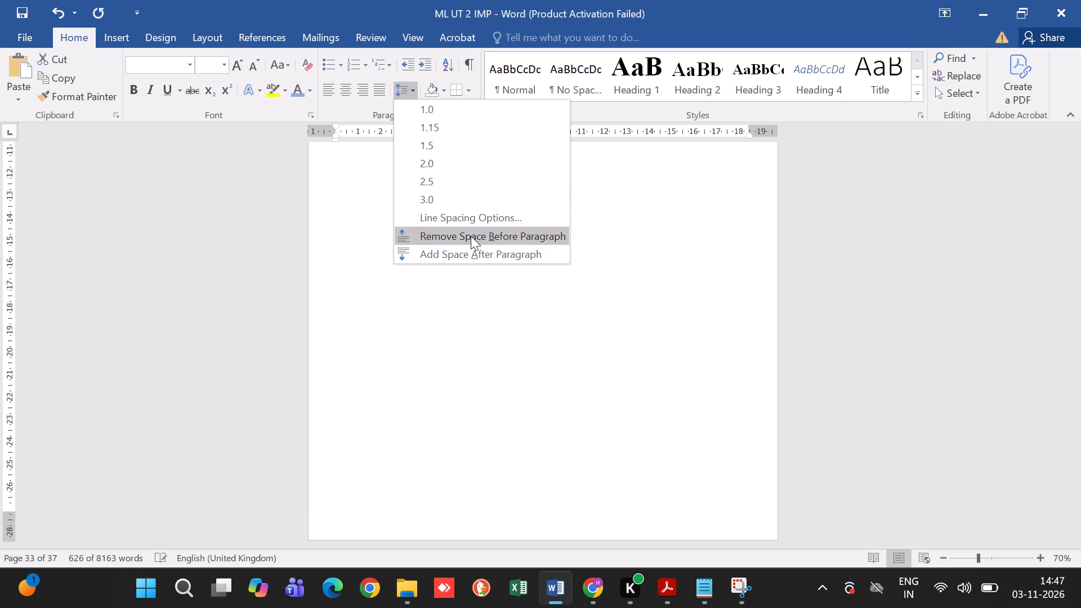
click(471, 236)
Insert an unnumbered blank line above "4. Apply Girvan-Newman Algorithm to the Given Graph" and a blank line above "2. Given Social Network Graph".
scroll(471, 236, up, 4)
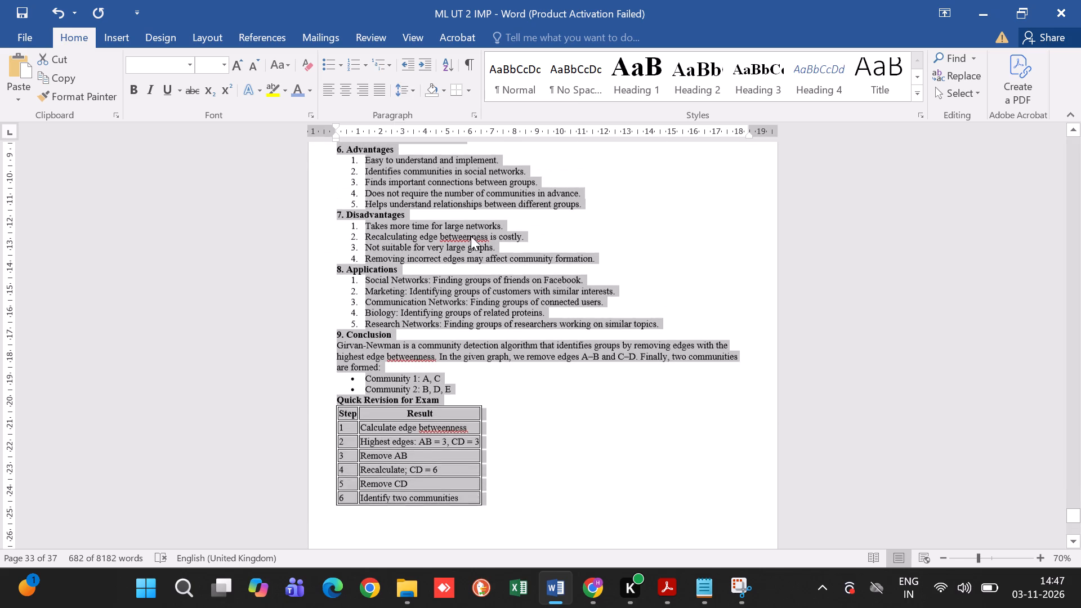
scroll(471, 236, up, 1)
scroll(471, 236, down, 1)
scroll(471, 236, up, 15)
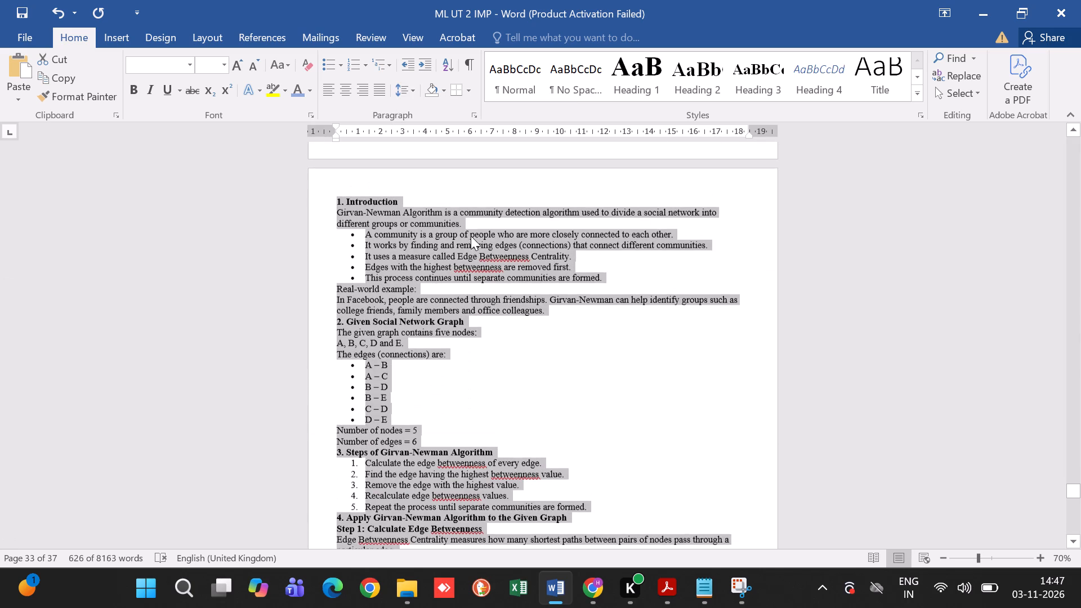
scroll(471, 236, up, 1)
scroll(471, 236, right, 1)
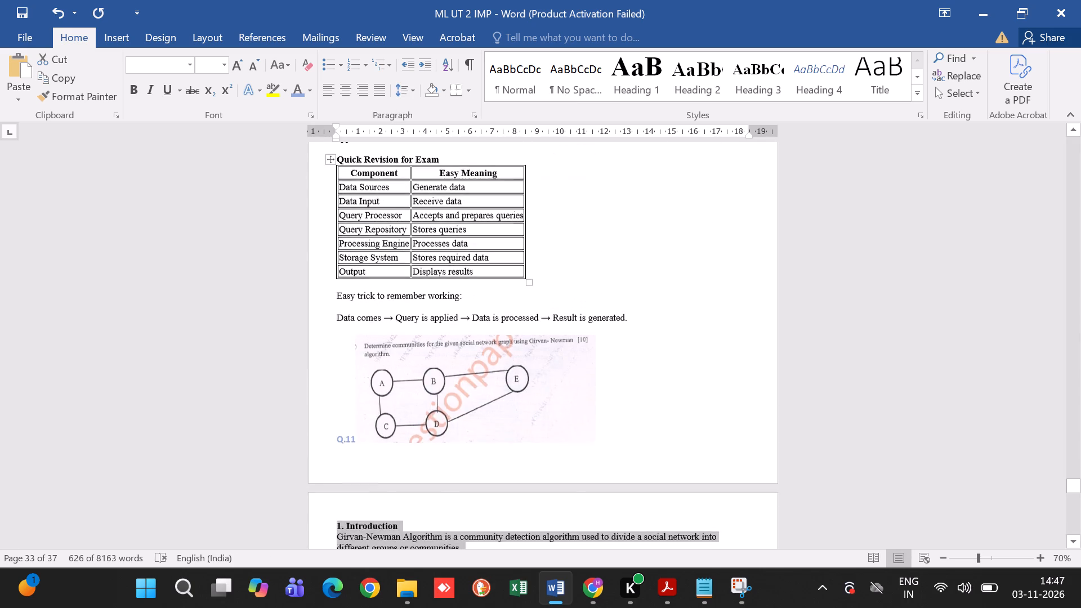
scroll(471, 236, right, 1)
scroll(471, 236, up, 3)
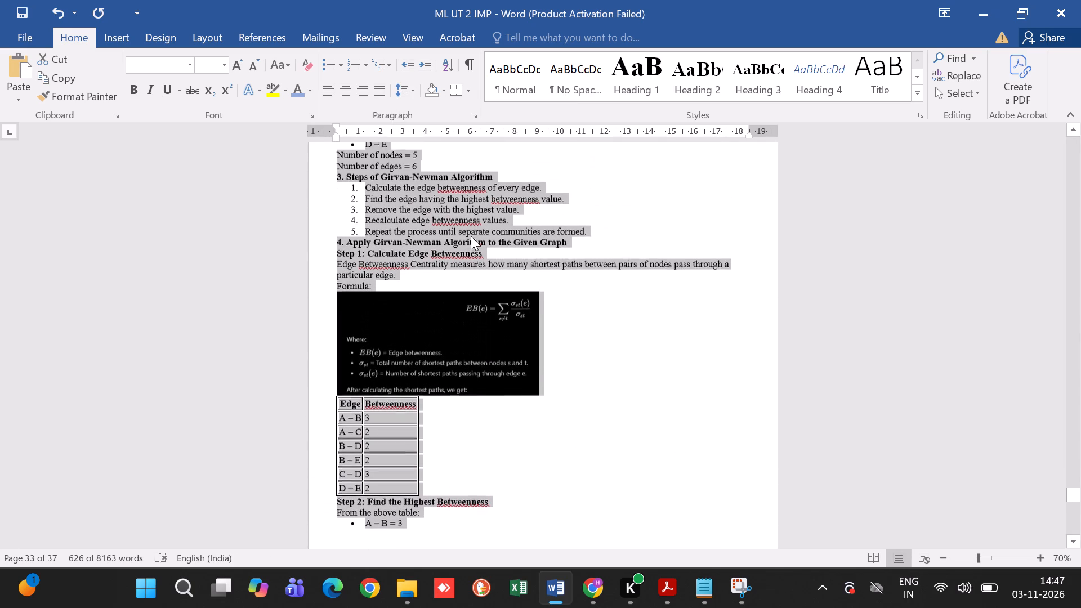
scroll(471, 236, up, 1)
click(606, 233)
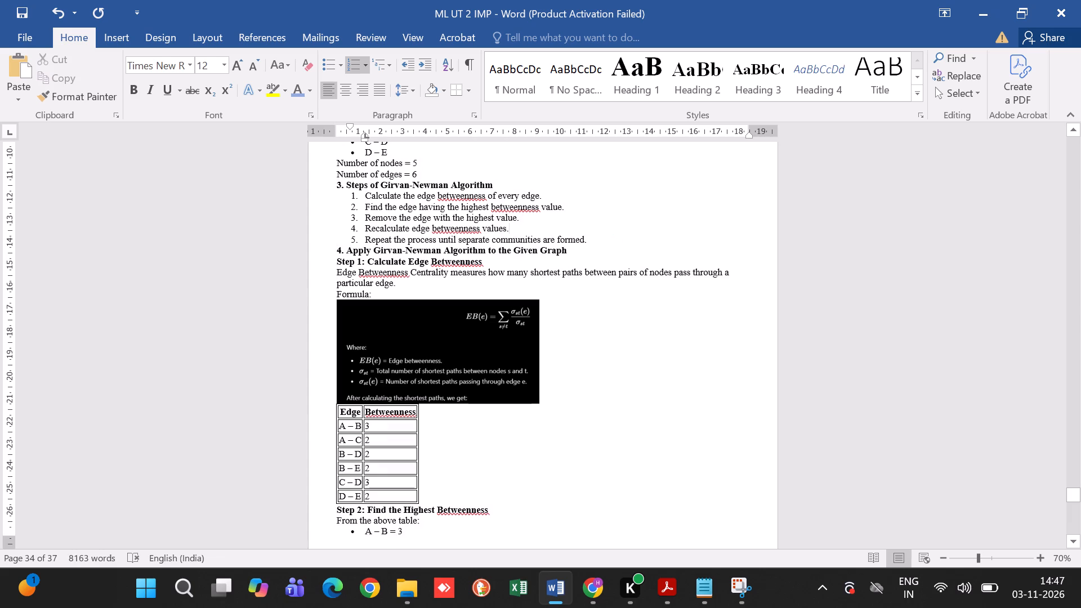
click(589, 235)
key(Return)
scroll(589, 235, up, 1)
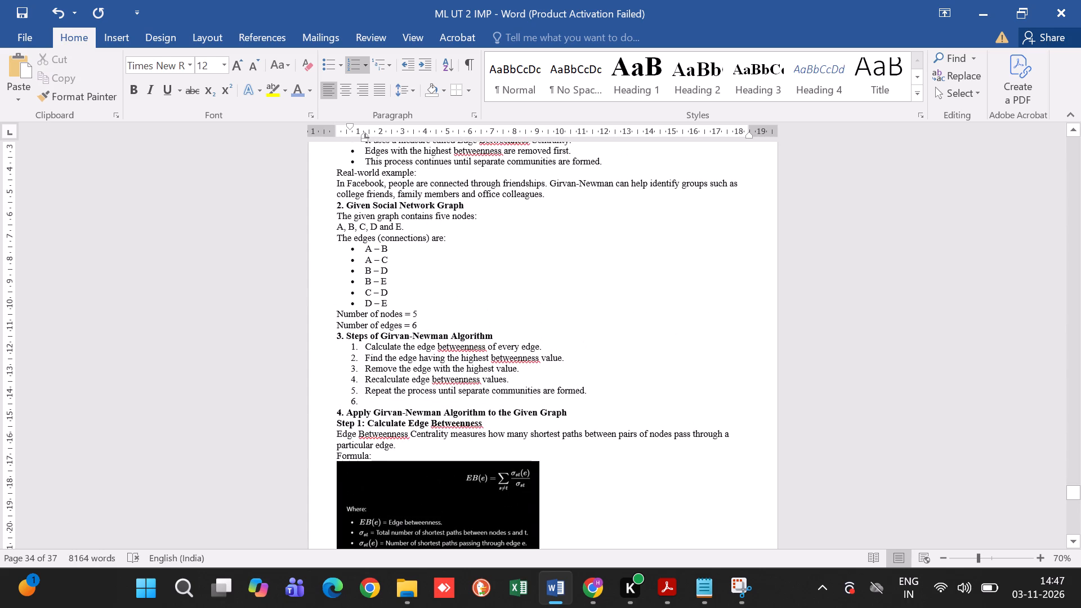
key(BackSpace)
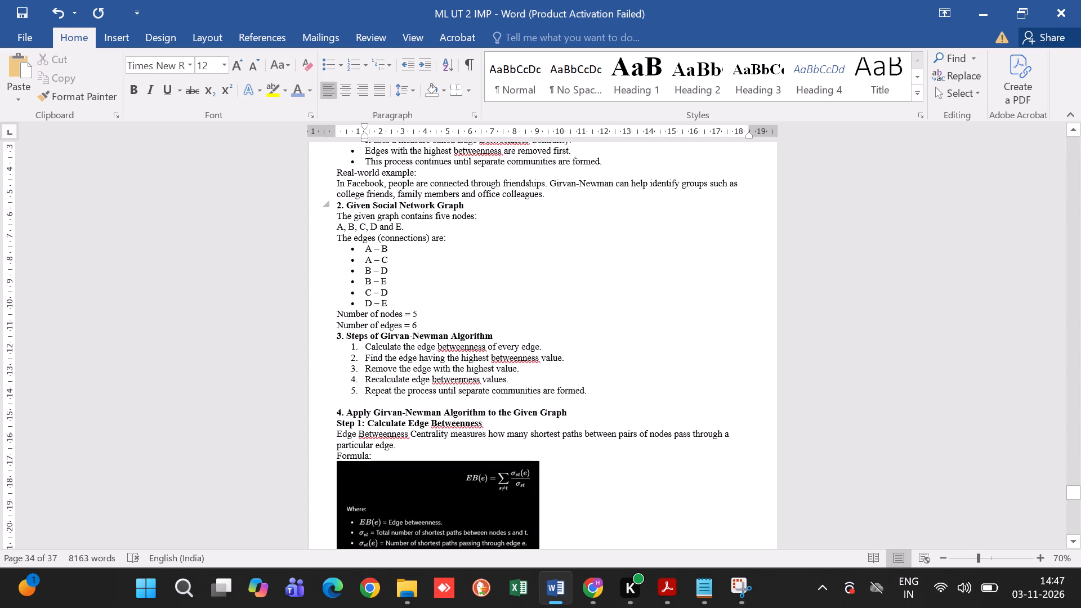
click(546, 194)
key(Return)
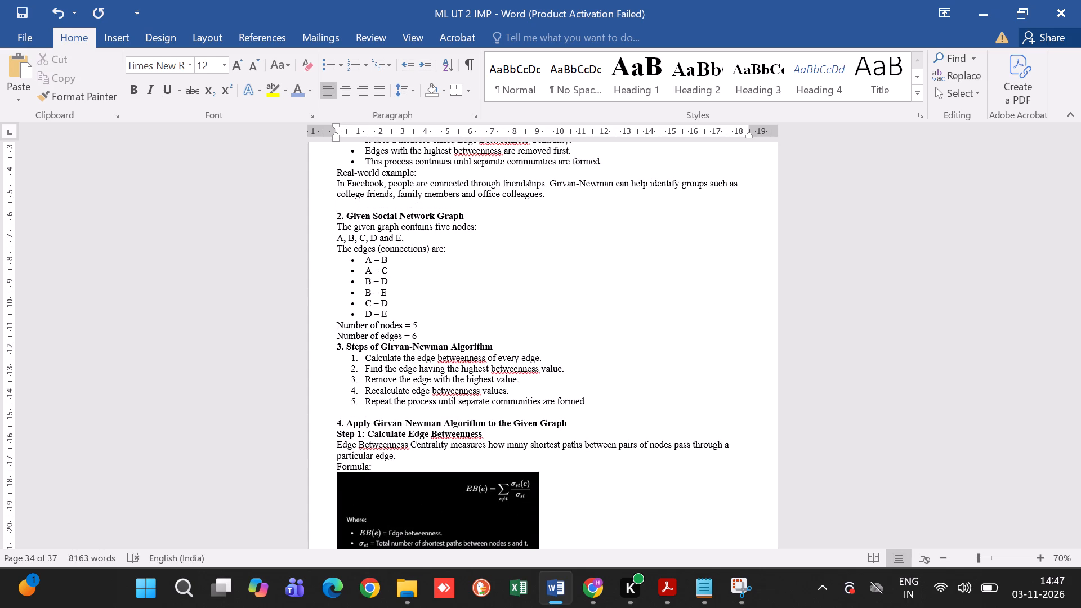
Insert a blank line above the "Step 3: Remove Edge A – B" and "Step 4: Remove Edge C – D" headings.
scroll(546, 194, down, 2)
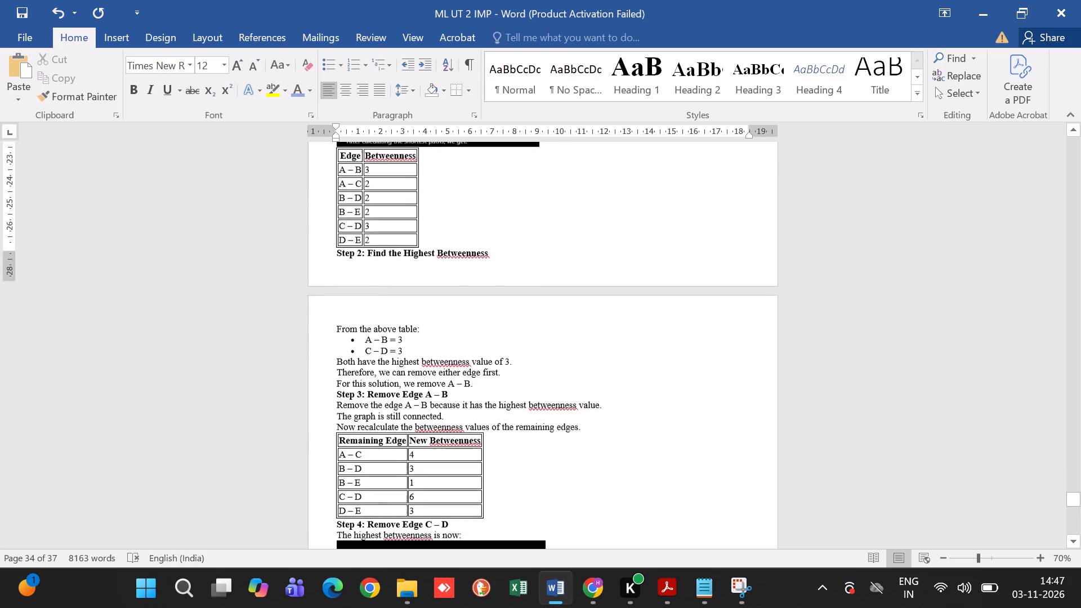
scroll(546, 194, down, 1)
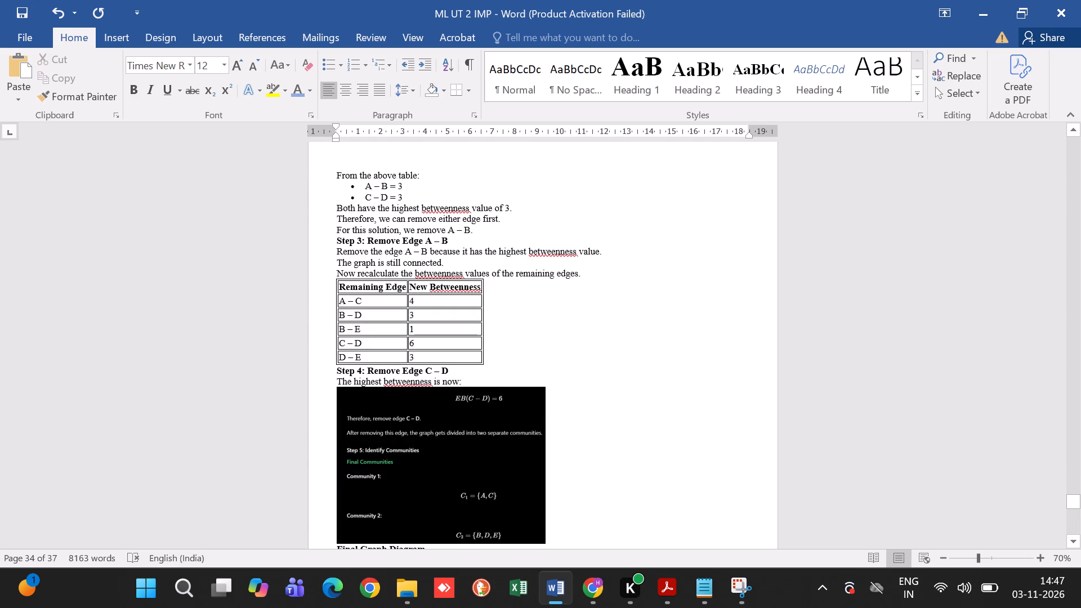
click(470, 228)
key(Return)
scroll(470, 228, down, 1)
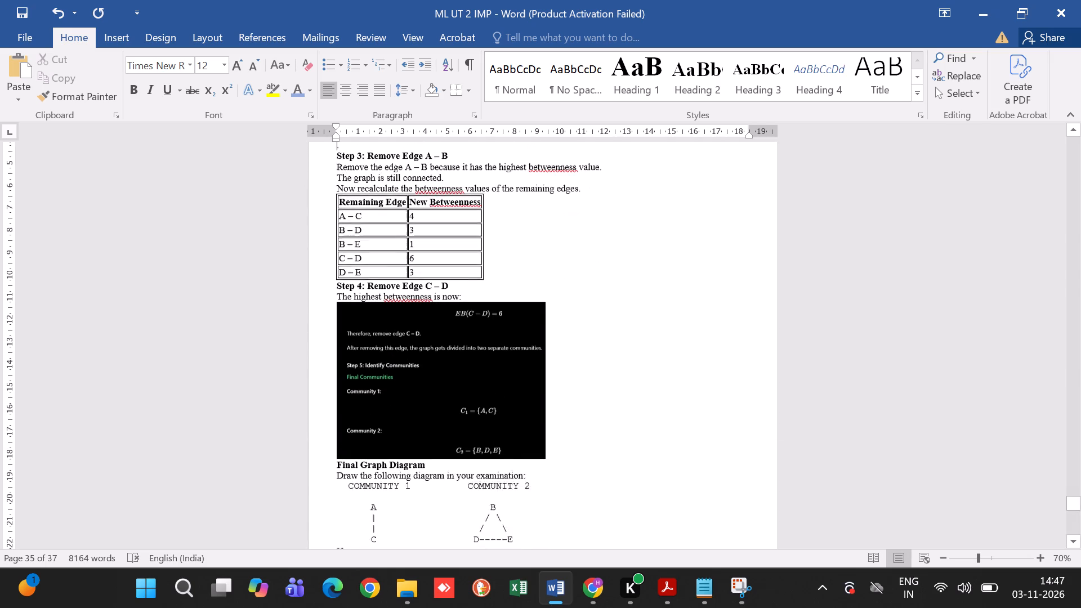
scroll(470, 228, down, 1)
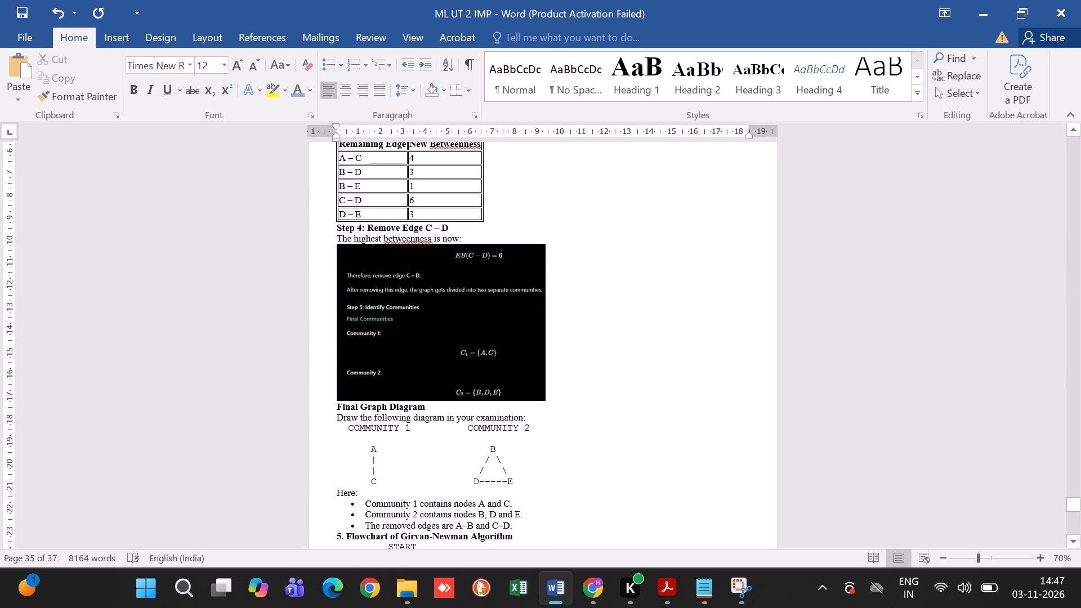
click(338, 229)
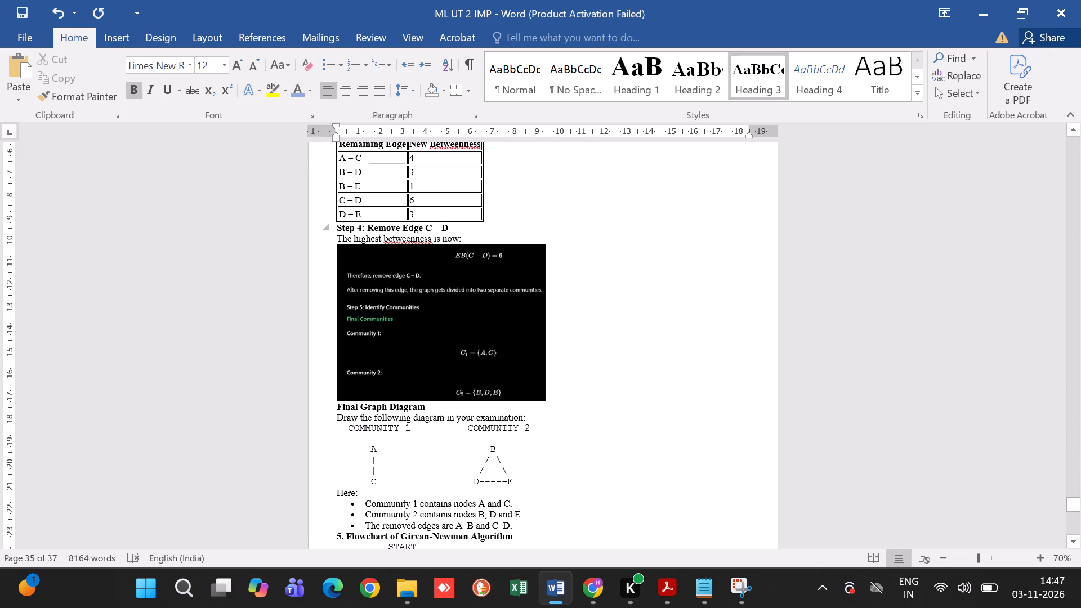
key(Return)
Insert a blank line above "5. Flowchart of Girvan-Newman Algorithm" and above the "Quick Revision for Exam" heading.
scroll(338, 229, down, 1)
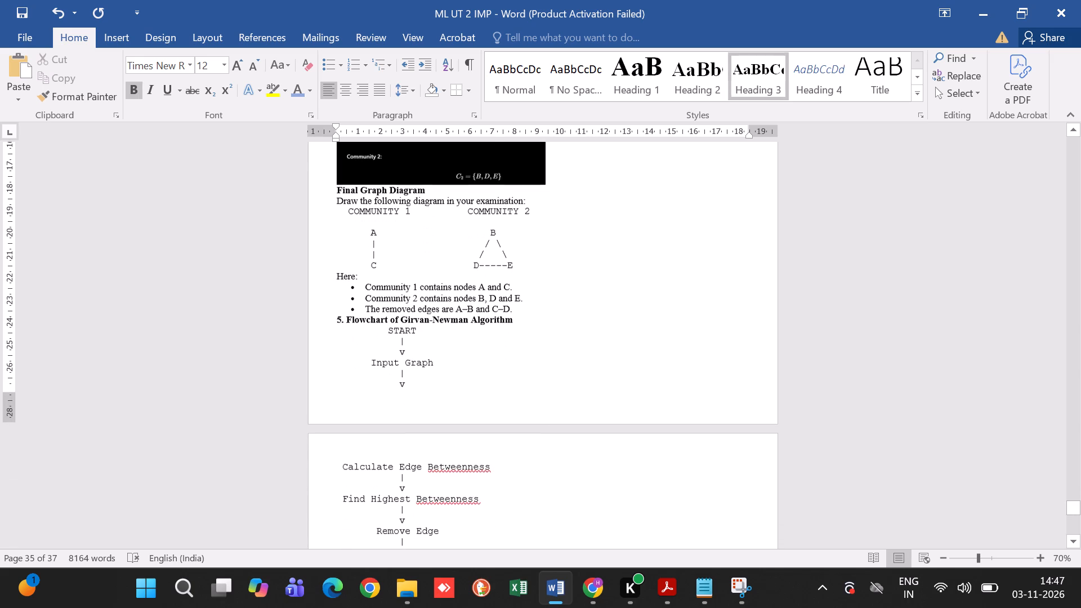
scroll(338, 229, down, 1)
click(340, 304)
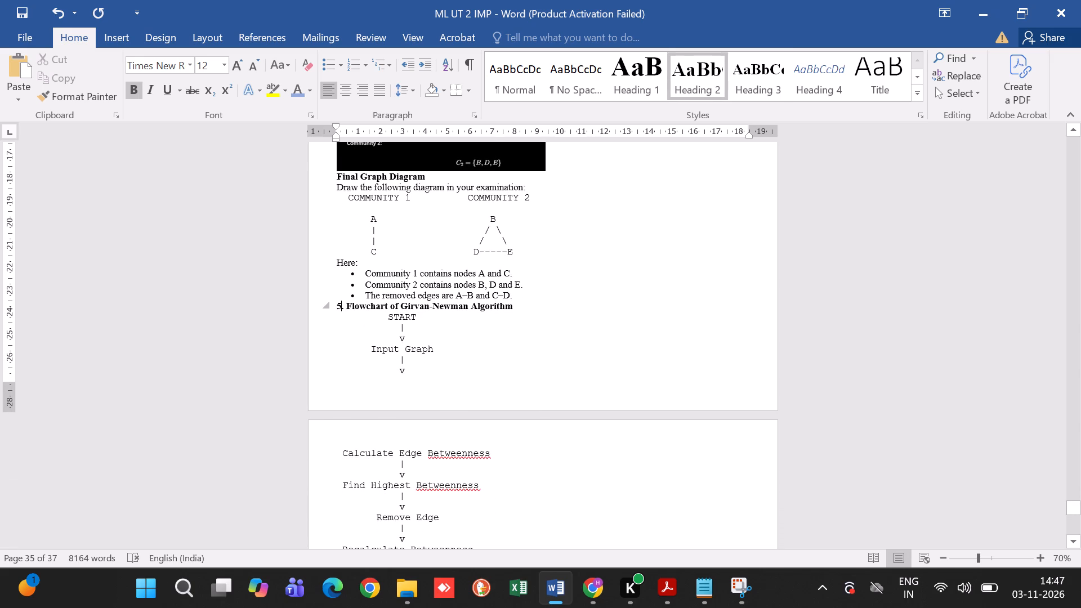
key(Left)
key(Return)
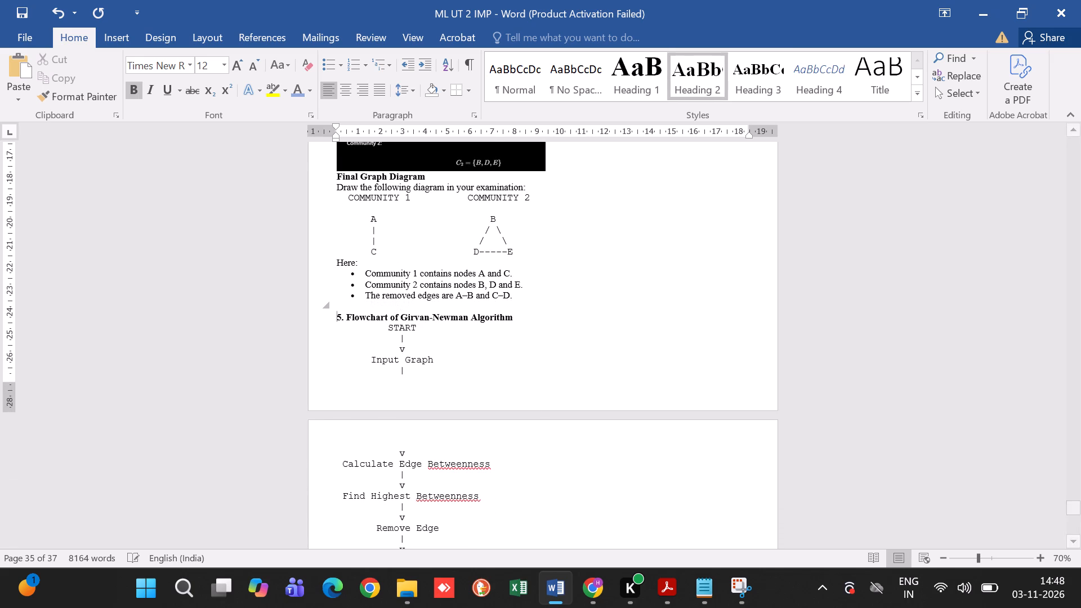
scroll(340, 304, down, 4)
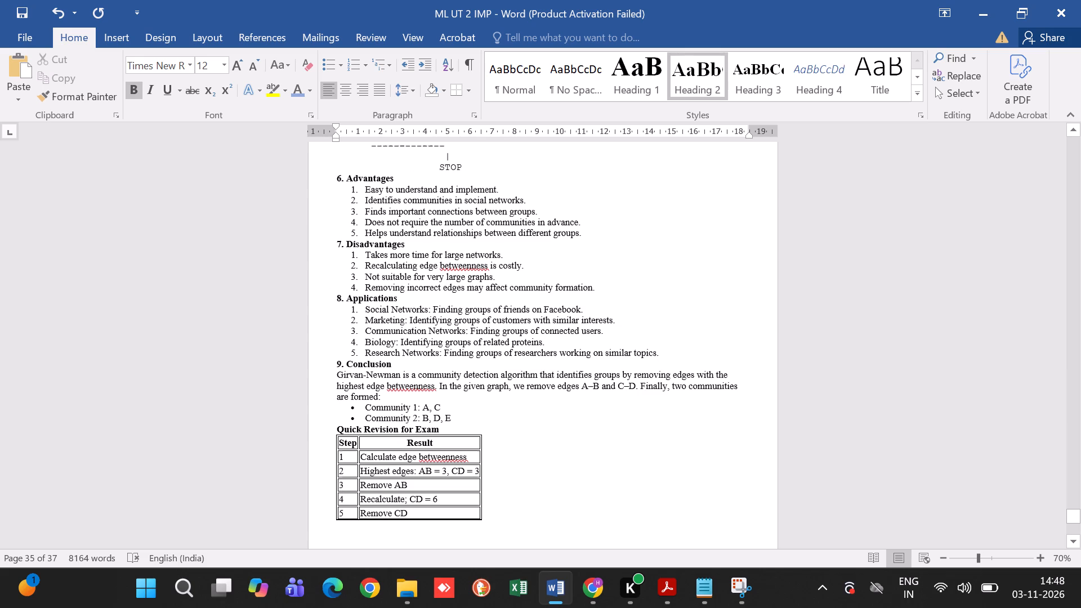
click(335, 427)
key(Return)
Insert a blank line above the "7. Disadvantages" and "8. Applications" headings of the Q.11 answer.
scroll(335, 427, down, 1)
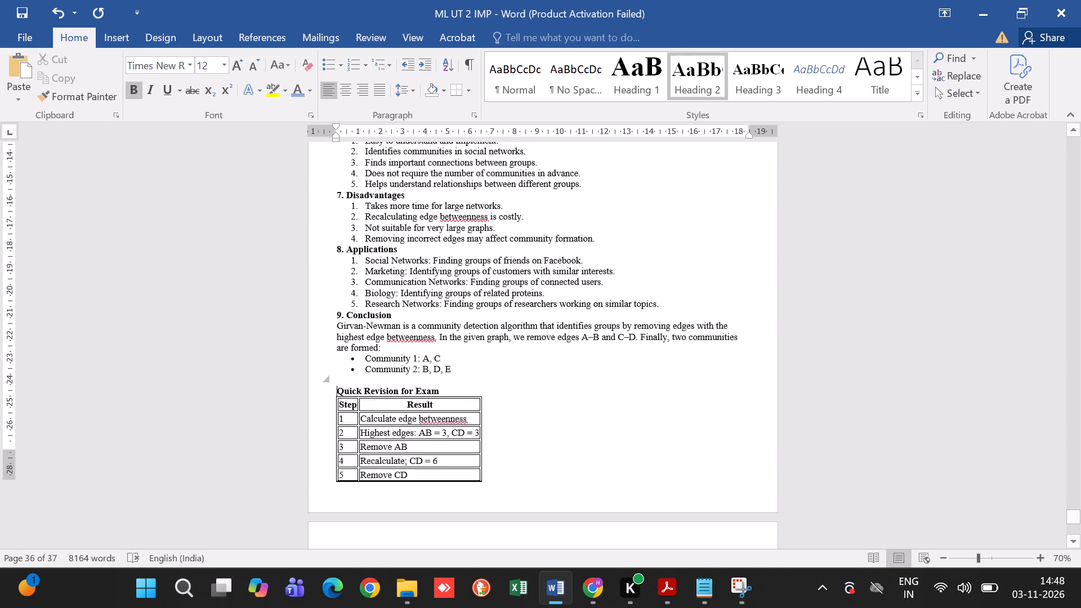
scroll(335, 427, down, 2)
scroll(335, 427, up, 1)
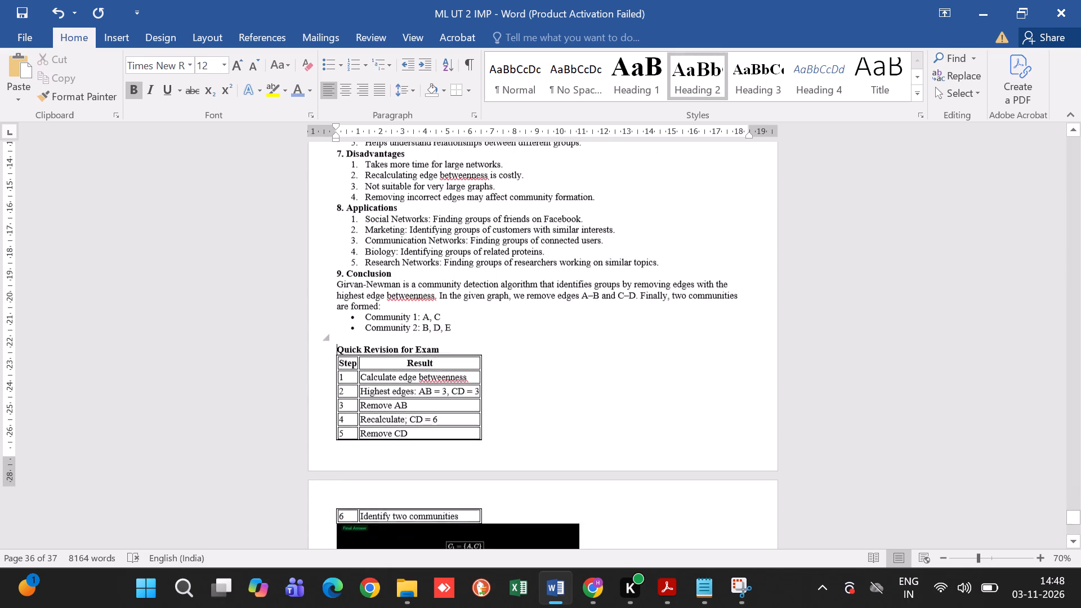
scroll(335, 427, up, 1)
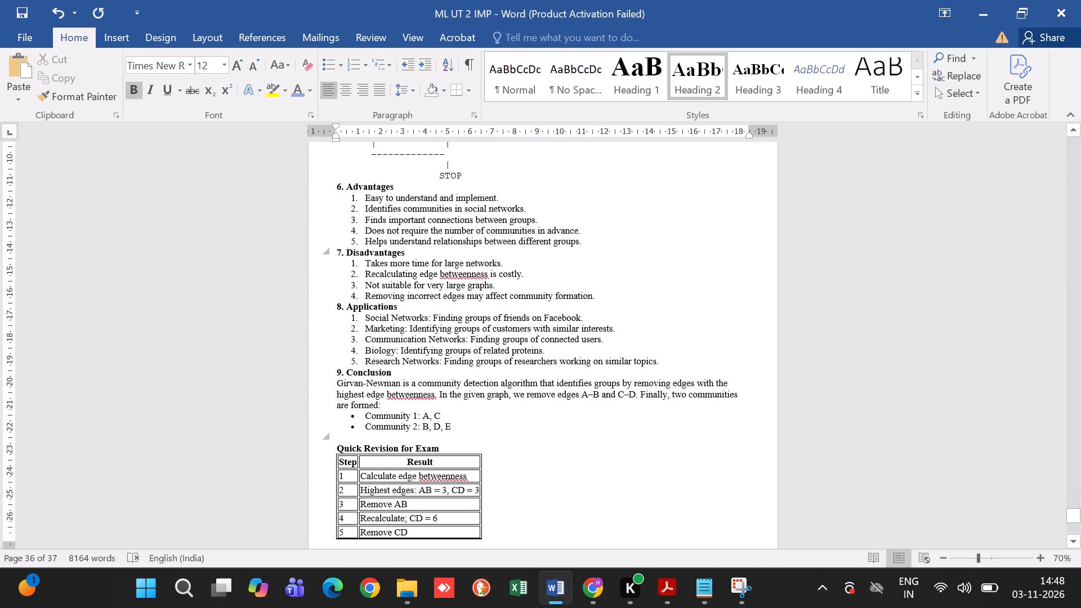
click(336, 250)
key(Return)
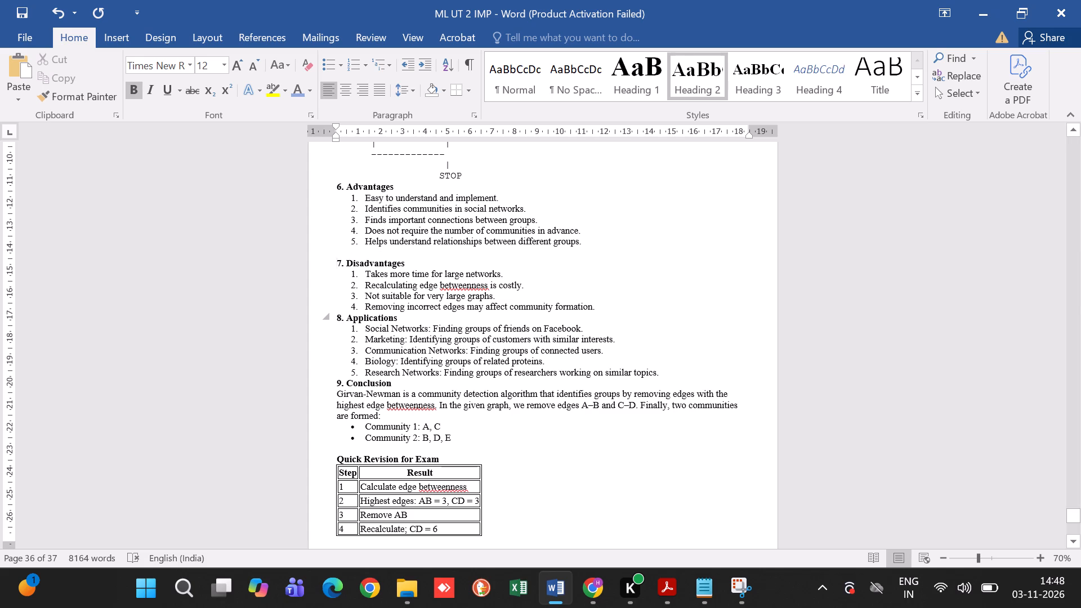
click(335, 318)
key(Return)
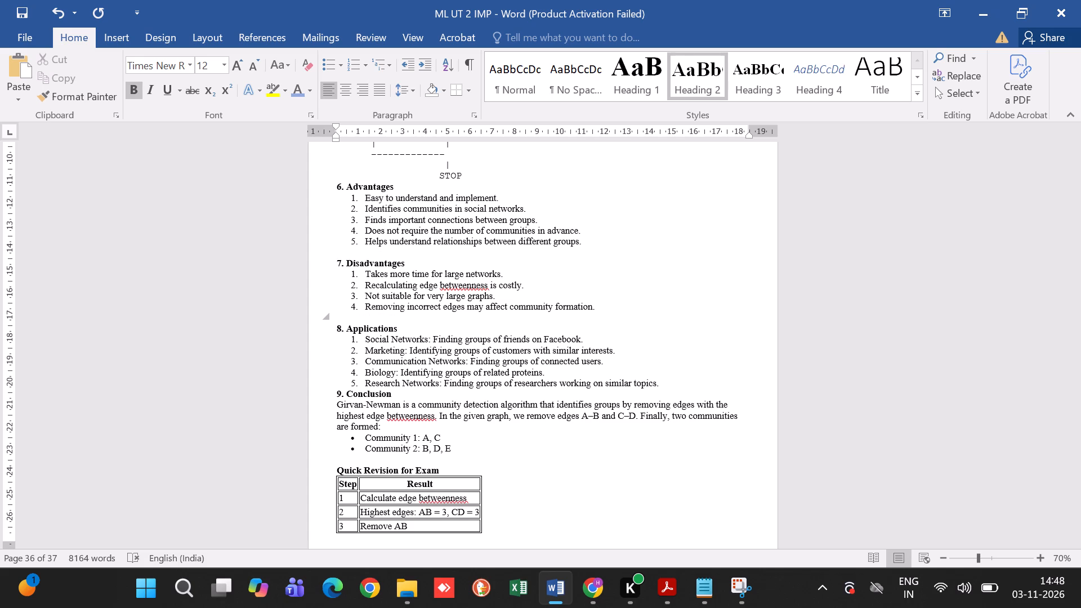
Review the layout of the Q.11 answer and the preceding DSMS answer, ending below the Final Answer image.
scroll(335, 318, down, 6)
scroll(335, 318, up, 7)
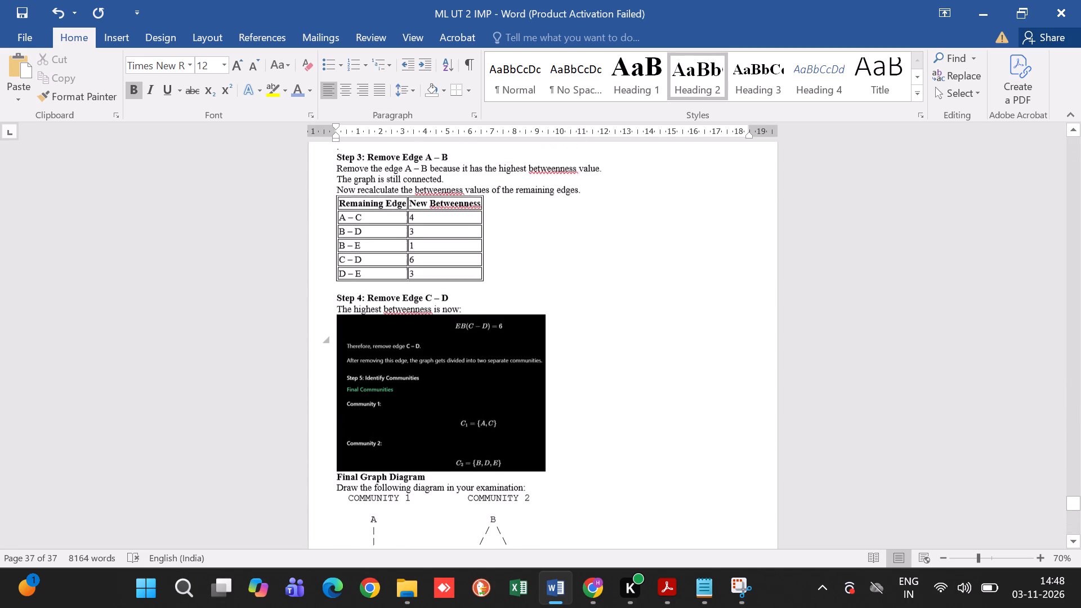
scroll(335, 318, up, 3)
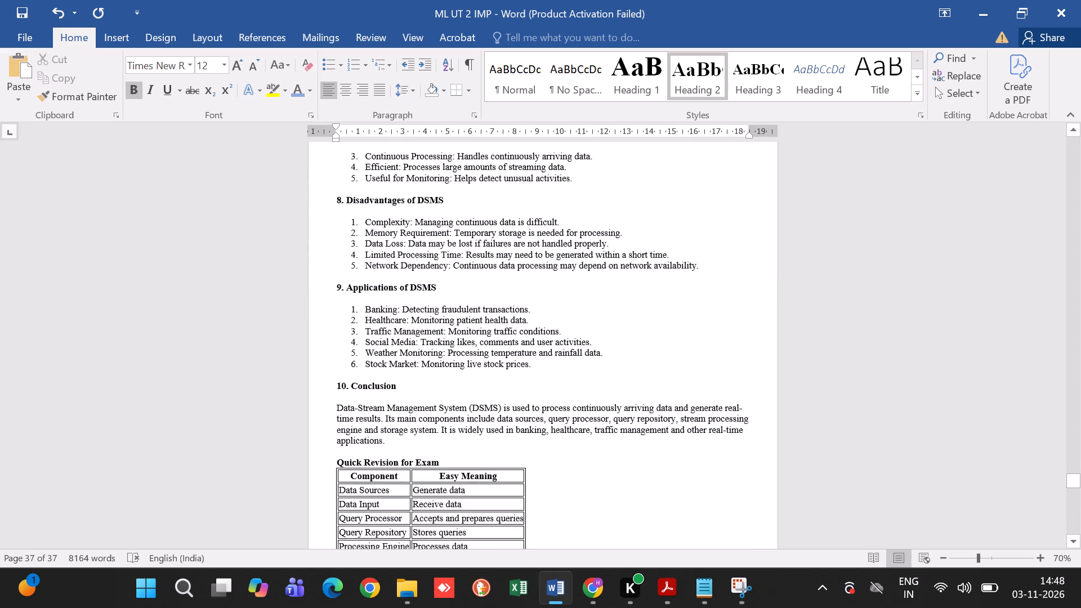
scroll(335, 318, down, 20)
scroll(335, 318, down, 1)
scroll(335, 318, up, 7)
scroll(335, 318, down, 2)
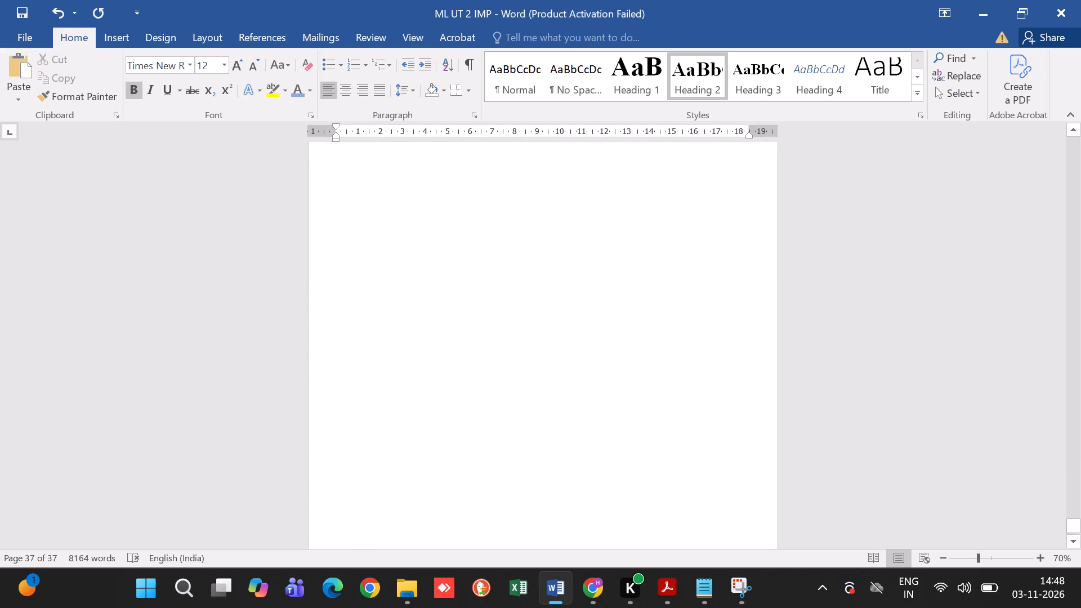
scroll(432, 185, up, 1)
click(403, 248)
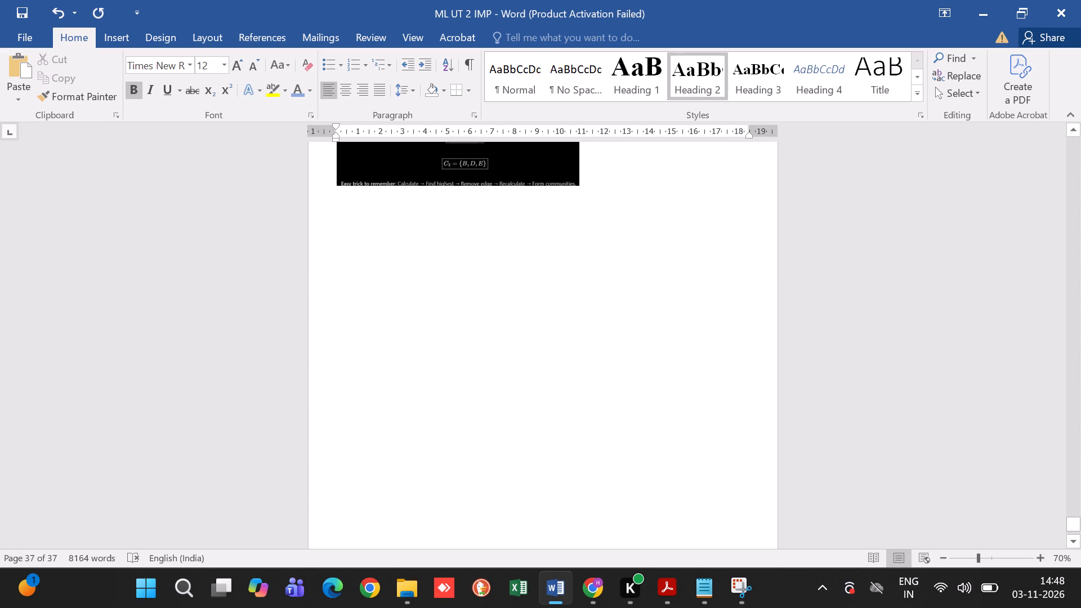
Add the label "Q.12" with a blank line above it, below the Final Answer image of the Q.11 answer.
click(618, 193)
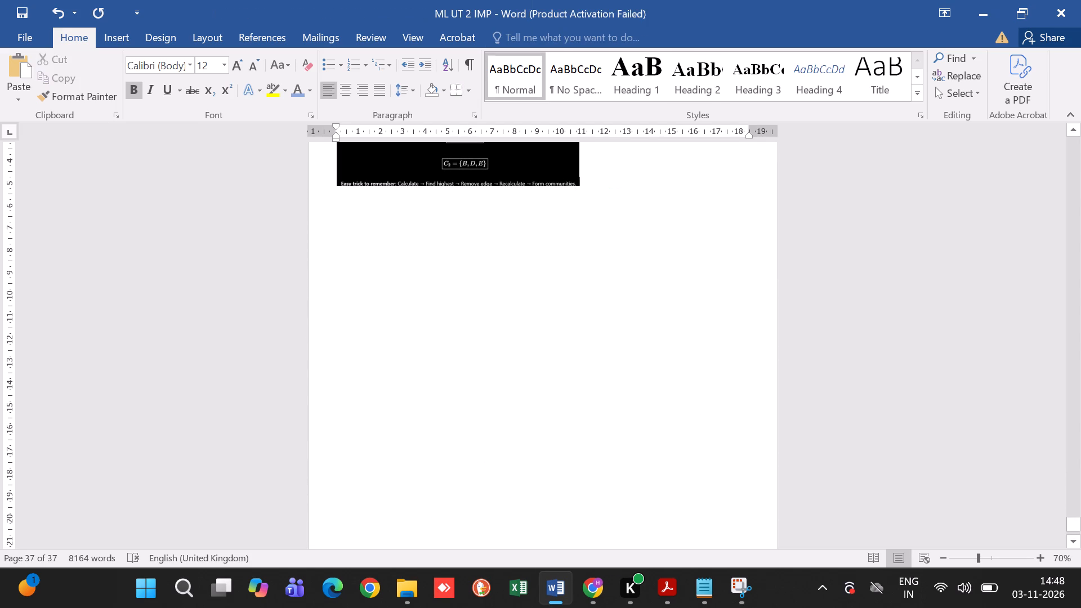
key(Return)
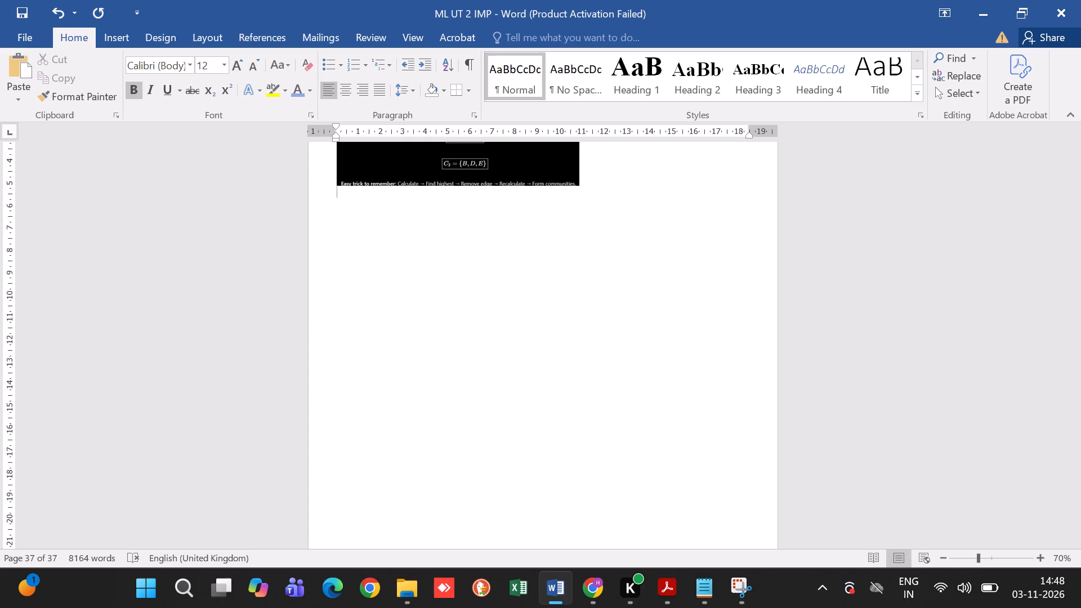
key(Return)
text(Q.12)
key(space)
Copy the question "List and discuss various types of data structures in R." from the question list in Notepad.
click(716, 579)
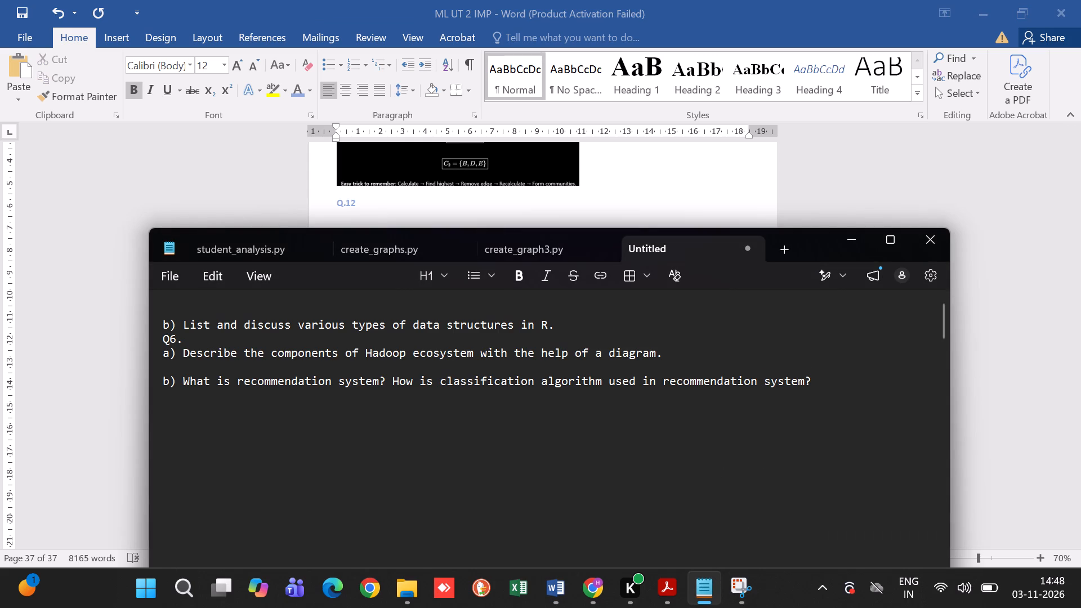
drag(181, 318, 340, 320)
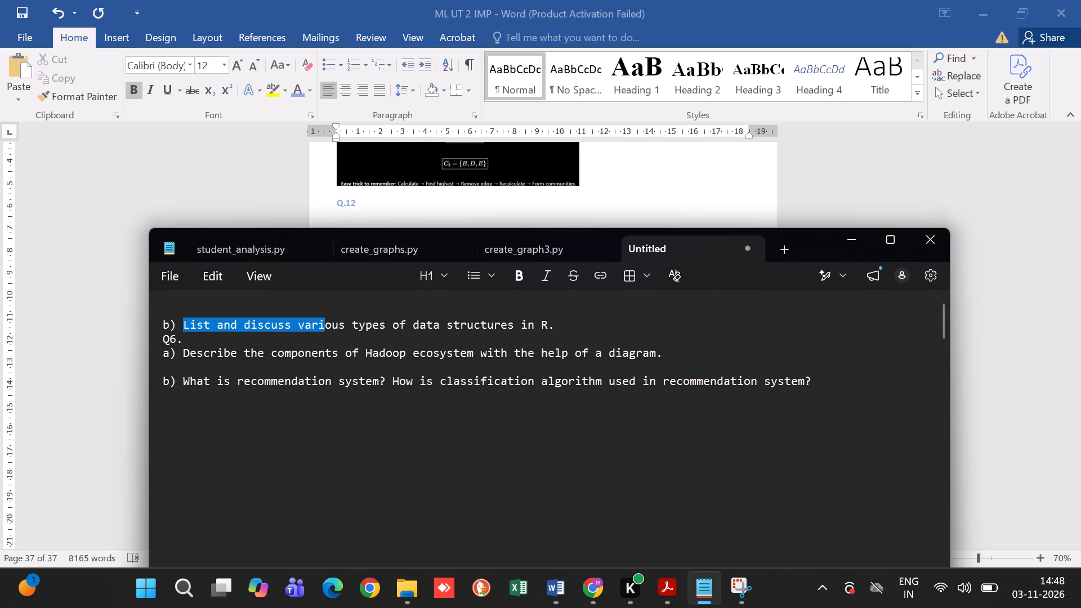
drag(340, 320, 603, 325)
key(ctrl+c)
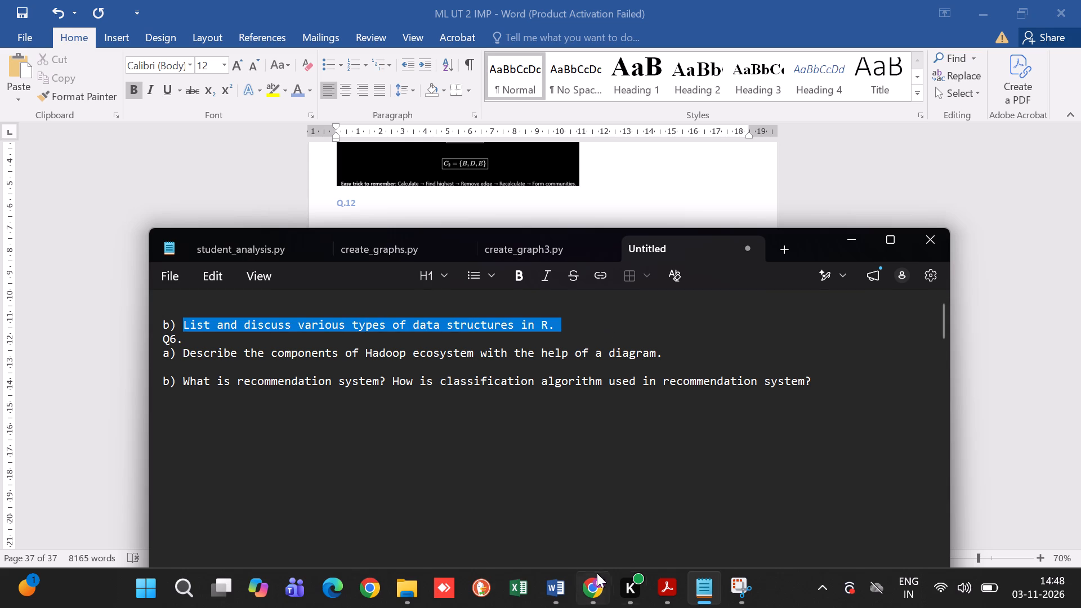
click(679, 599)
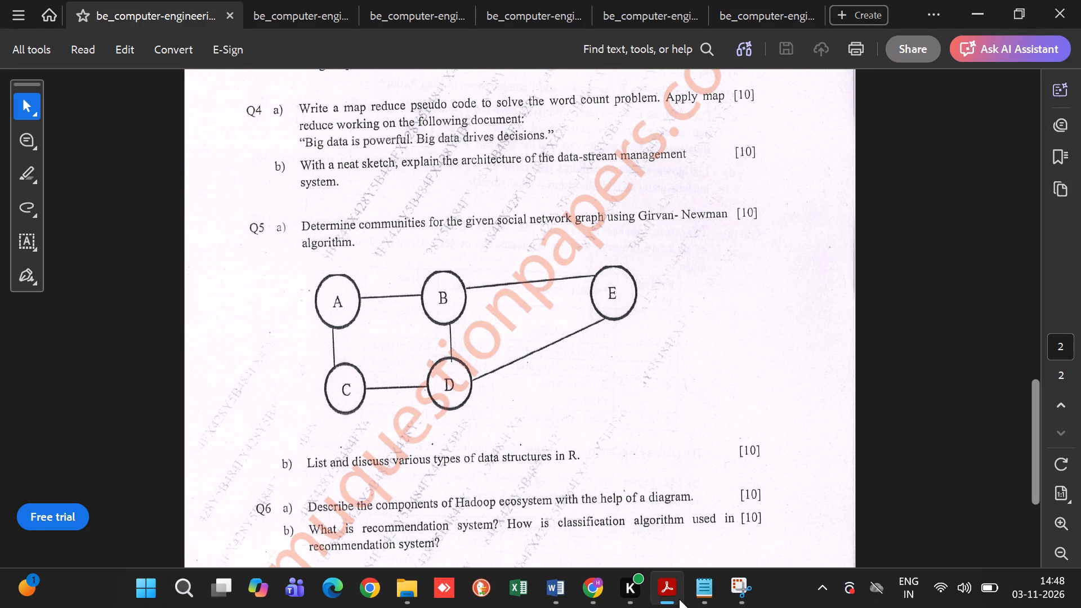
scroll(653, 374, down, 3)
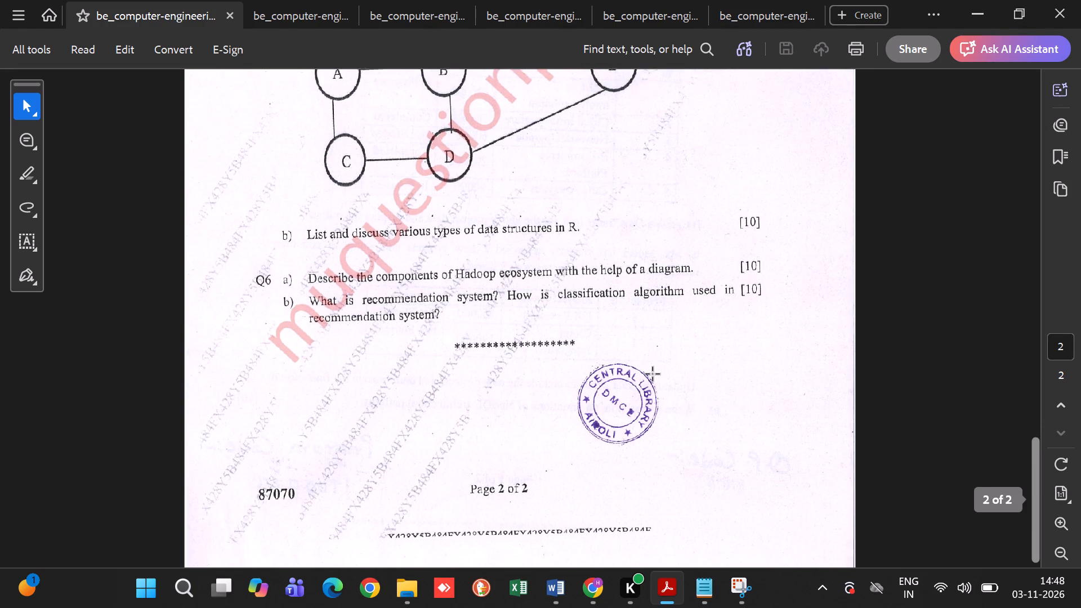
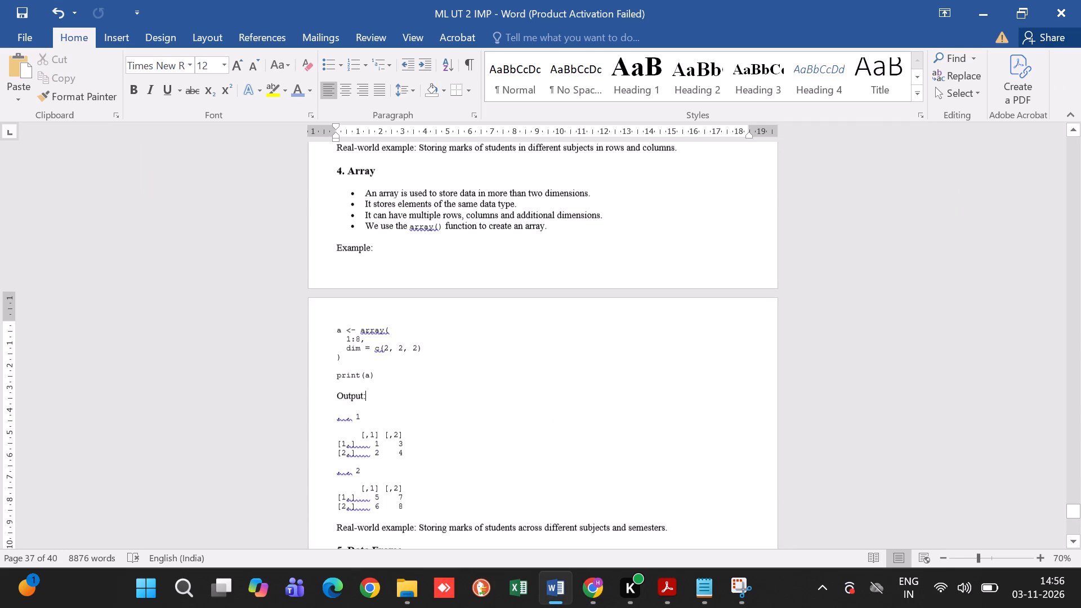
scroll(579, 331, down, 2)
click(579, 331)
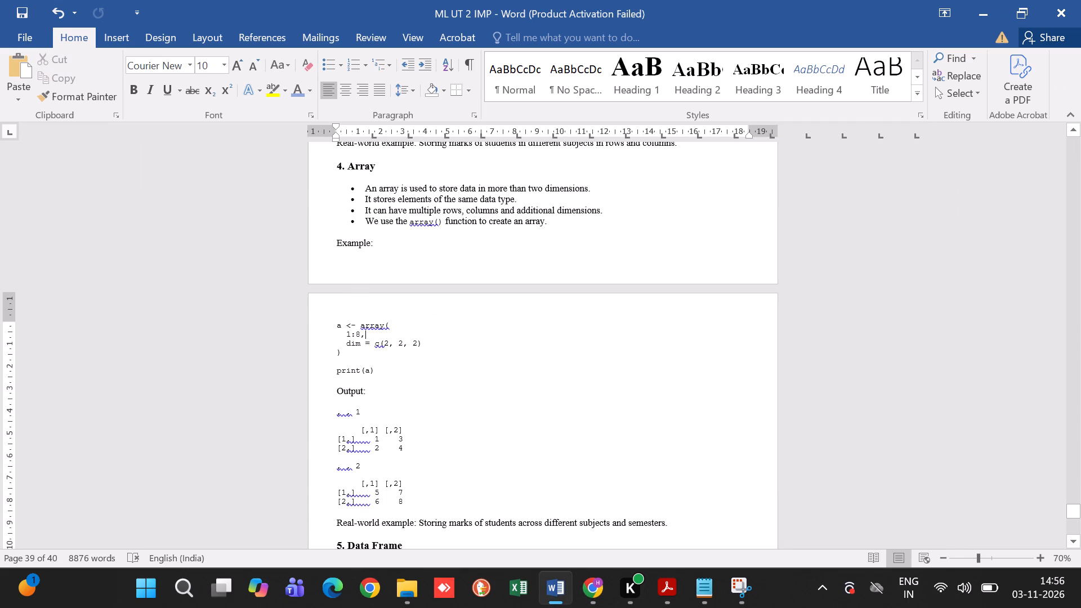
Set the font size of the whole Q.12 answer, from "1. Introduction" down to just before Q.13, to 12.
scroll(579, 331, up, 6)
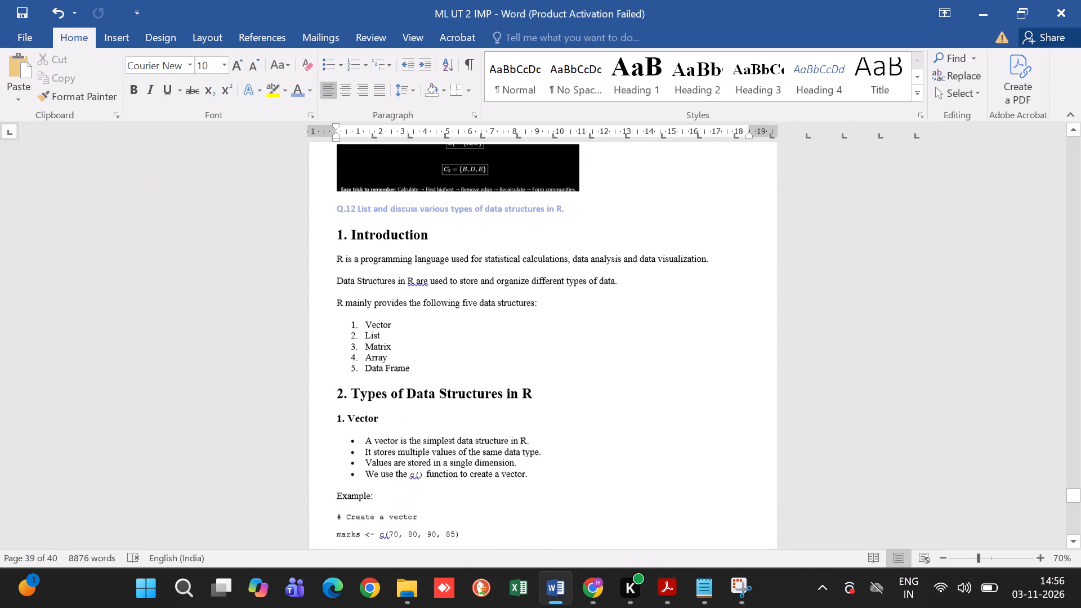
drag(335, 323, 502, 417)
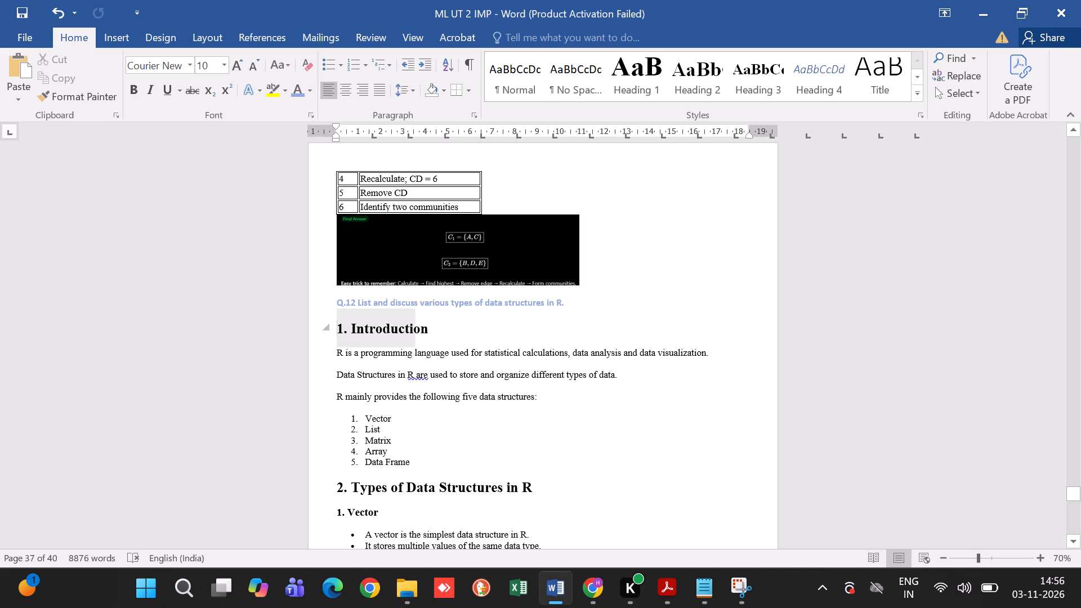
drag(502, 417, 491, 604)
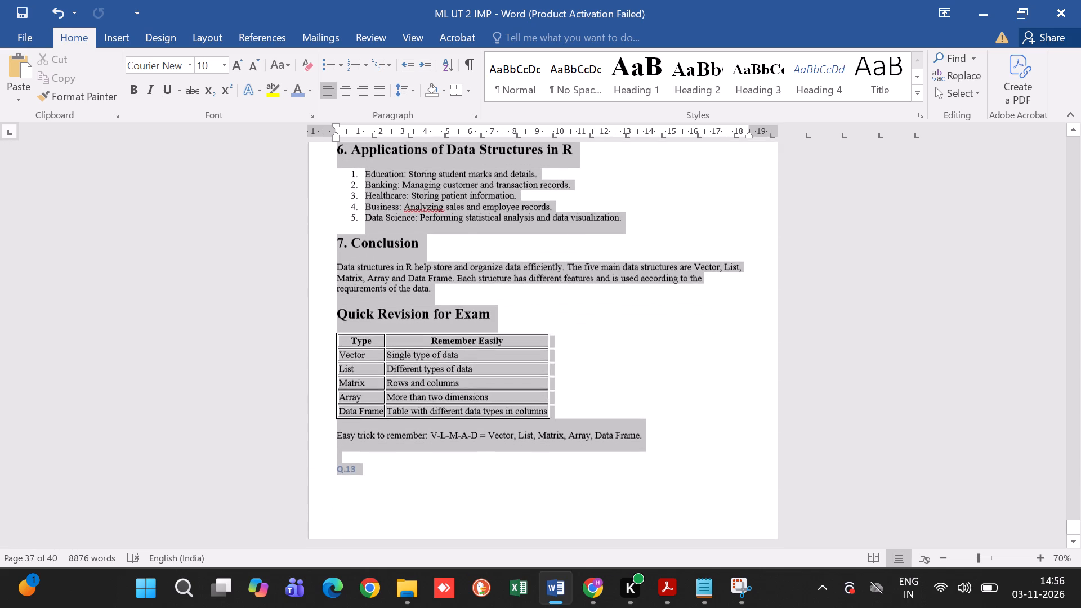
drag(491, 604, 477, 460)
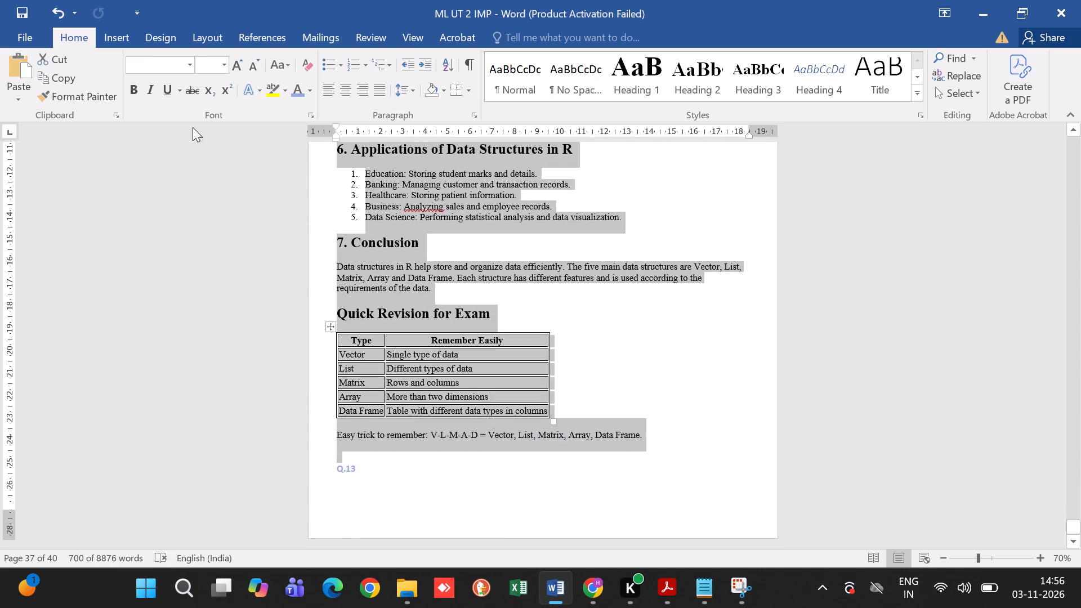
click(202, 62)
text(12)
key(Return)
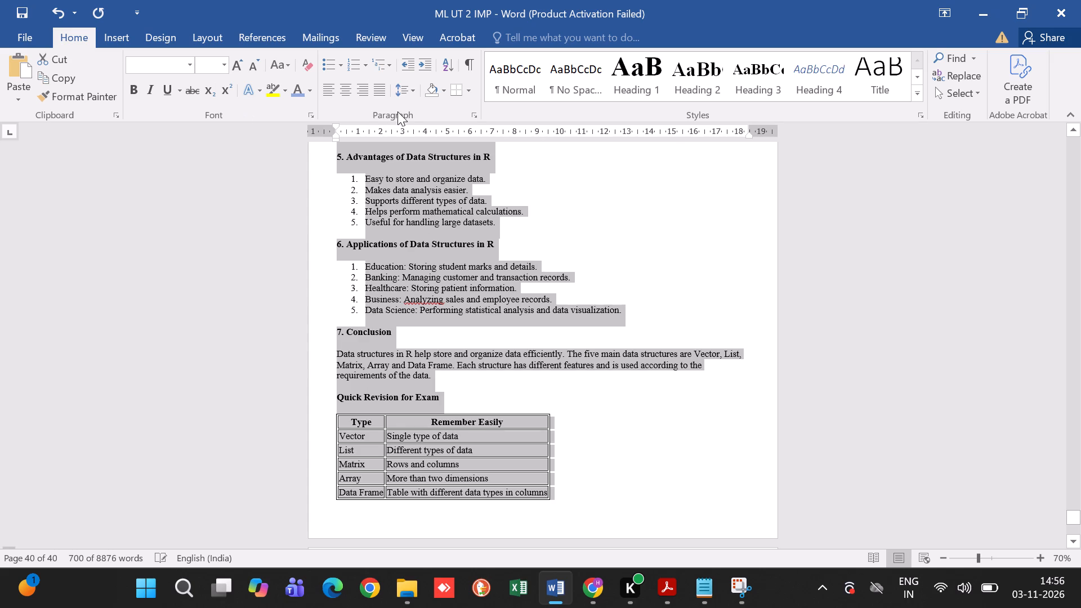
Remove the space after paragraphs throughout the selected Q.12 answer.
click(413, 90)
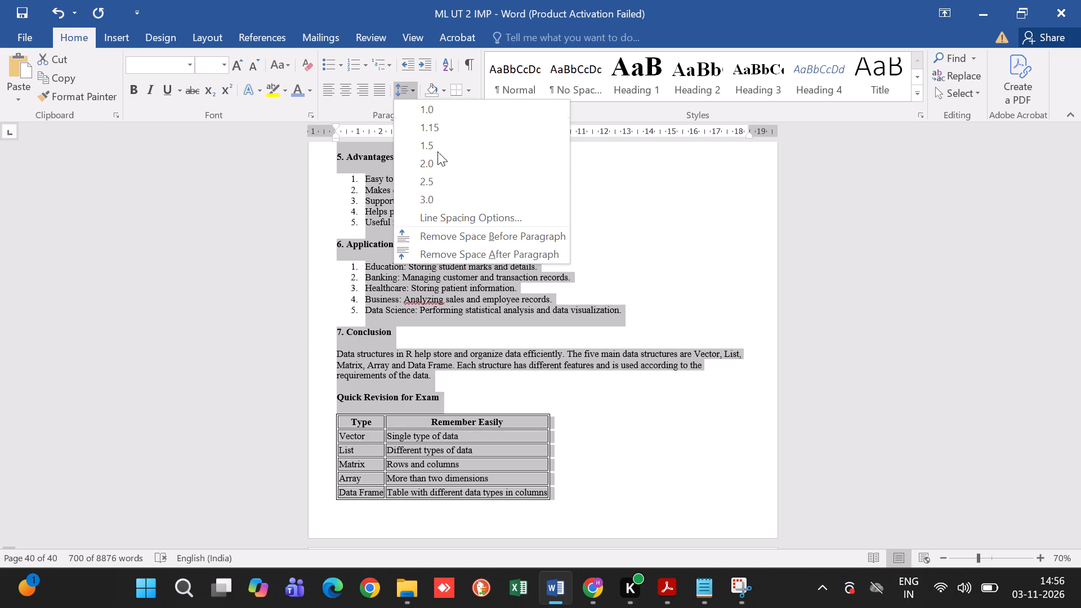
click(446, 246)
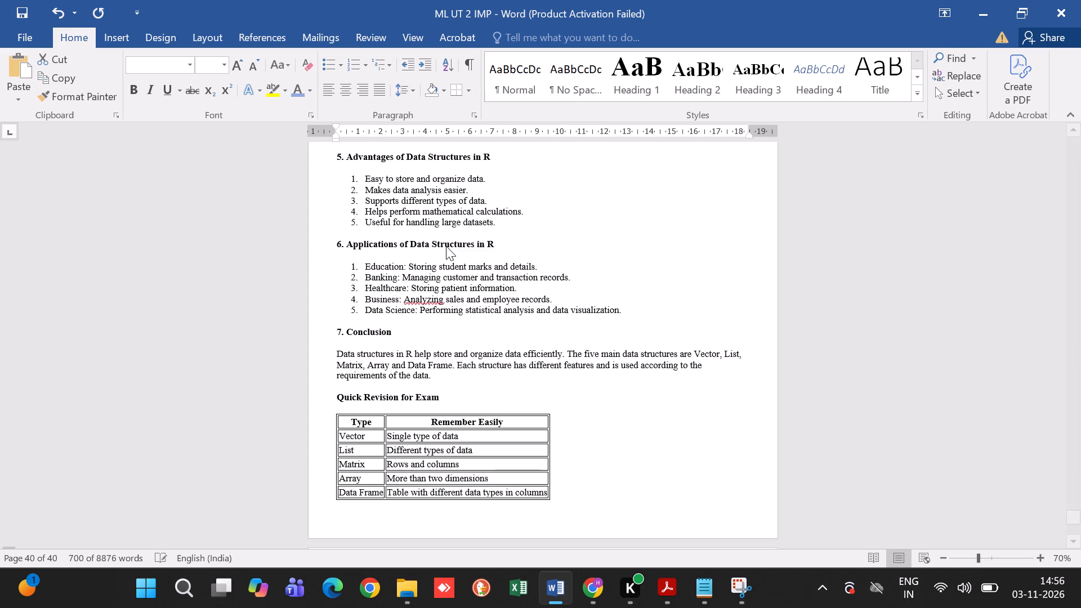
click(416, 97)
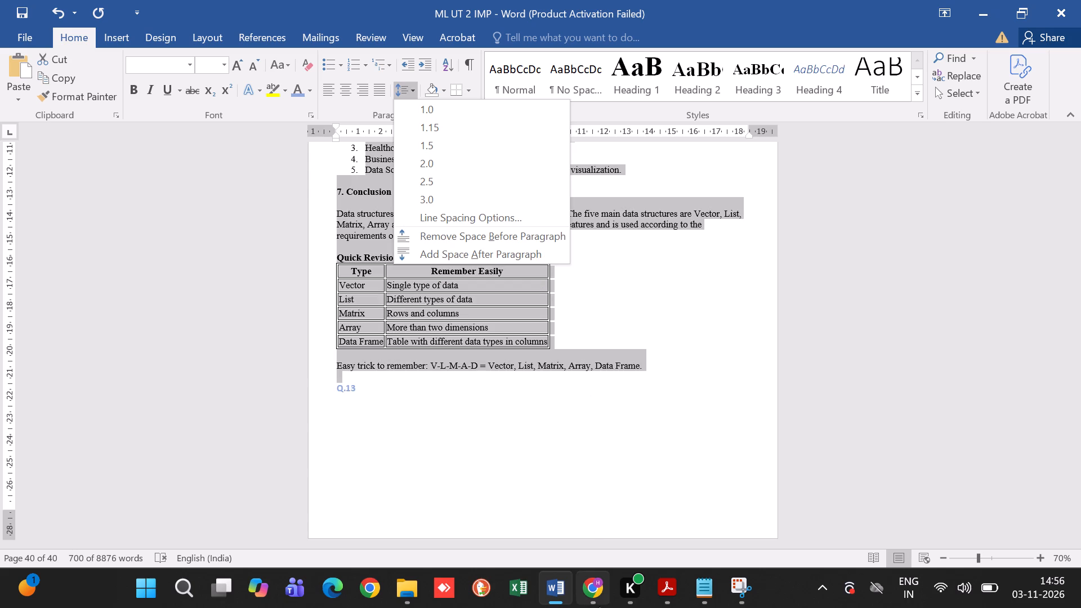
Copy Scaler's R Data Structures diagram from the Google image results in Chrome and paste it into the array output in Word.
click(588, 587)
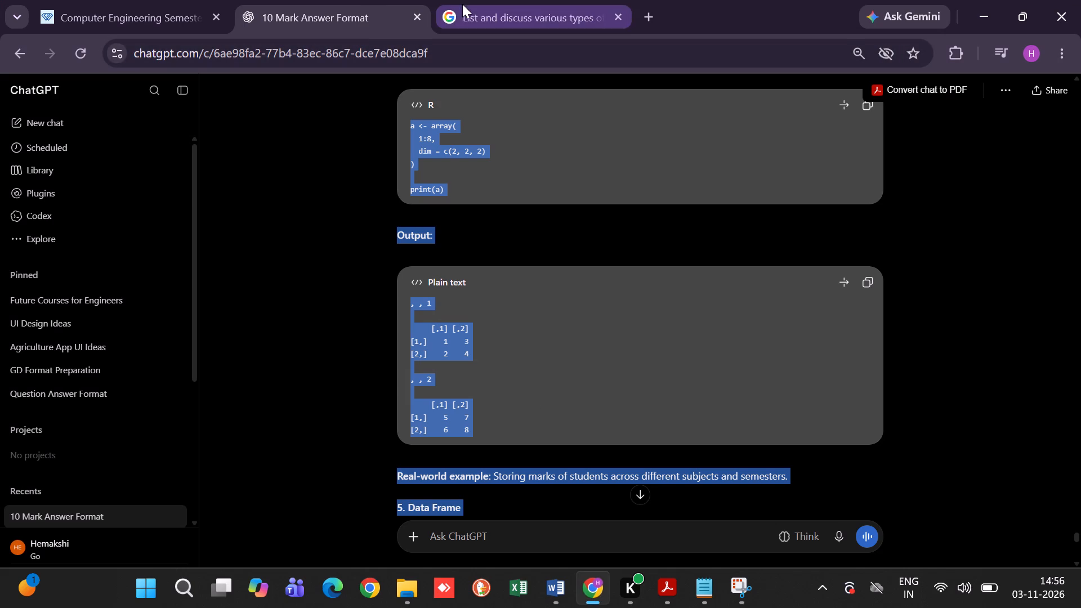
click(463, 7)
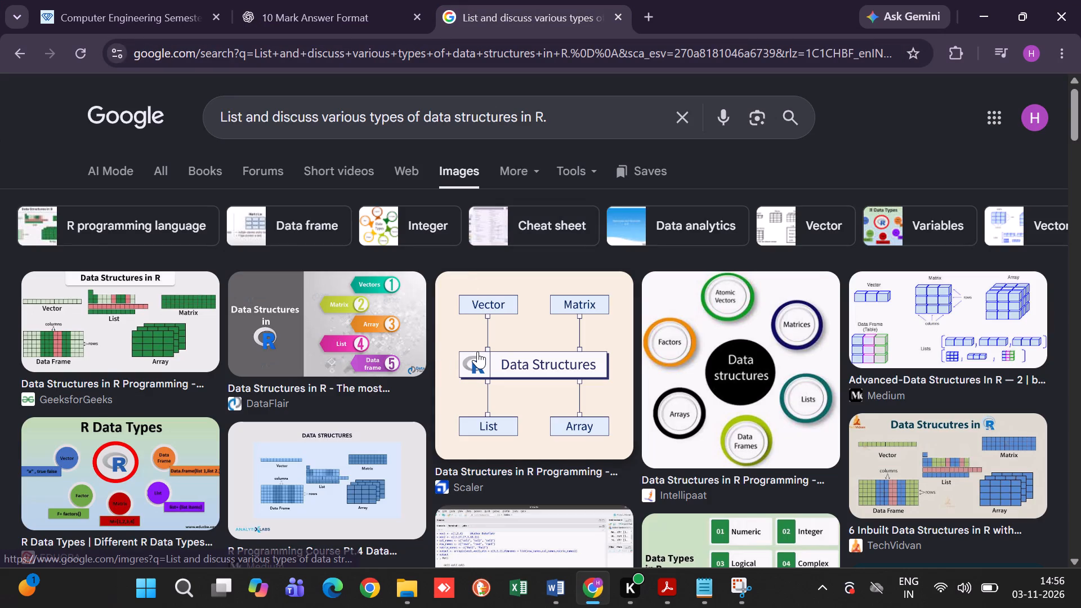
right_click(477, 351)
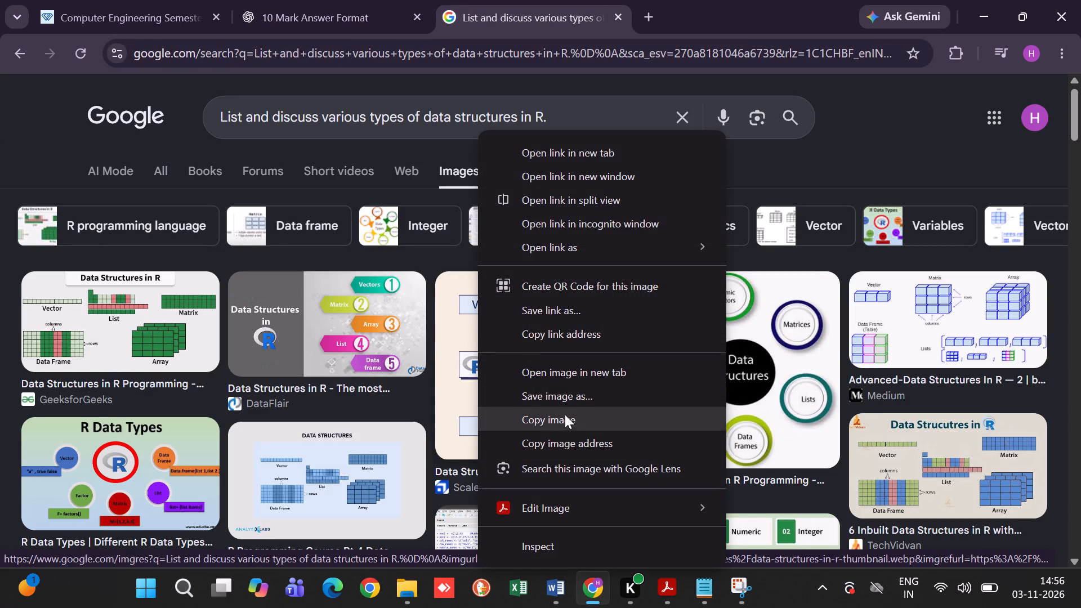
click(565, 414)
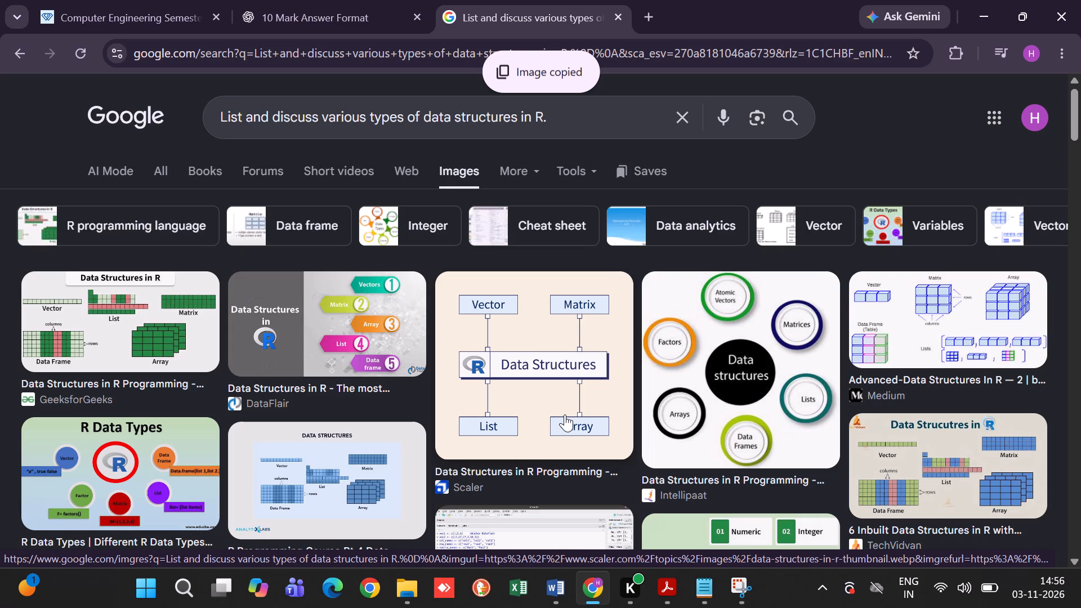
click(560, 580)
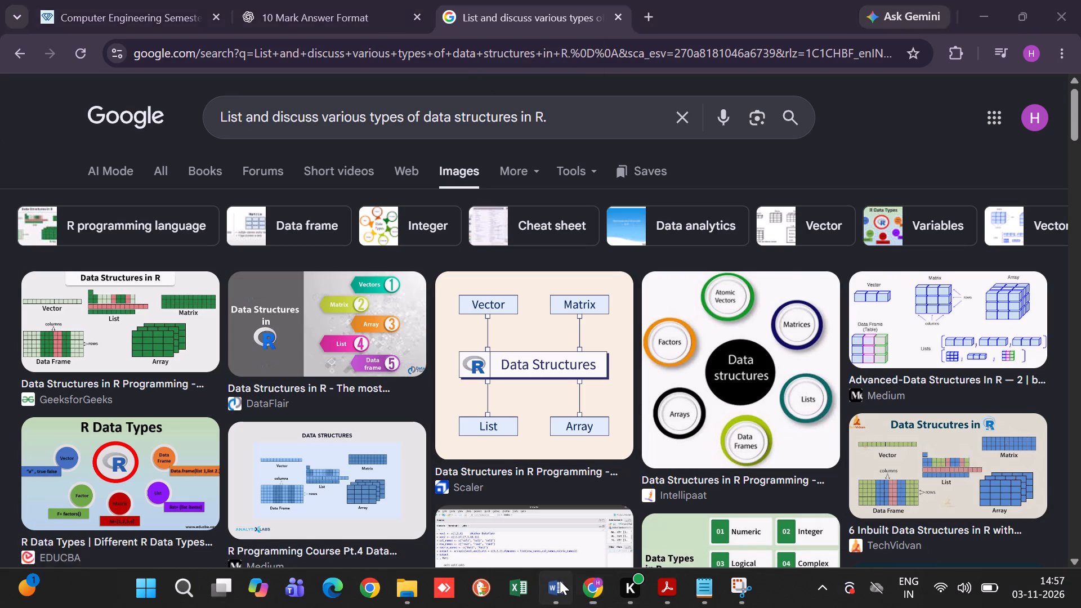
scroll(678, 388, up, 5)
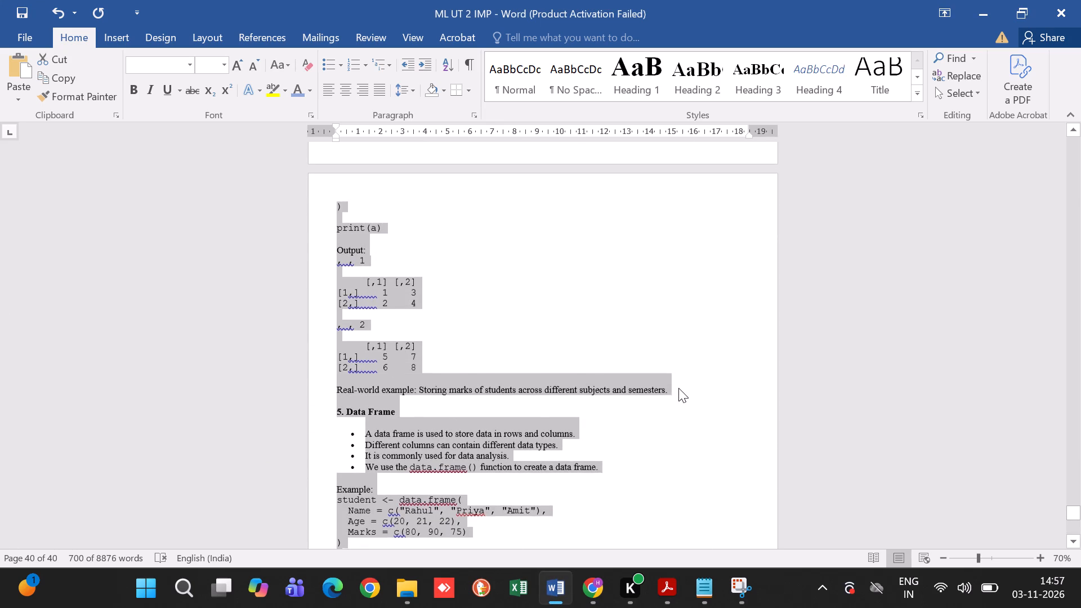
click(495, 298)
key(ctrl+v)
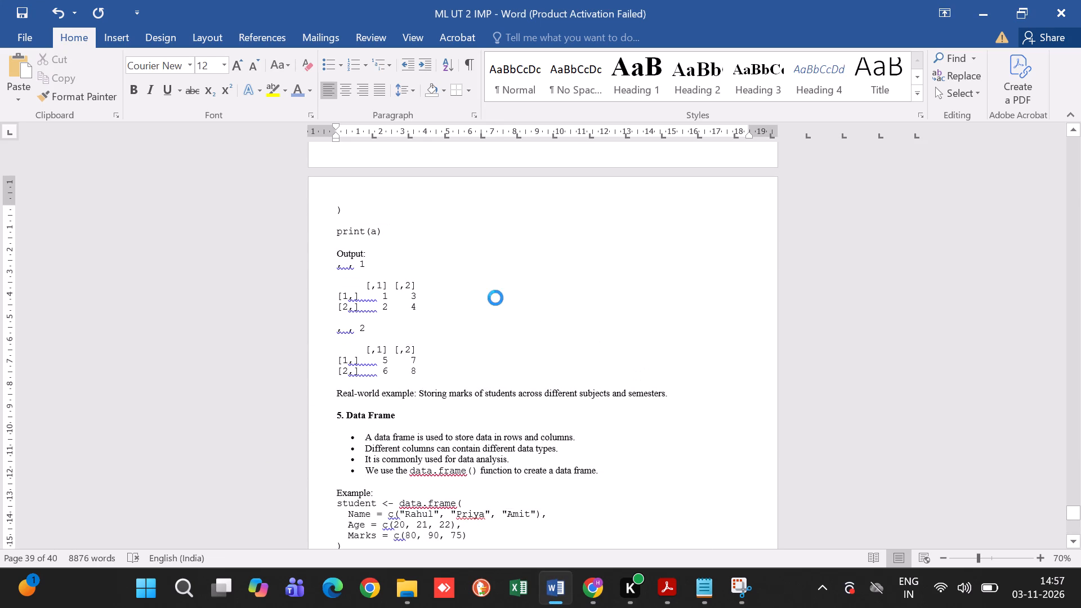
click(526, 337)
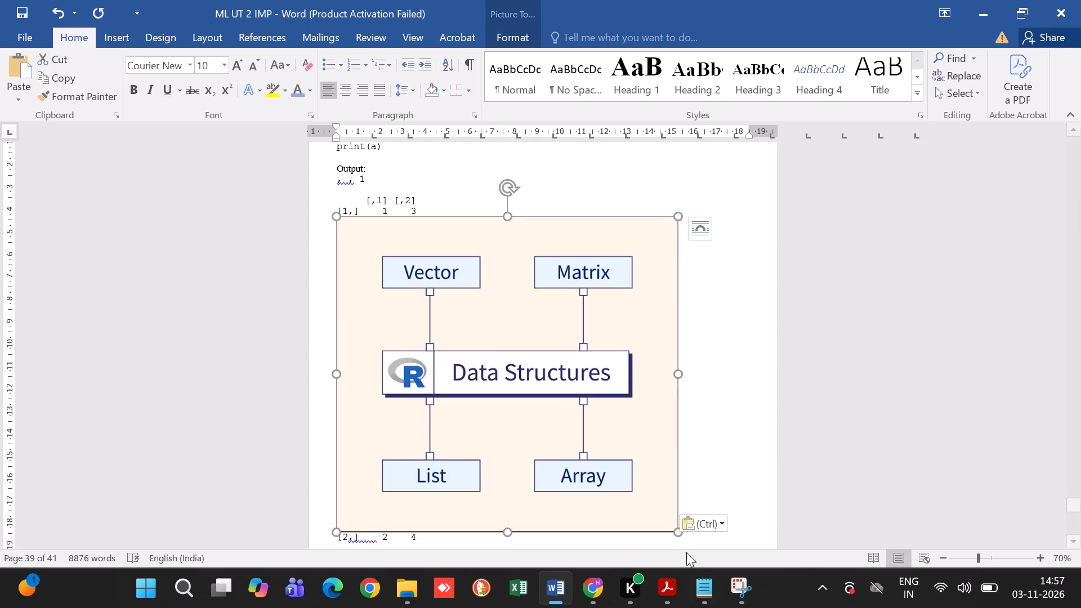
Shrink the pasted Data Structures diagram and place it with Through text wrapping near the page's right edge, beside the array output.
drag(678, 538, 543, 327)
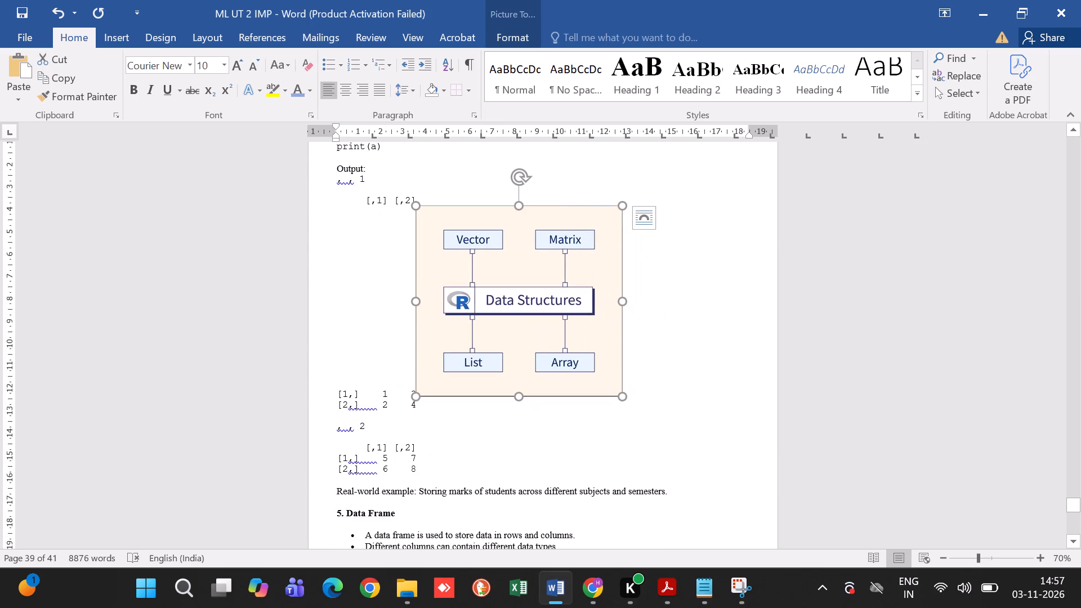
click(647, 219)
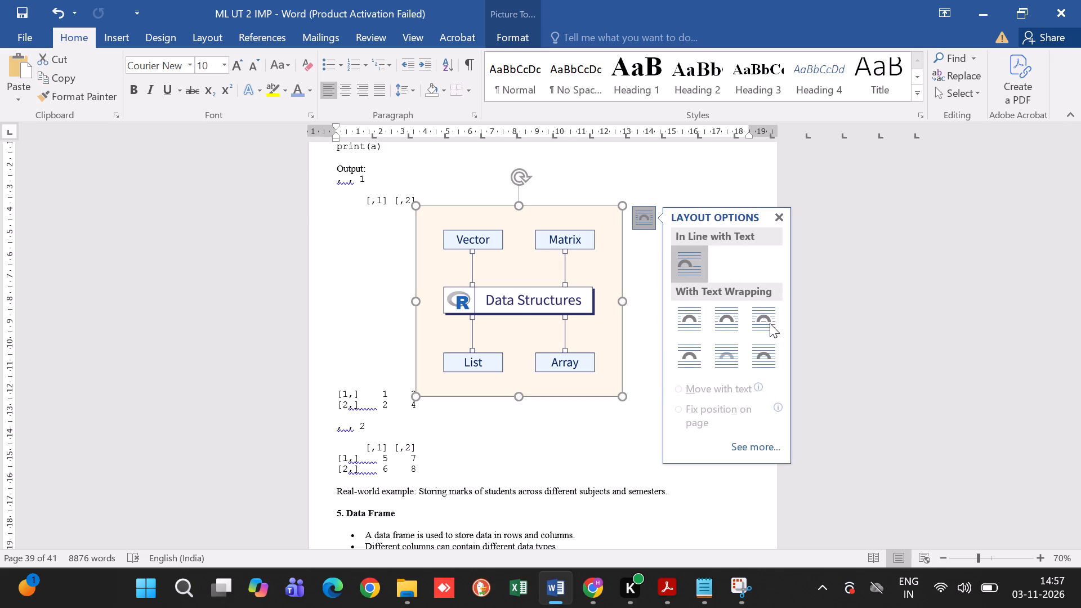
click(770, 323)
drag(466, 247, 562, 182)
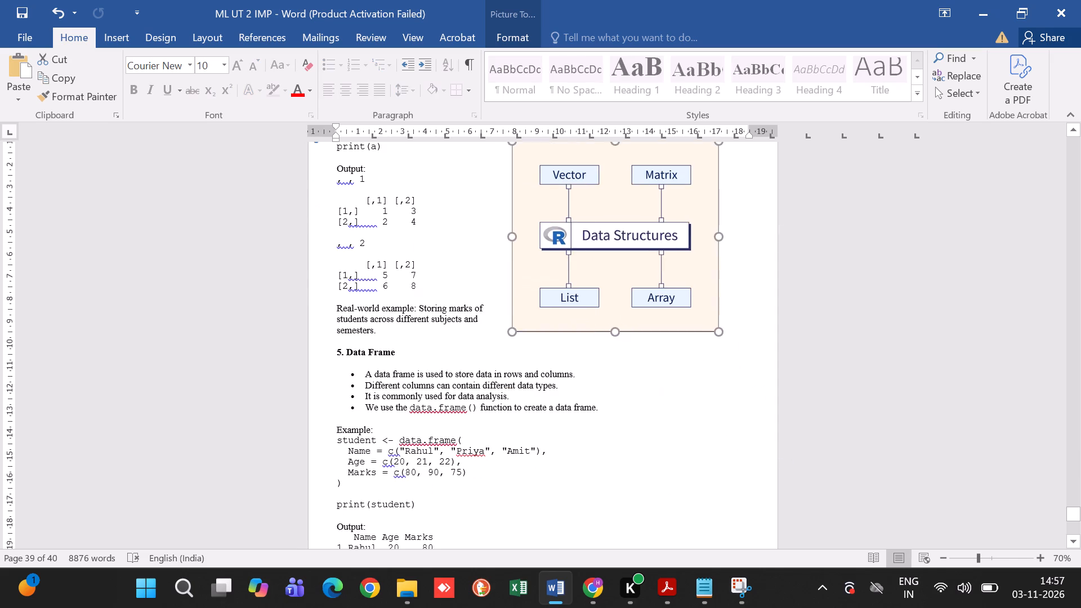
scroll(562, 182, up, 1)
drag(602, 428, 618, 418)
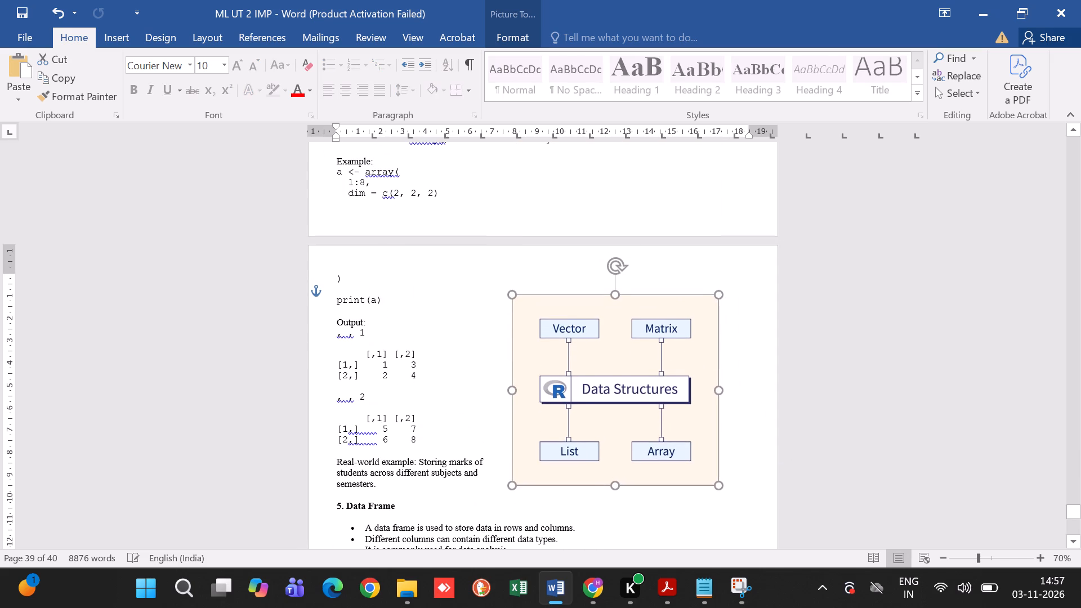
drag(618, 418, 653, 383)
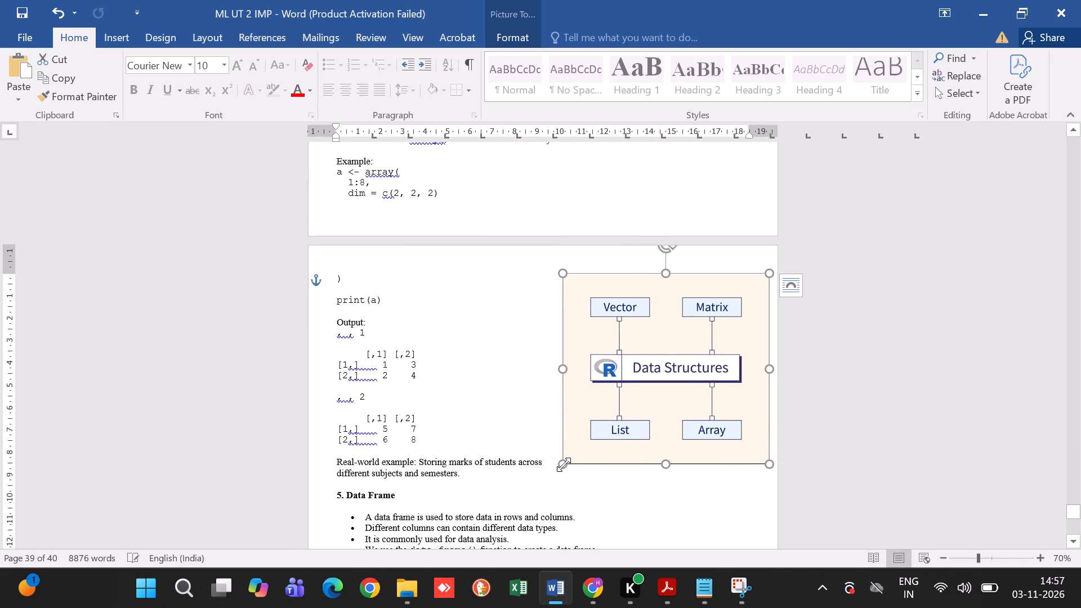
drag(564, 464, 624, 375)
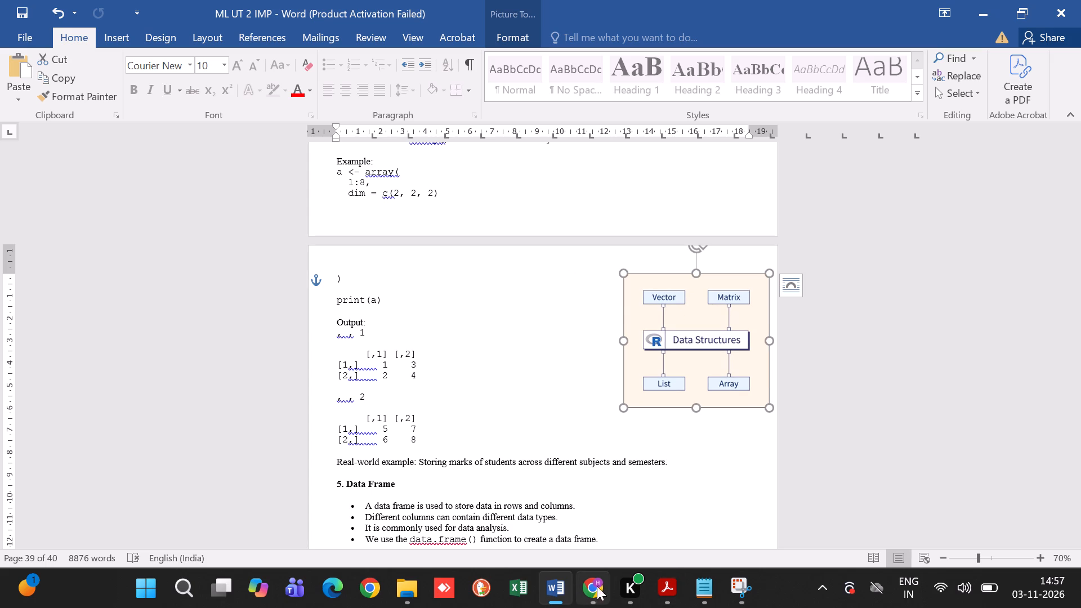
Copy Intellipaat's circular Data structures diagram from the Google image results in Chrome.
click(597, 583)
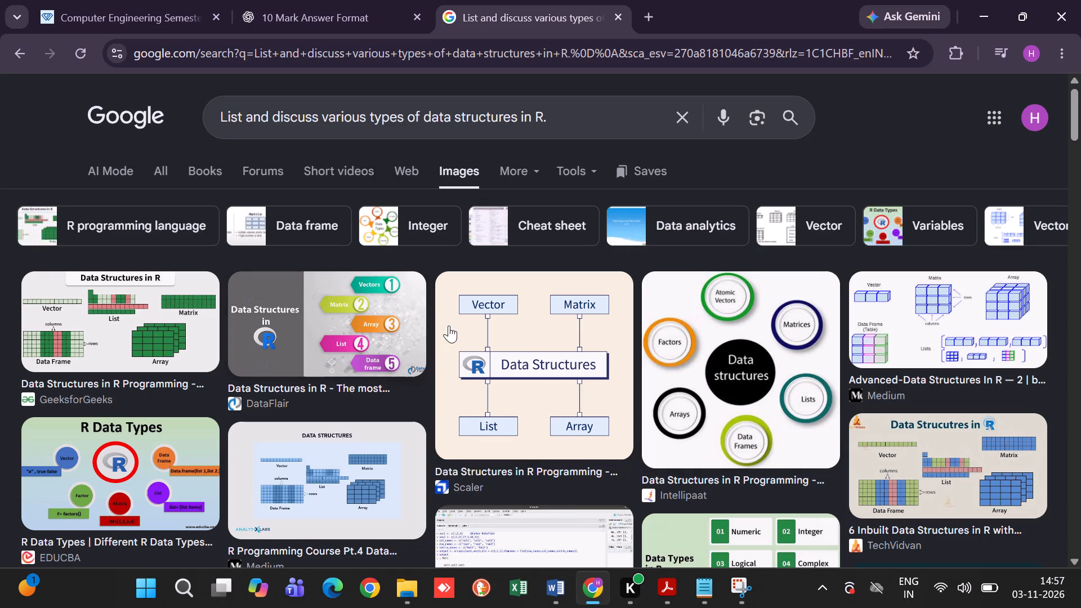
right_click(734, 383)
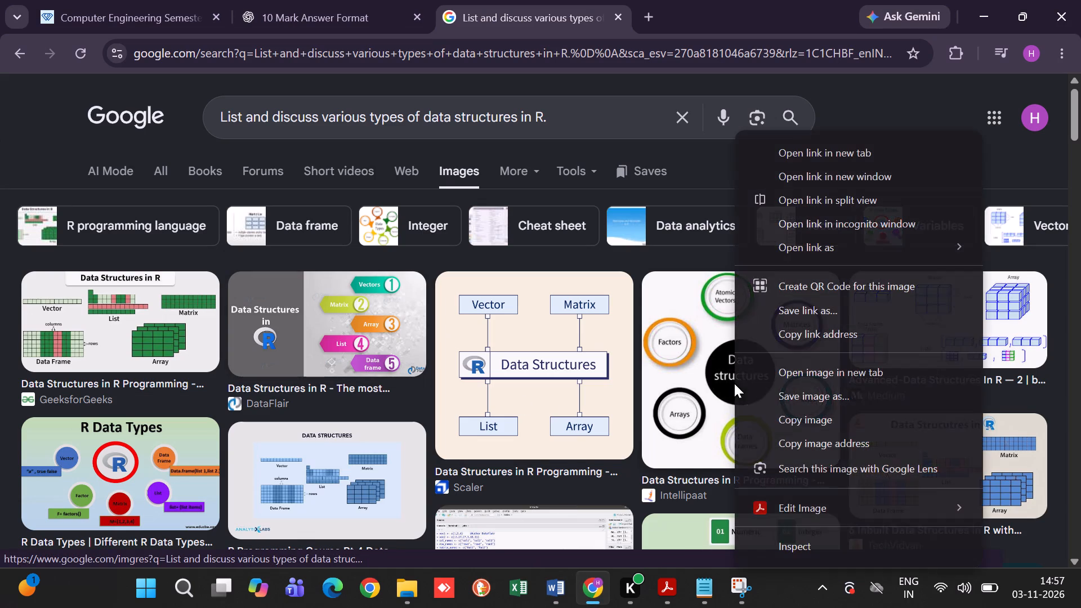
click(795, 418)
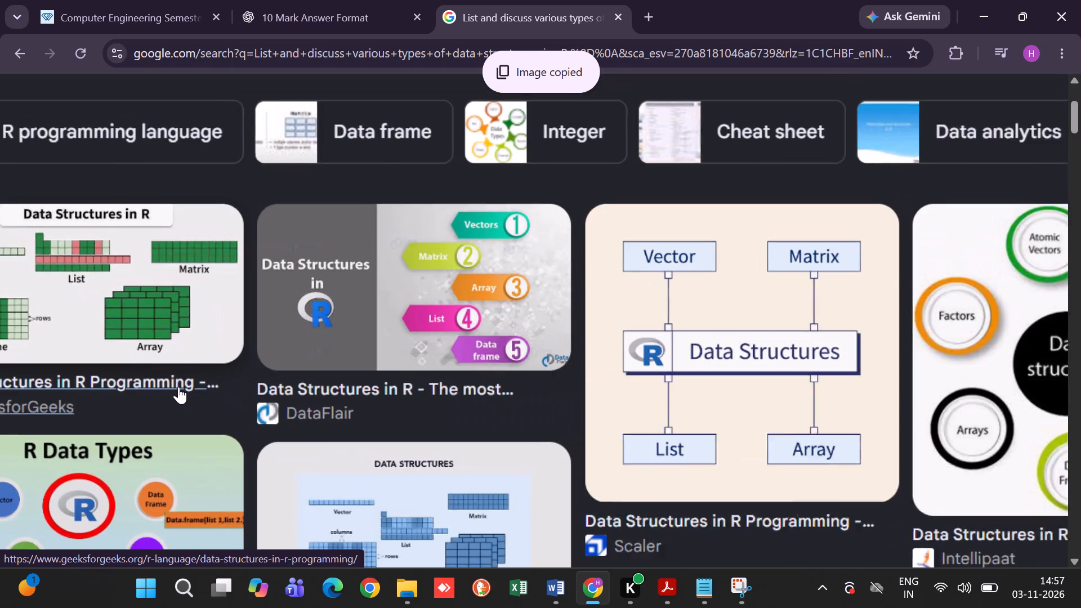
Copy EDUCBA's R Data Types image from the Google image results and paste it after "ncol = 3" in Word's matrix example.
scroll(178, 387, right, 1)
scroll(175, 387, down, 1)
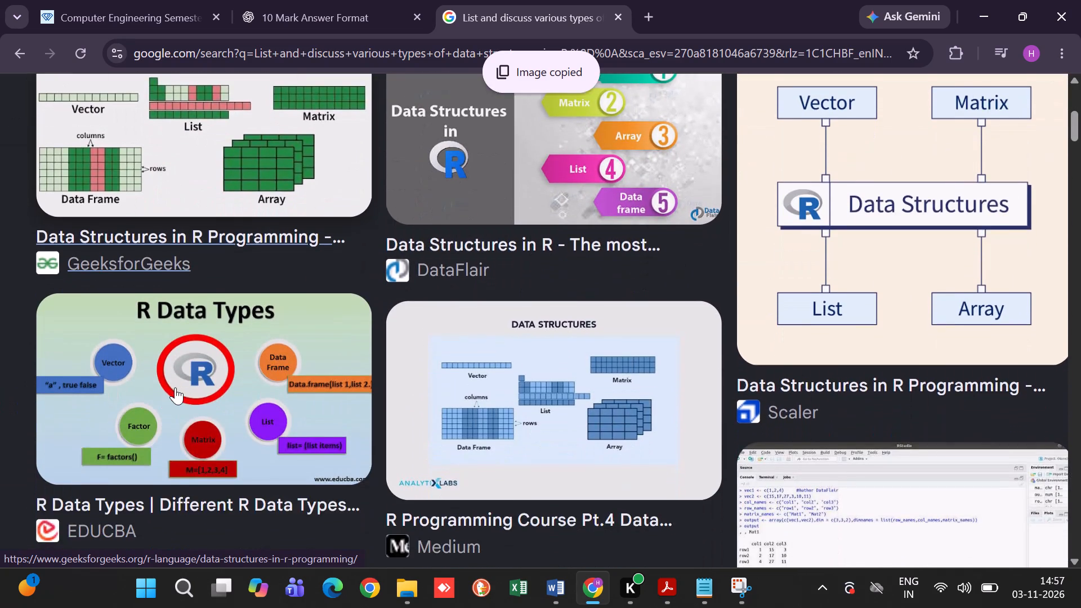
scroll(175, 387, down, 1)
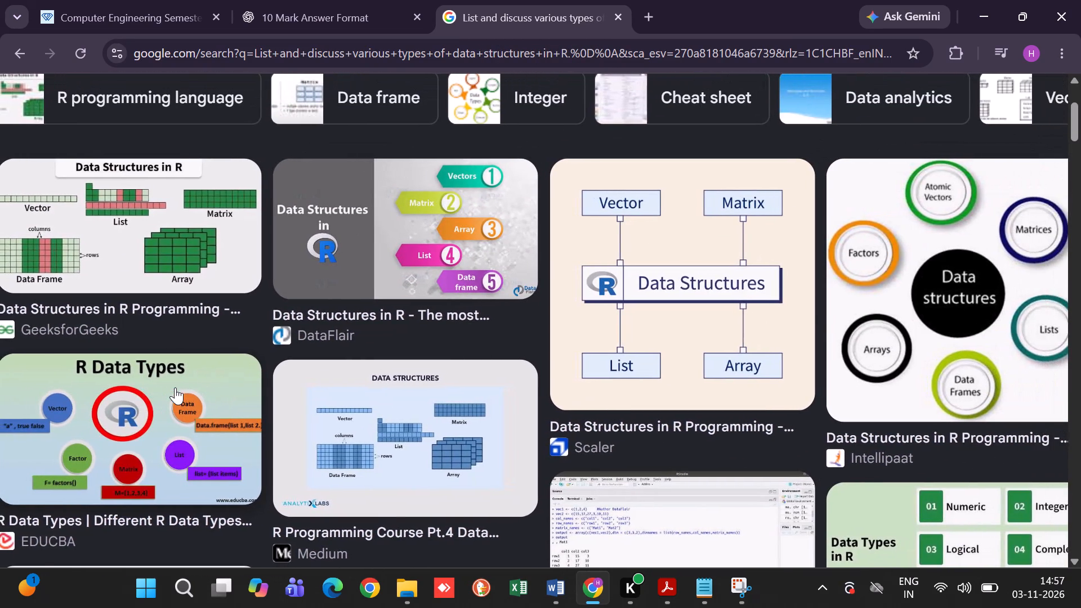
right_click(169, 436)
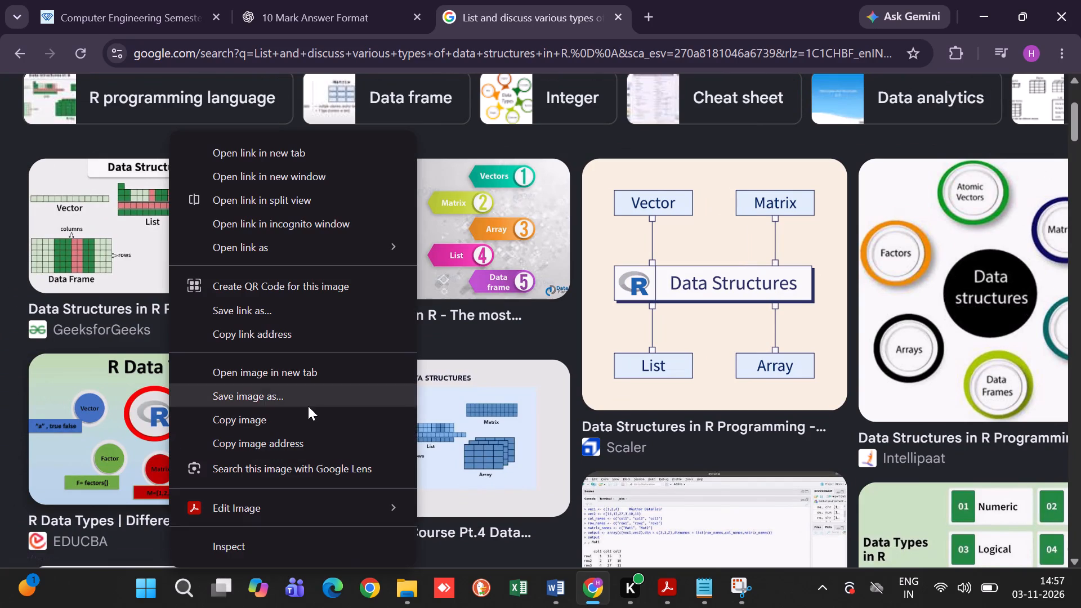
click(273, 420)
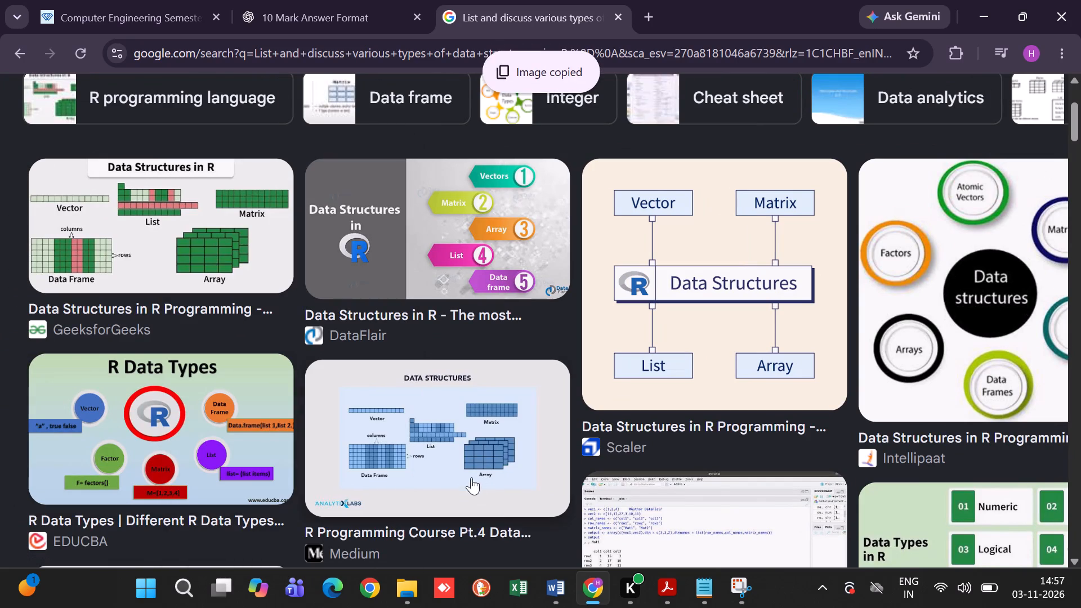
click(547, 594)
scroll(575, 405, up, 2)
scroll(619, 523, up, 1)
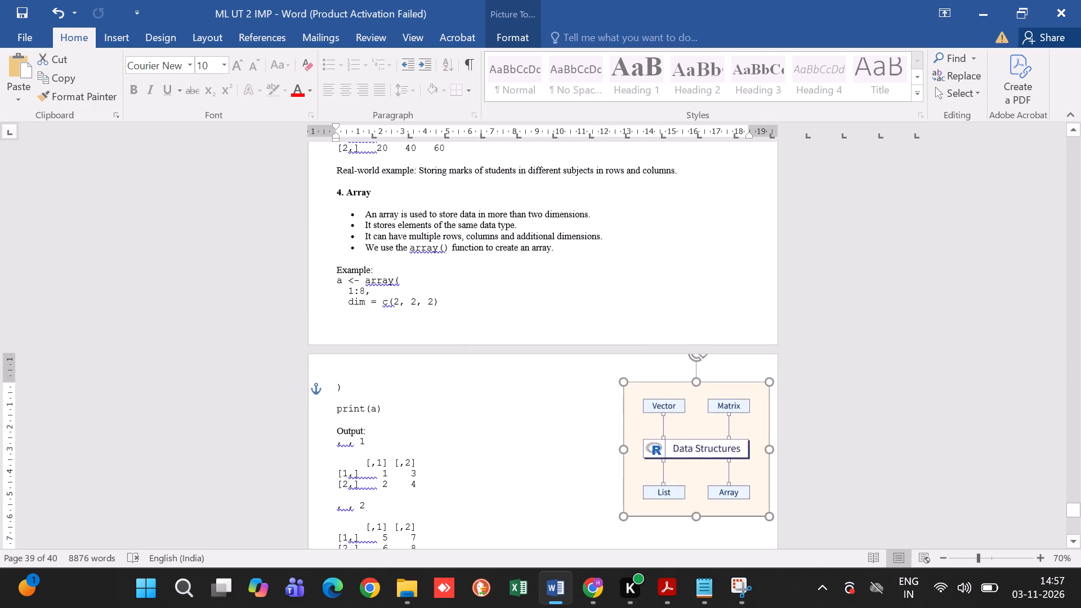
scroll(584, 378, up, 4)
click(557, 355)
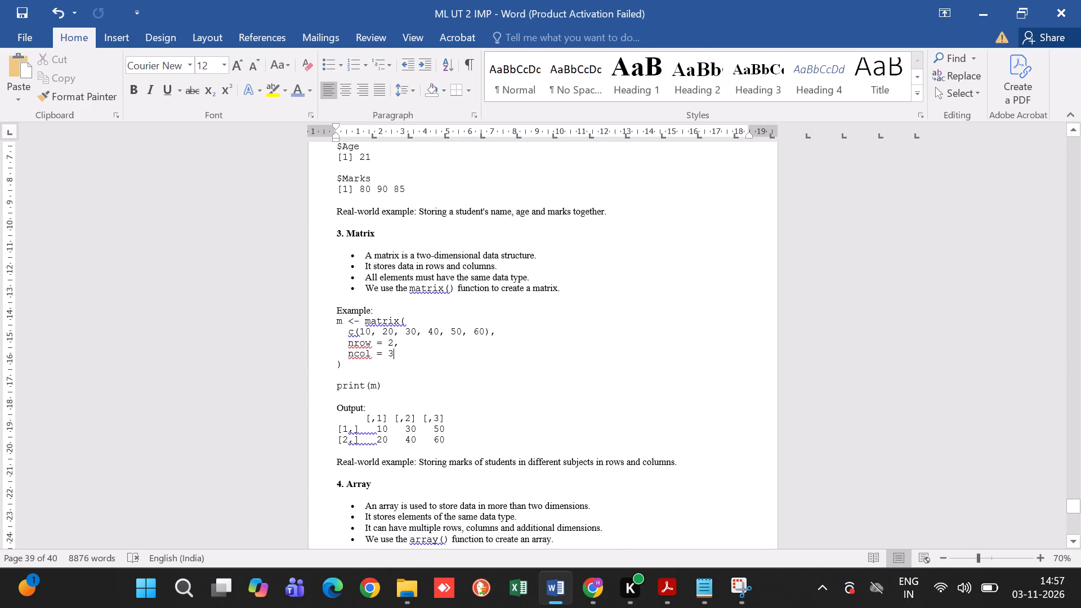
key(ctrl+v)
click(557, 355)
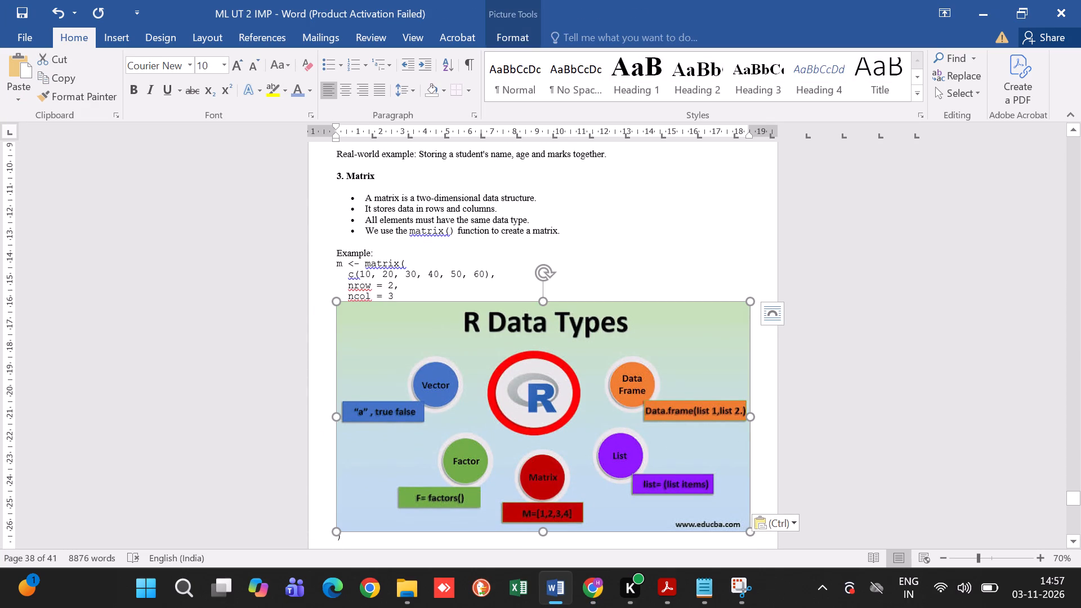
Shrink the R Data Types picture and place it with Through text wrapping beside the matrix example, against the page's right edge.
drag(749, 532, 486, 361)
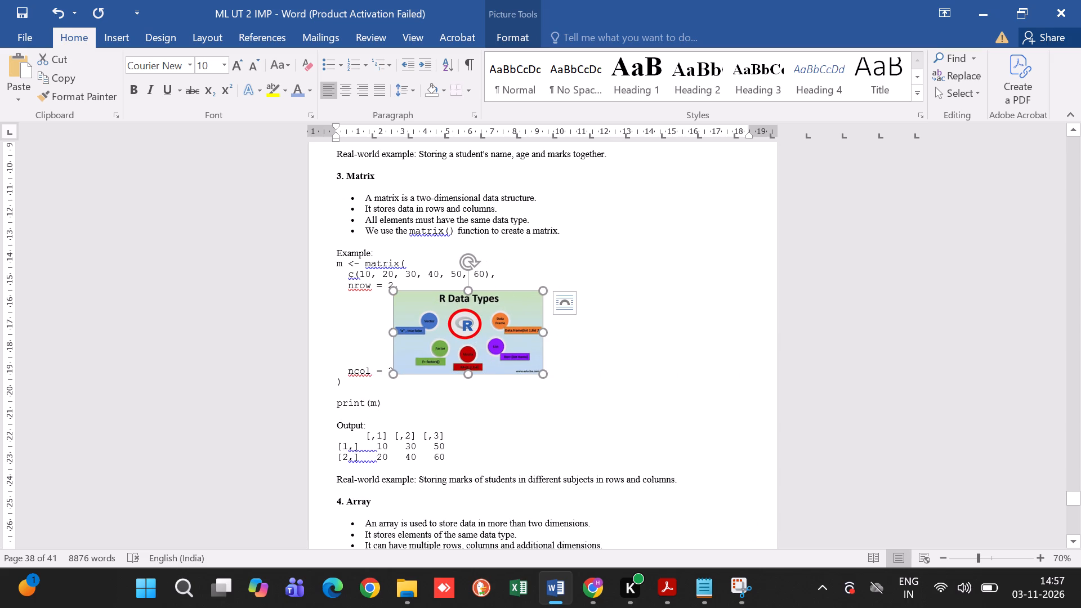
scroll(562, 307, right, 1)
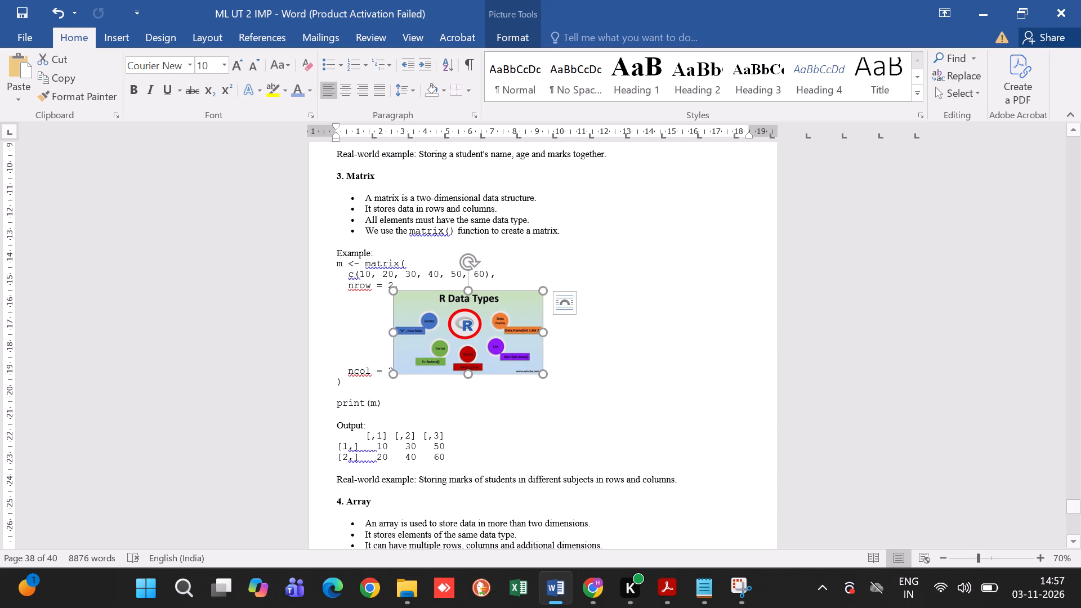
click(559, 306)
click(687, 400)
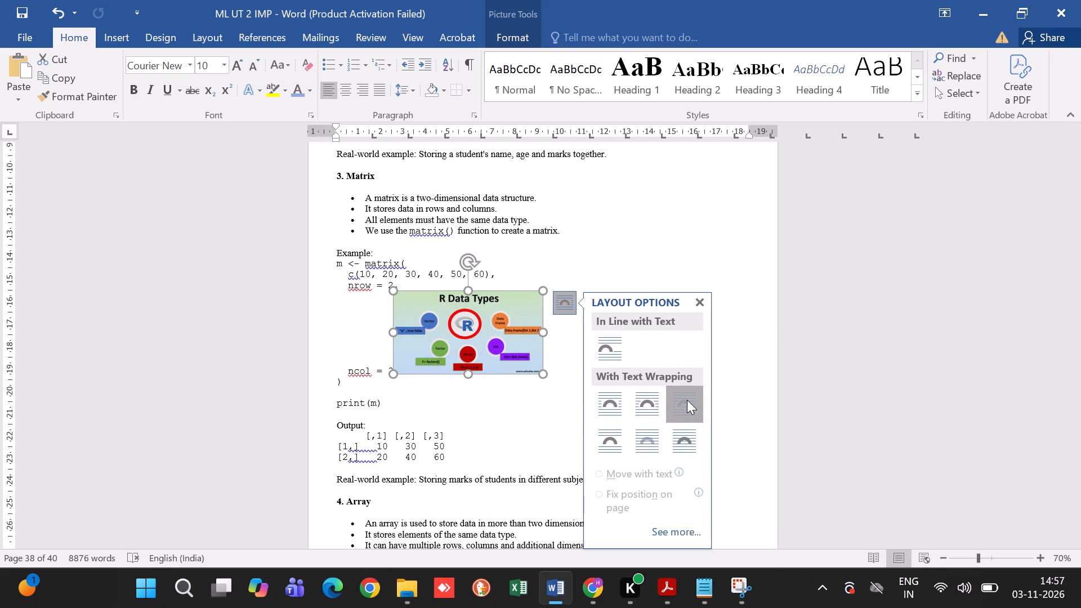
drag(519, 346, 674, 267)
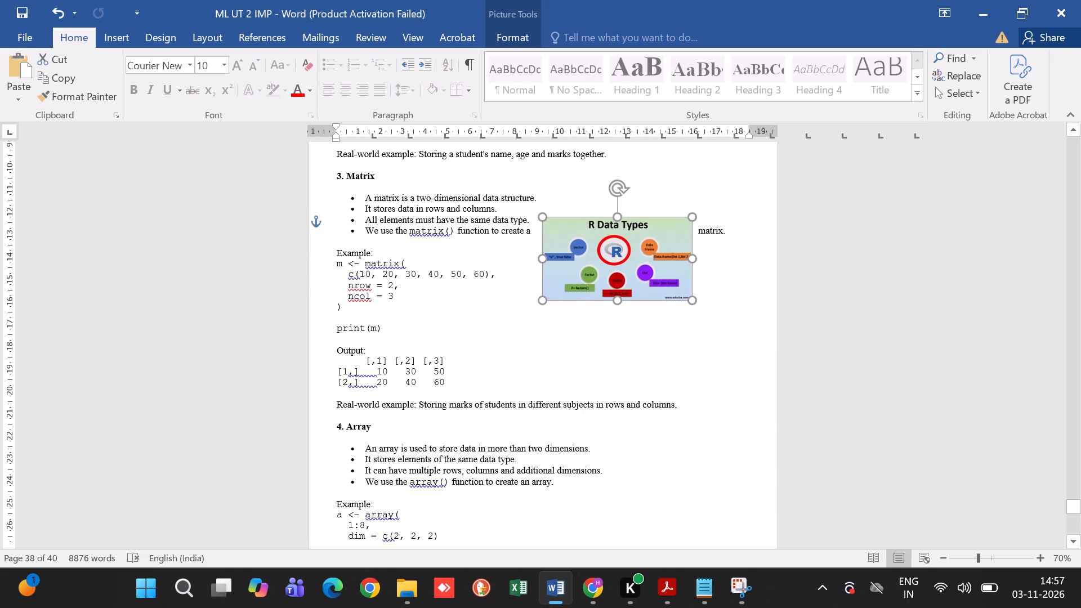
drag(674, 267, 726, 298)
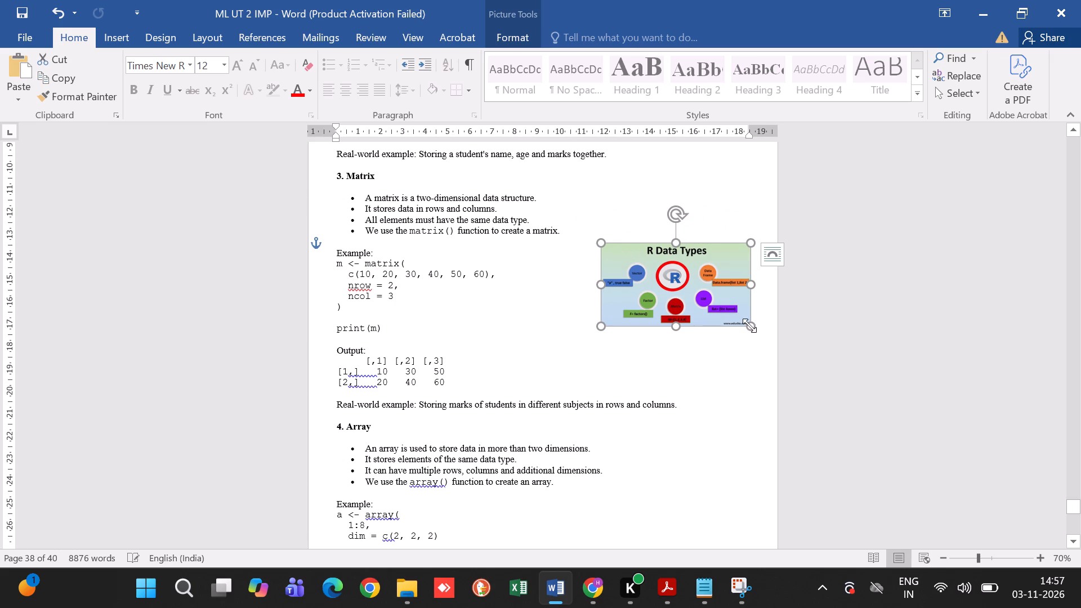
drag(748, 325, 785, 342)
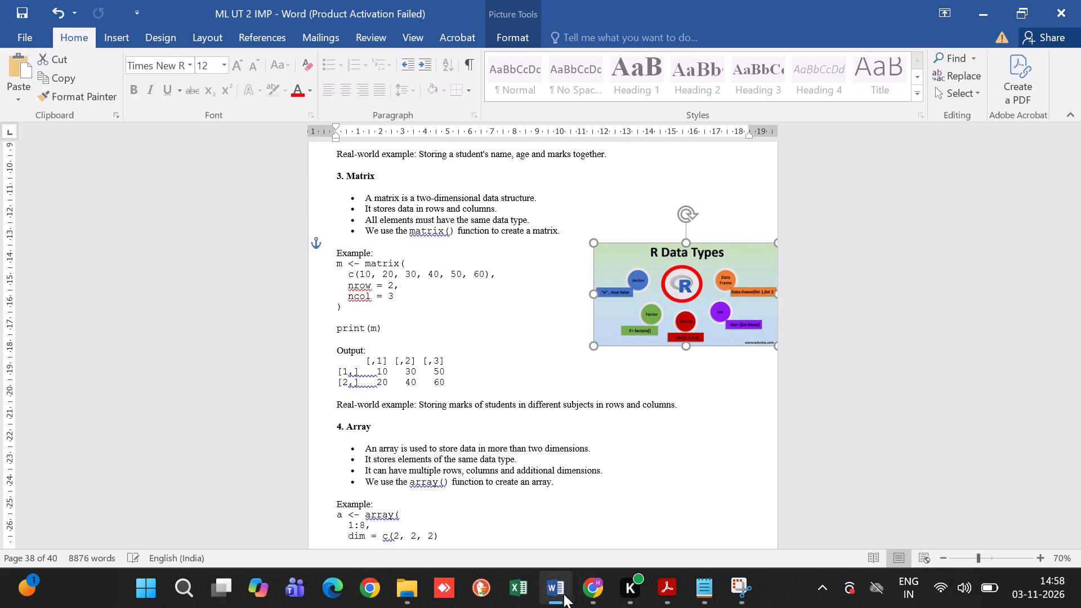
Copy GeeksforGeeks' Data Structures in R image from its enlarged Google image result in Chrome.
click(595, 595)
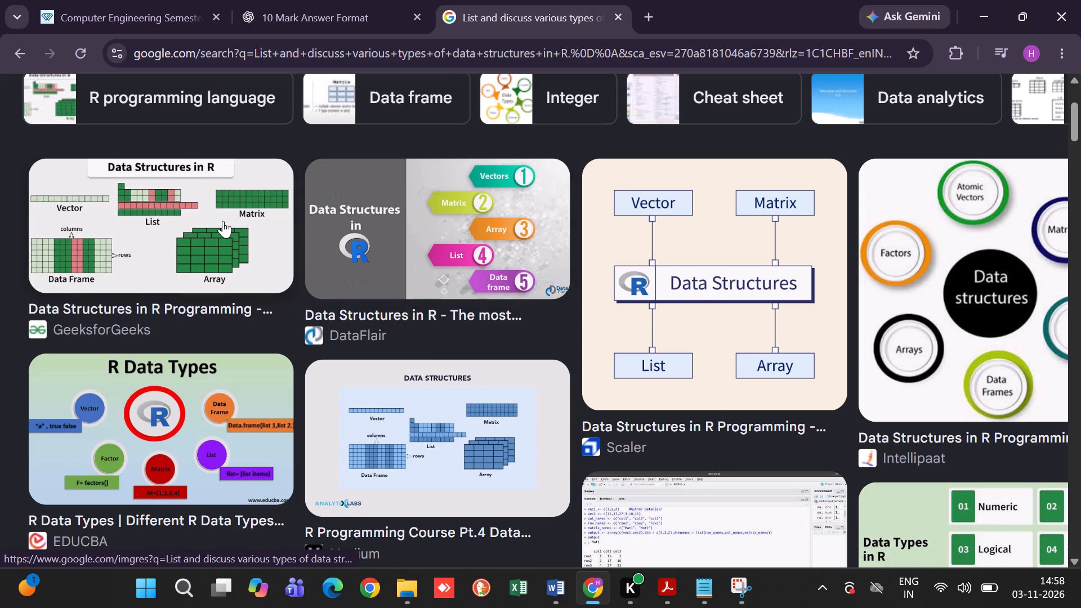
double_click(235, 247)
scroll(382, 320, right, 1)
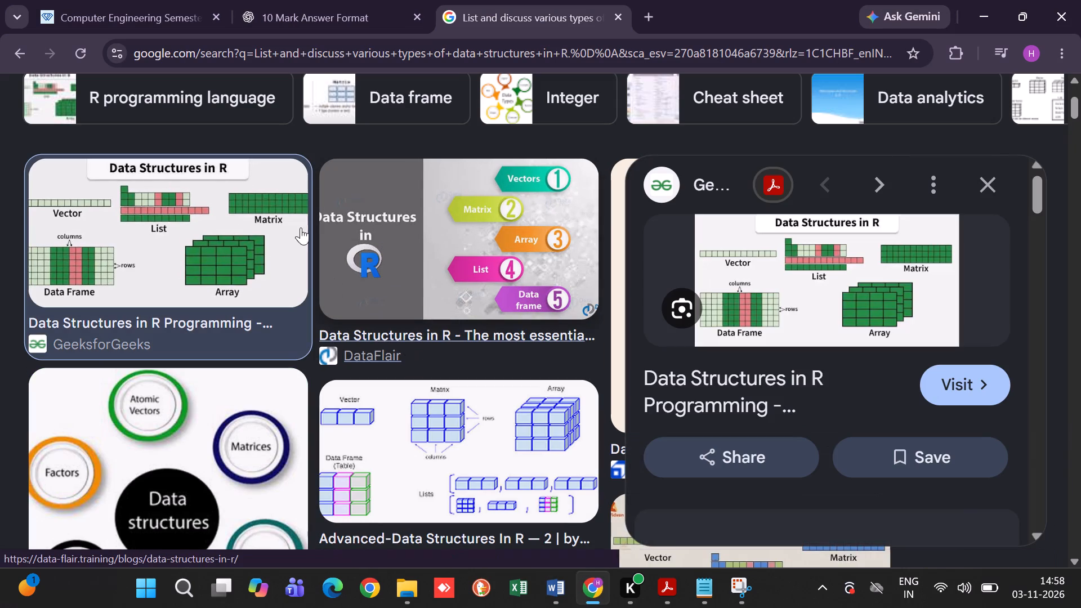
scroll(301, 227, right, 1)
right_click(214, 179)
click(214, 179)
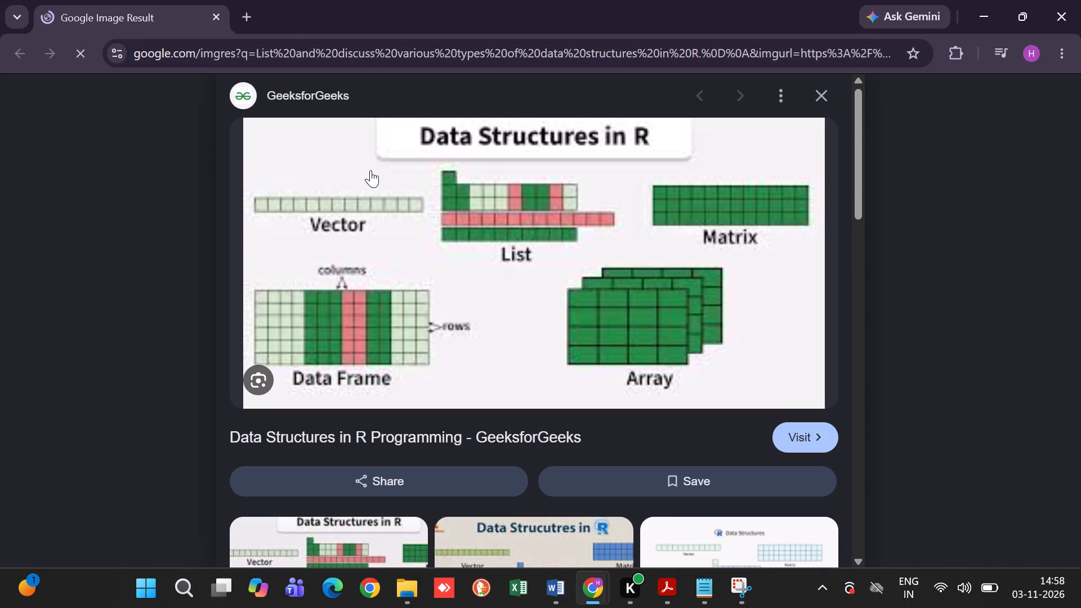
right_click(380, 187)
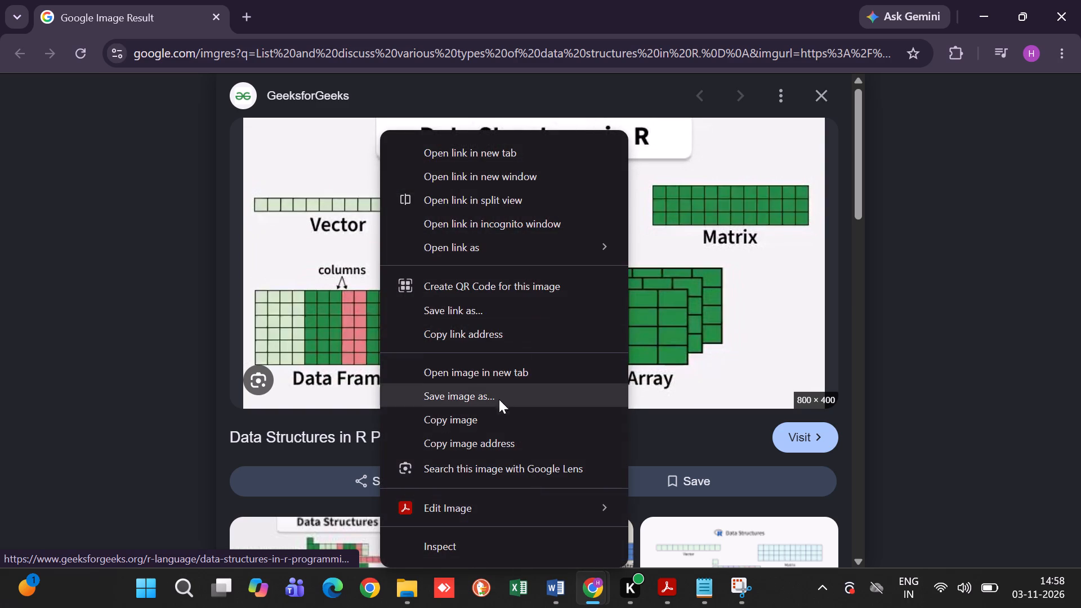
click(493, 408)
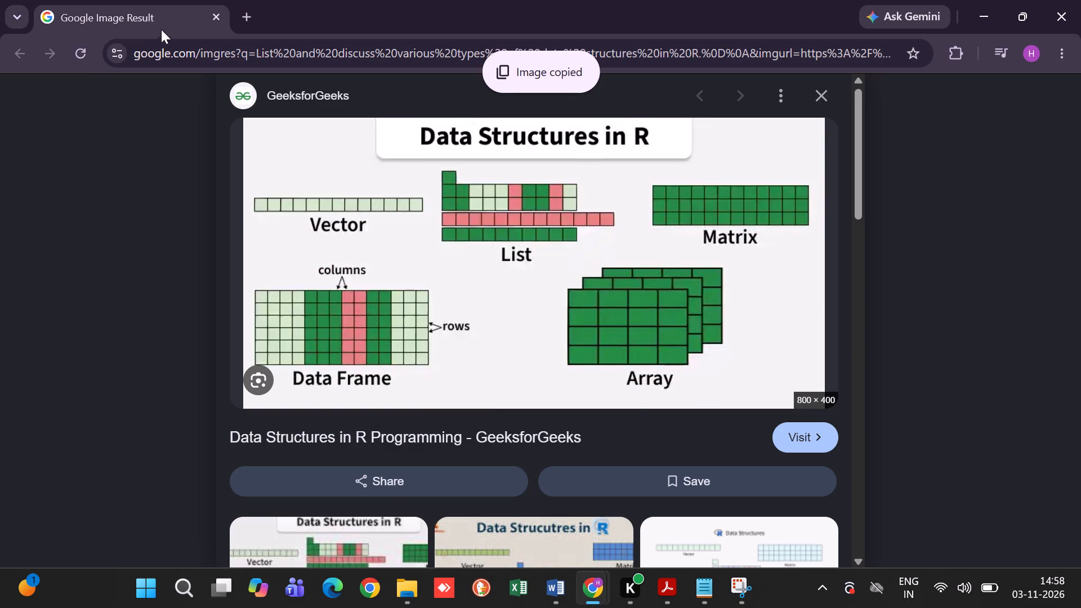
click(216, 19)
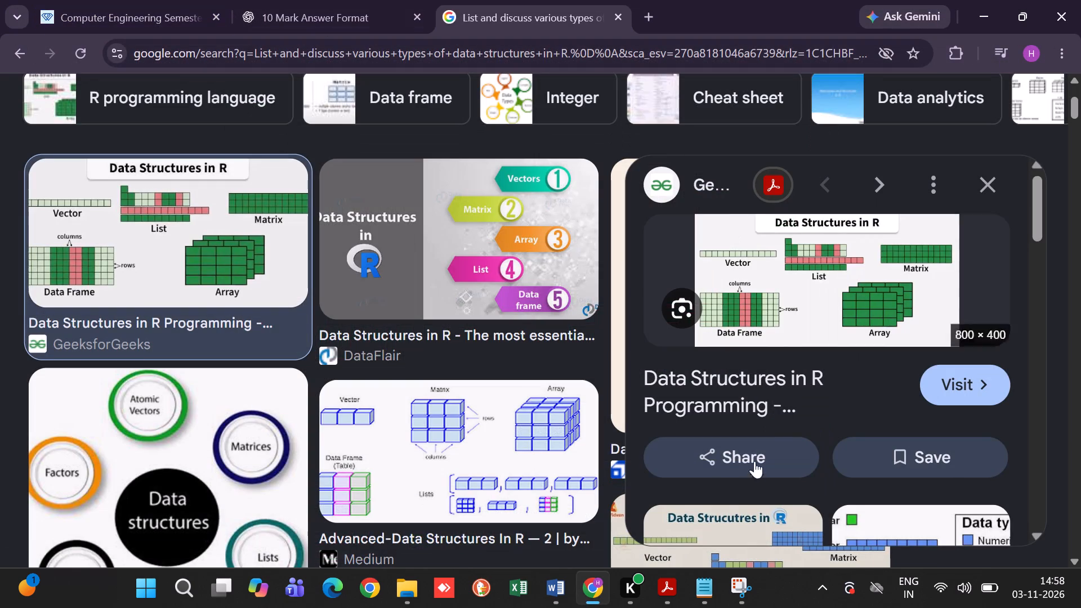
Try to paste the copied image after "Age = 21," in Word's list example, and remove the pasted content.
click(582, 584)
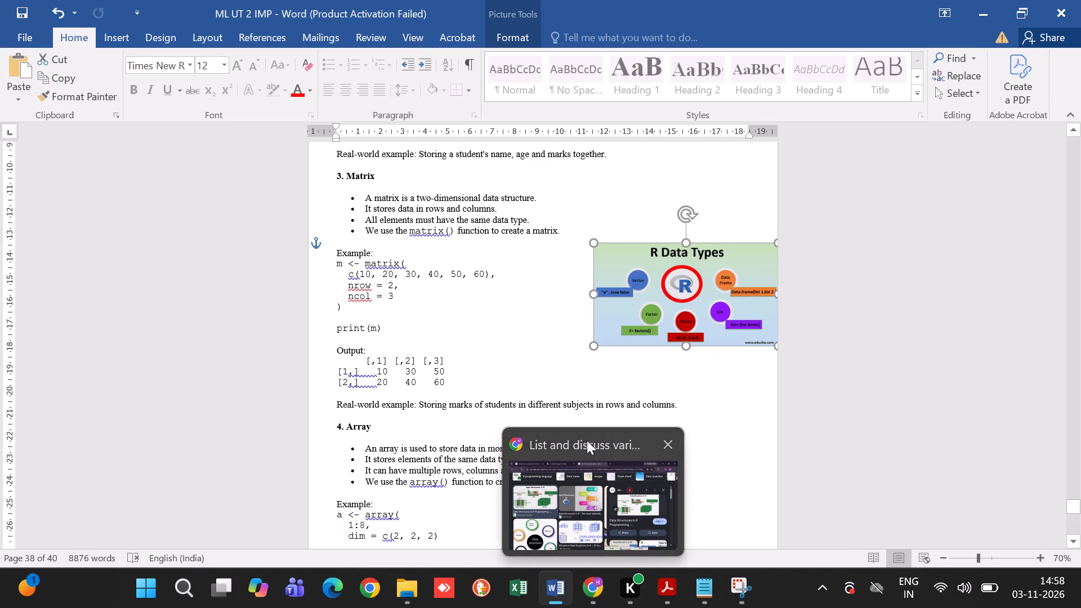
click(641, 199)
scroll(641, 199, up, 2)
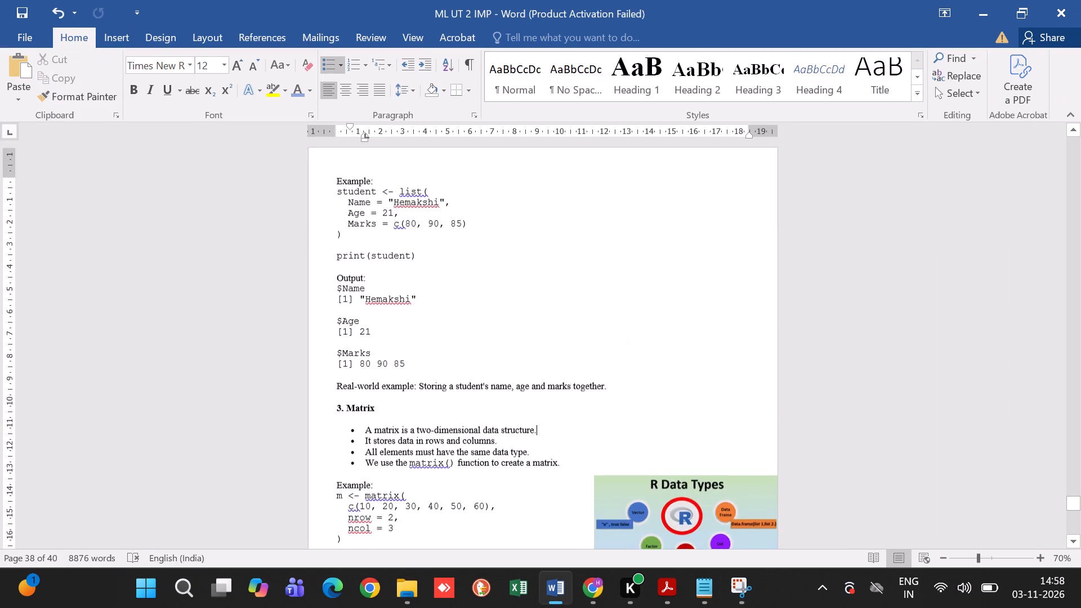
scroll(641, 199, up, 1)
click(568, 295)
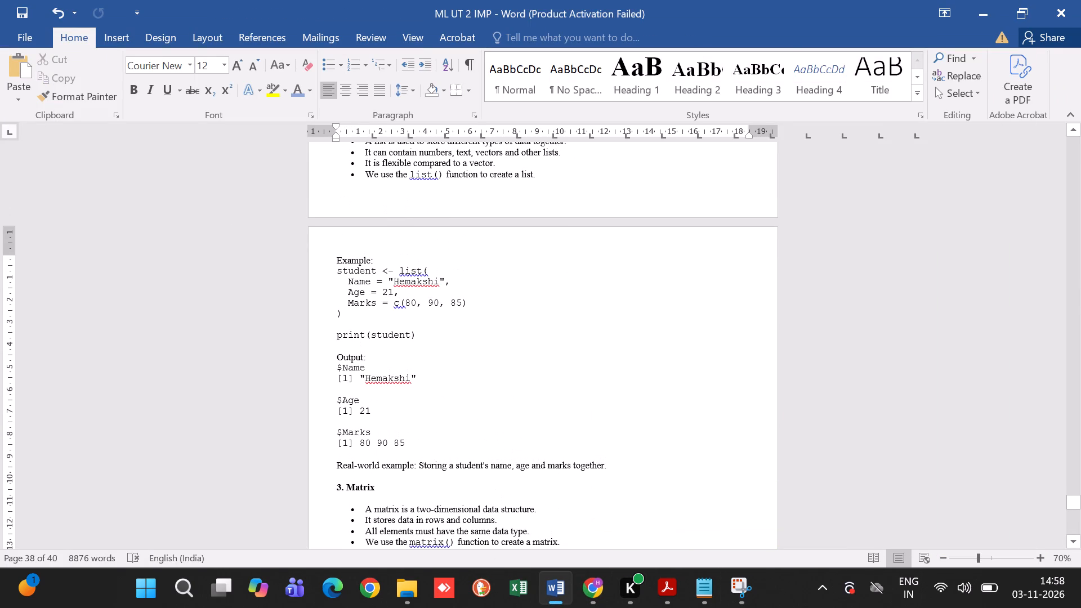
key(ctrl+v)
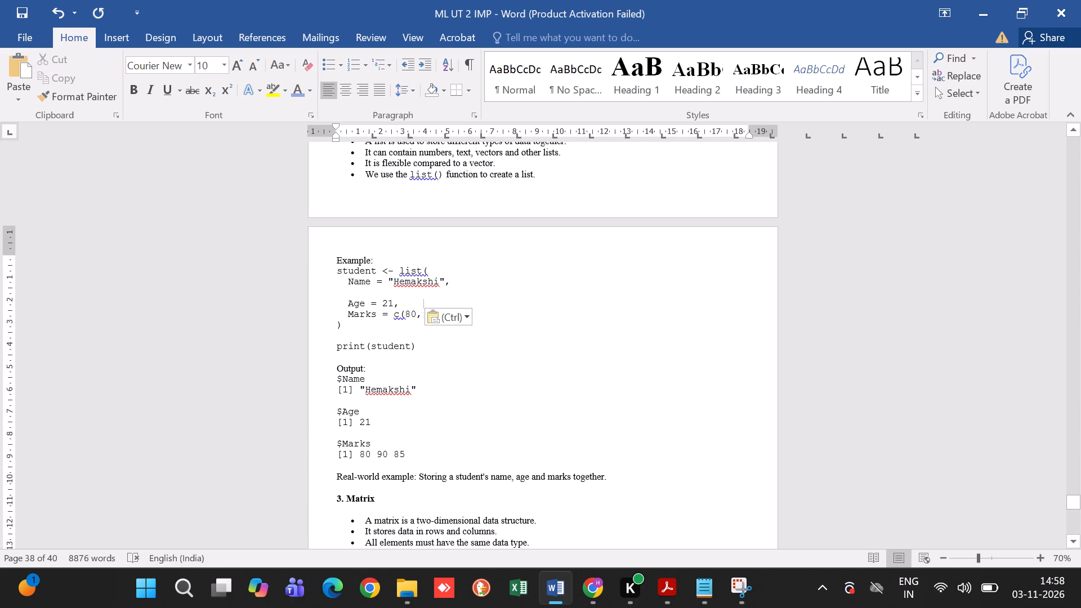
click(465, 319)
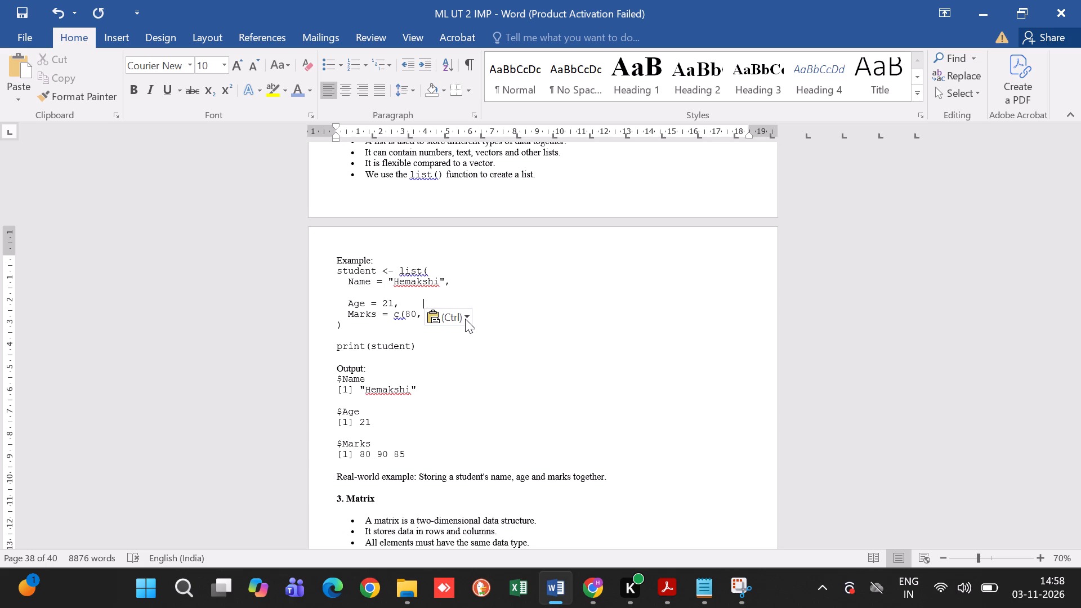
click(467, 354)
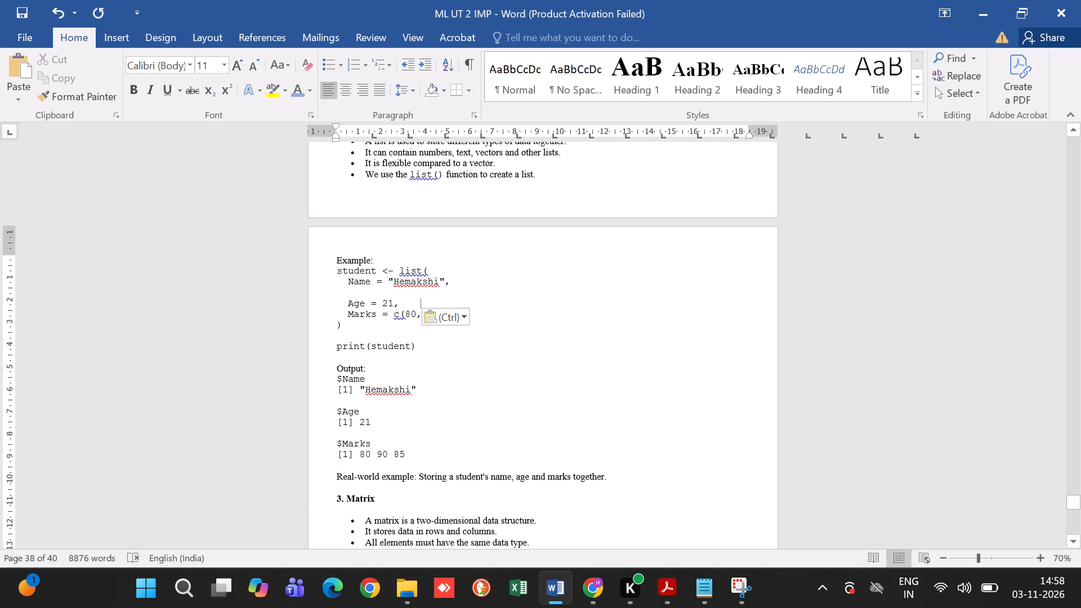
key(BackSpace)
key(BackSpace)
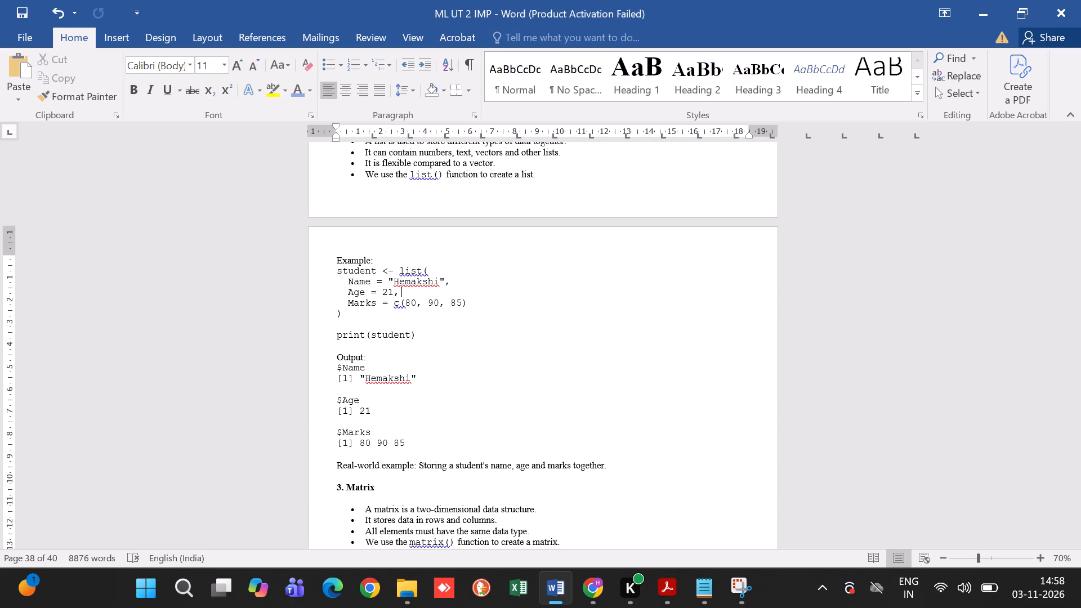
Copy GeeksforGeeks' Data Structures in R thumbnail from Chrome's image results and paste it after the $Name output in Word's list example.
click(579, 590)
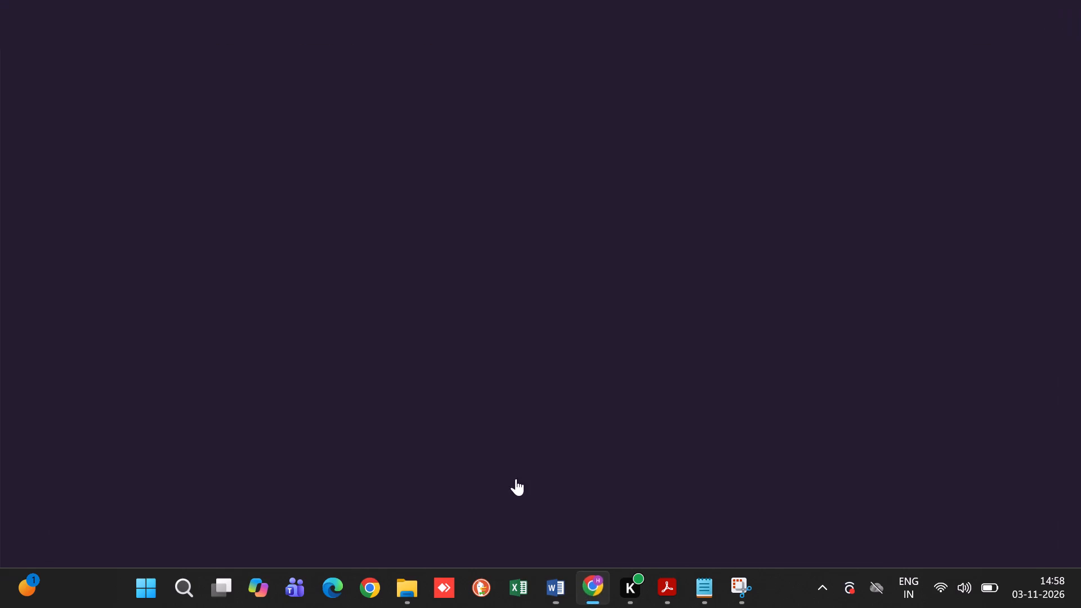
right_click(239, 256)
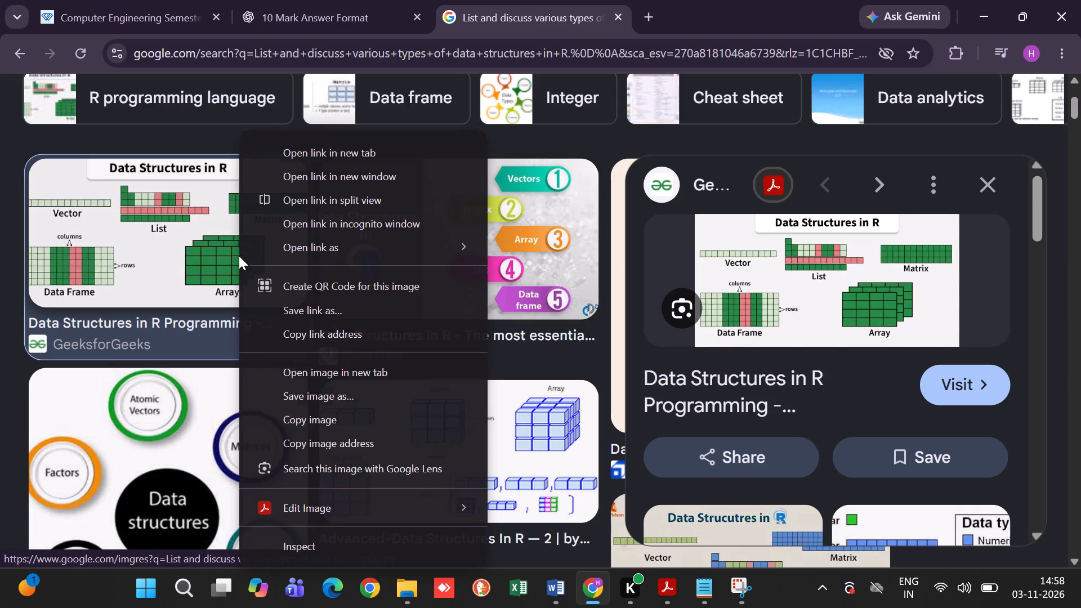
click(368, 417)
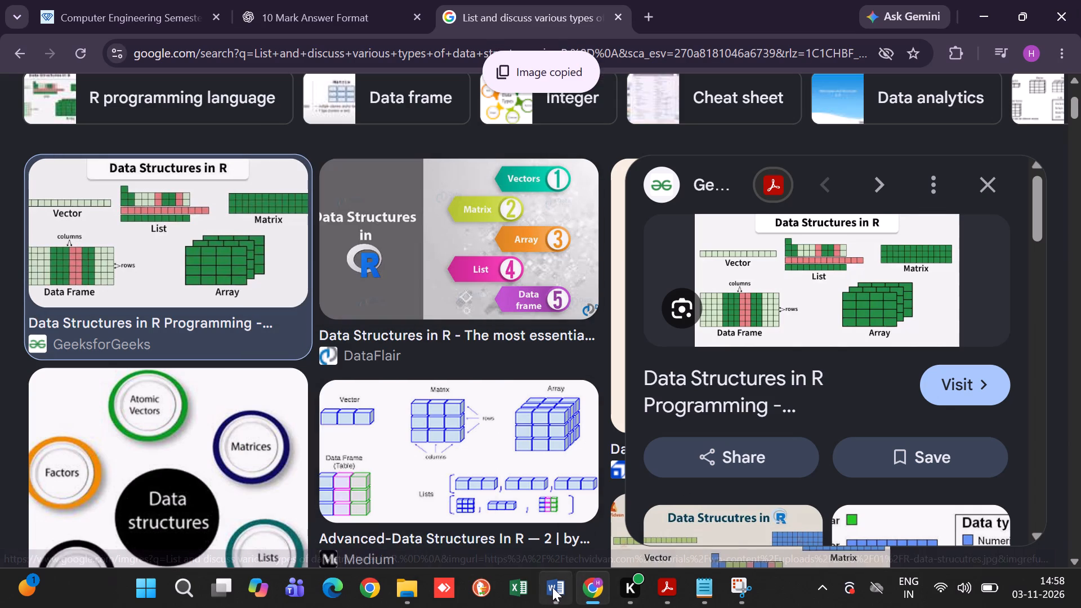
click(552, 587)
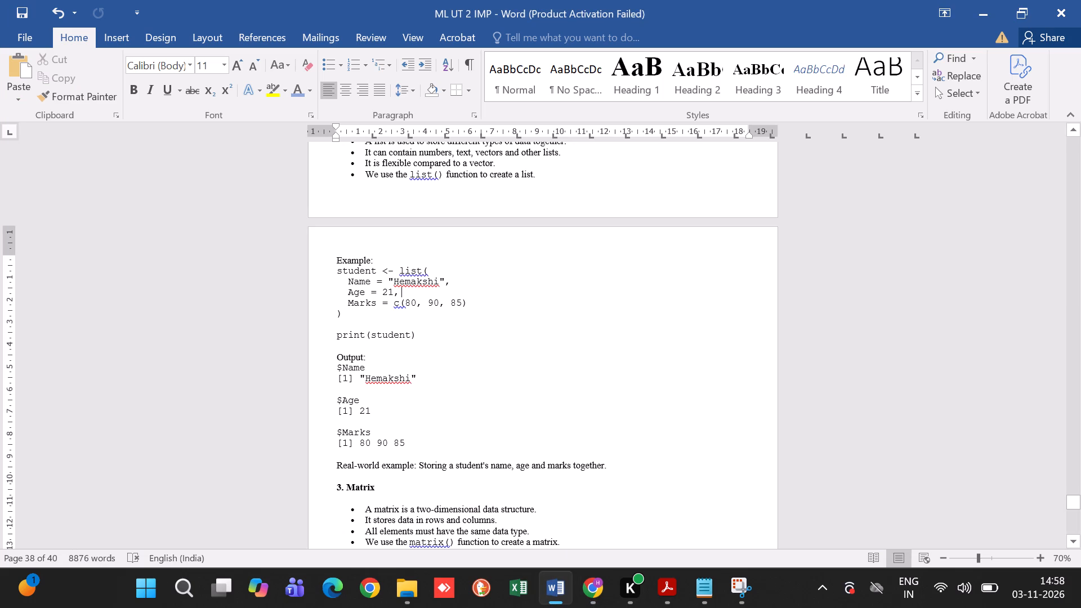
click(542, 426)
click(423, 378)
key(ctrl+v)
click(497, 409)
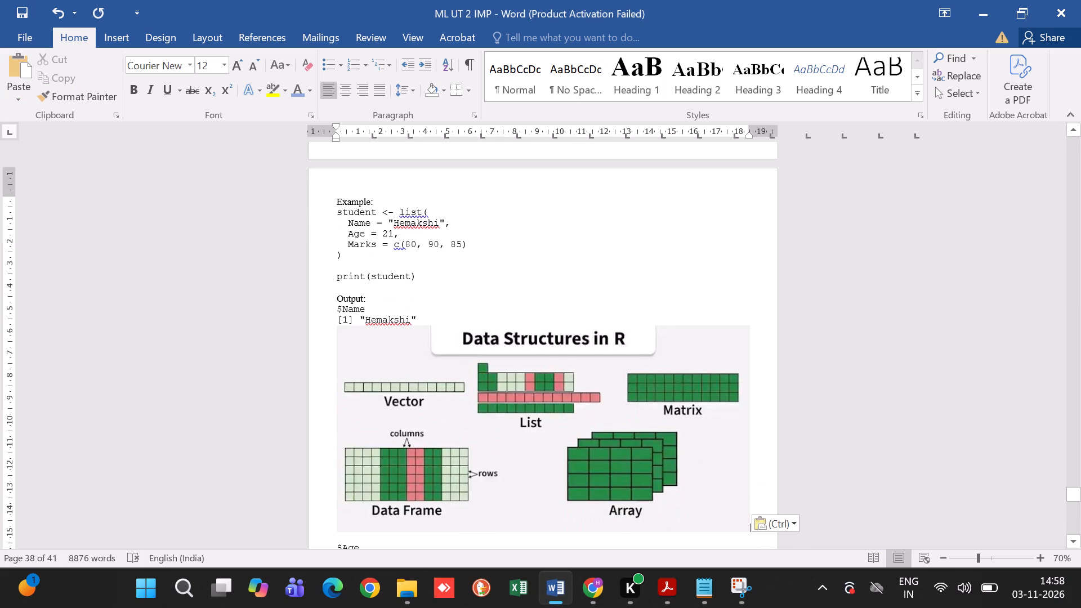
Shrink the Data Structures in R picture and place it with Through text wrapping beside the list example, near the page's right margin.
drag(749, 535, 738, 526)
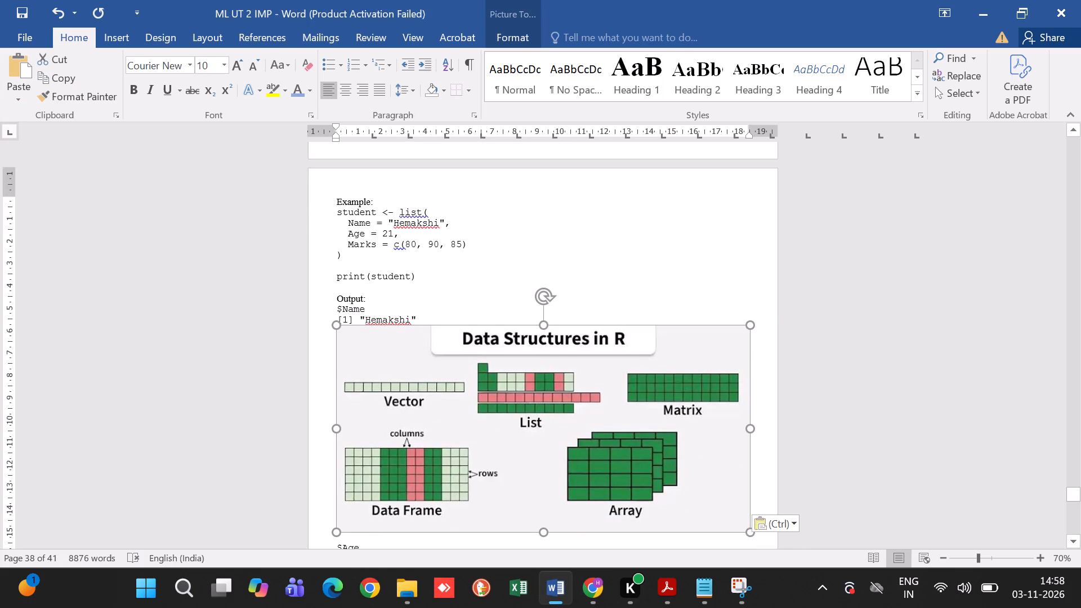
drag(738, 526, 590, 400)
click(689, 329)
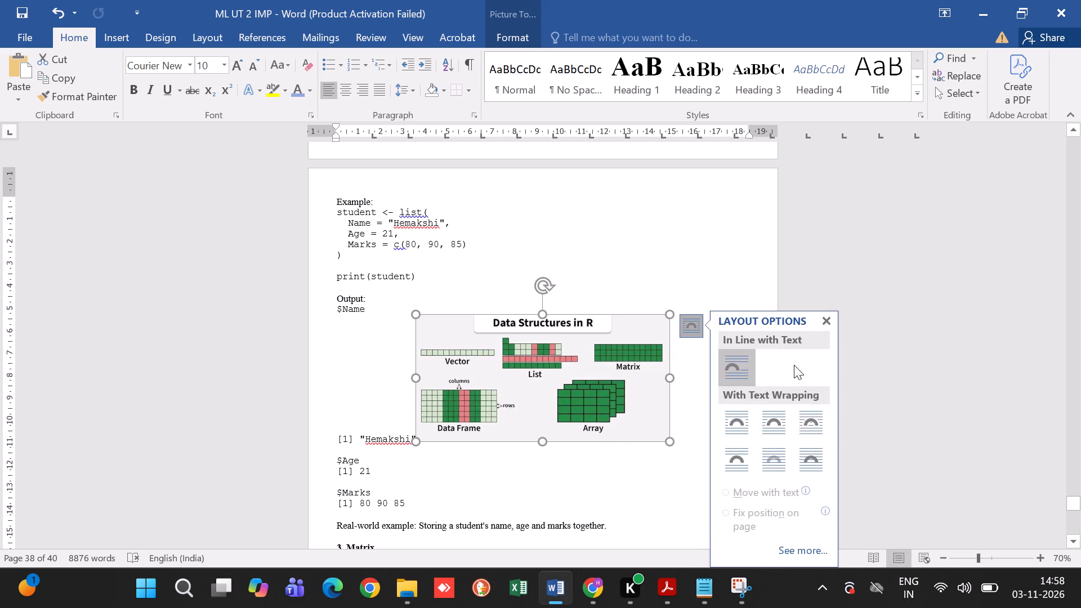
click(823, 409)
drag(604, 377, 686, 270)
Review the R data structures answer's sections and image placement through to the Conclusion.
scroll(655, 388, down, 3)
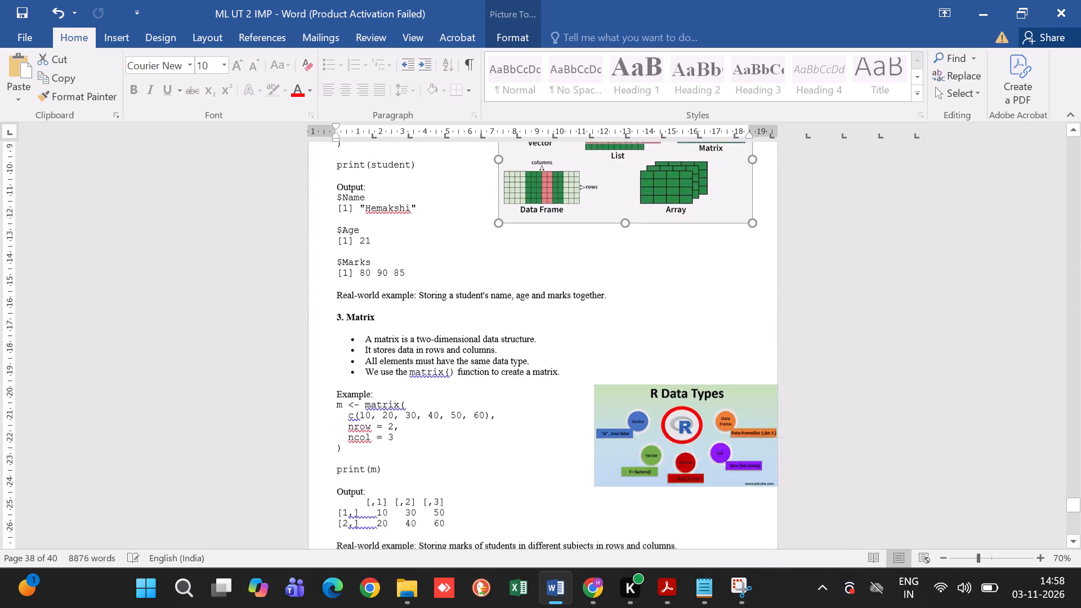
scroll(655, 388, down, 2)
scroll(655, 388, up, 6)
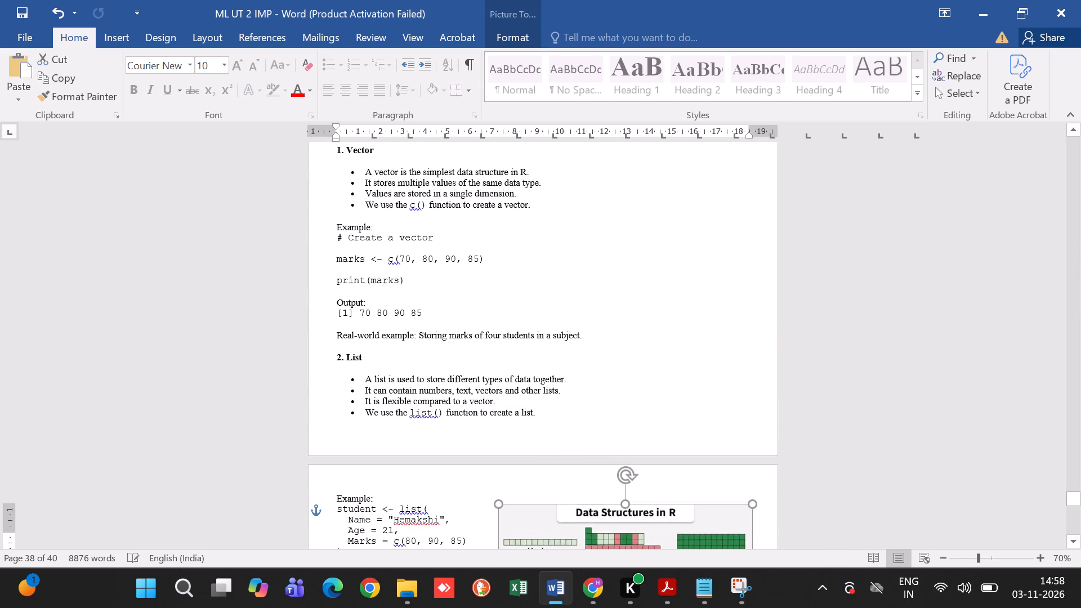
scroll(655, 388, up, 2)
scroll(655, 388, down, 12)
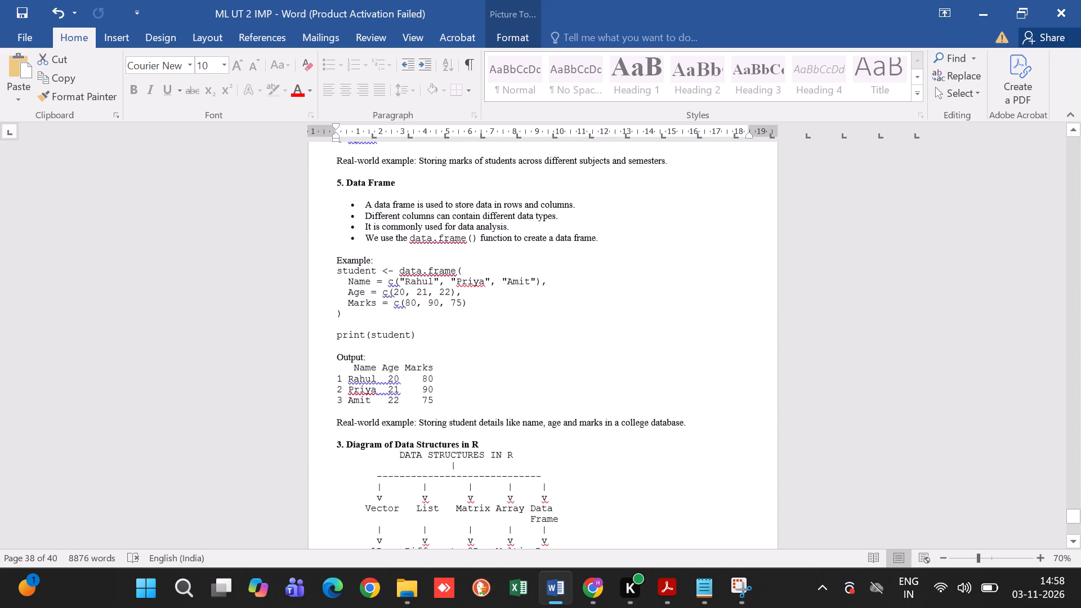
scroll(655, 388, down, 3)
In Notepad, delete the answered question "List and discuss various types of data structures in R.".
click(697, 581)
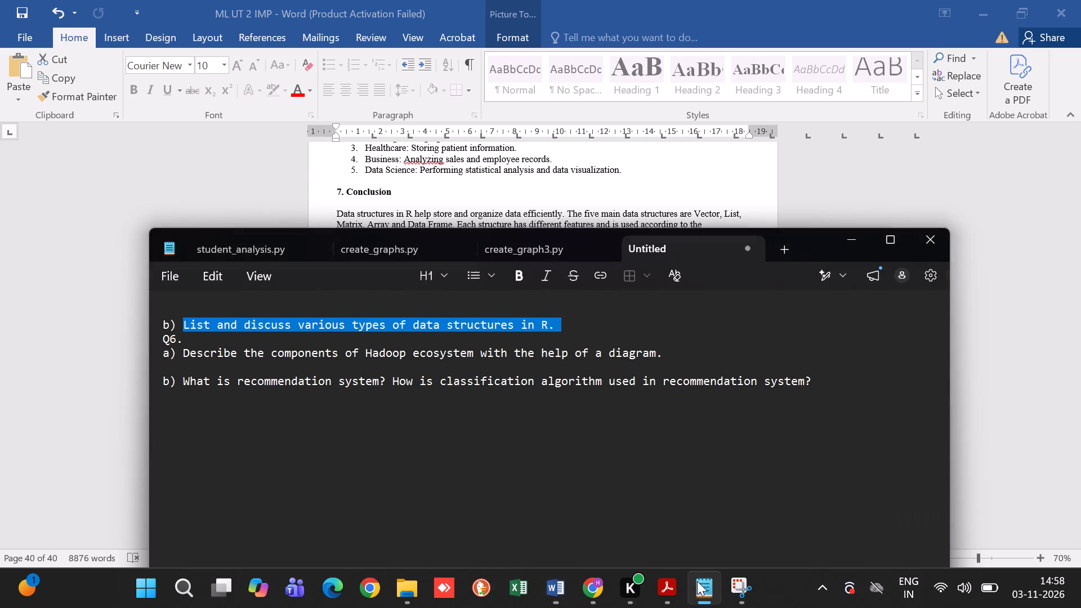
key(BackSpace)
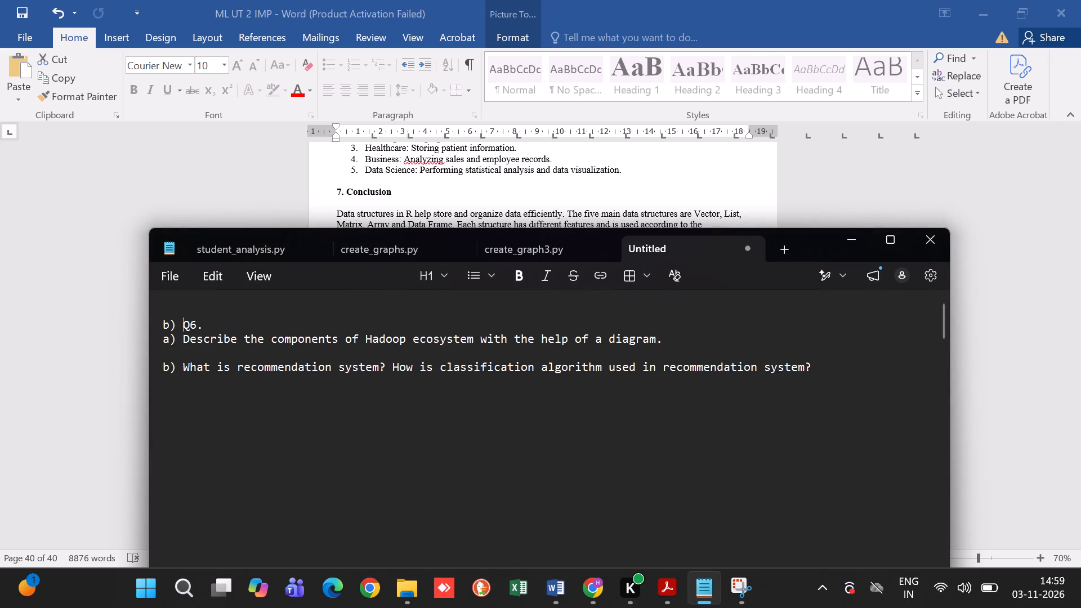
drag(184, 342, 709, 337)
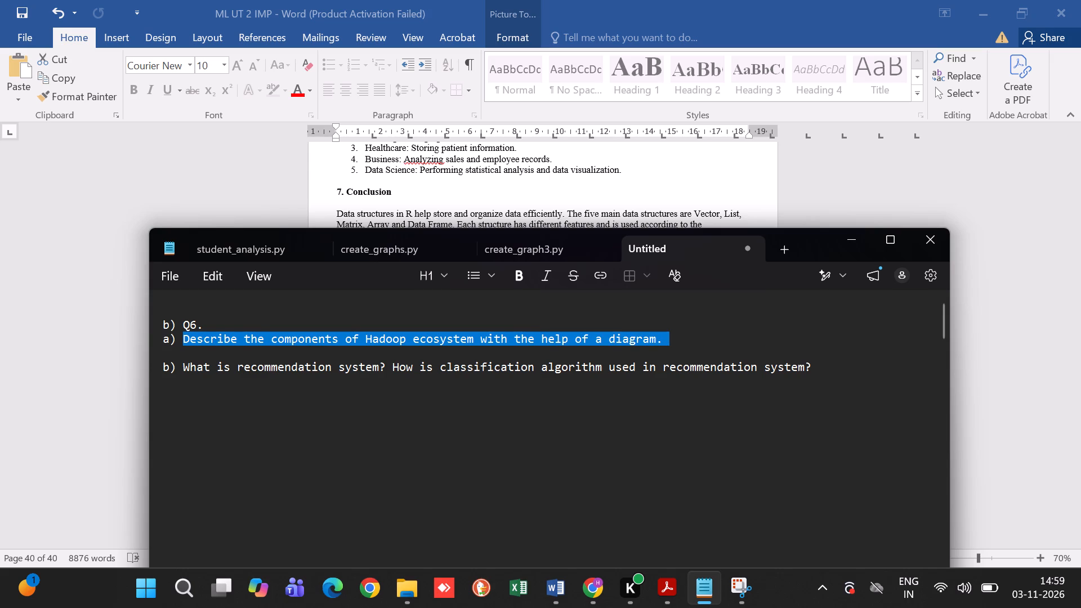
drag(709, 337, 772, 337)
key(ctrl+c)
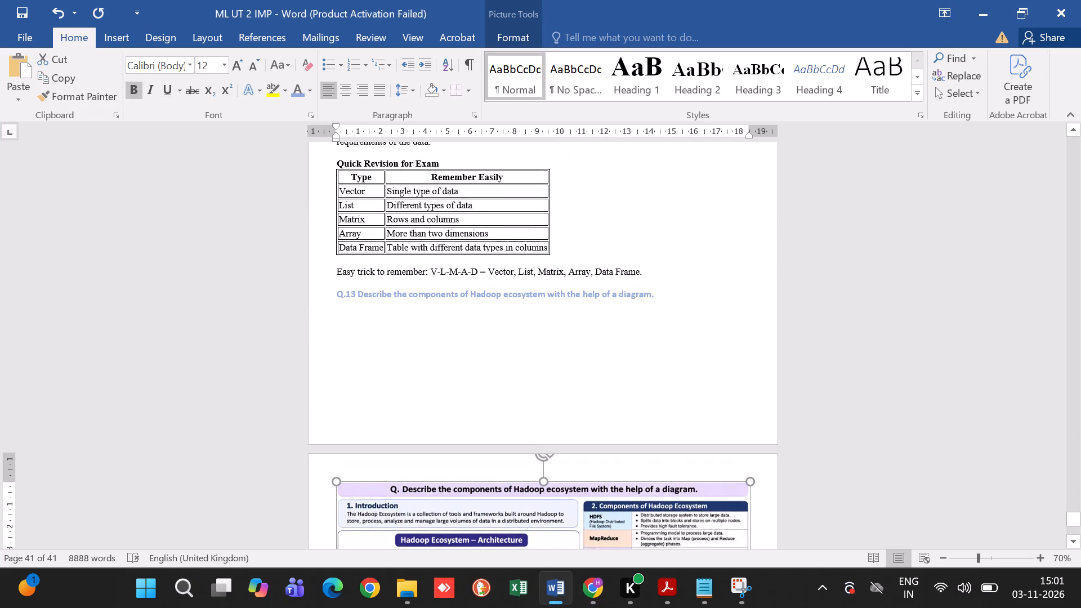
click(379, 307)
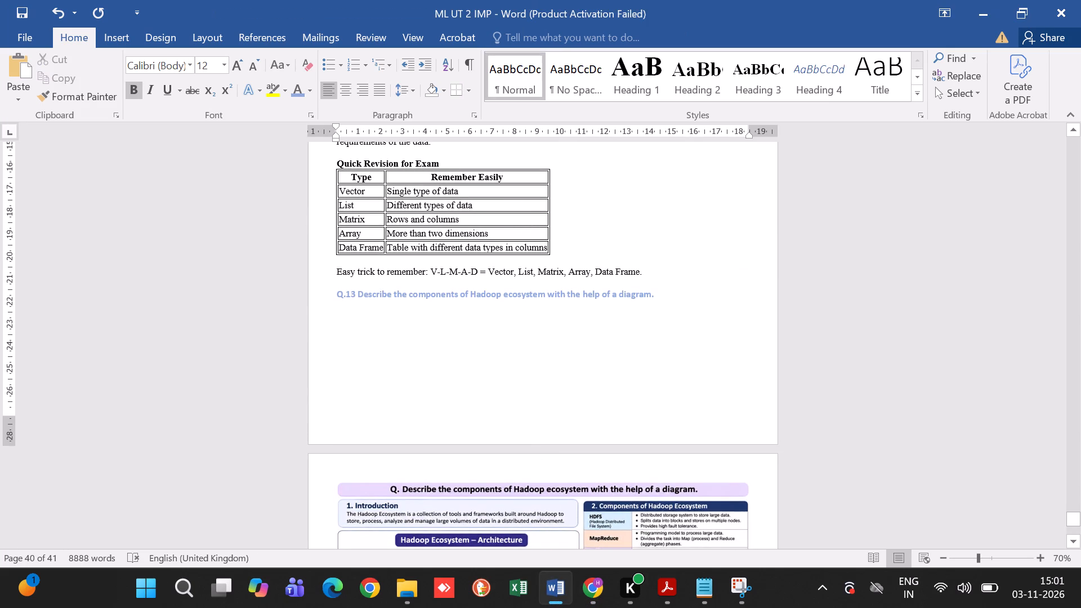
click(678, 302)
key(Return)
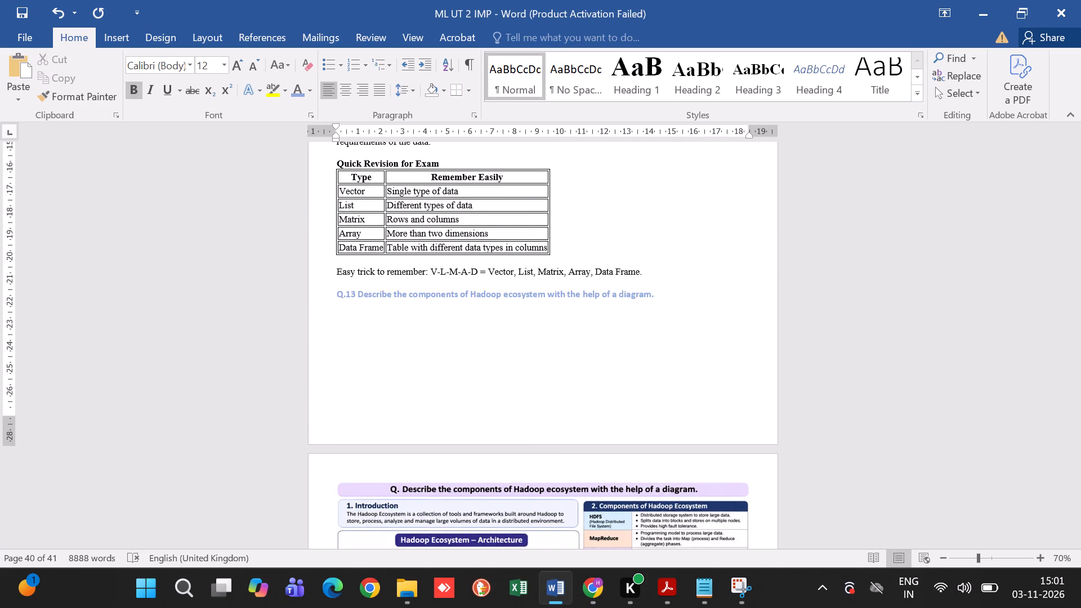
key(ctrl+v)
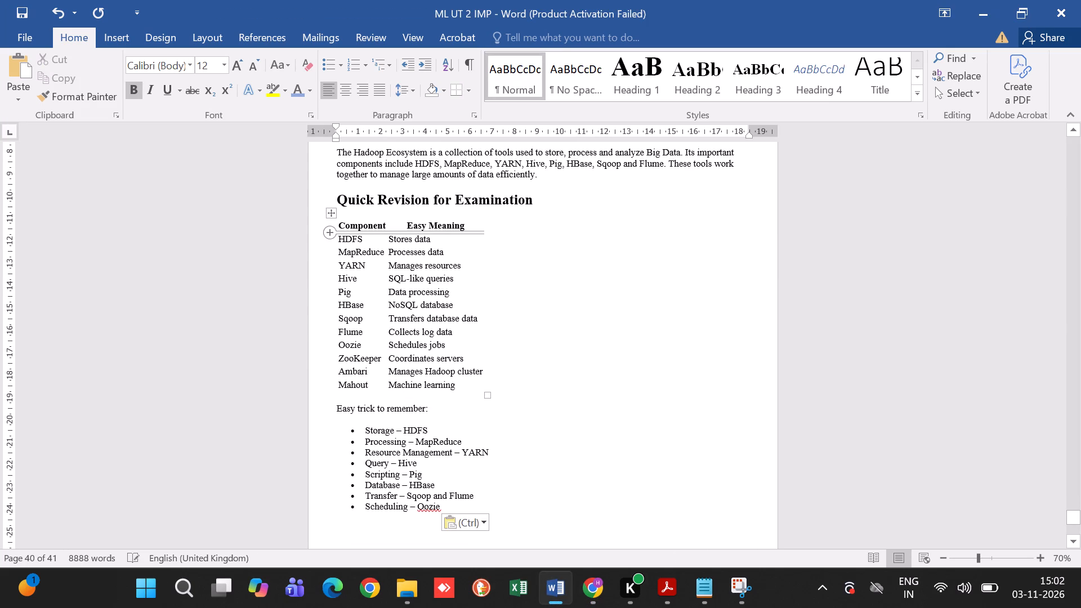
Apply All Borders to the pasted Component and Easy Meaning table under Quick Revision for Examination.
click(327, 214)
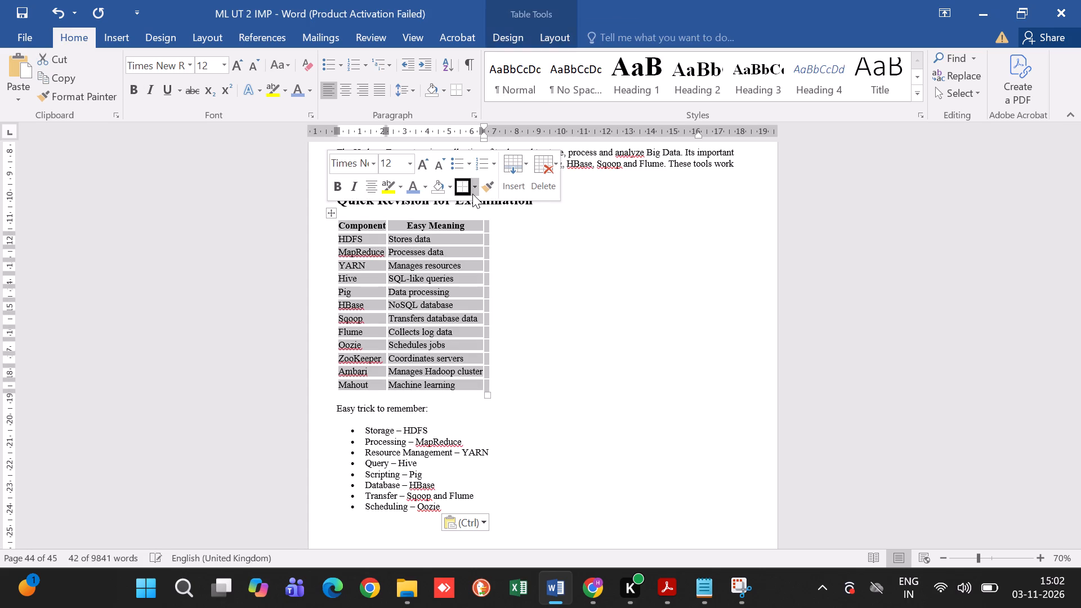
click(472, 194)
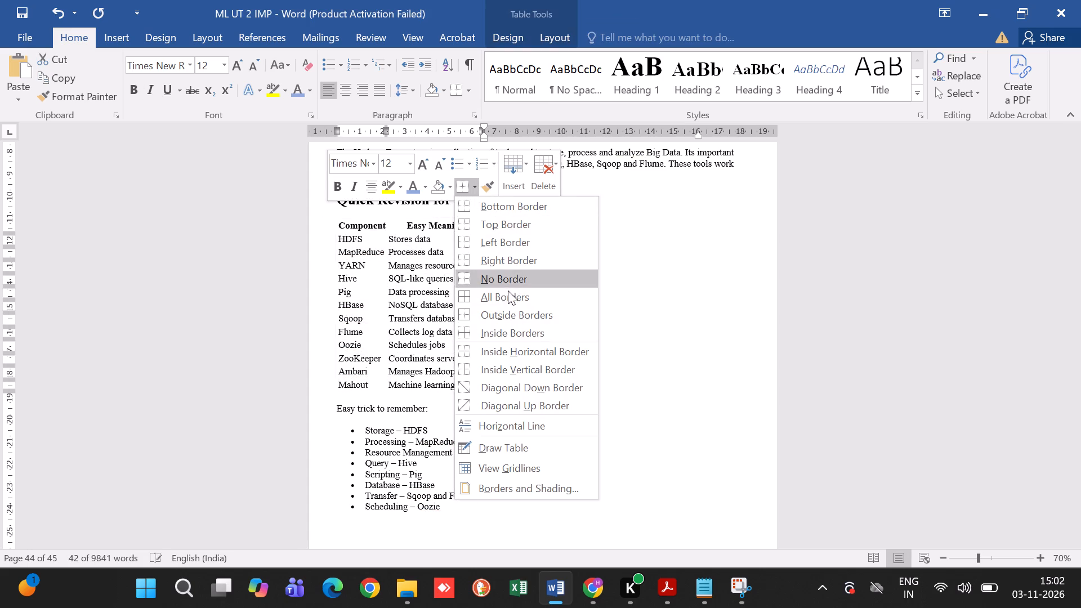
click(508, 293)
Set the font size of the whole Q.13 theory, from "1. Introduction" to the end of the remembering-trick list, to 12.
scroll(508, 293, up, 6)
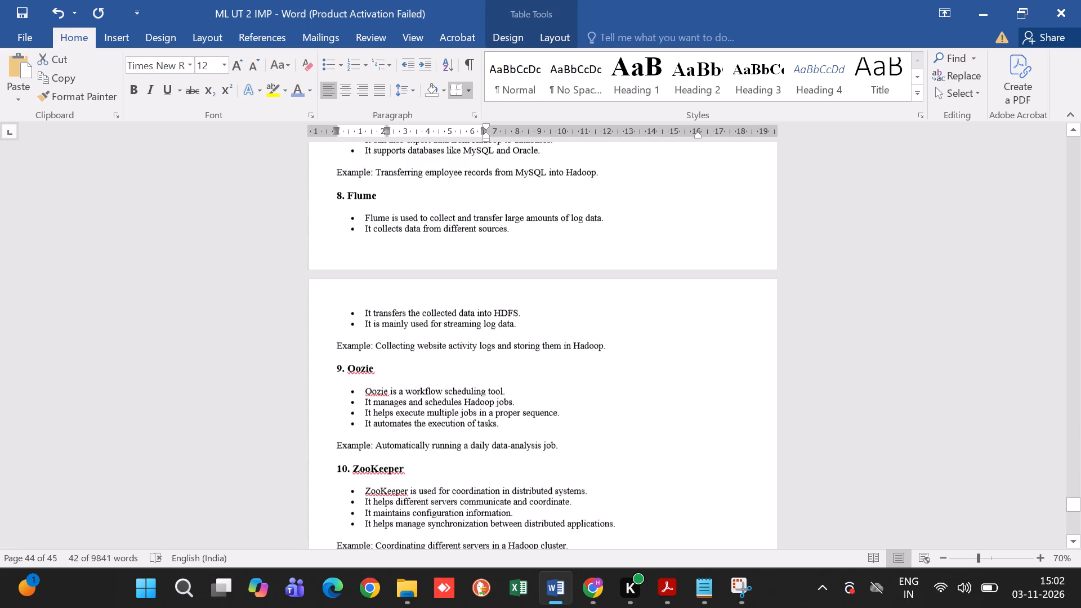
scroll(508, 293, up, 10)
scroll(508, 293, down, 1)
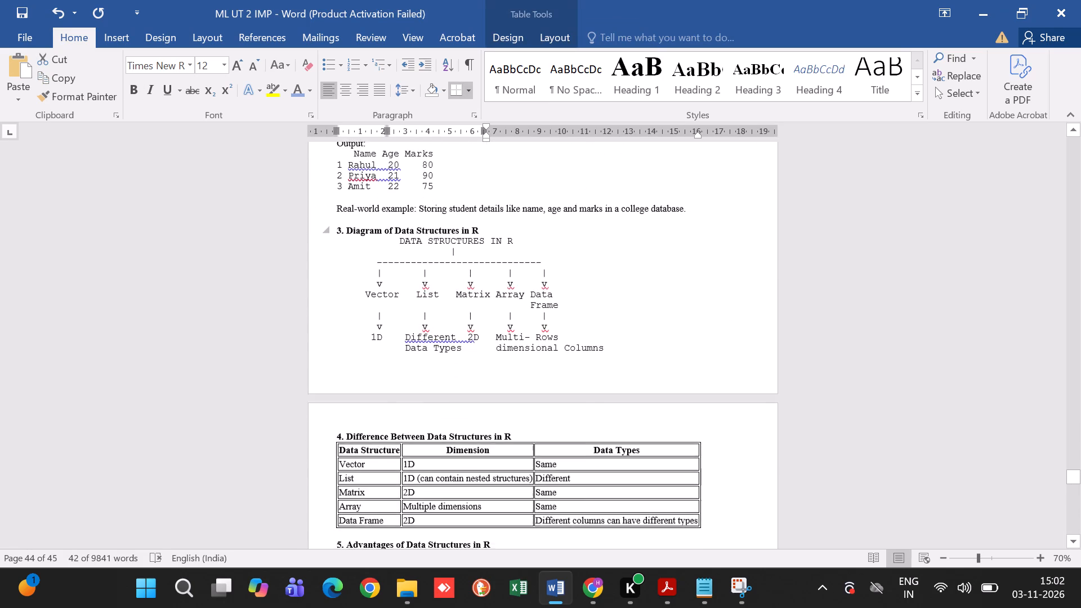
scroll(508, 293, down, 4)
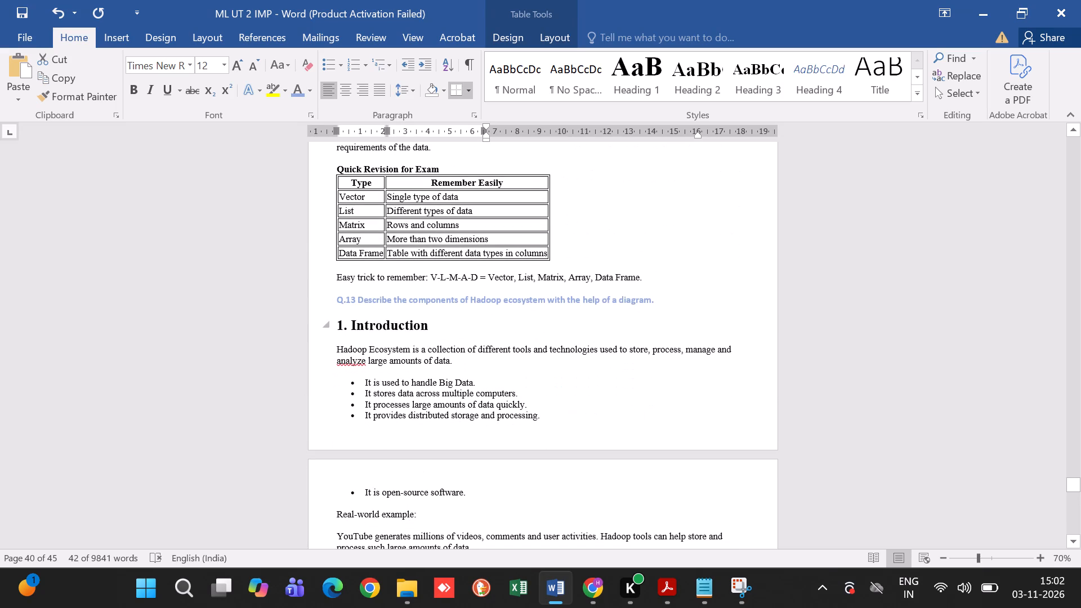
drag(335, 314, 458, 607)
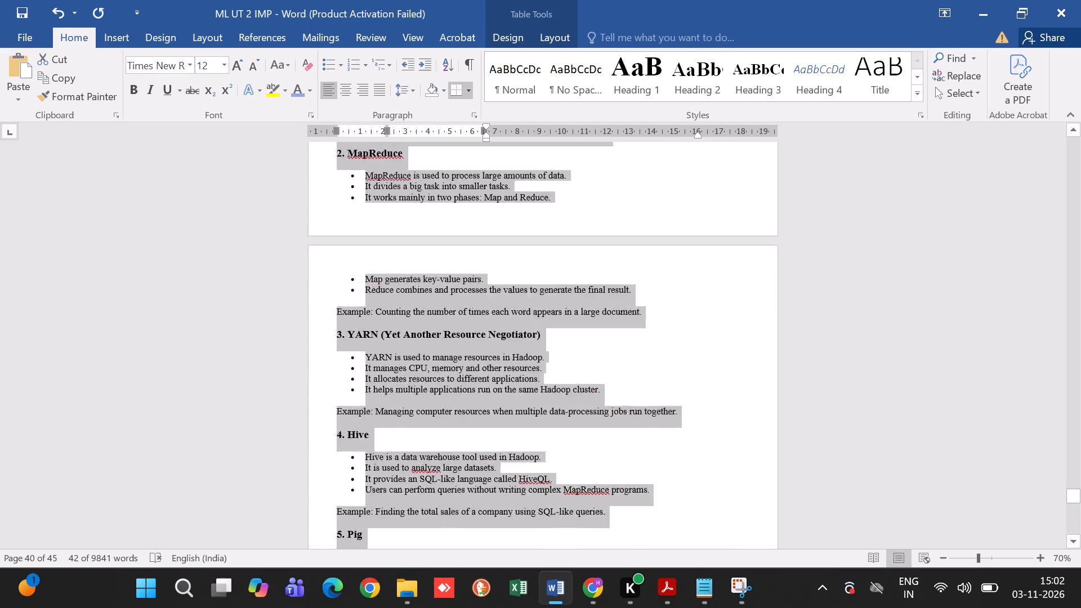
drag(458, 607, 470, 468)
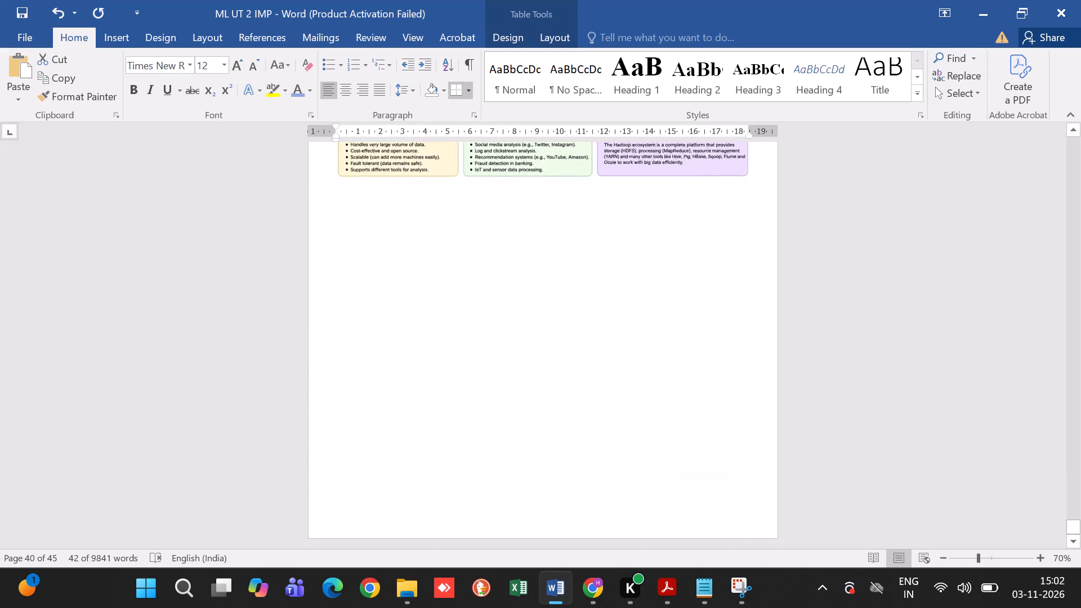
drag(470, 468, 426, 225)
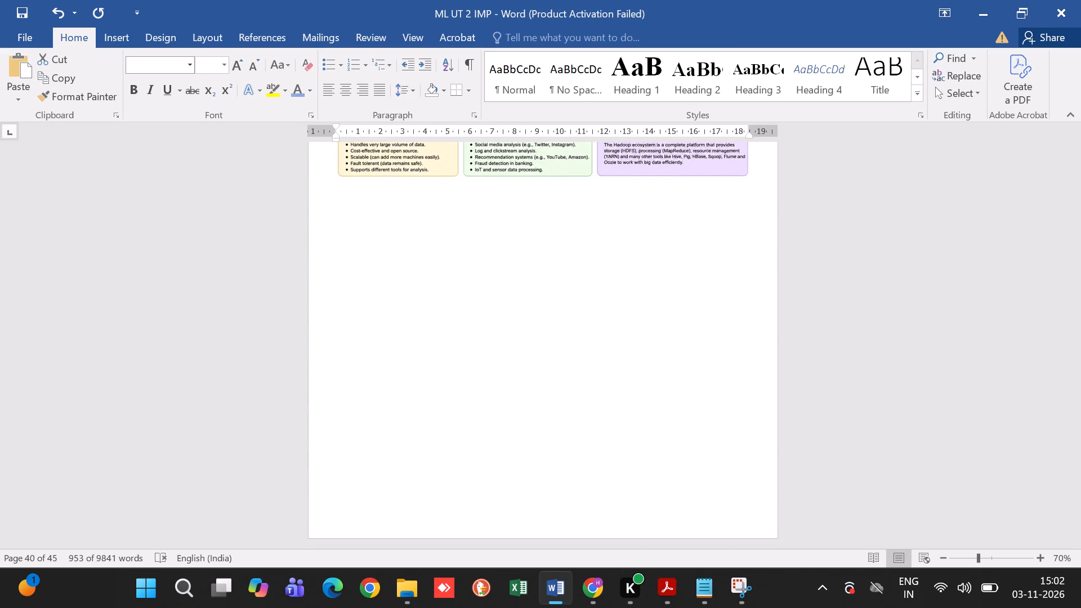
click(201, 68)
text(12)
key(Return)
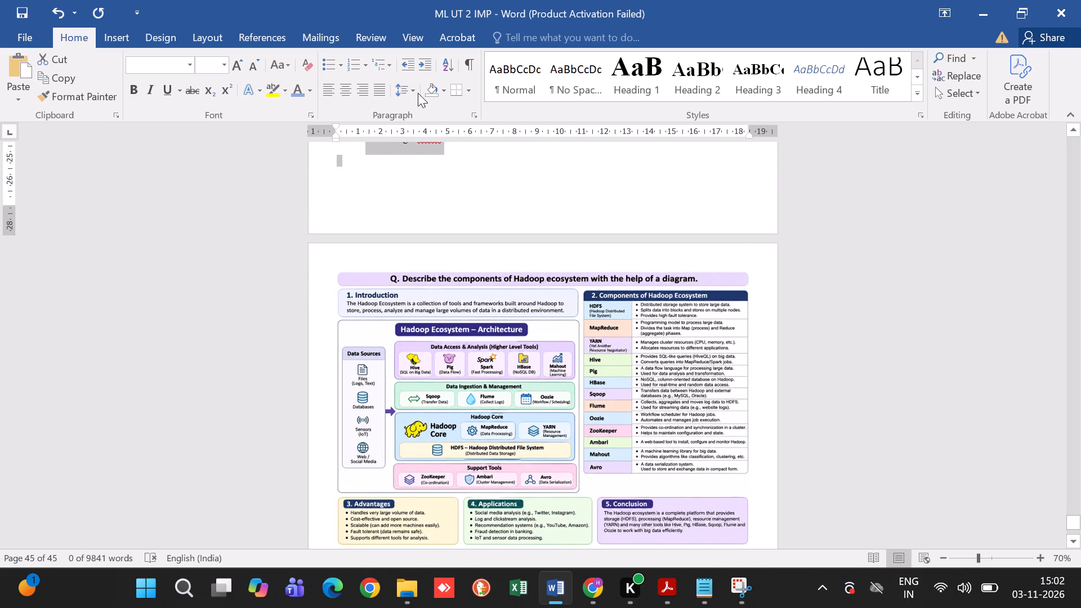
Remove the space after paragraphs throughout the selected Q.13 theory.
click(418, 93)
click(415, 92)
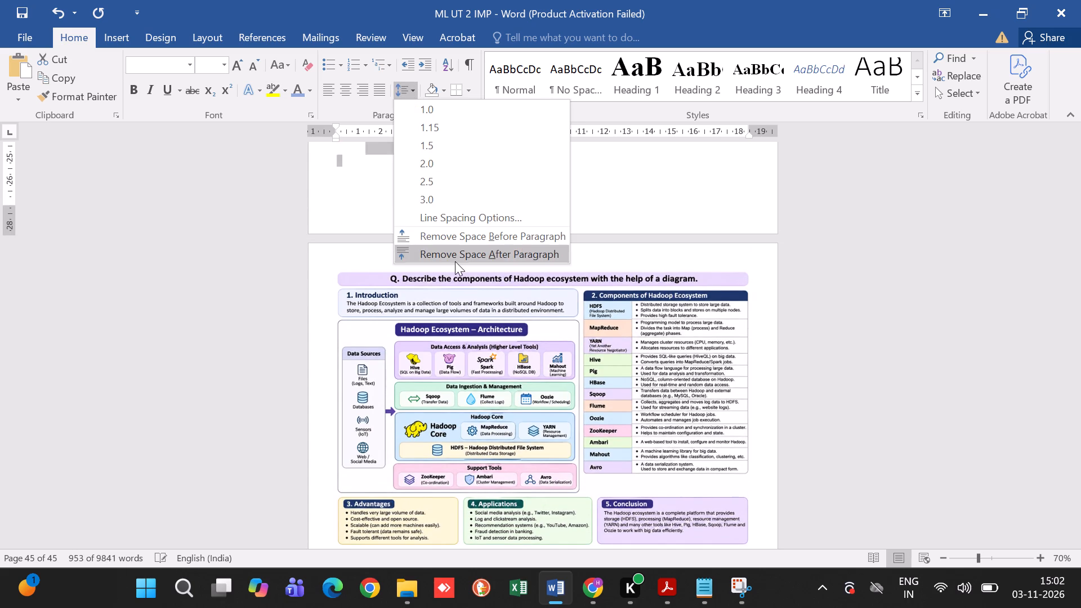
click(456, 260)
Copy the GeeksforGeeks "Hadoop - Architecture" diagram from the Google image results in Chrome.
scroll(456, 260, up, 2)
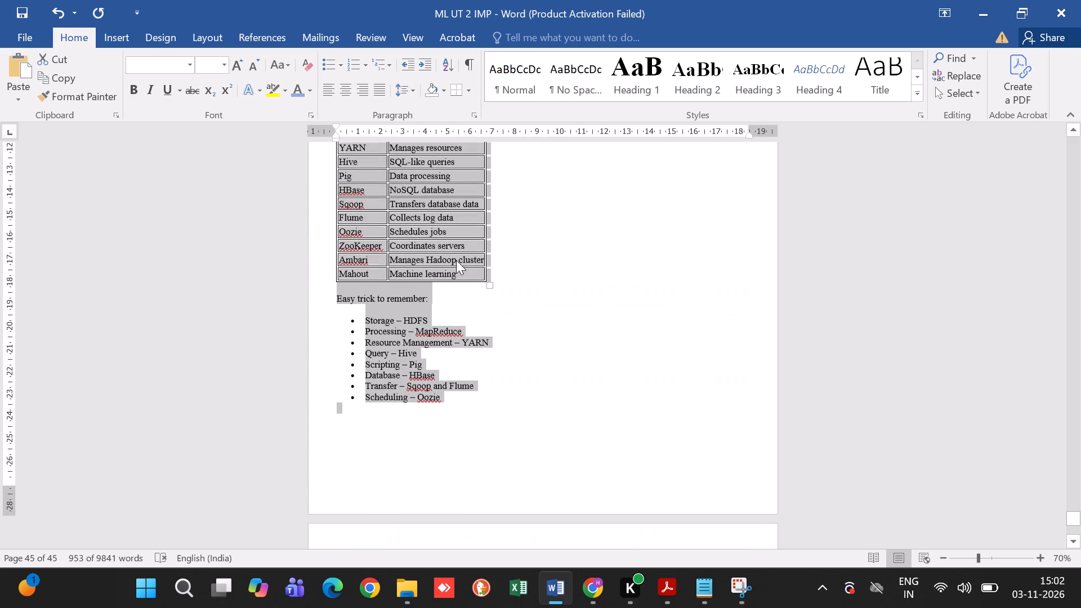
scroll(456, 260, up, 2)
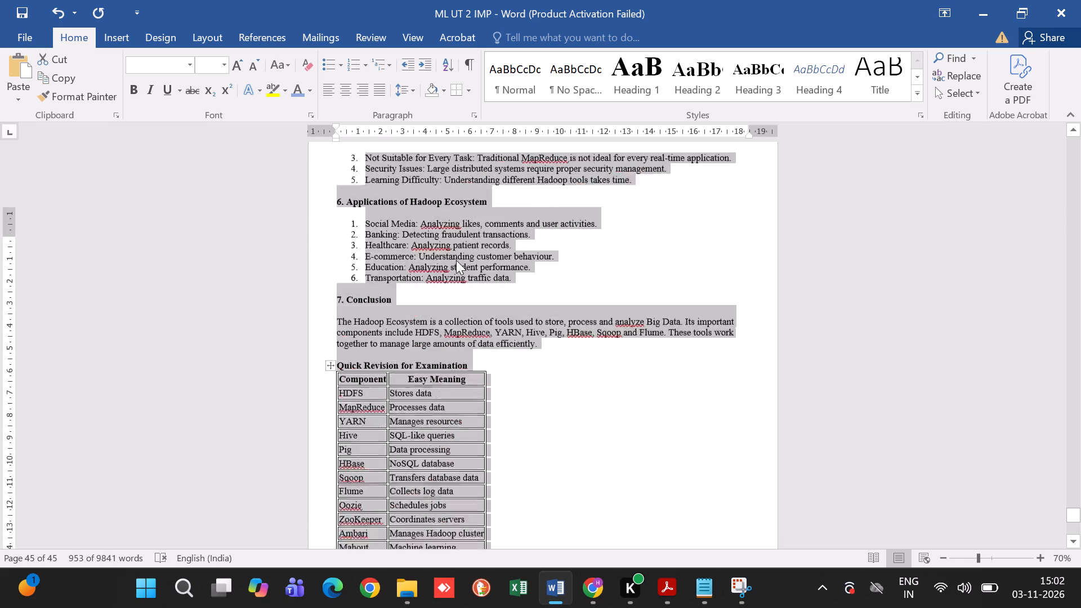
scroll(456, 260, up, 2)
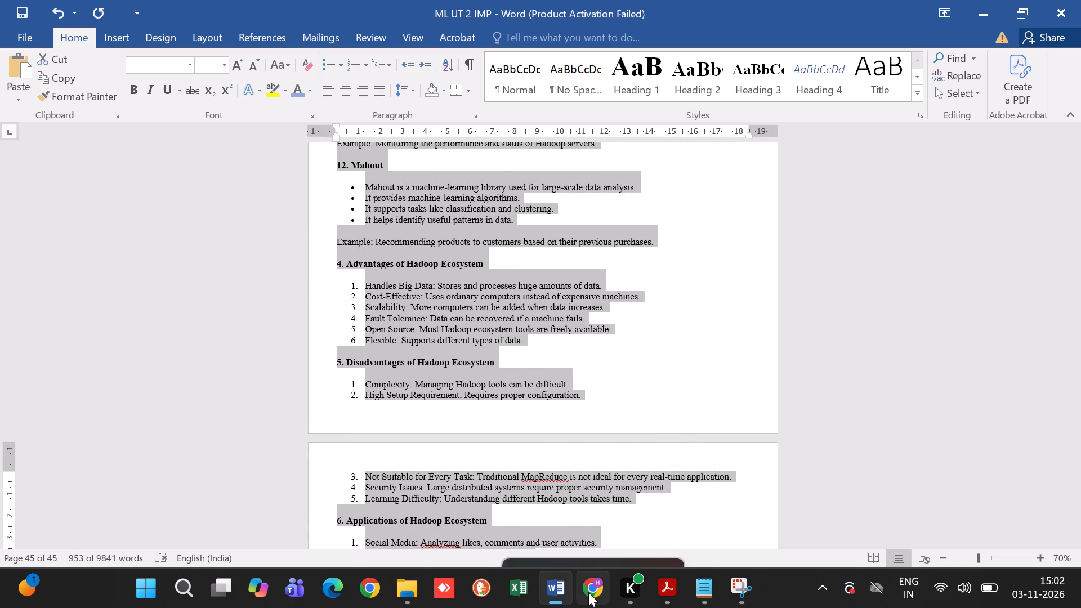
click(588, 592)
click(499, 17)
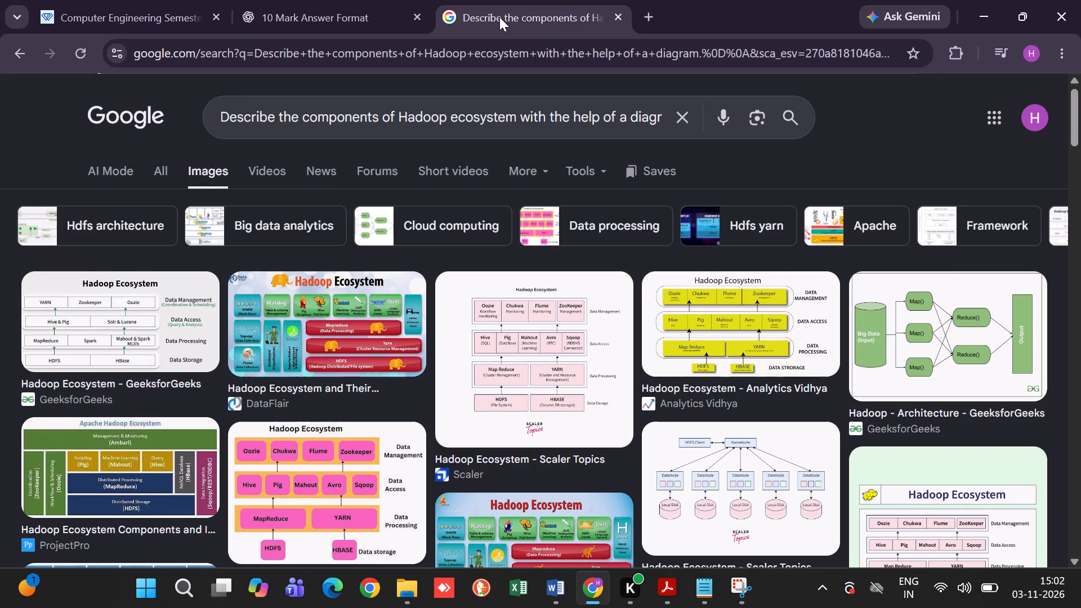
right_click(986, 345)
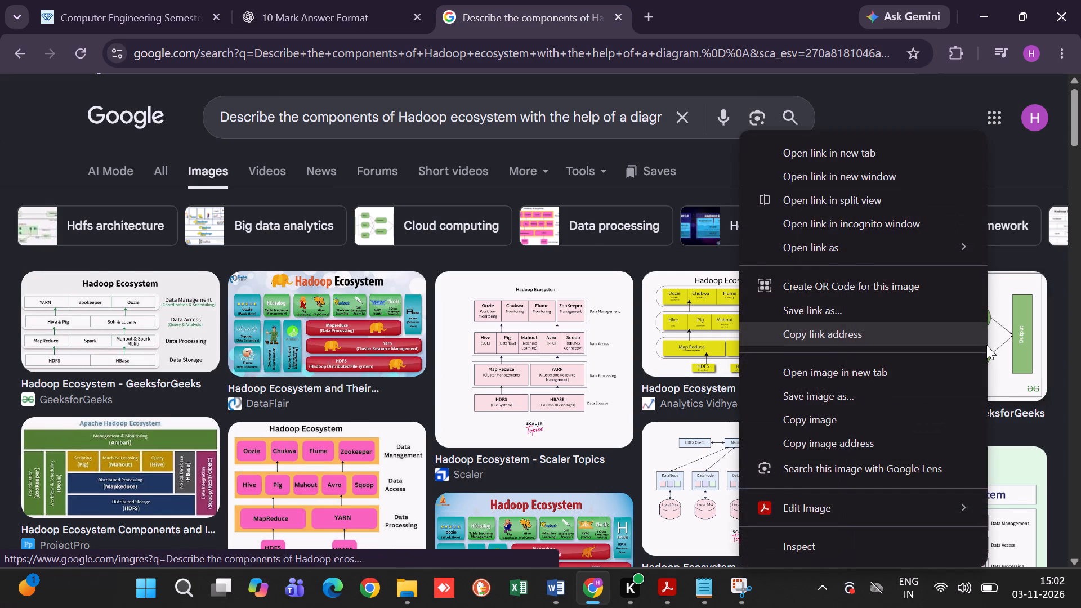
click(825, 419)
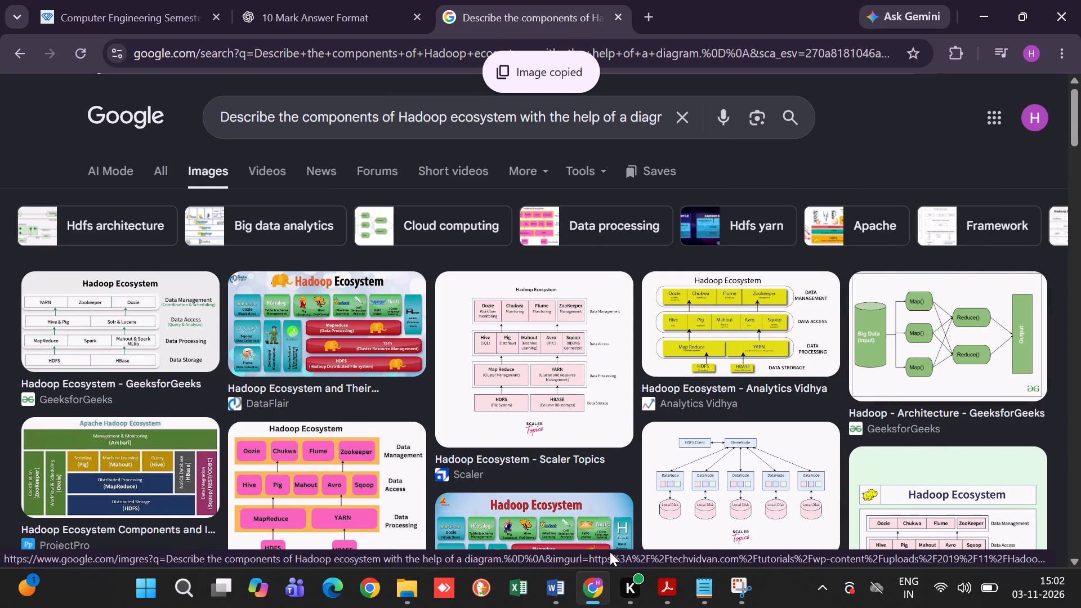
Paste the copied architecture diagram into Word's "2. Architecture of Hadoop Ecosystem" section, just above DATA TRANSFER in the text diagram.
click(548, 583)
scroll(663, 386, up, 2)
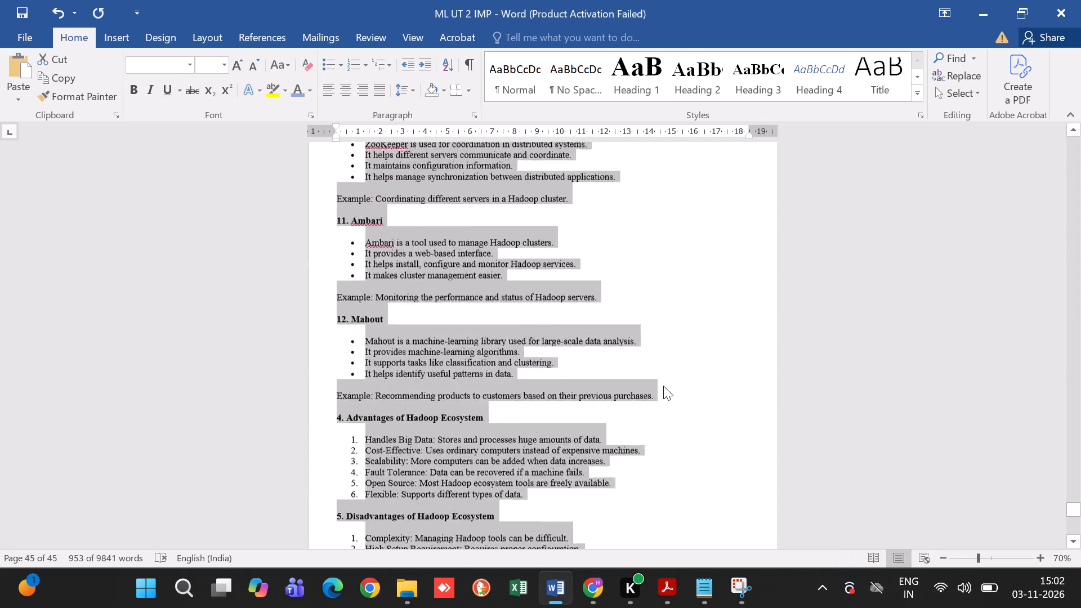
scroll(663, 386, up, 6)
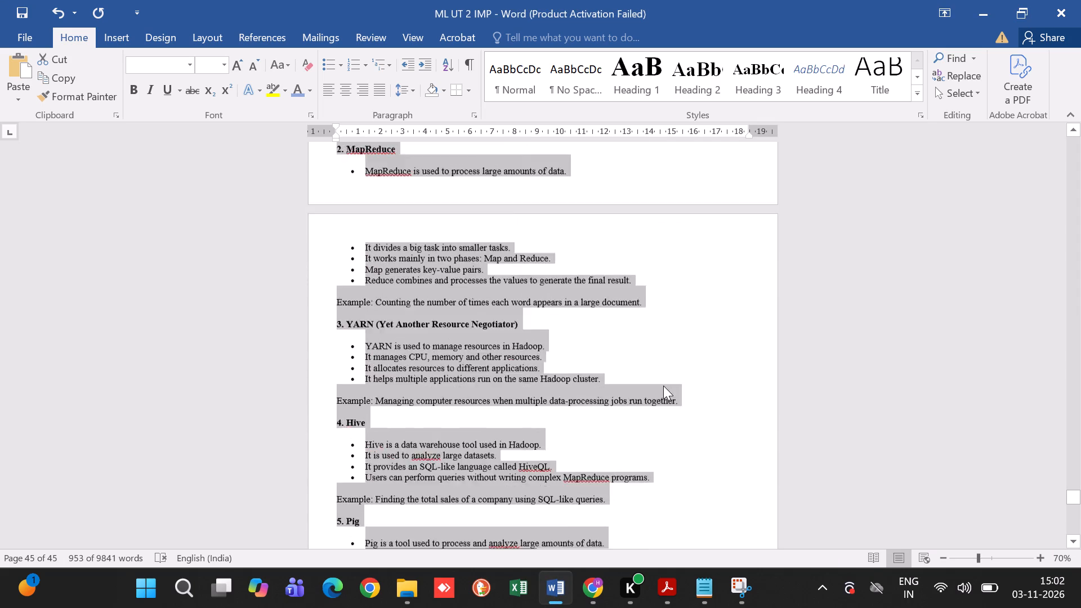
scroll(663, 386, up, 1)
scroll(663, 386, down, 4)
scroll(663, 386, up, 4)
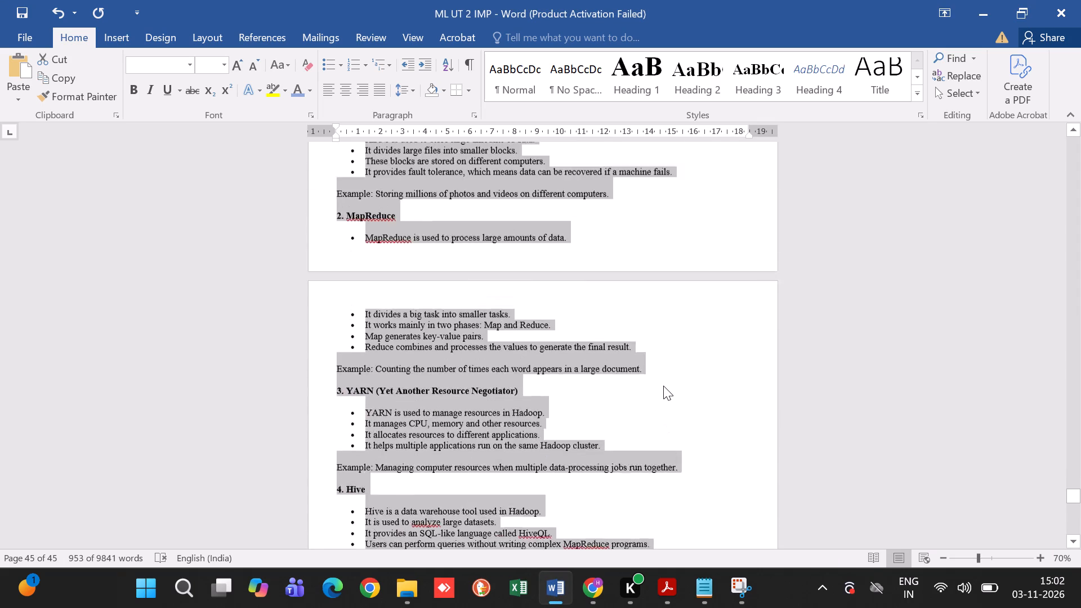
scroll(663, 386, up, 2)
click(663, 386)
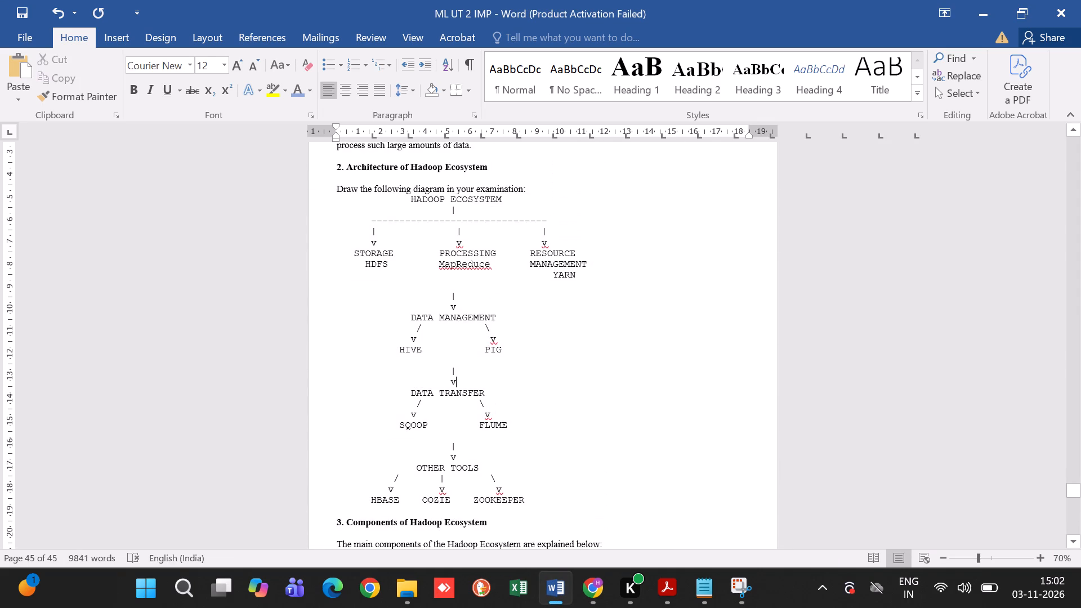
key(ctrl+v)
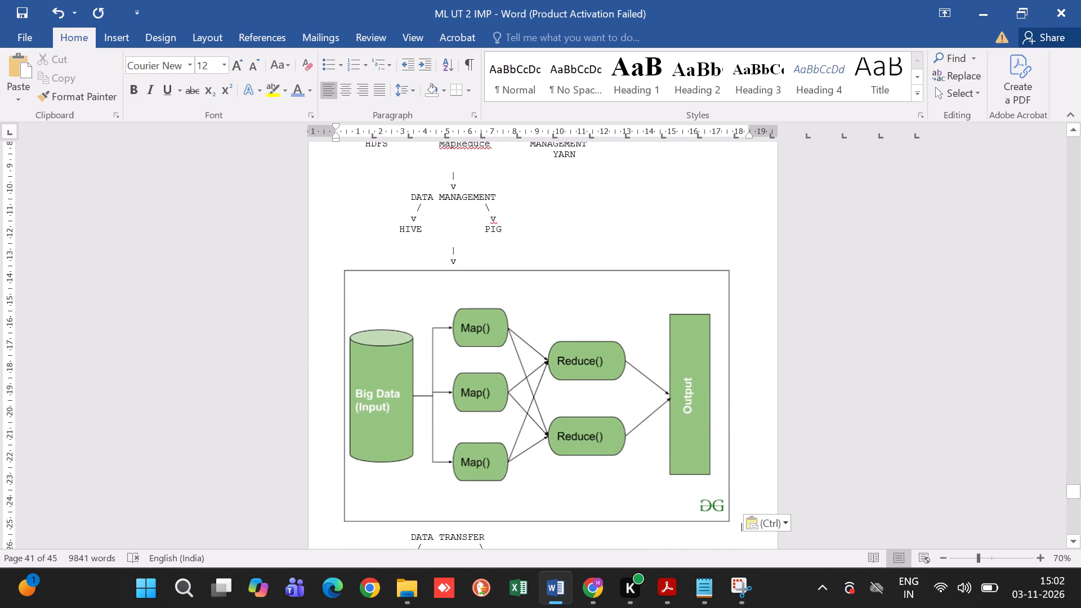
Shrink the pasted Map and Reduce diagram proportionally to a little under half its width.
click(663, 386)
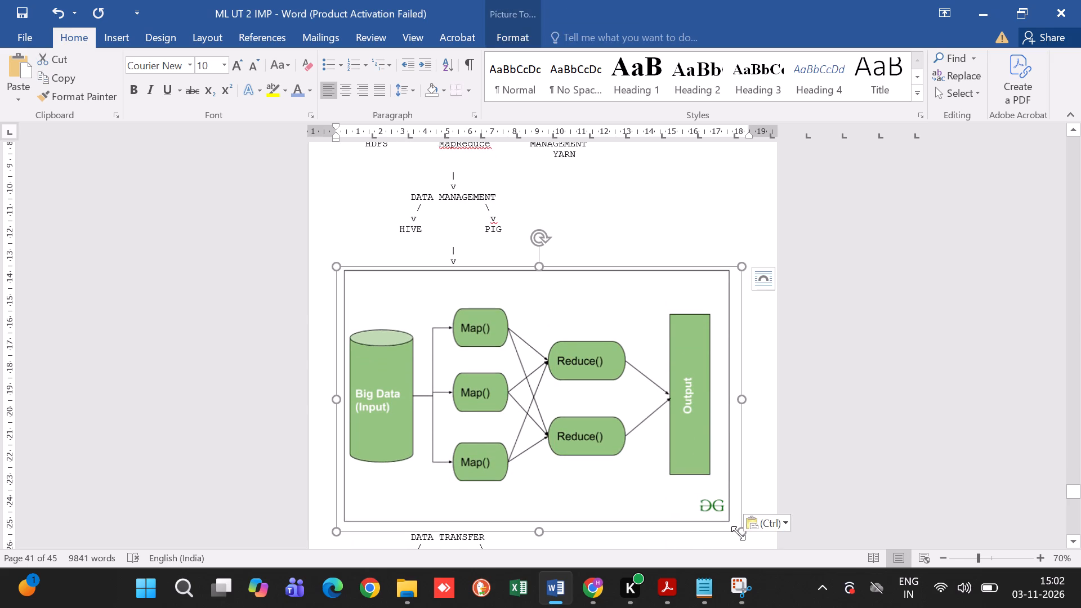
drag(738, 533, 492, 383)
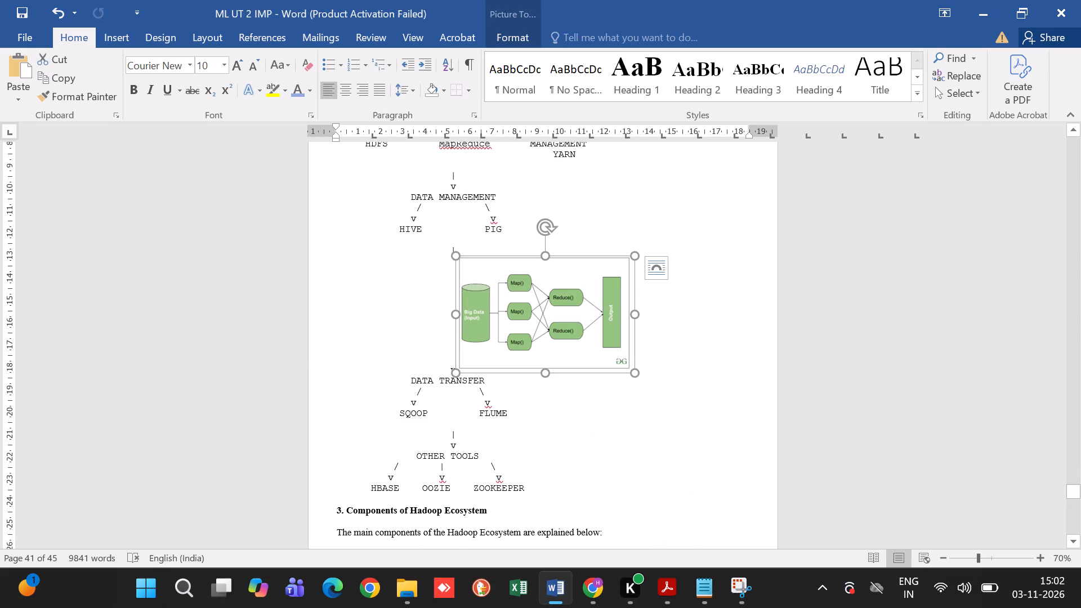
Set the Map and Reduce diagram's text wrapping to Through and place it beside the DATA MANAGEMENT and DATA TRANSFER text diagram.
click(644, 280)
click(582, 298)
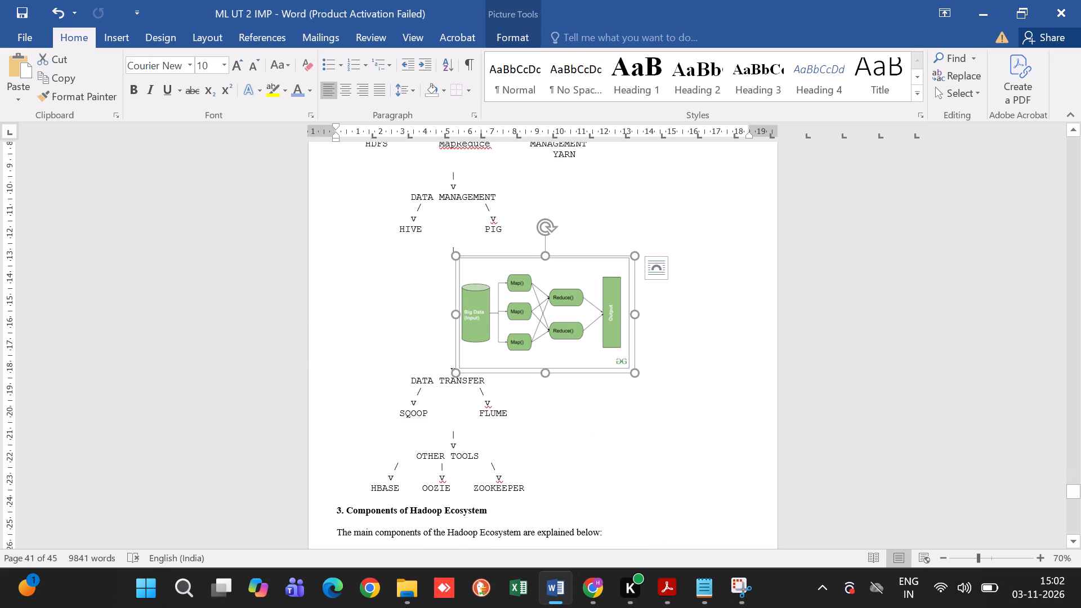
click(662, 267)
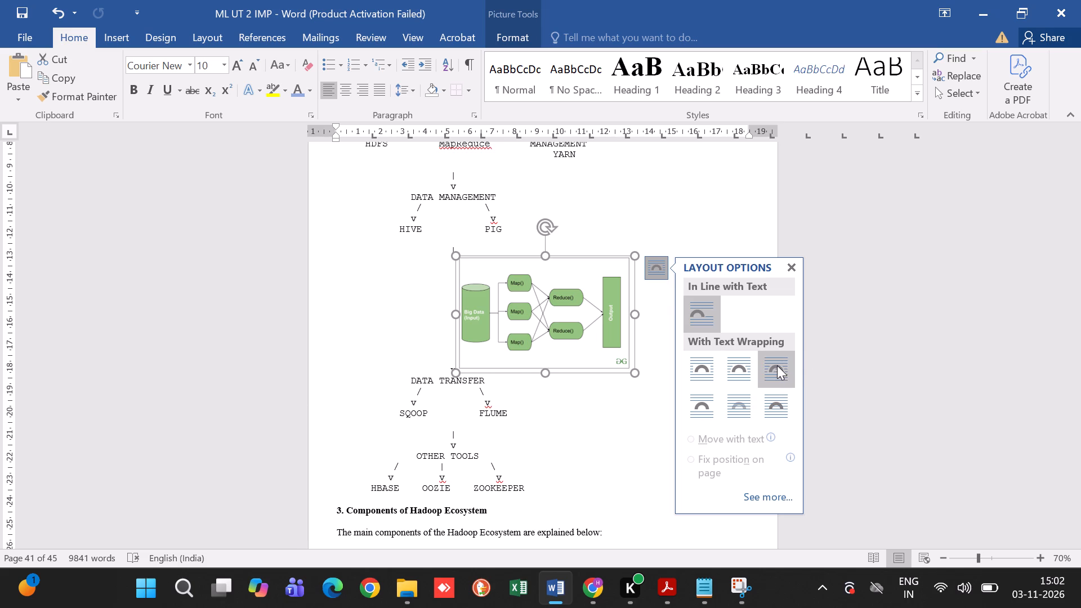
click(777, 365)
drag(610, 346, 720, 267)
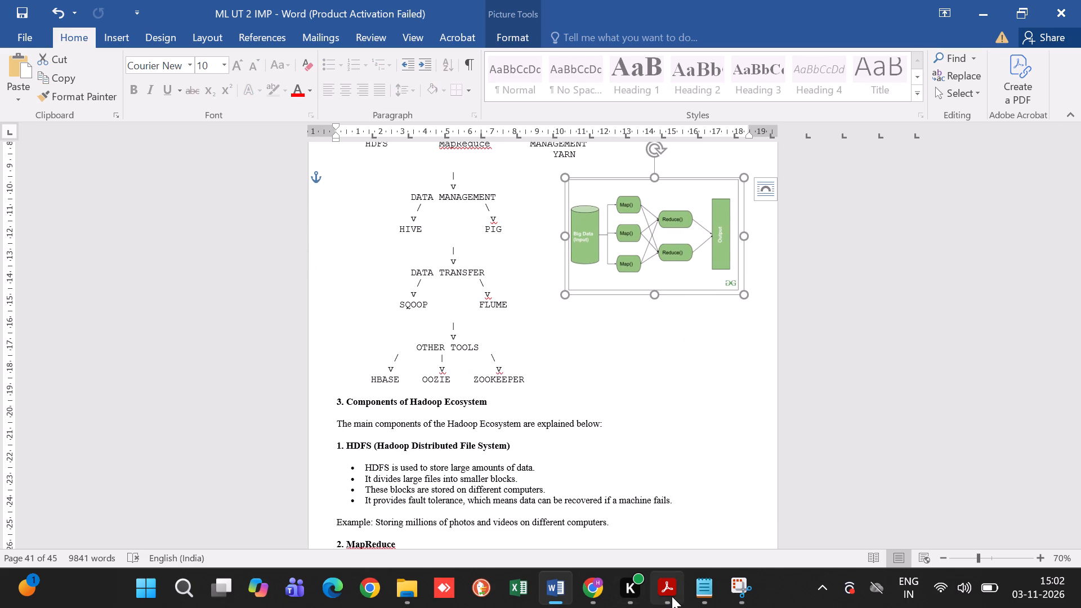
Copy Scaler's pink layered "Hadoop Ecosystem" diagram from Chrome's image results and paste it on the Word document's last page, with the question infographic.
click(598, 583)
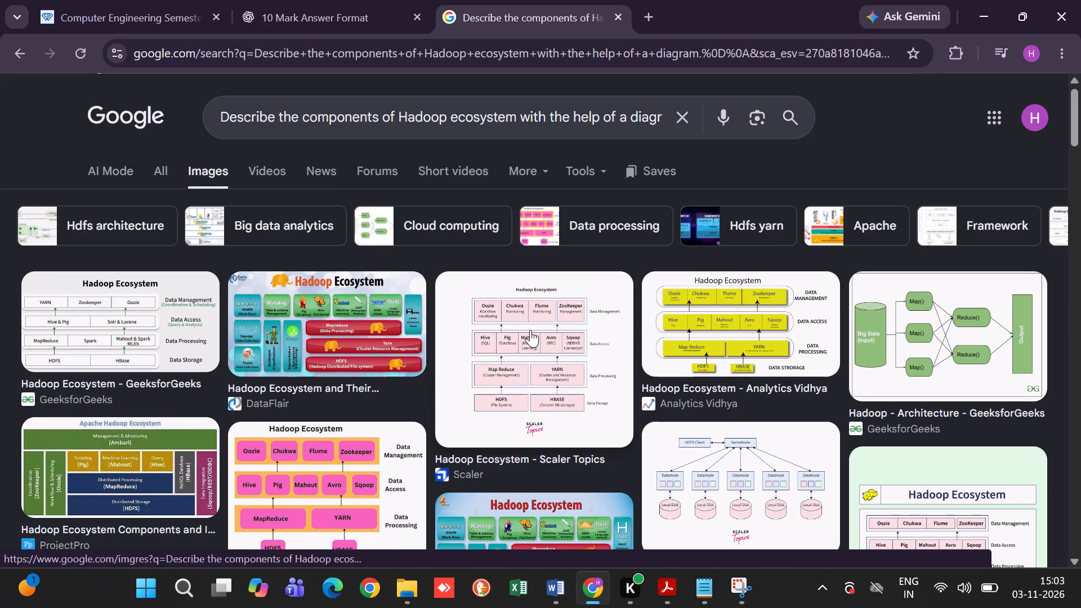
right_click(530, 330)
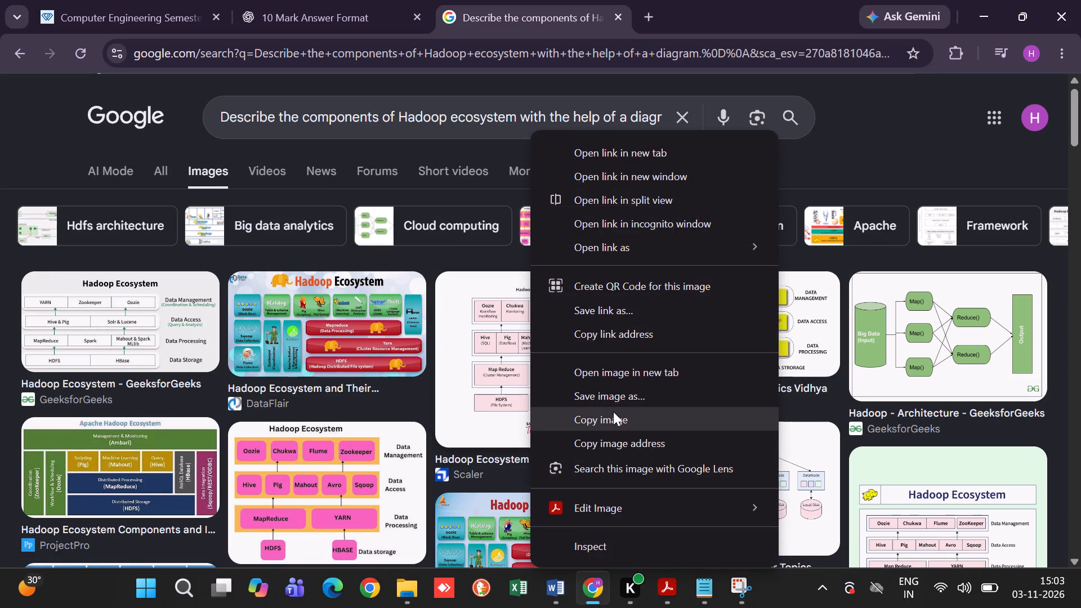
click(613, 412)
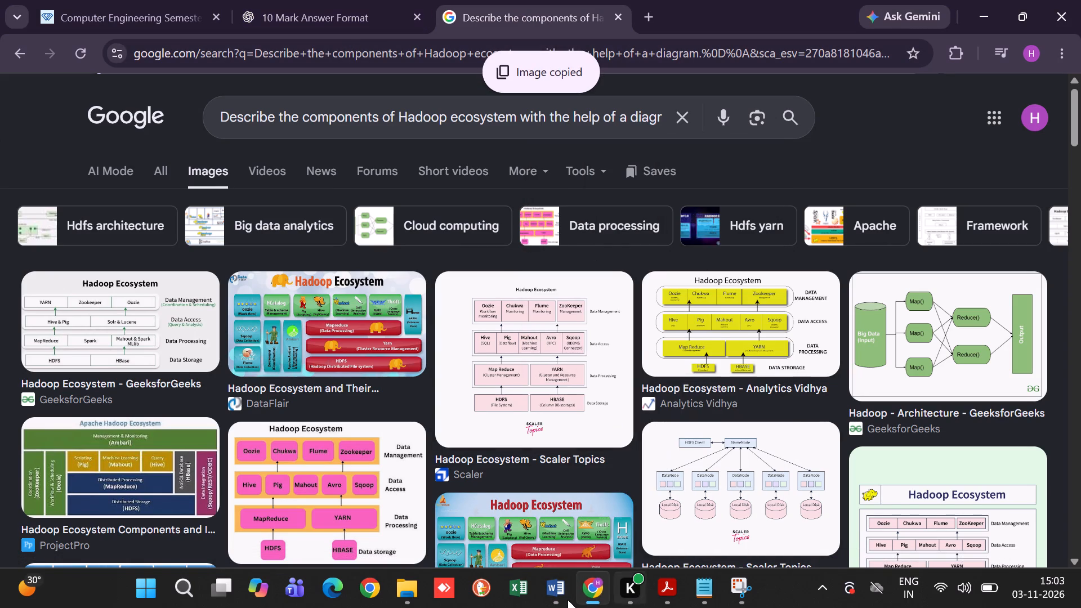
click(564, 598)
scroll(562, 466, down, 7)
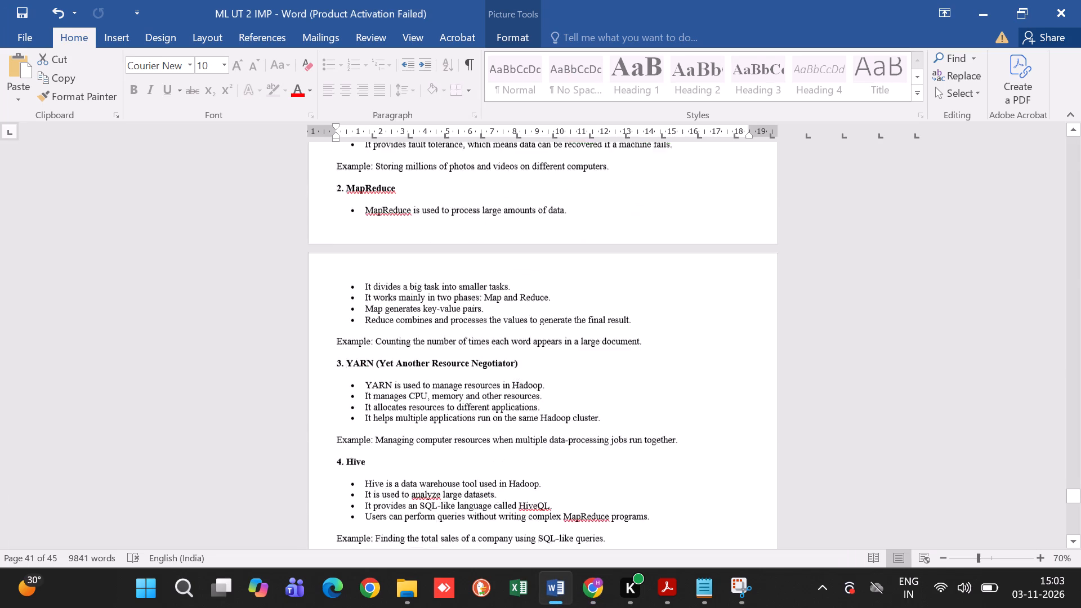
scroll(562, 466, down, 20)
scroll(562, 466, down, 4)
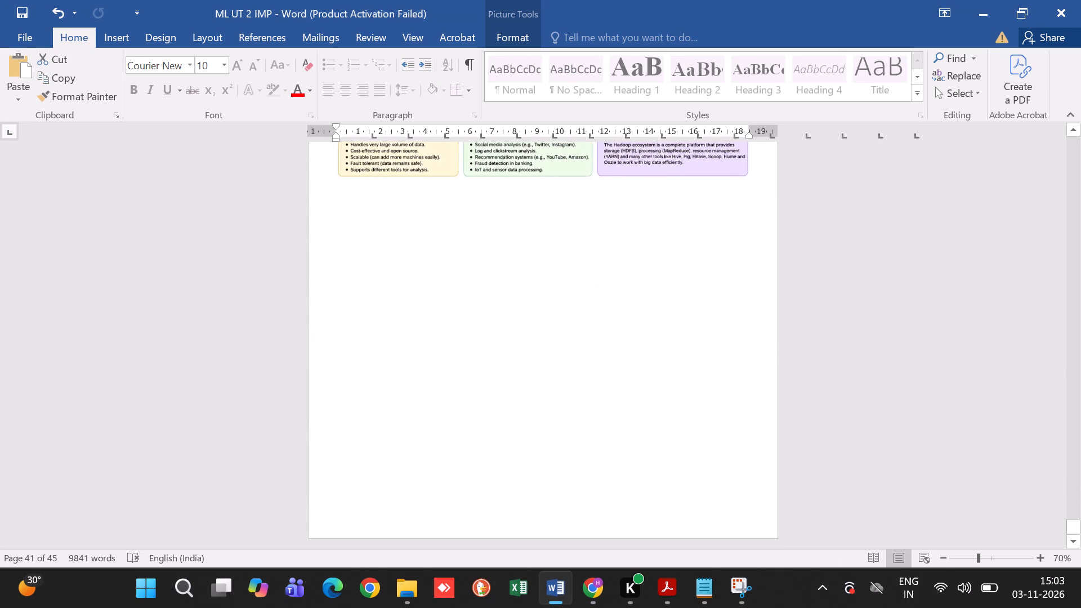
click(523, 365)
key(ctrl+v)
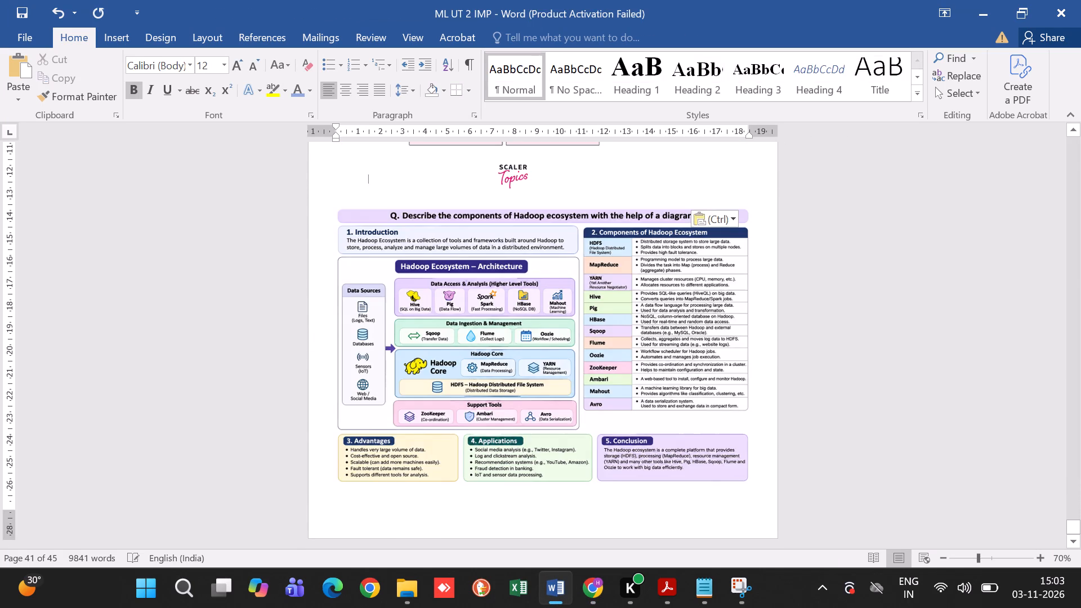
Wrap the pasted Hadoop Ecosystem diagram with Through, shrink it to about 60% width, and place it beside the Quick Revision for Examination table.
scroll(536, 337, up, 3)
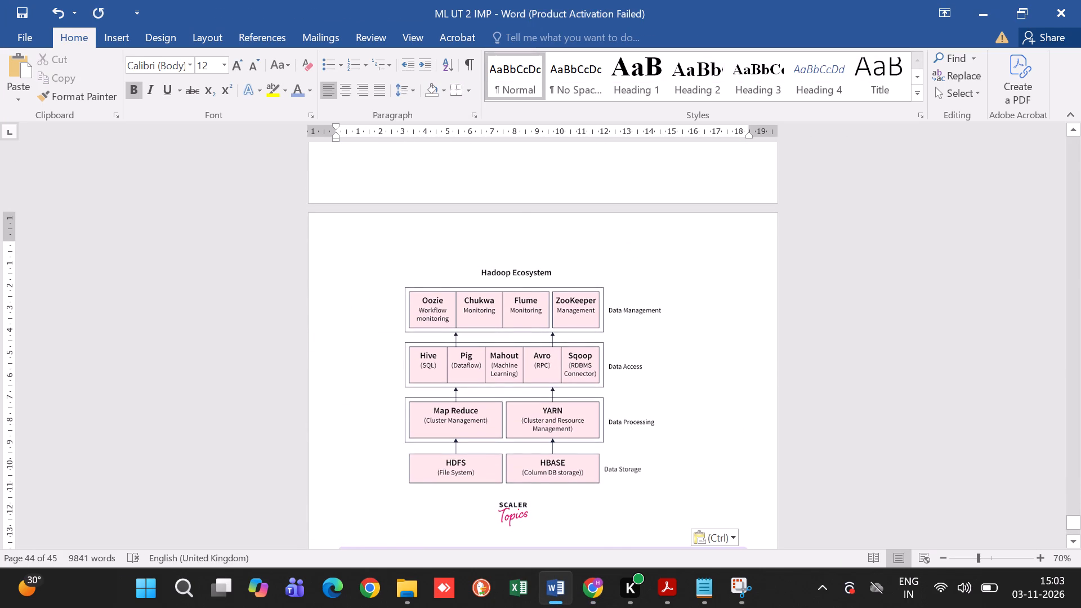
click(538, 376)
click(720, 251)
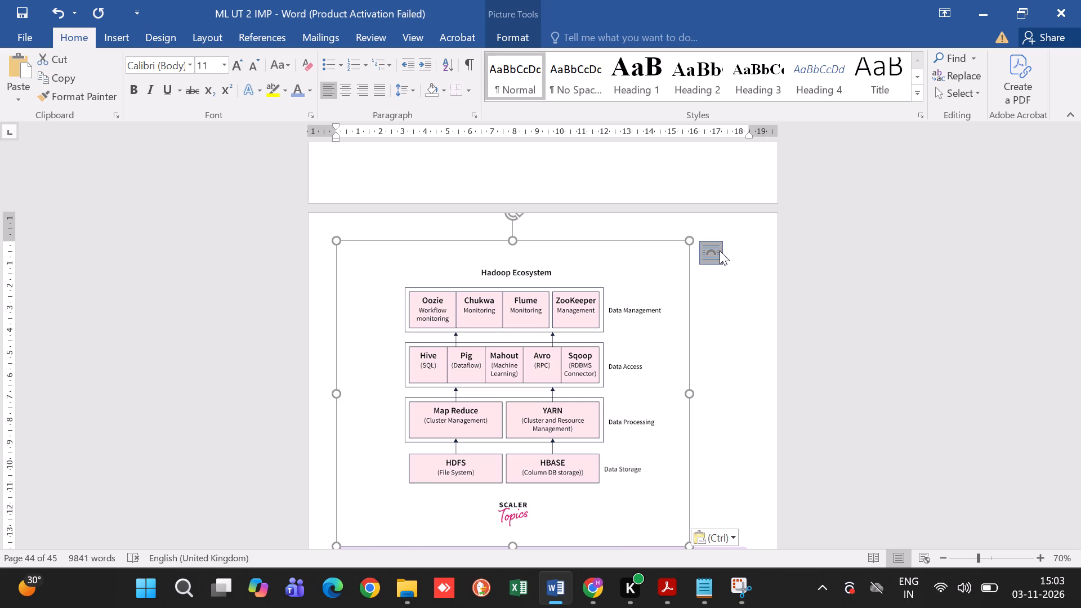
click(836, 351)
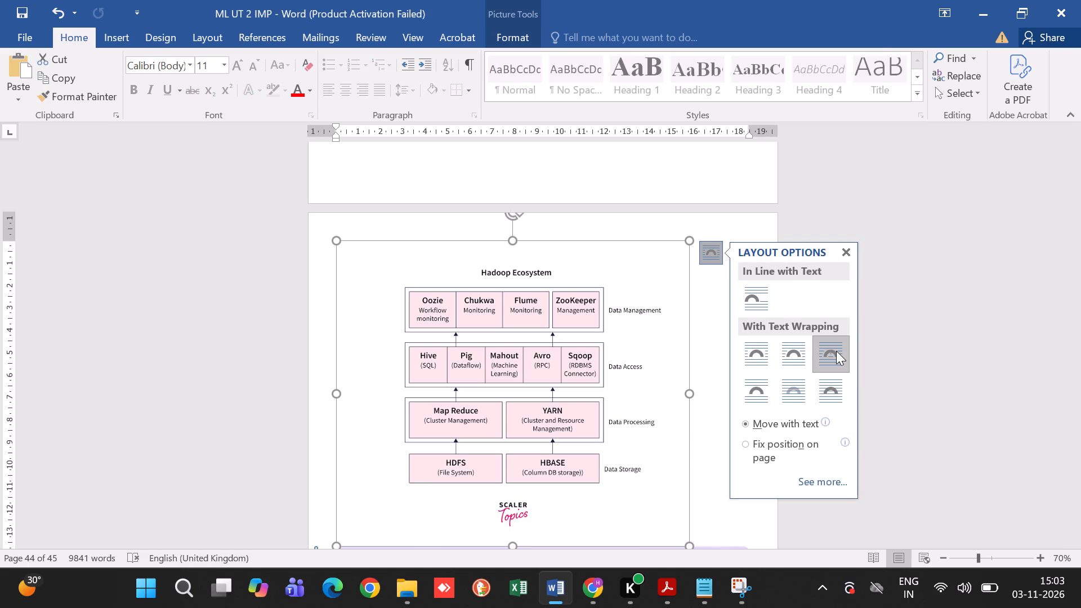
drag(526, 345, 582, 299)
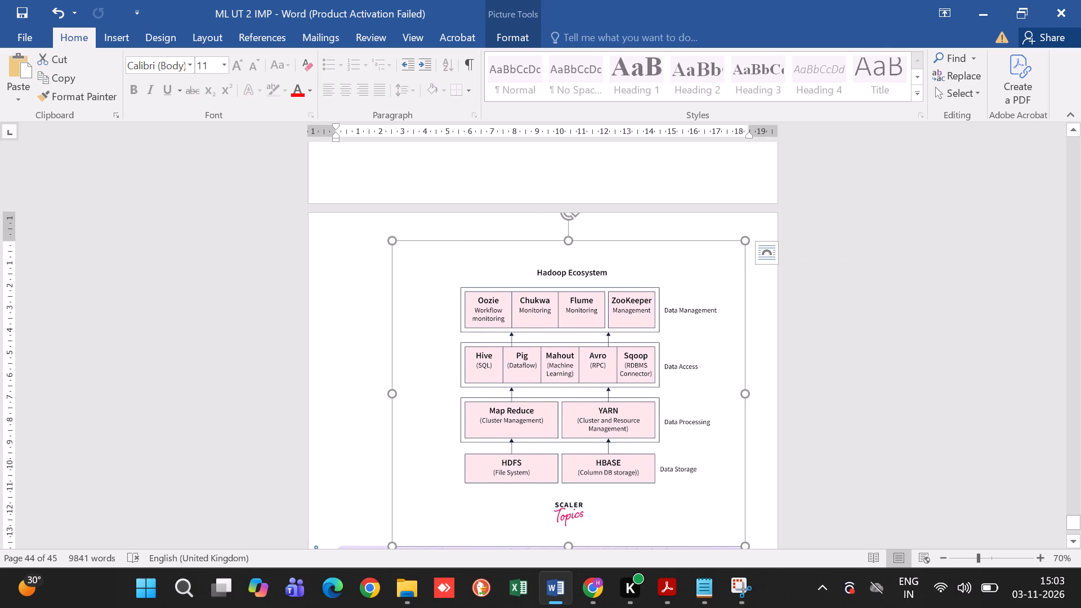
drag(742, 546, 610, 418)
scroll(610, 418, up, 1)
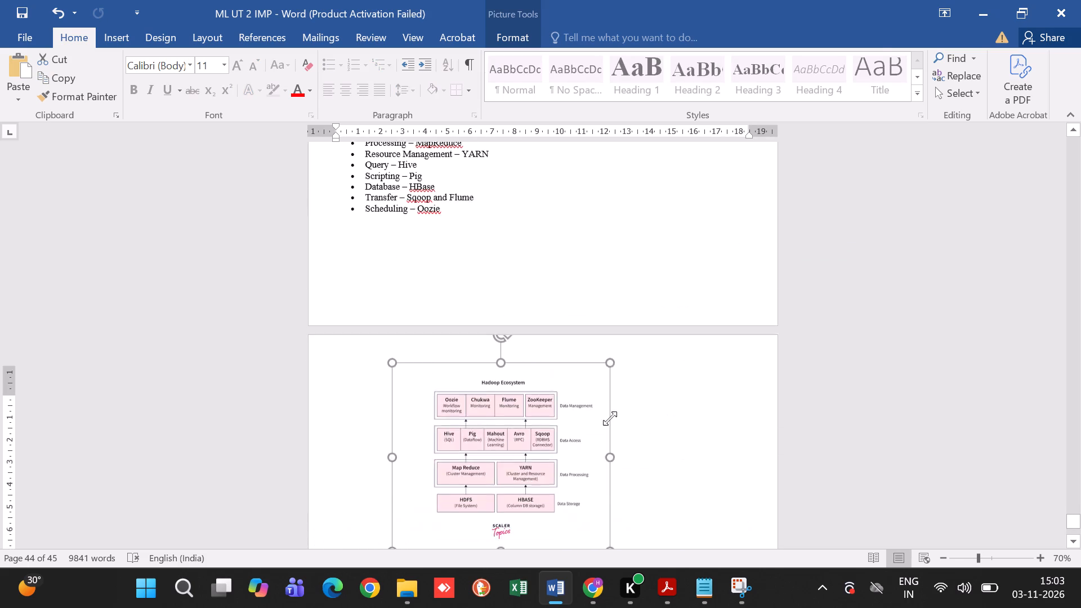
scroll(610, 418, up, 1)
drag(495, 488, 643, 257)
scroll(643, 257, up, 1)
drag(622, 421, 632, 293)
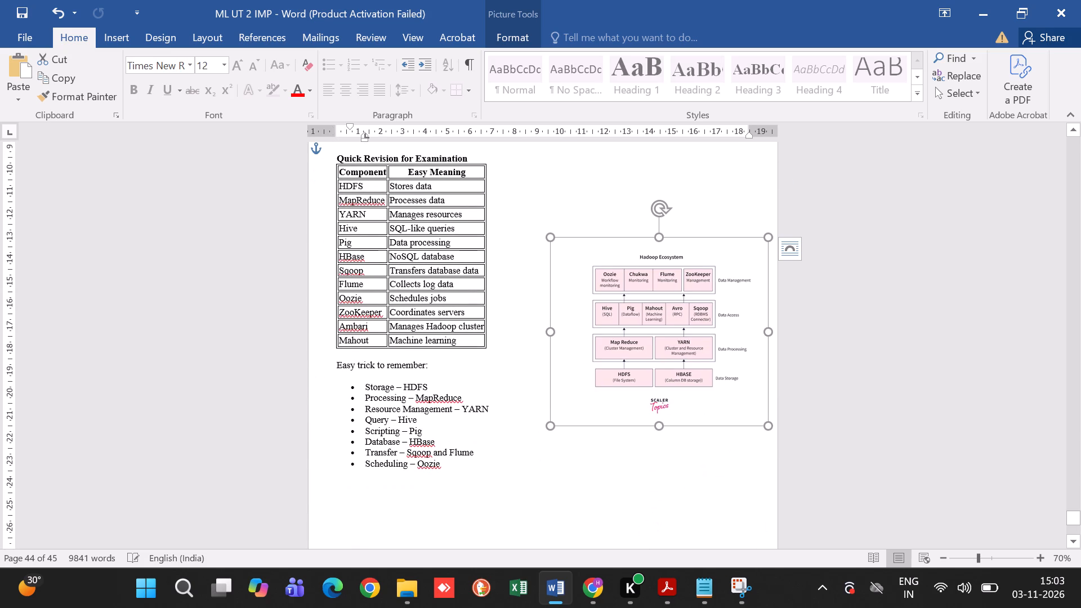
Enlarge the Hadoop Ecosystem diagram proportionally to about 11.3 cm wide by 9.8 cm high.
click(586, 592)
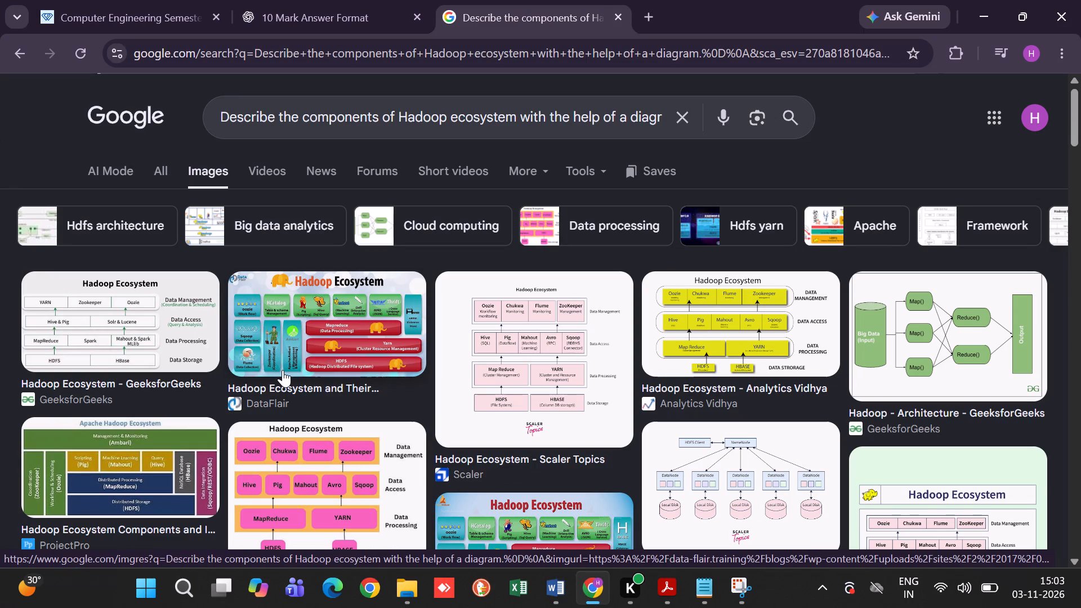
click(548, 593)
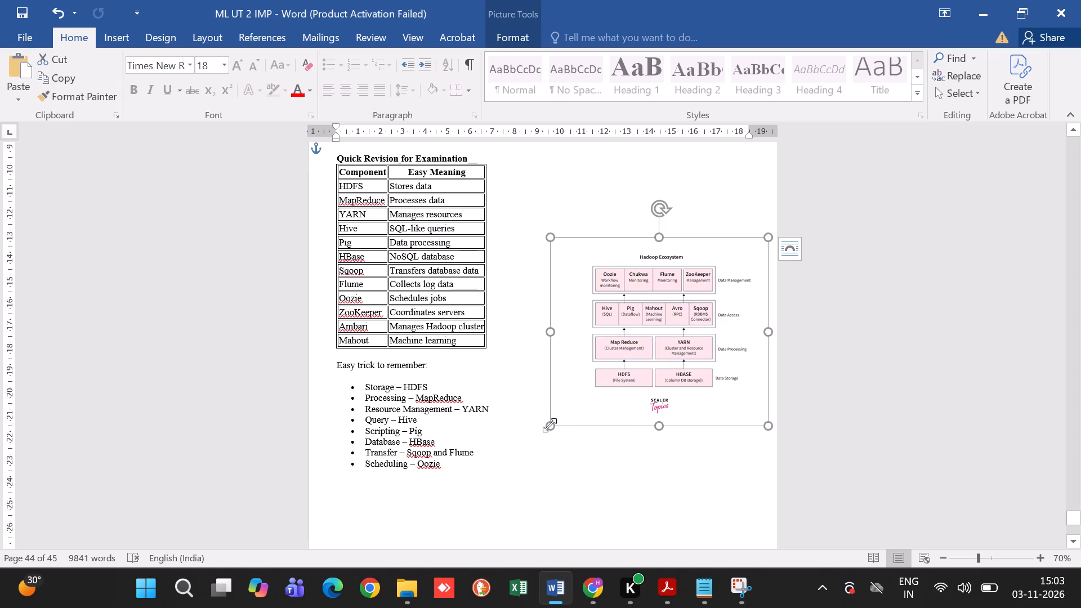
drag(551, 425, 515, 446)
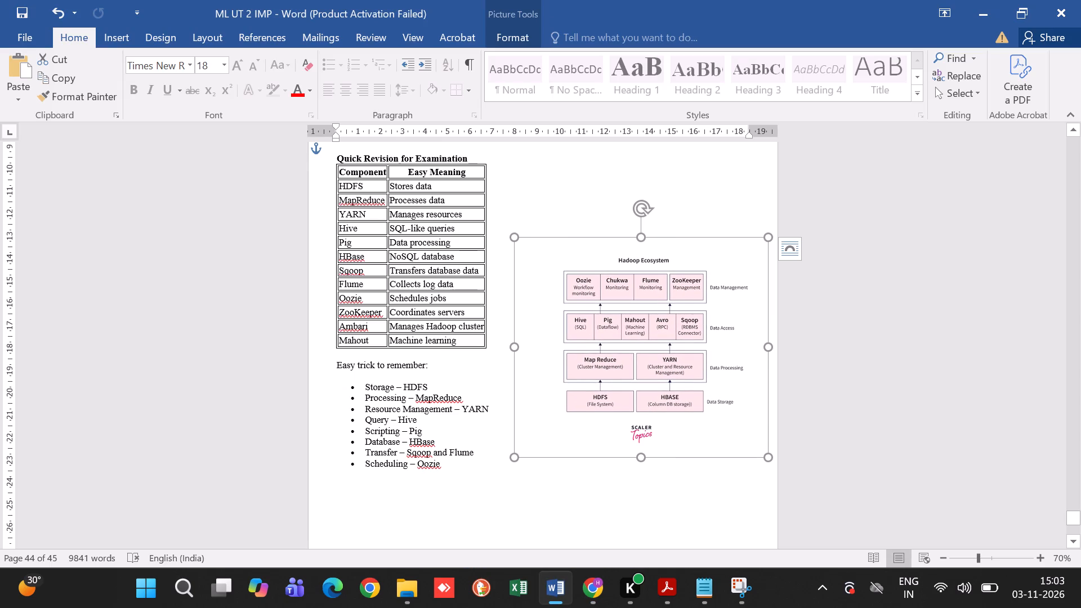
Copy Scaler's HDFS Client, NameNode and DataNode diagram from Chrome's image results and paste it on the Word document's last page.
click(596, 587)
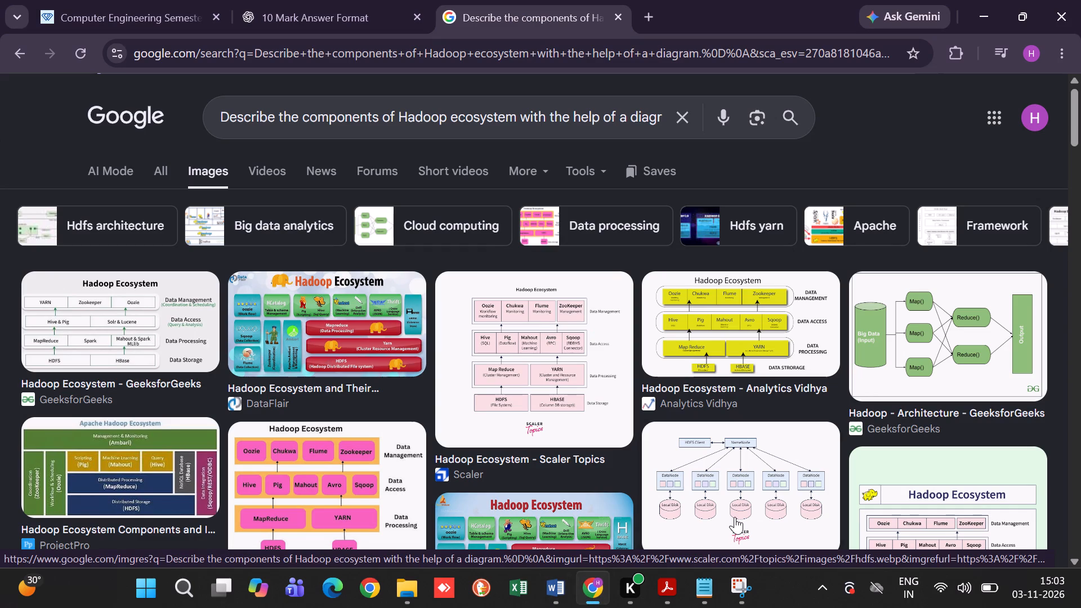
scroll(790, 373, down, 1)
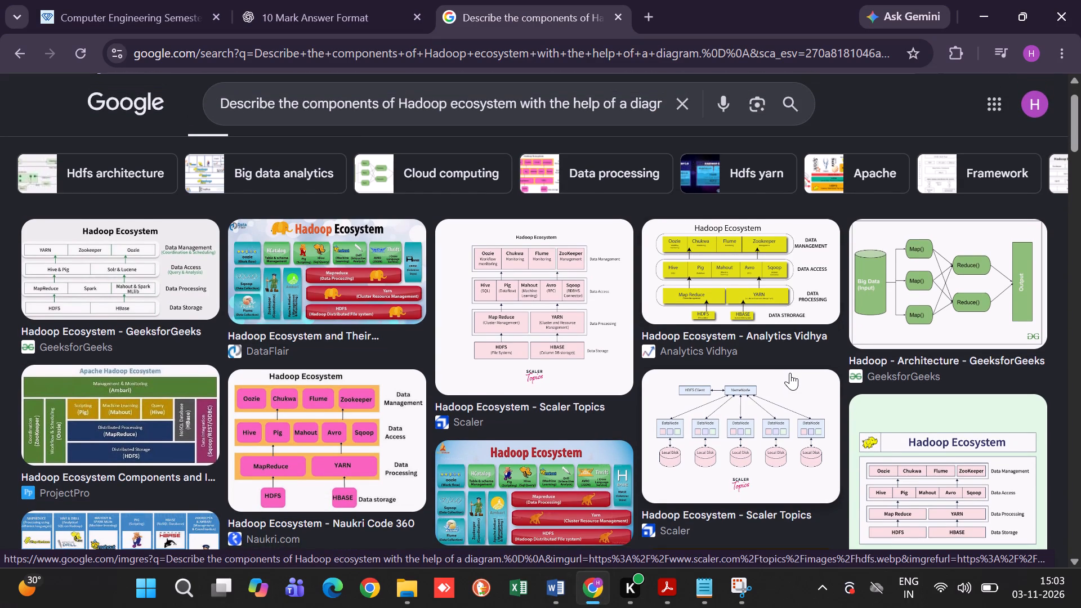
right_click(720, 423)
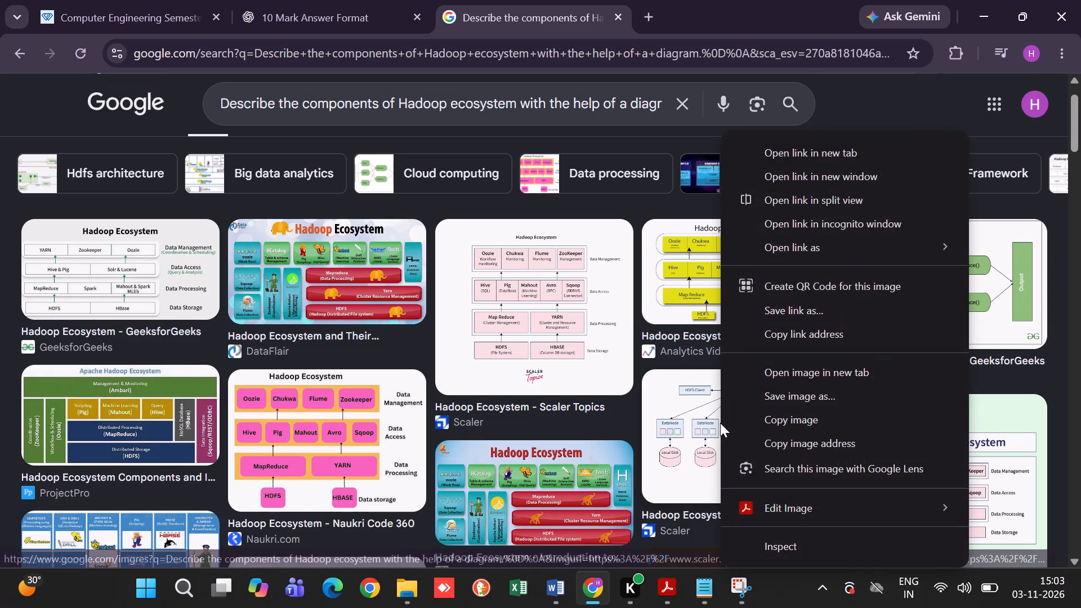
click(806, 418)
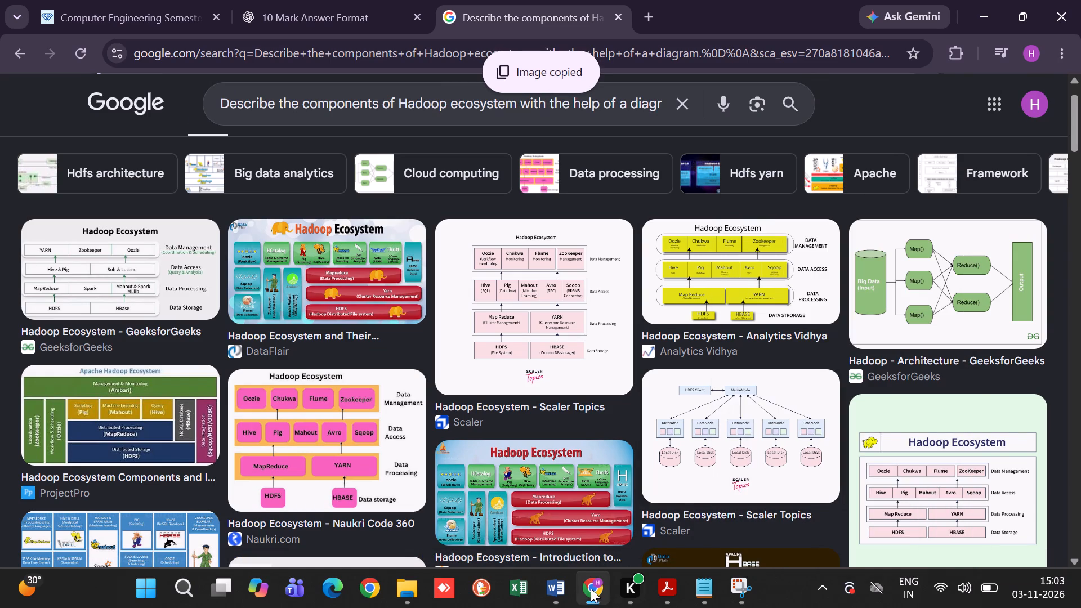
click(559, 584)
scroll(566, 463, down, 1)
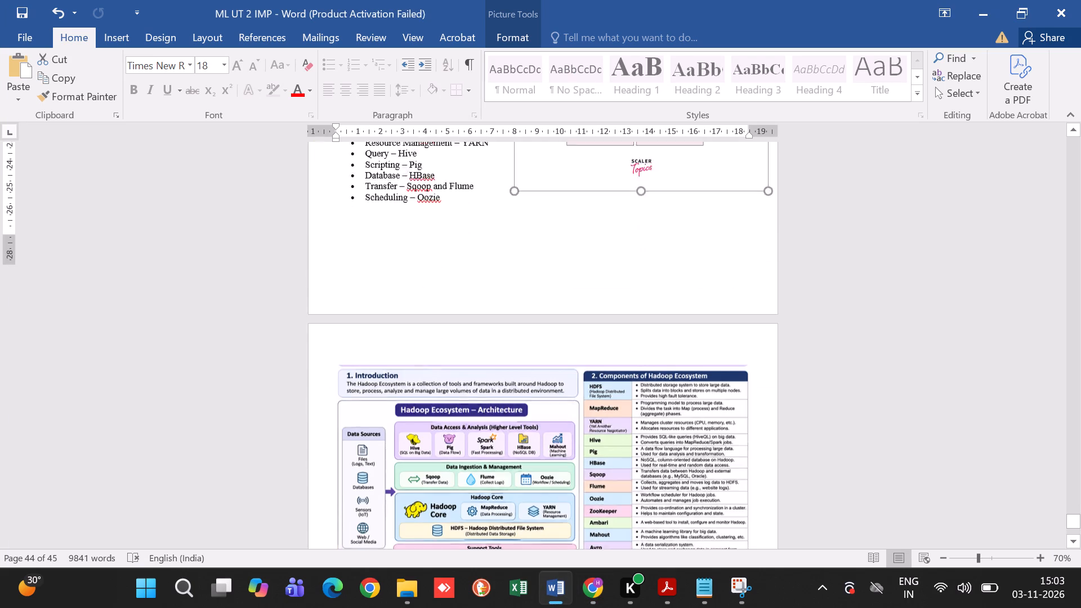
scroll(566, 463, down, 1)
scroll(528, 529, down, 2)
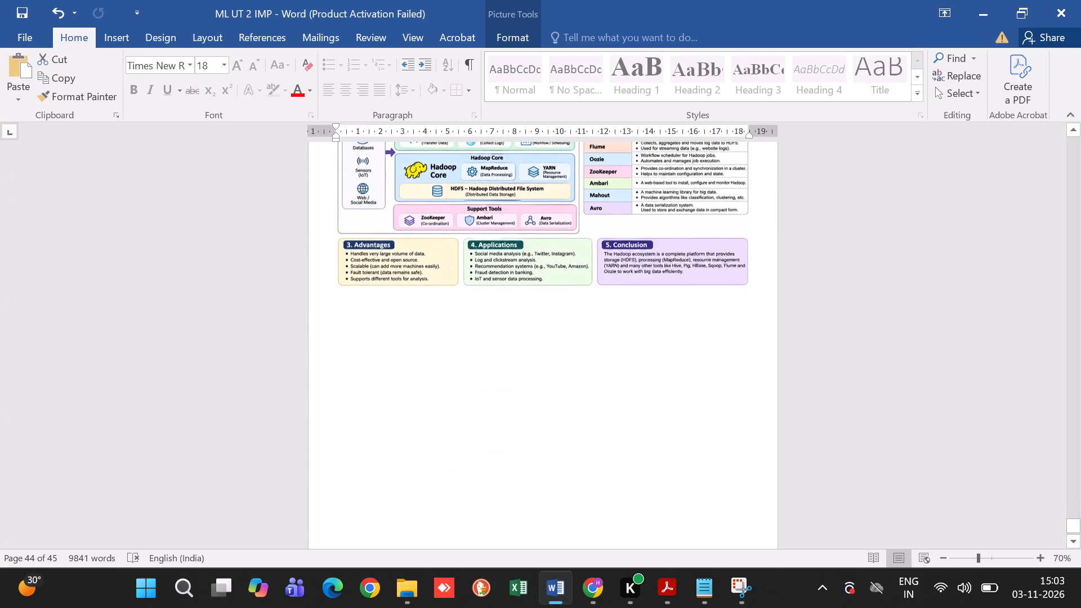
click(528, 529)
key(ctrl+v)
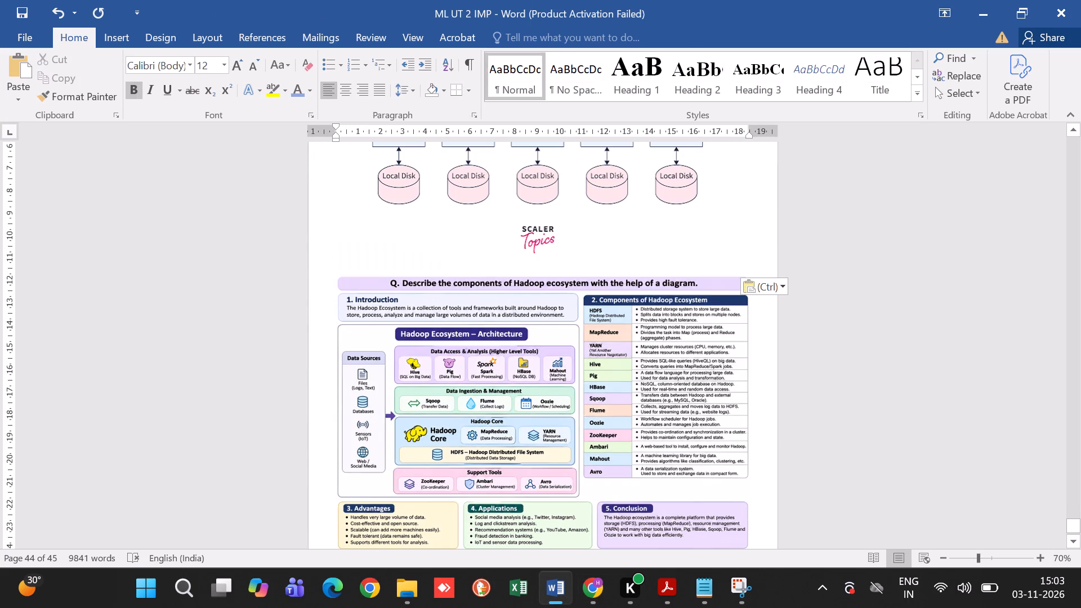
Shrink the pasted HDFS diagram proportionally to about 60% of its width and set its text wrapping to Through.
scroll(543, 302, up, 2)
click(558, 370)
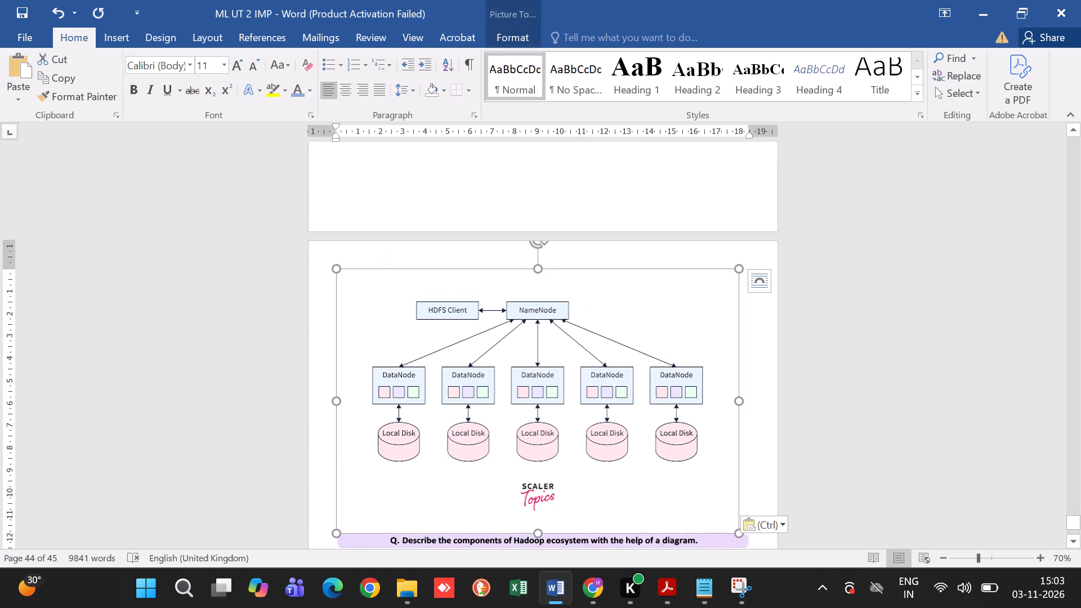
drag(737, 530, 626, 362)
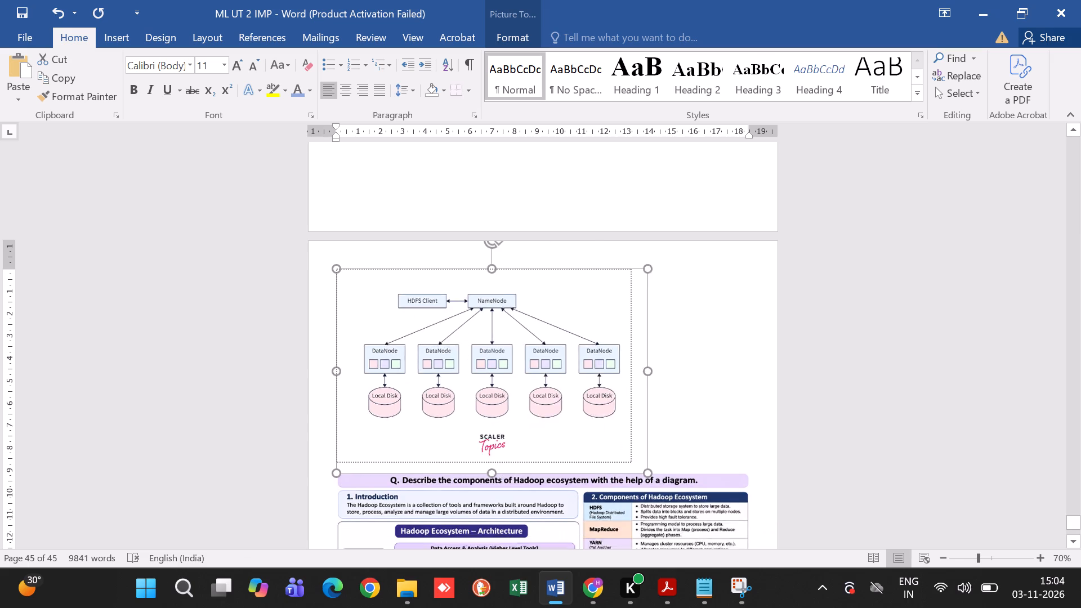
drag(626, 362, 574, 341)
click(591, 276)
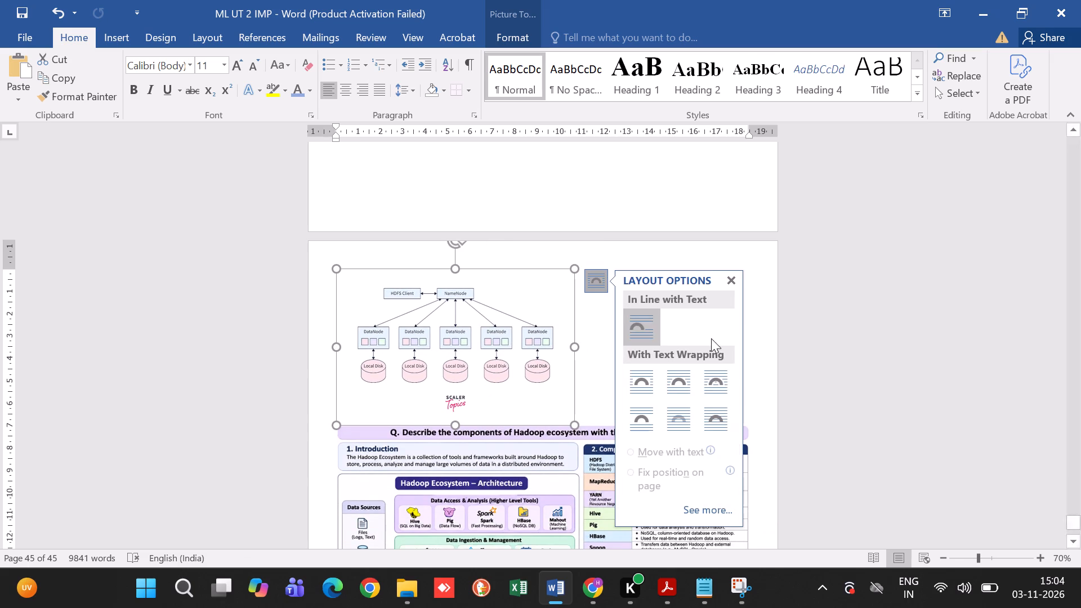
click(710, 380)
Move the HDFS diagram up beside the "Easy trick to remember" list, below the Hadoop Ecosystem diagram, and shrink it slightly.
drag(526, 374, 554, 311)
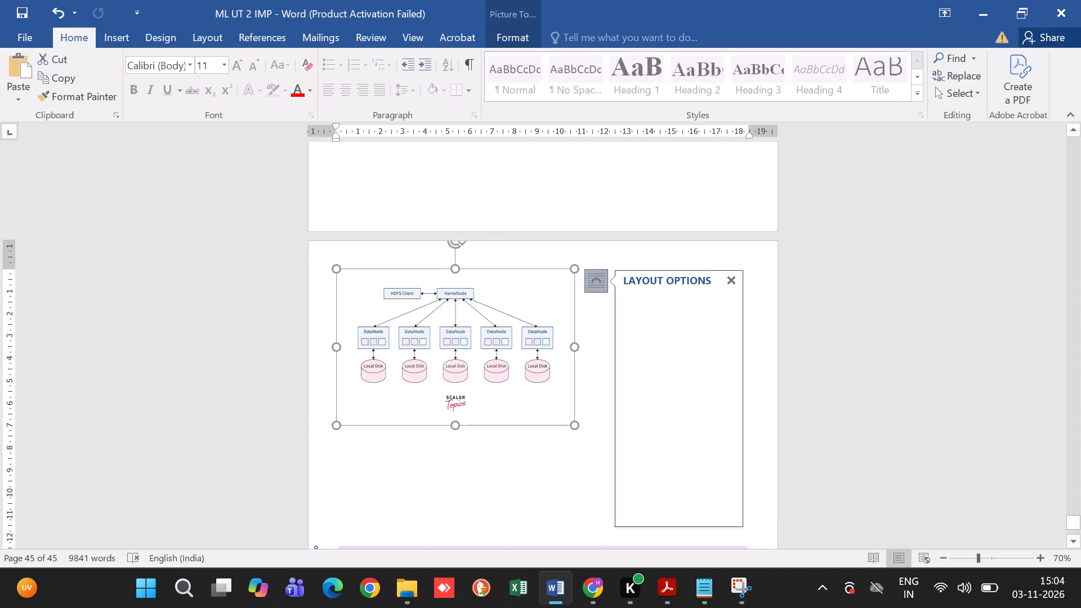
drag(554, 311, 617, 195)
scroll(617, 195, up, 1)
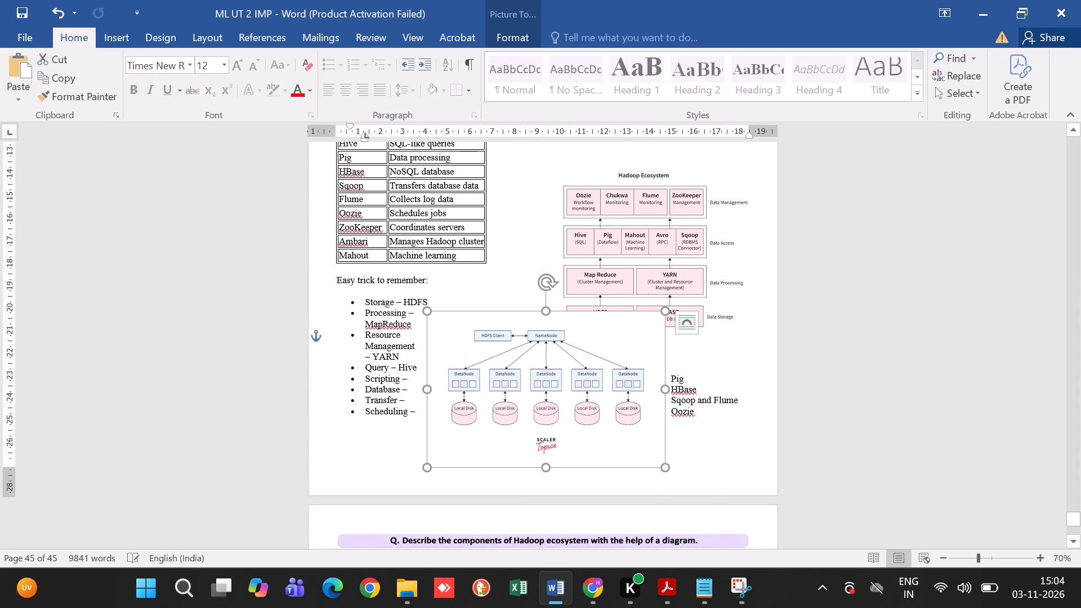
drag(516, 381, 620, 419)
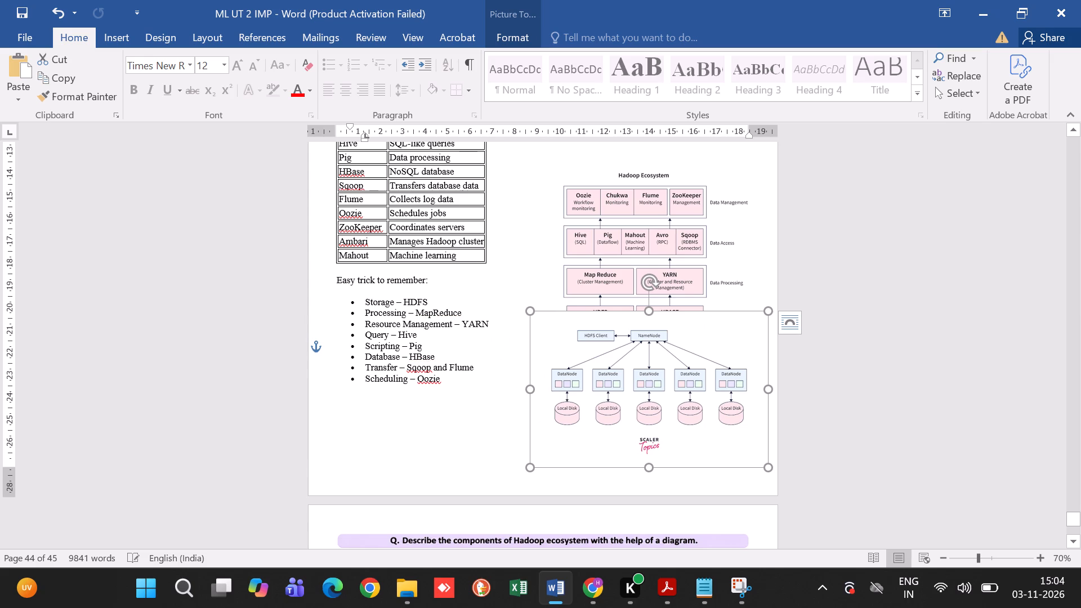
drag(532, 315, 552, 342)
Adjust the stacked diagrams' positions, raising the Hadoop Ecosystem diagram beside the Quick Revision table to clear the HDFS diagram.
click(622, 235)
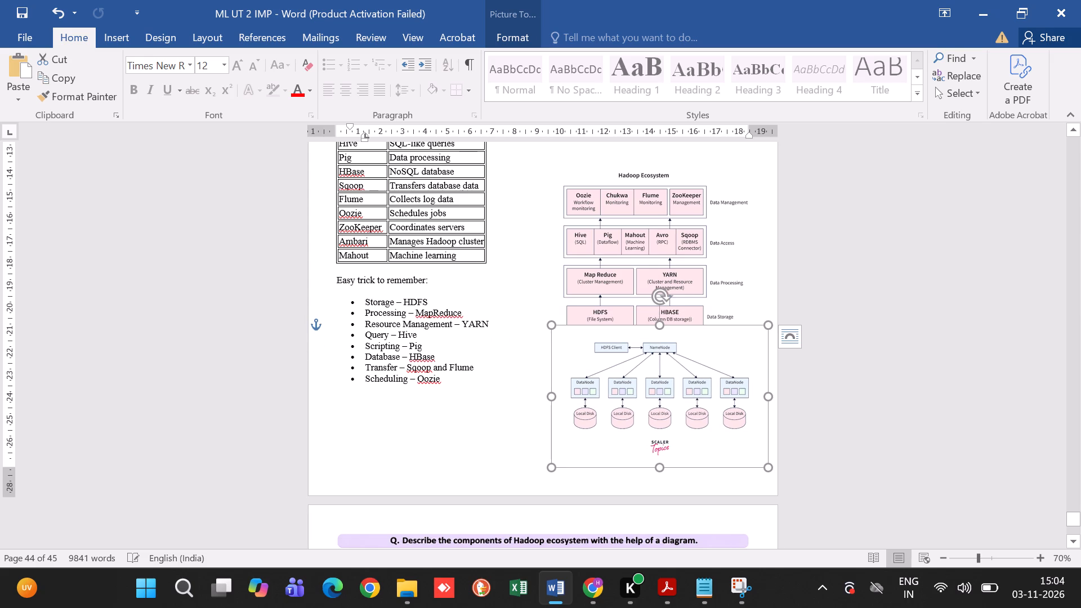
drag(622, 235, 620, 196)
drag(620, 196, 620, 171)
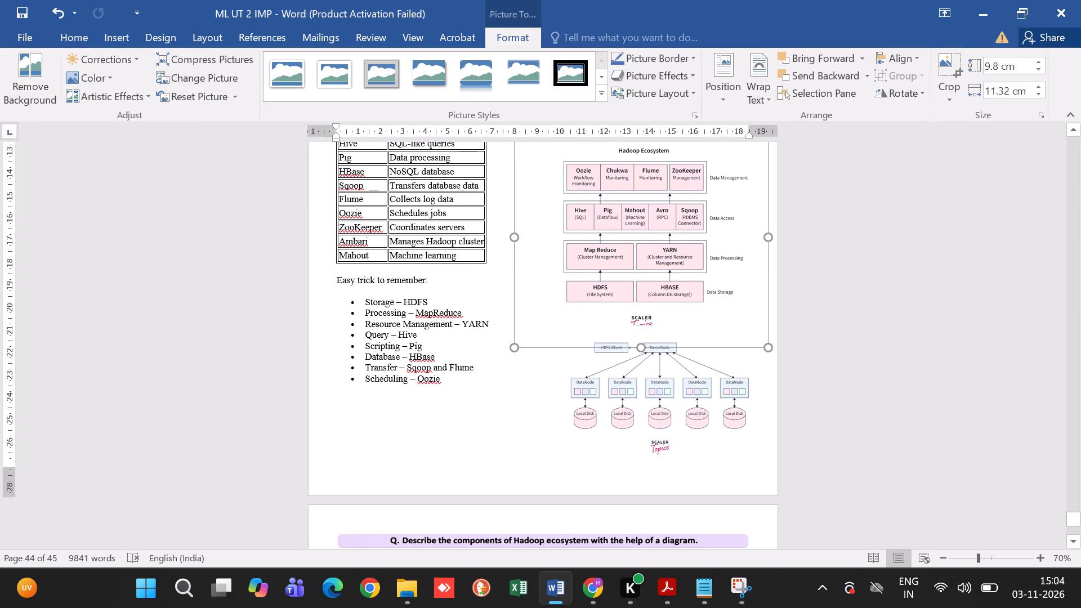
scroll(620, 171, up, 1)
drag(641, 333, 639, 271)
drag(665, 510, 662, 475)
scroll(662, 475, down, 3)
In Notepad, delete the Hadoop ecosystem question together with the Q6 and a) labels above the recommendation system question.
click(593, 594)
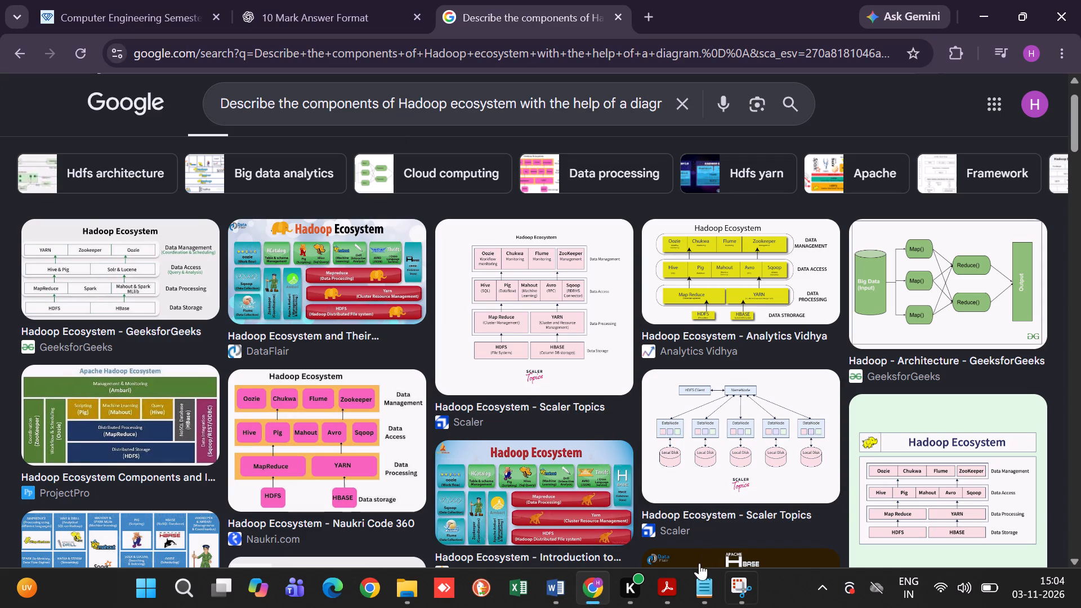
click(701, 579)
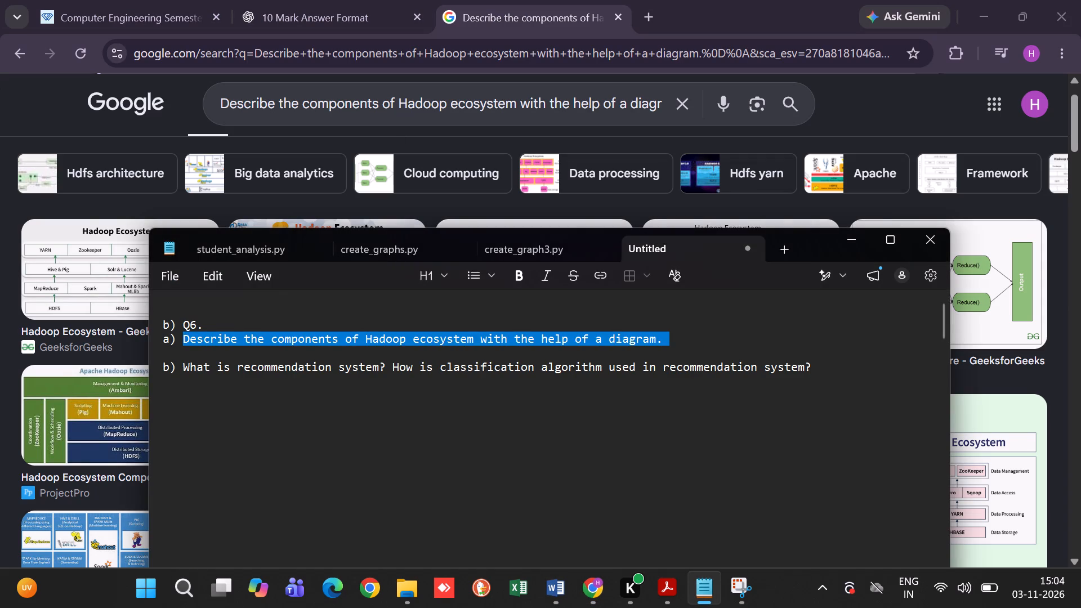
key(BackSpace)
key(BackSpace)
key(BackSpace)
key(BackSpace)
key(BackSpace)
key(BackSpace)
key(BackSpace)
key(BackSpace)
key(BackSpace)
key(BackSpace)
key(BackSpace)
key(BackSpace)
key(BackSpace)
key(BackSpace)
key(BackSpace)
key(BackSpace)
key(BackSpace)
key(BackSpace)
key(BackSpace)
key(BackSpace)
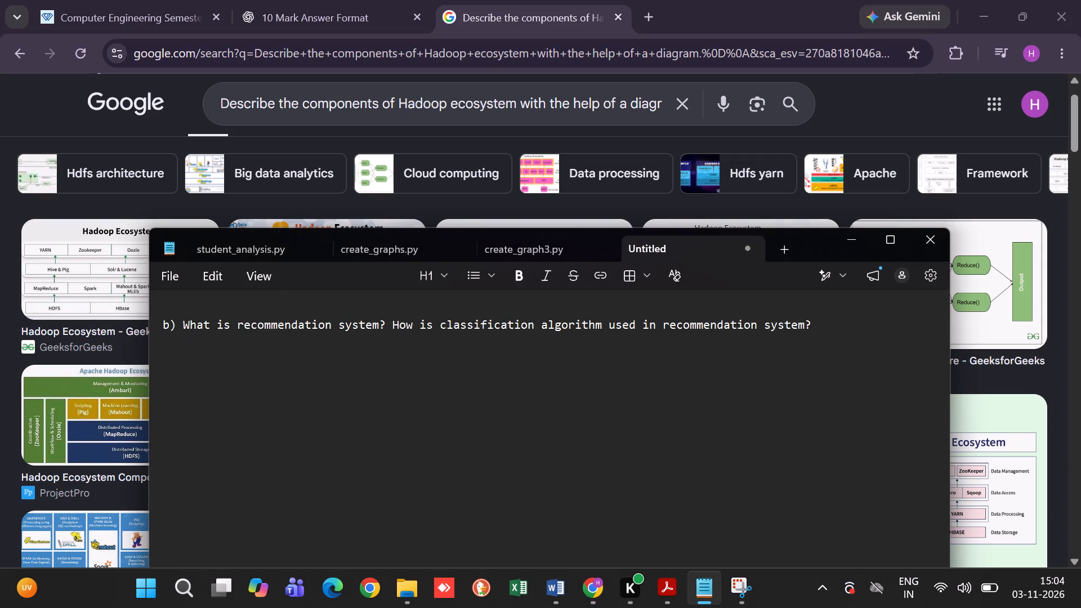
Copy the question "What is recommendation system? How is classification algorithm used in recommendation system?" and remove it with its b) label from the note.
drag(181, 324, 414, 355)
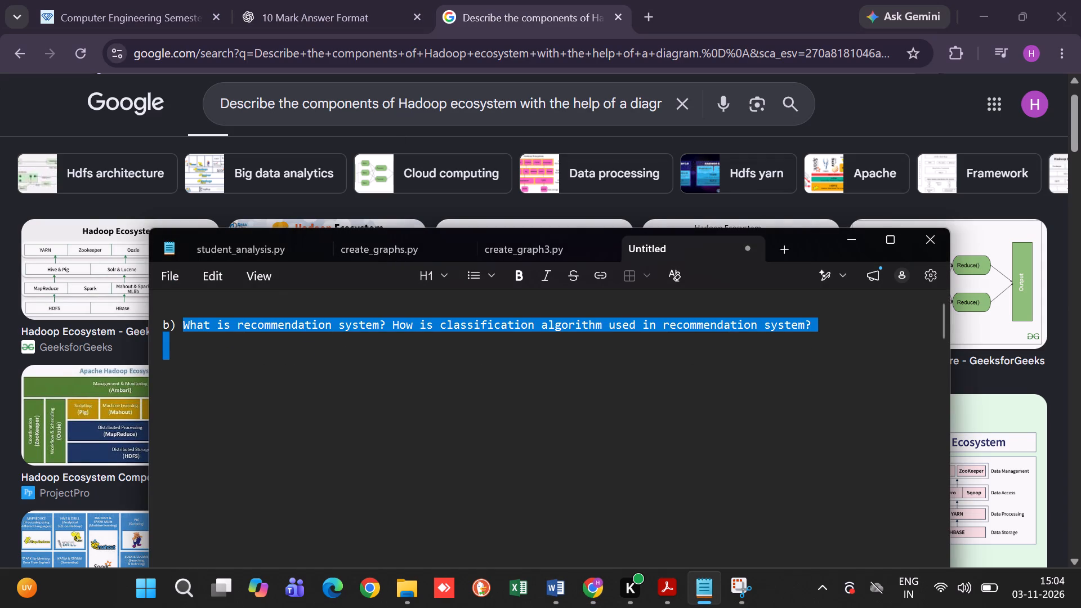
drag(414, 355, 713, 342)
key(ctrl+c)
key(BackSpace)
key(BackSpace)
key(BackSpace)
key(BackSpace)
key(BackSpace)
key(BackSpace)
key(BackSpace)
key(BackSpace)
key(BackSpace)
key(BackSpace)
key(BackSpace)
key(BackSpace)
key(BackSpace)
key(BackSpace)
key(BackSpace)
key(BackSpace)
key(BackSpace)
key(BackSpace)
key(BackSpace)
key(BackSpace)
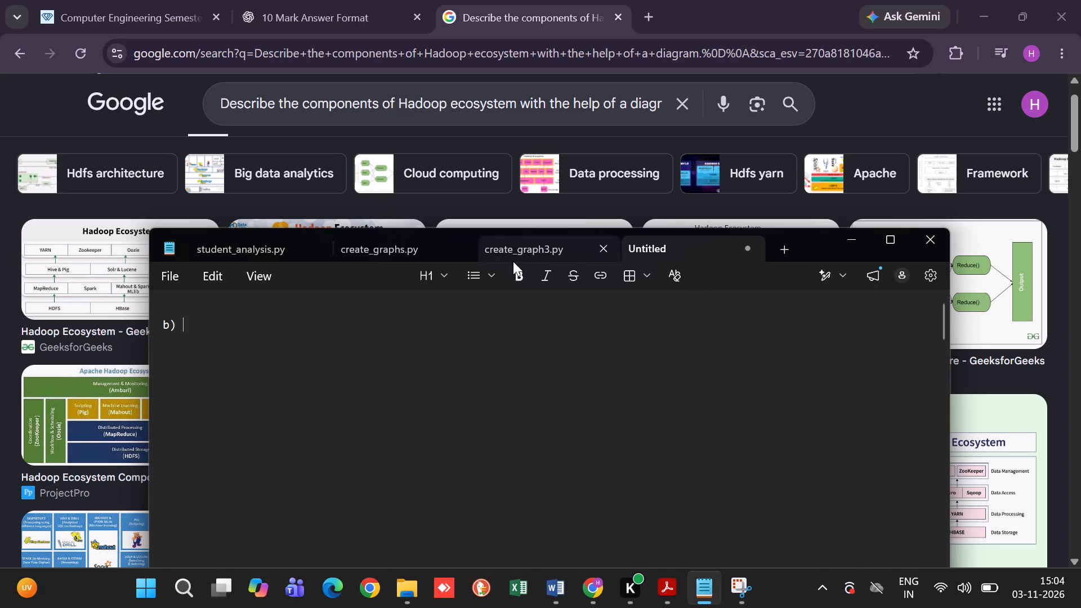
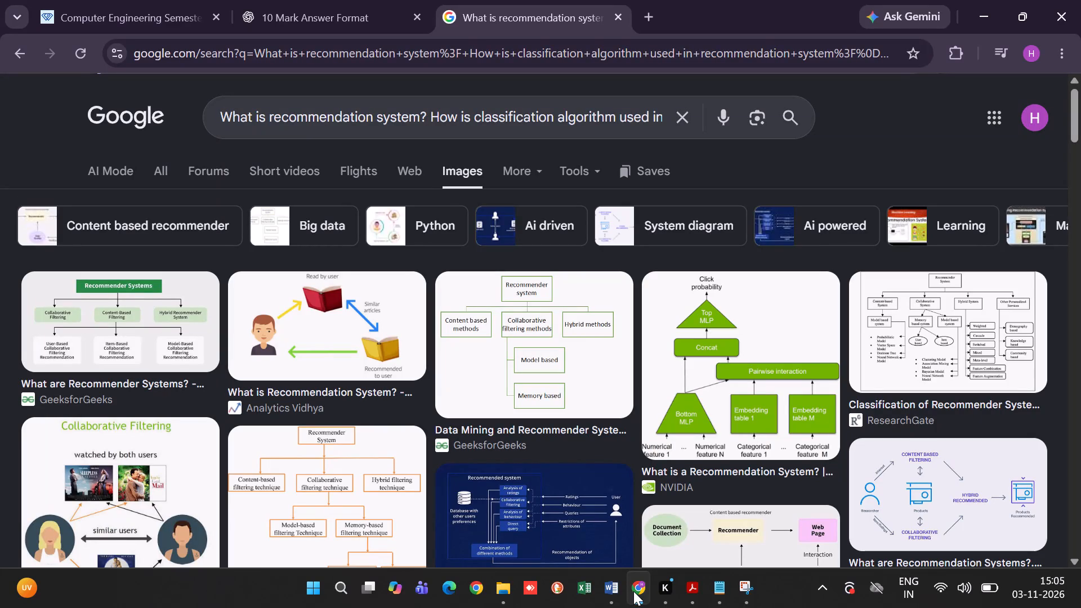
Read through the question set in the untitled note that begins with how Hadoop handles big data problems, from Q1 to Q6.
click(716, 600)
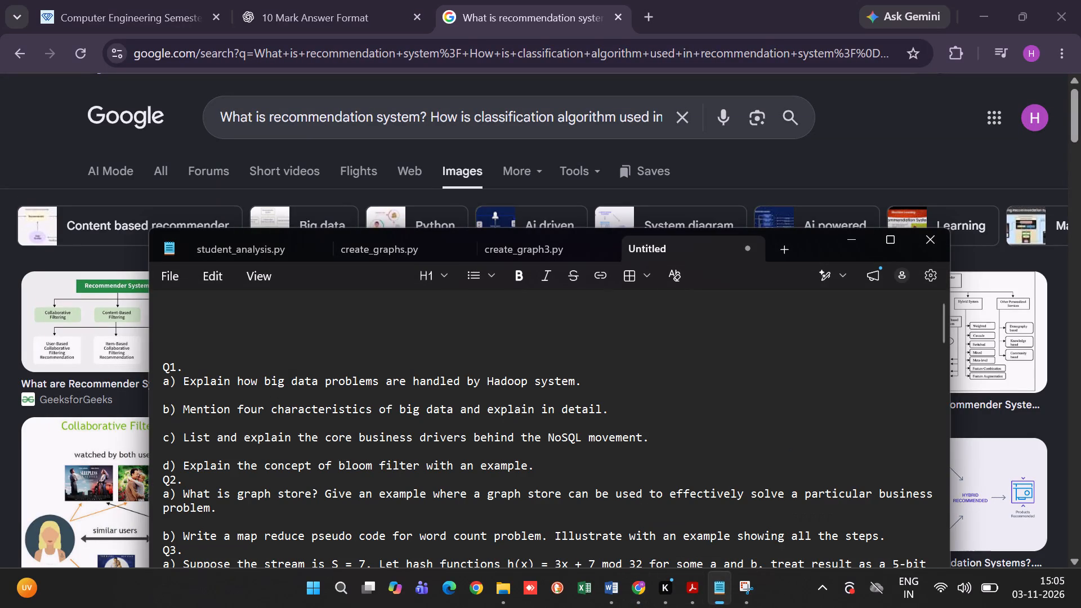
scroll(630, 417, down, 1)
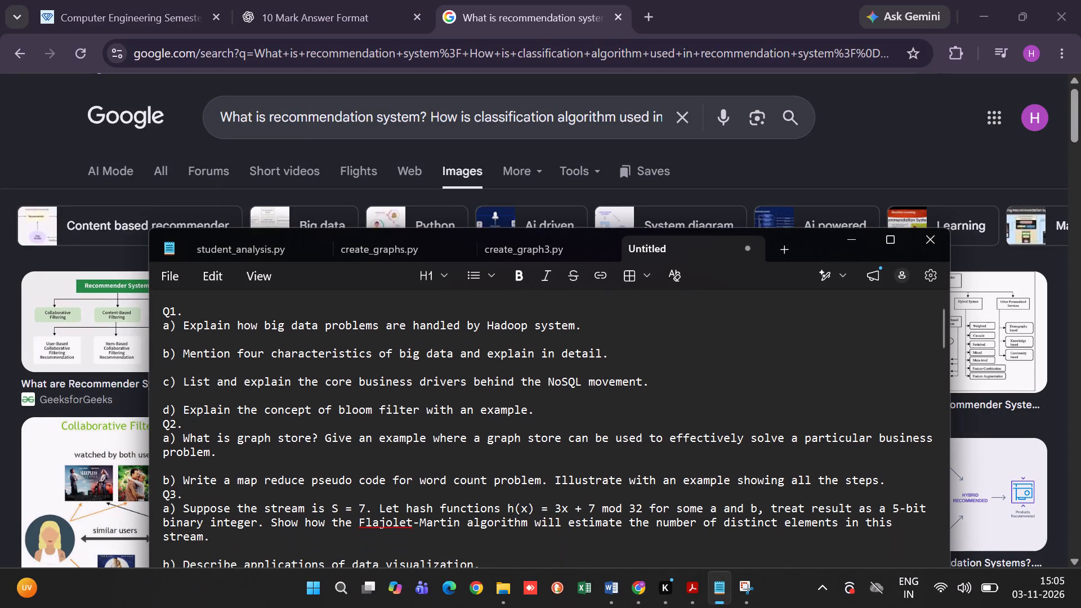
scroll(630, 417, down, 1)
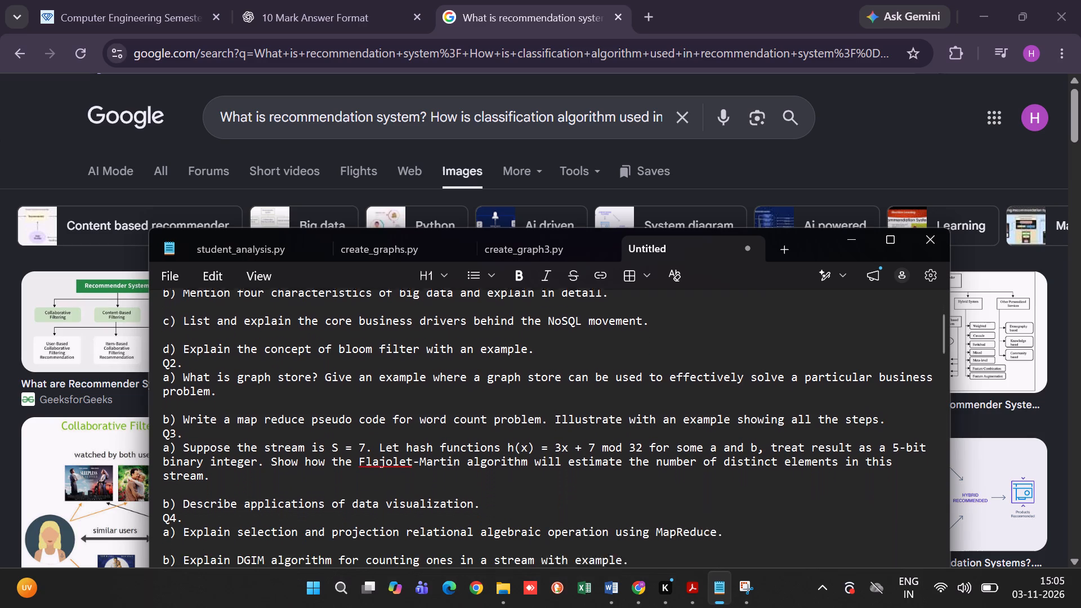
scroll(630, 417, down, 1)
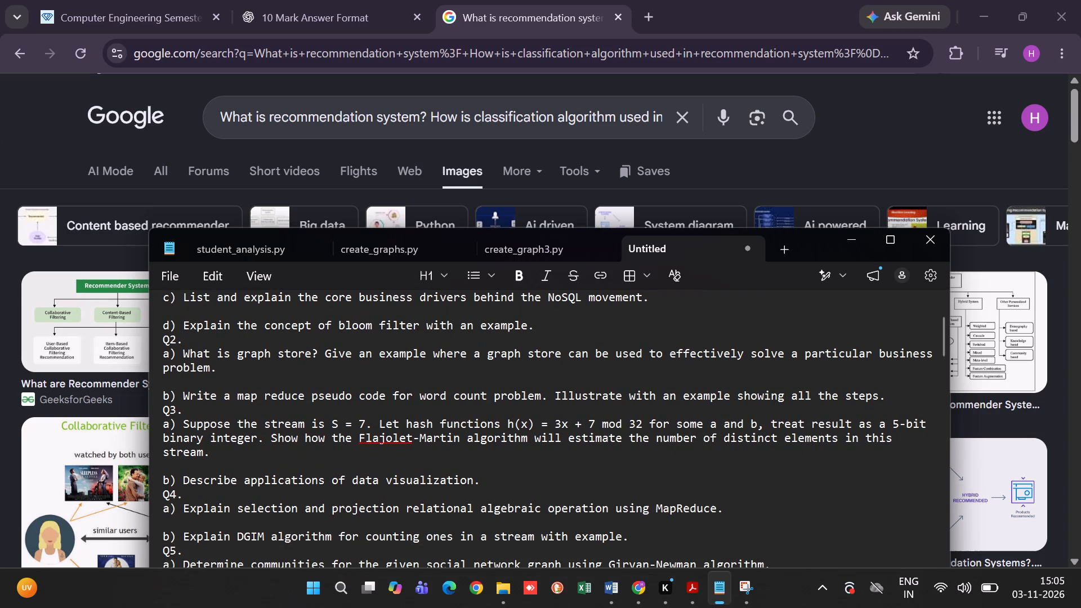
scroll(630, 417, down, 1)
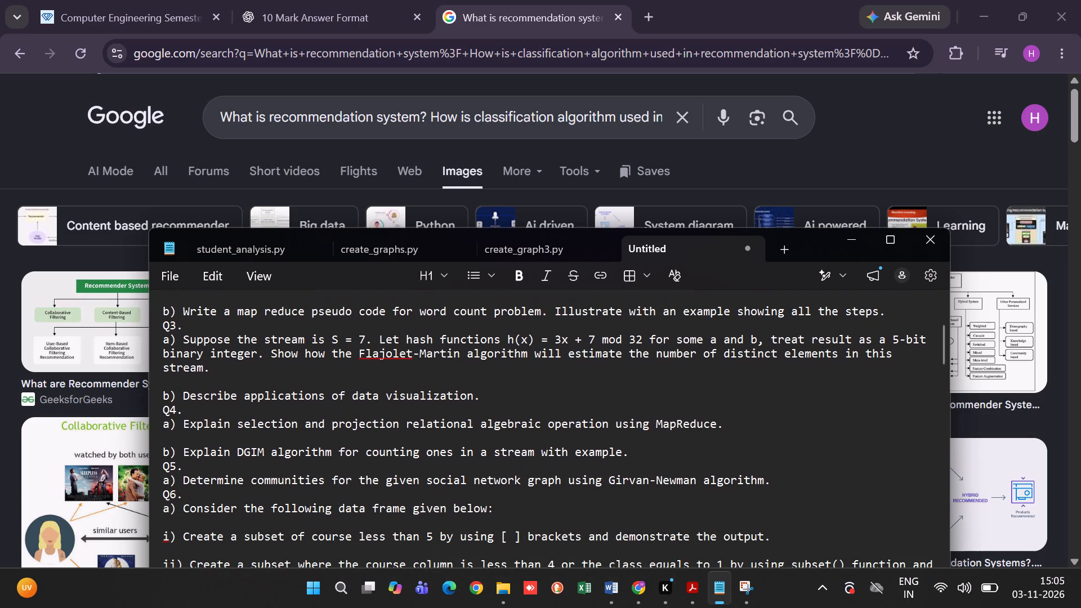
scroll(630, 417, down, 2)
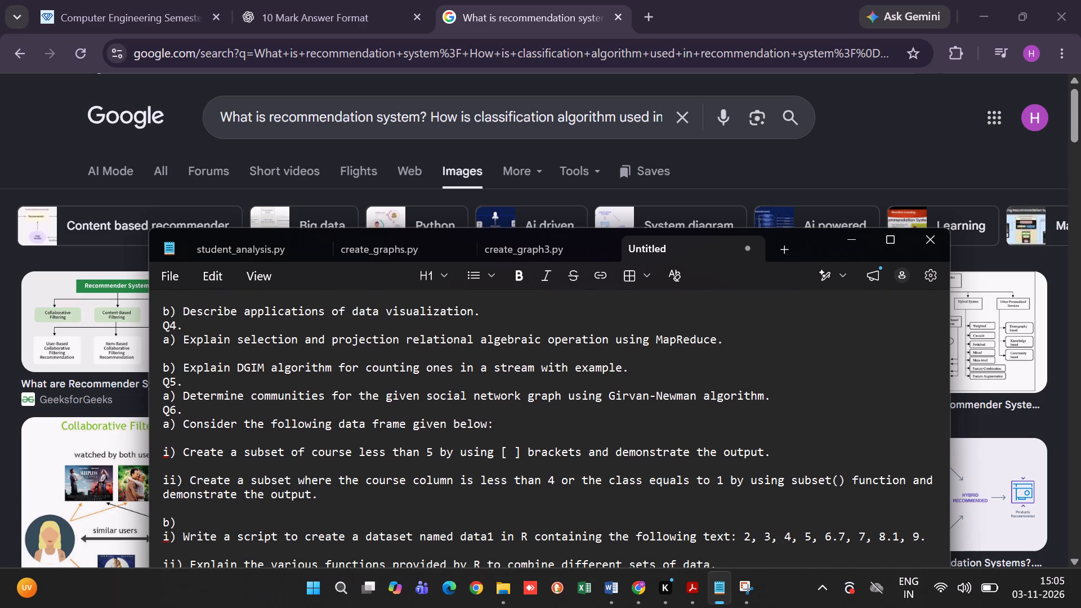
scroll(630, 417, down, 1)
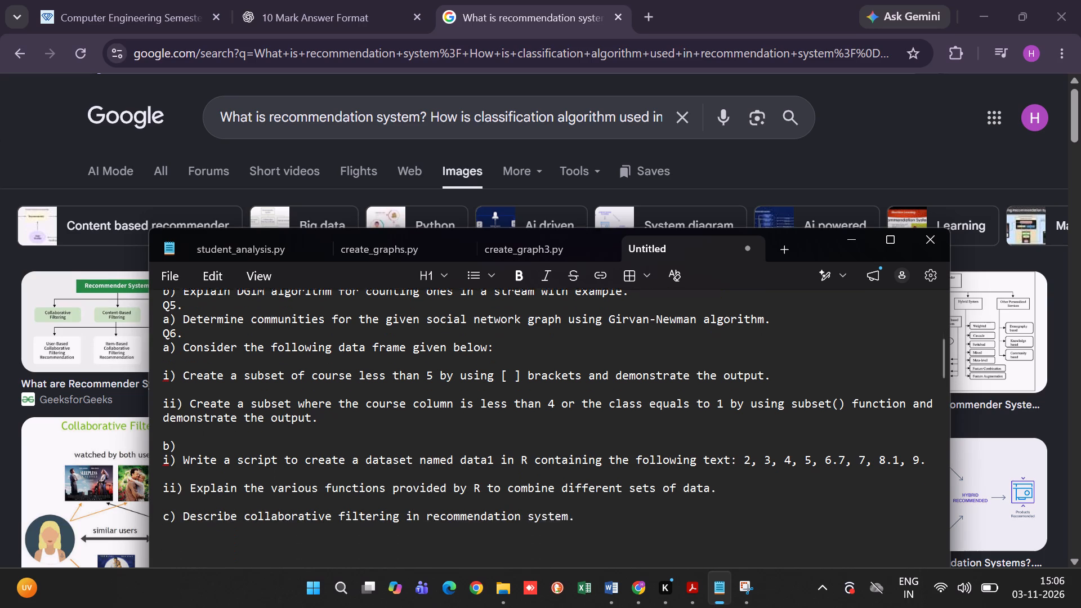
scroll(630, 417, down, 1)
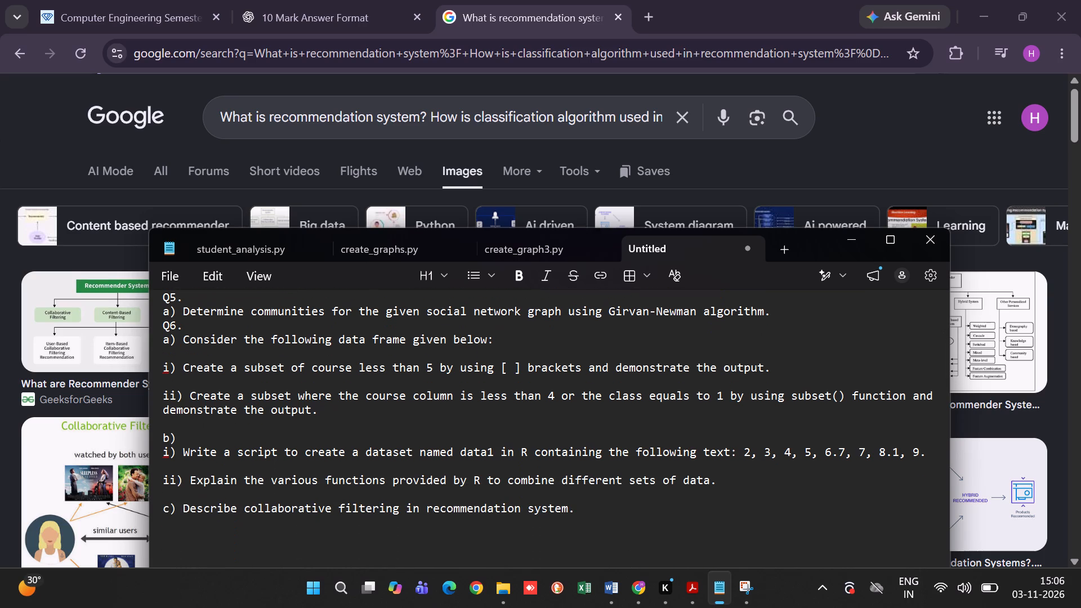
scroll(630, 417, down, 2)
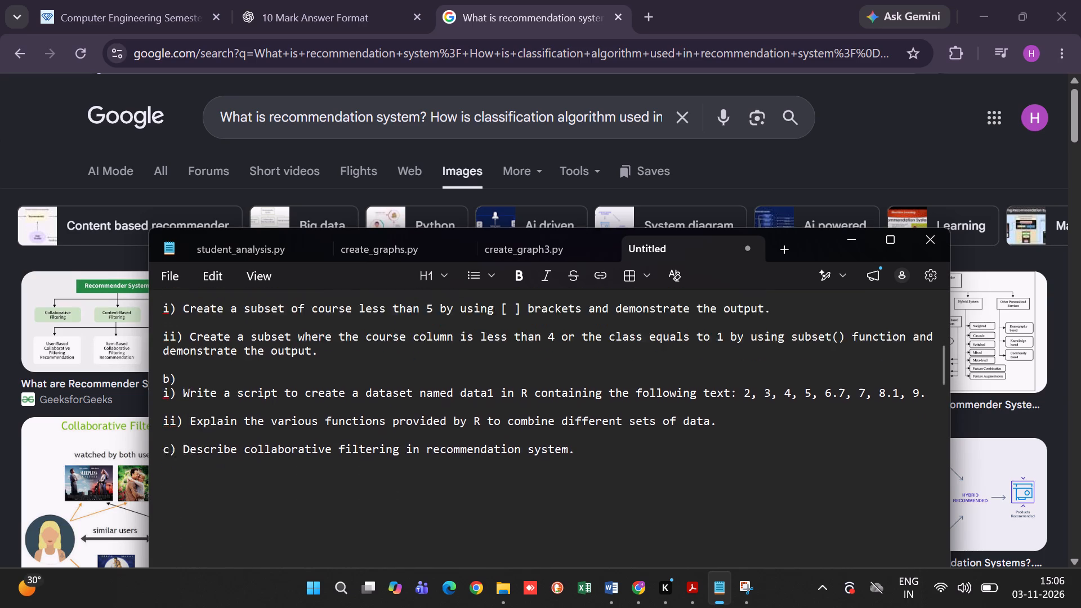
Read through the following question set in the note, which begins with explaining CAP versus ACID, from Q1 to Q6.
scroll(630, 417, down, 2)
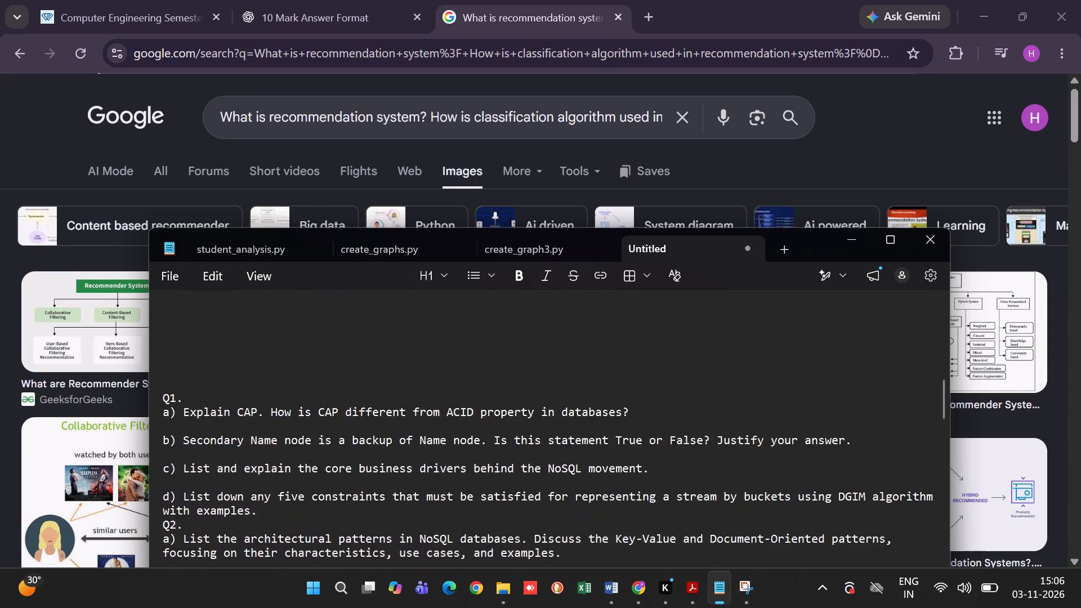
scroll(630, 417, down, 1)
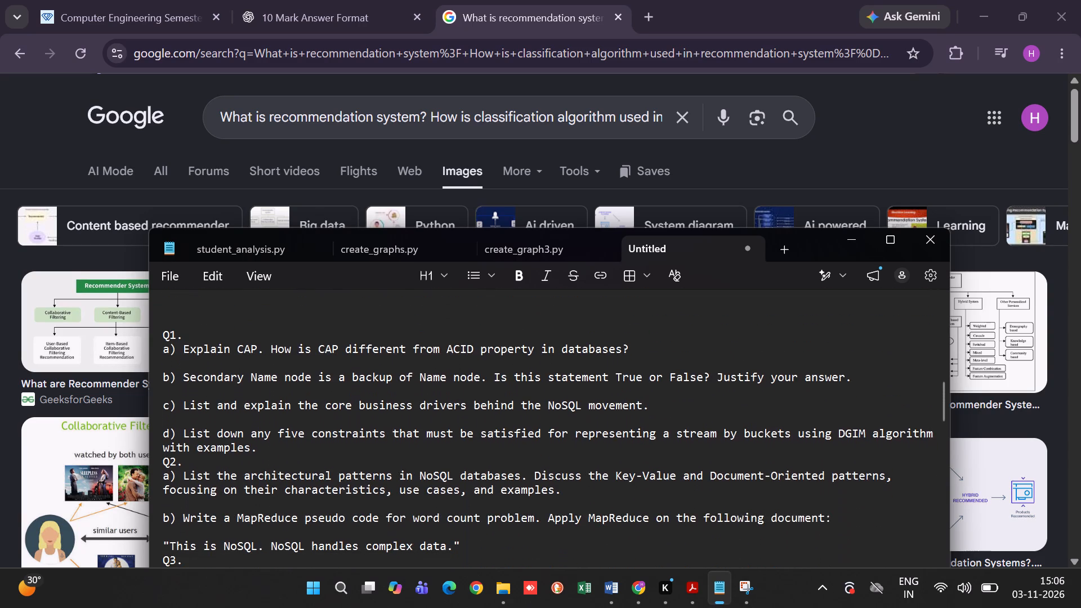
scroll(630, 417, down, 1)
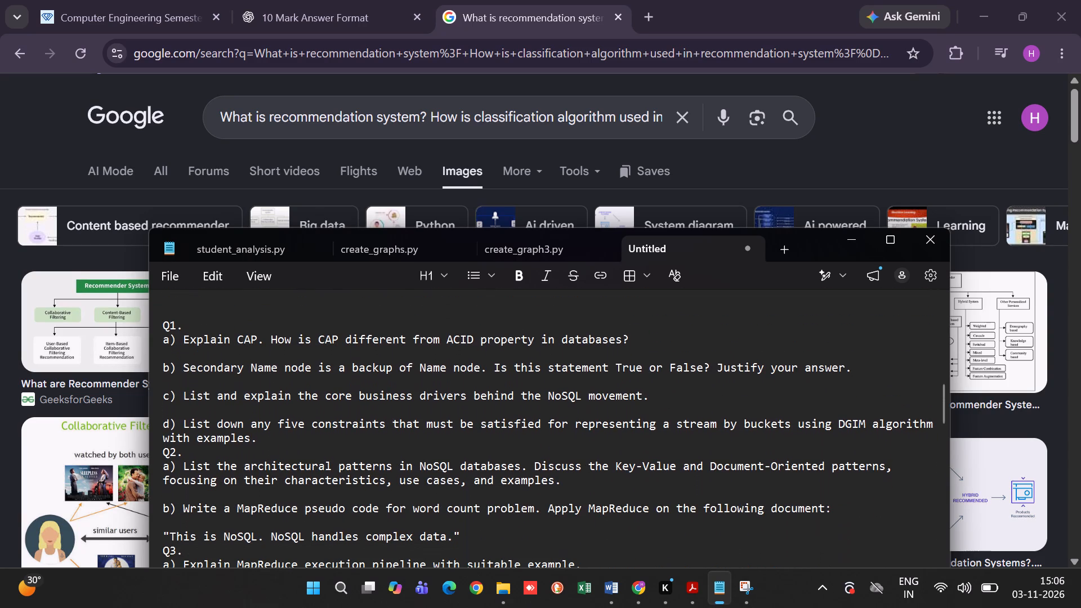
scroll(630, 417, down, 1)
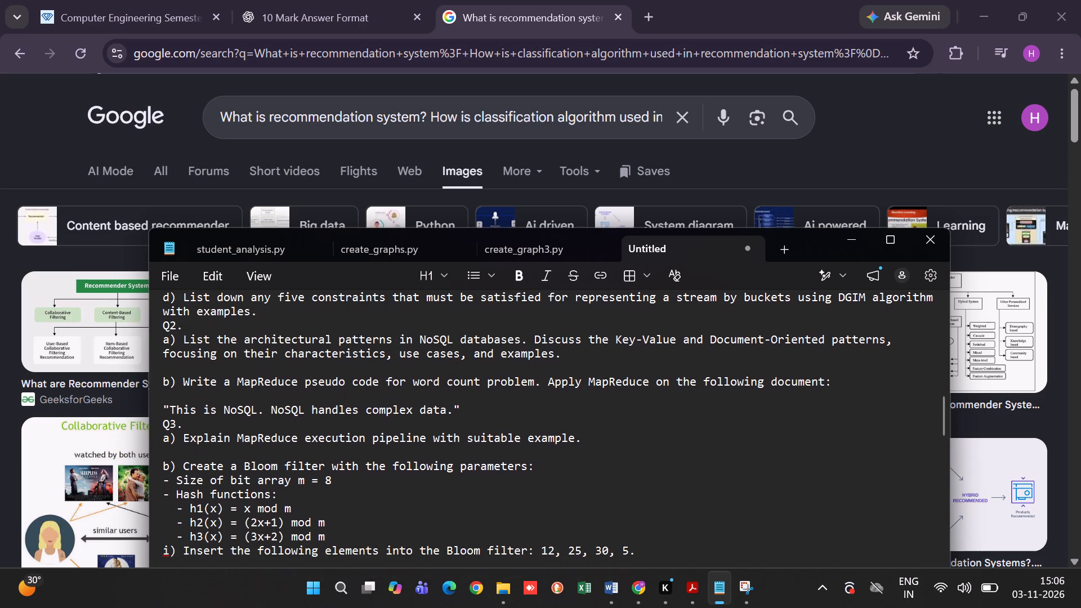
scroll(630, 417, down, 3)
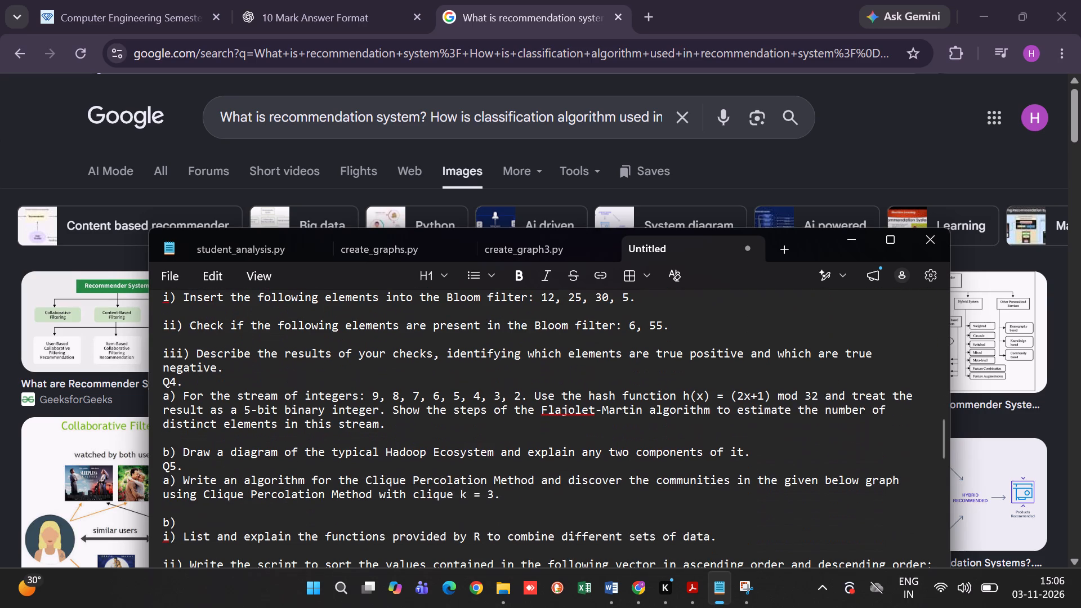
scroll(630, 417, down, 1)
scroll(630, 417, up, 1)
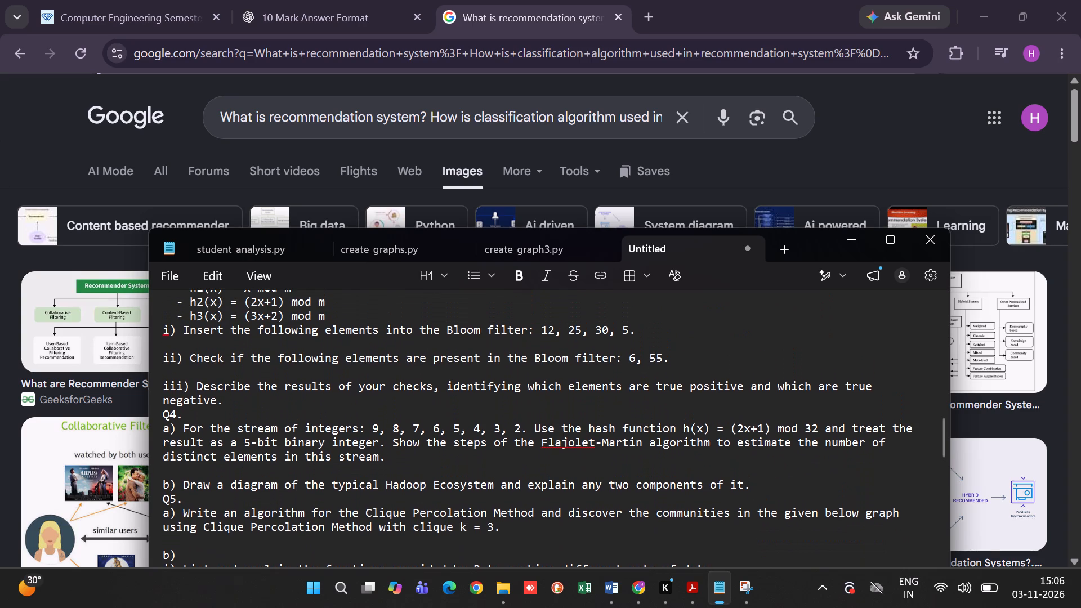
scroll(630, 417, up, 1)
scroll(630, 417, down, 1)
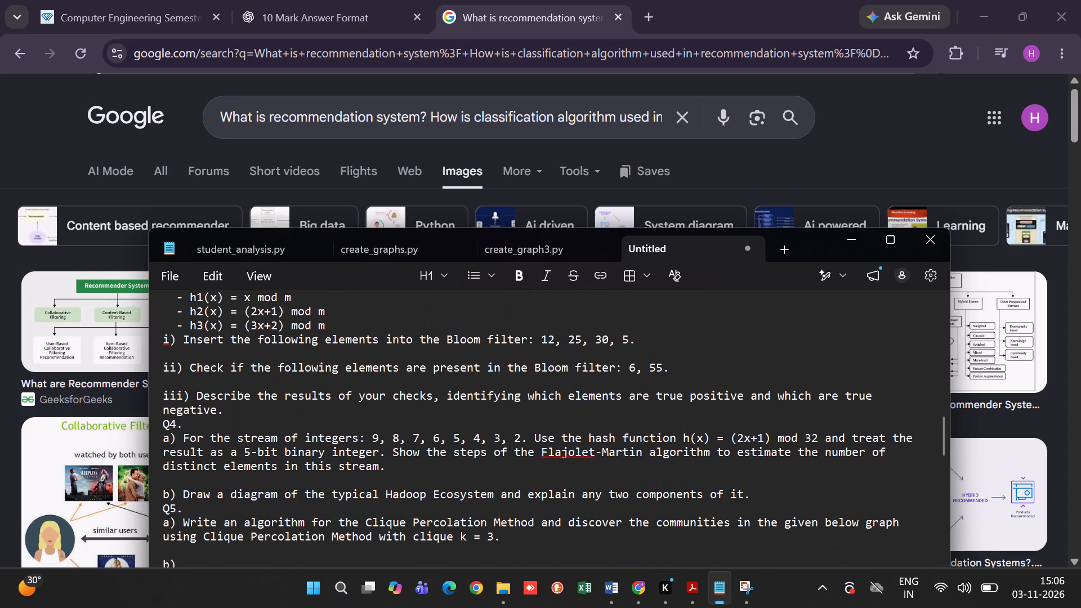
scroll(630, 417, down, 3)
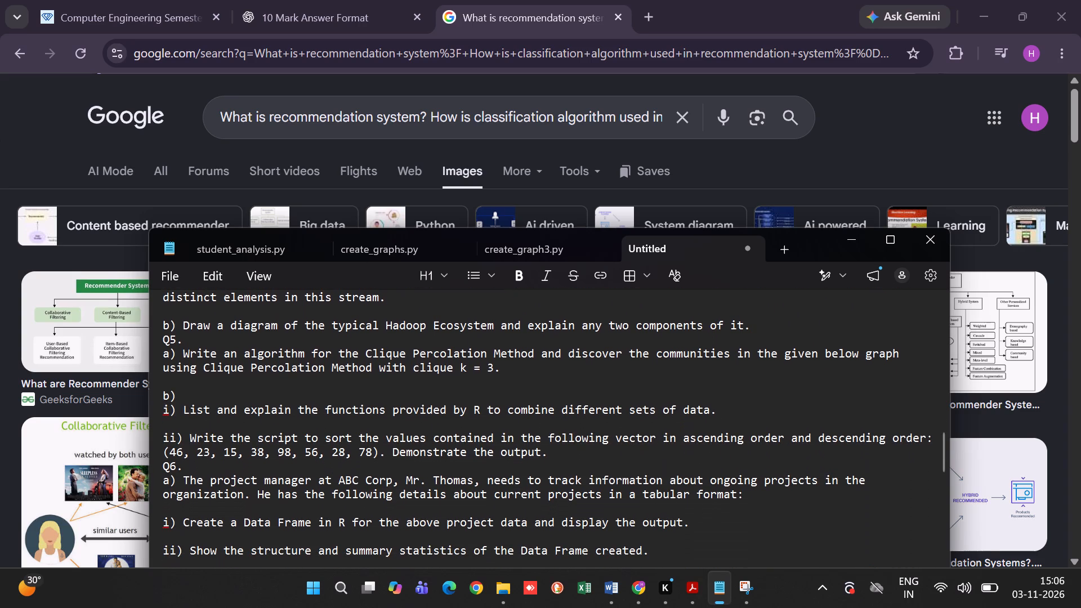
scroll(630, 417, down, 3)
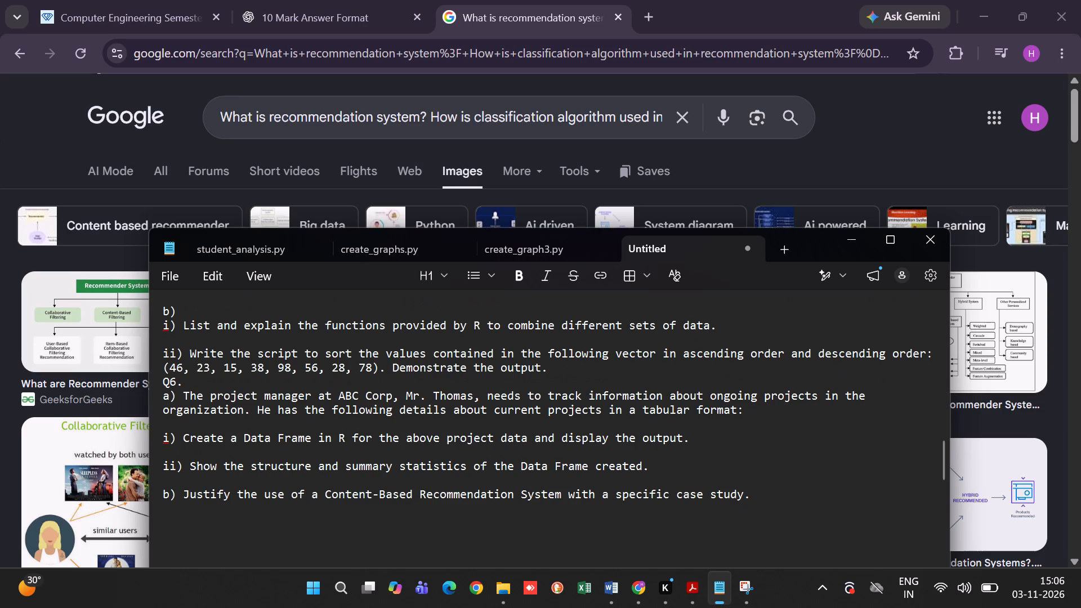
scroll(630, 417, down, 1)
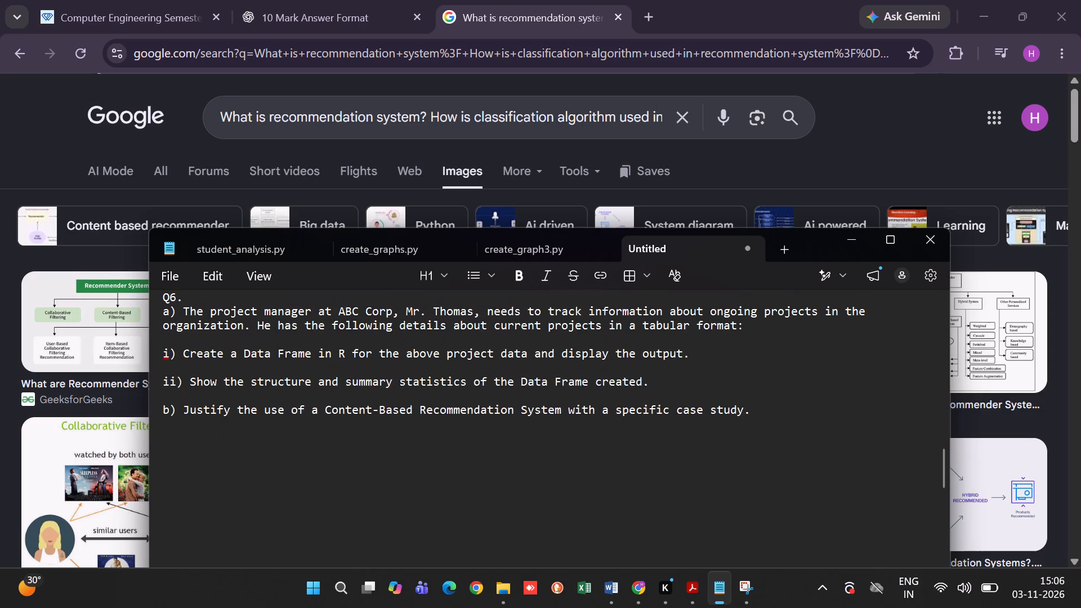
Read through the question set in the note that begins with distinguishing Name Node and Data Node, from Q1 to Q6.
scroll(630, 417, down, 3)
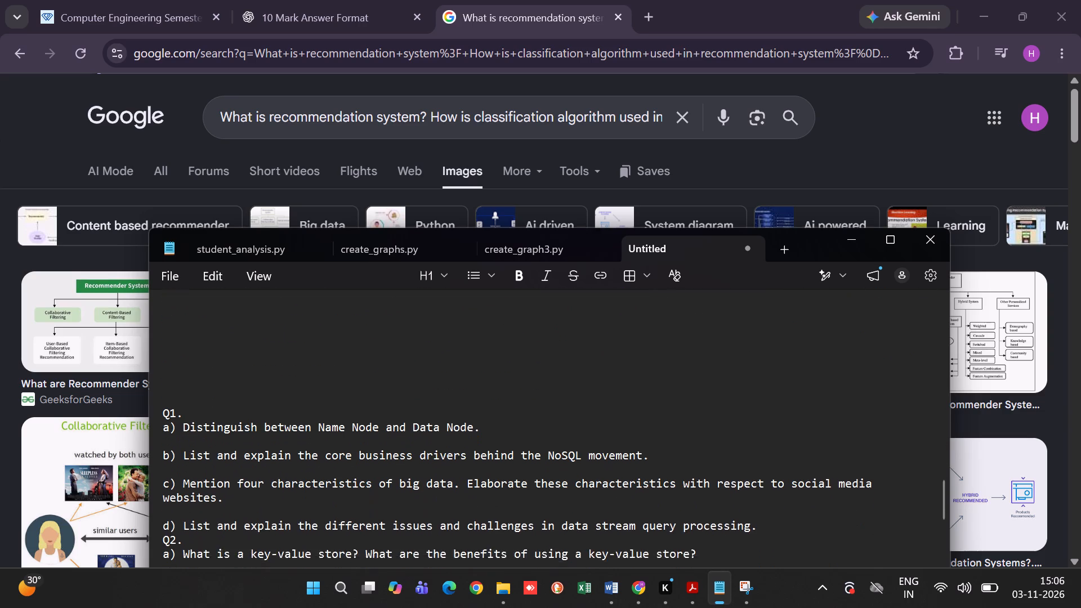
scroll(630, 417, down, 2)
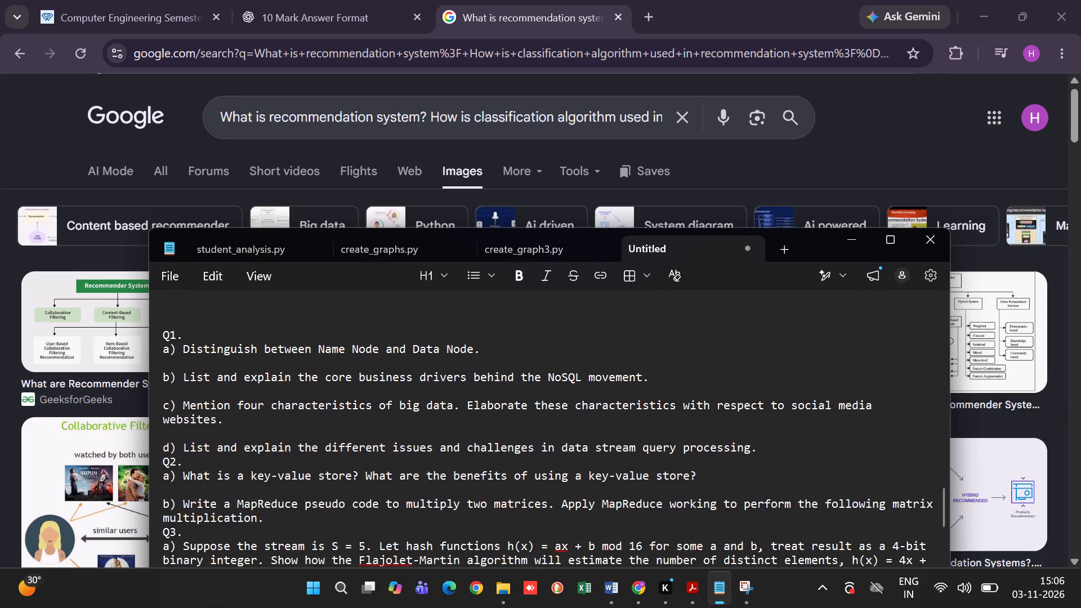
scroll(630, 417, down, 2)
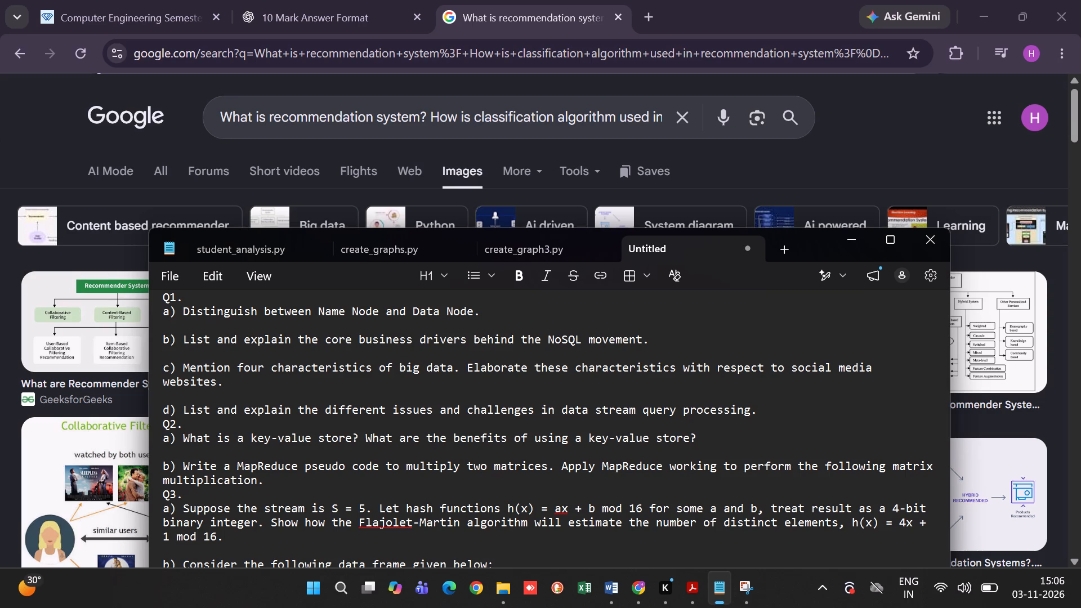
scroll(630, 417, down, 1)
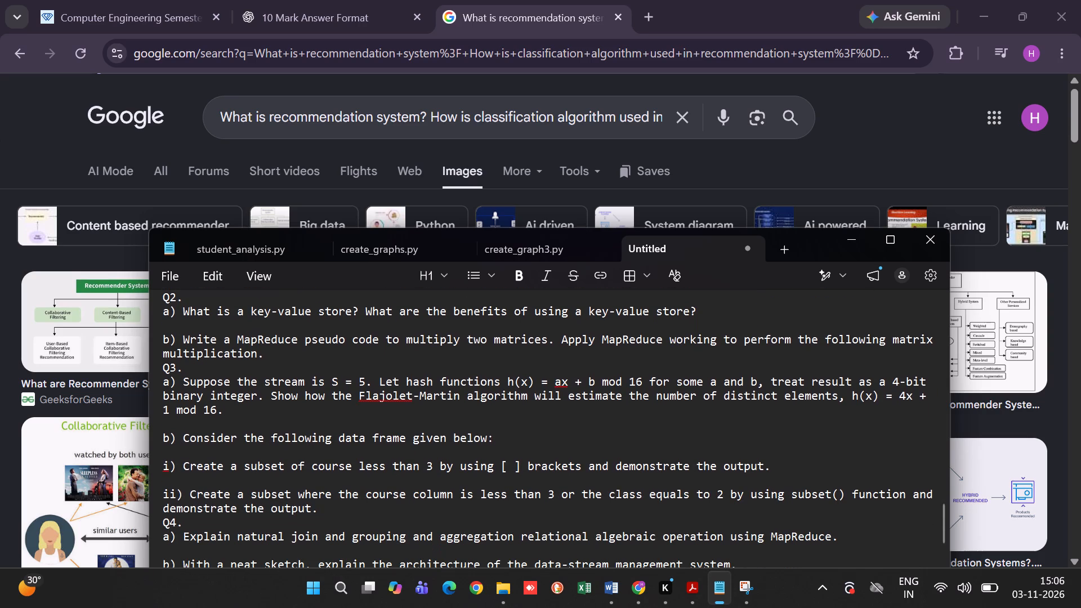
scroll(630, 417, down, 2)
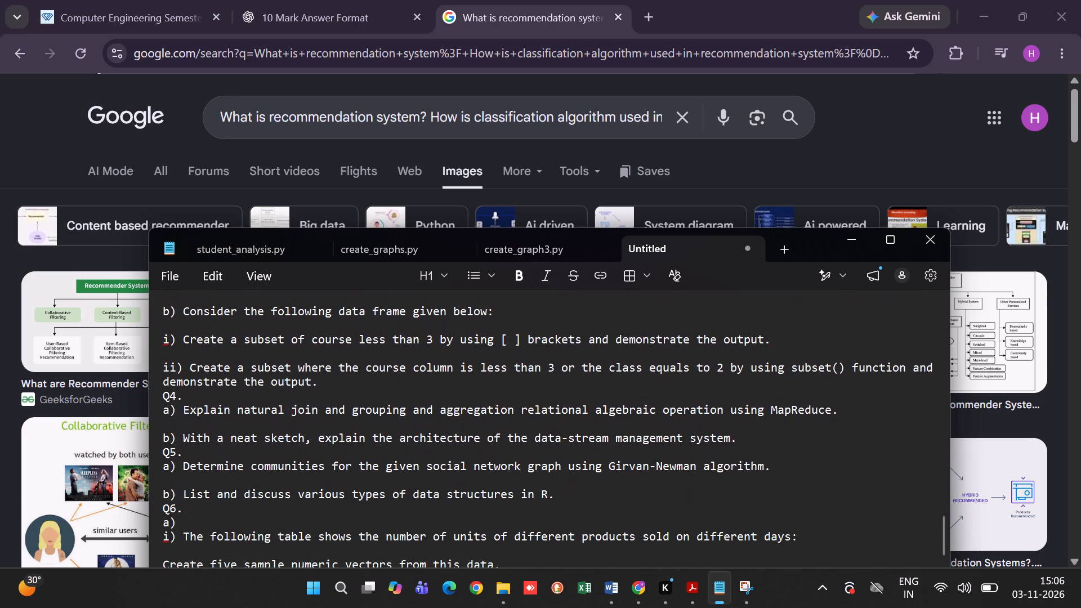
scroll(630, 417, down, 2)
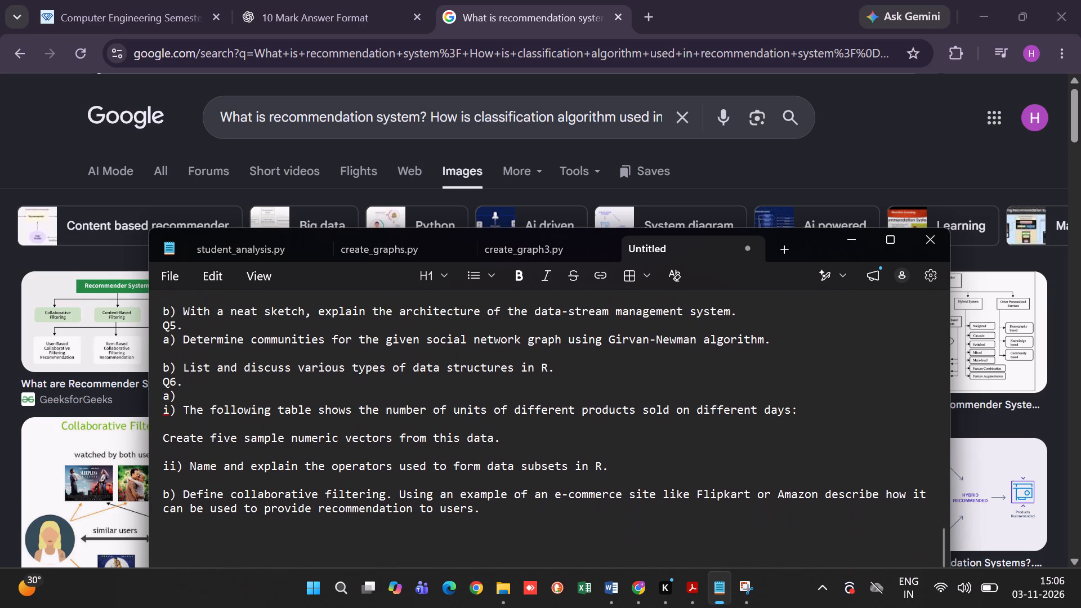
scroll(630, 417, down, 2)
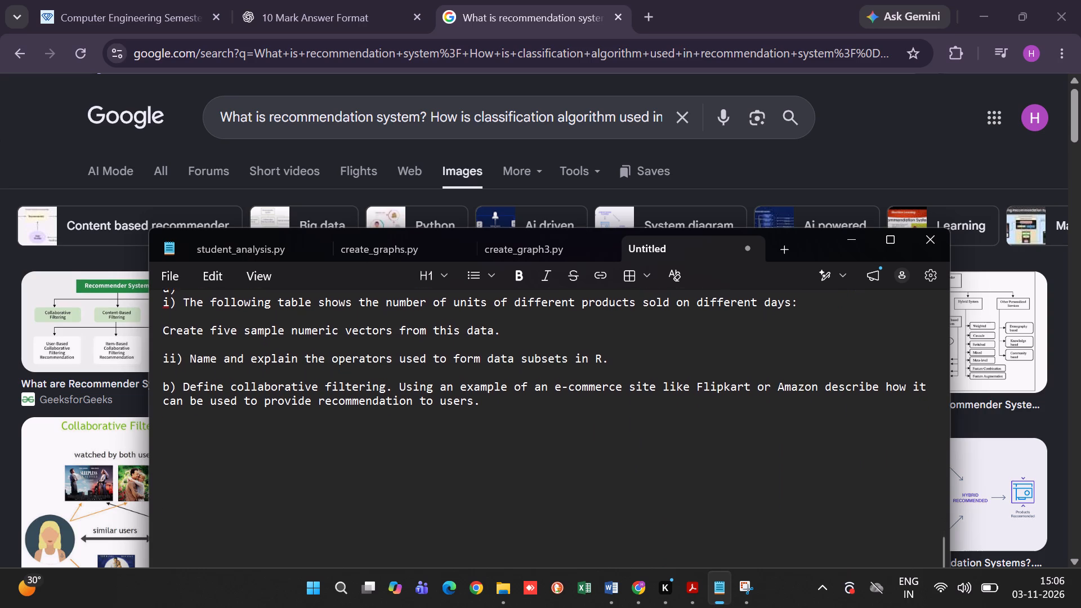
Read through the question set in the note that begins with the difference between traditional RDBMS and Hadoop, from Q1 to Q6.
scroll(630, 417, down, 3)
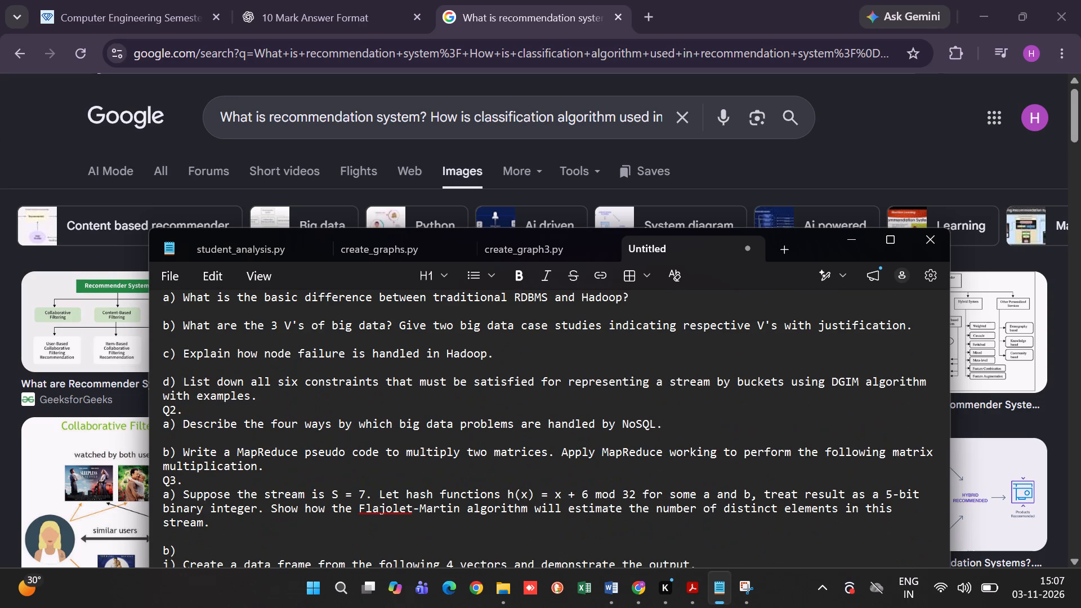
scroll(630, 417, down, 3)
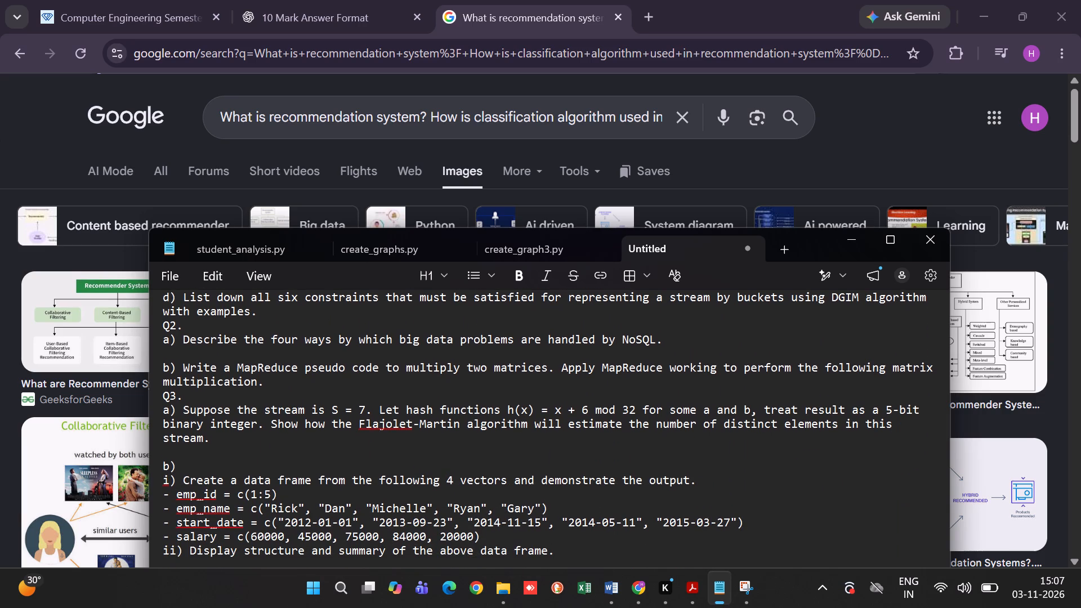
scroll(630, 417, down, 2)
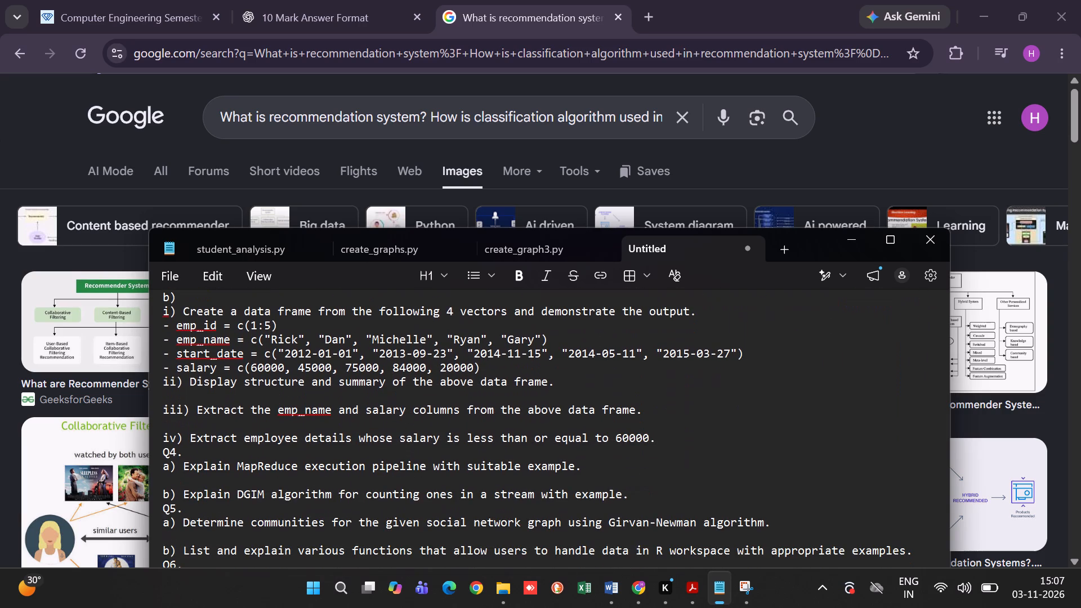
scroll(630, 417, down, 1)
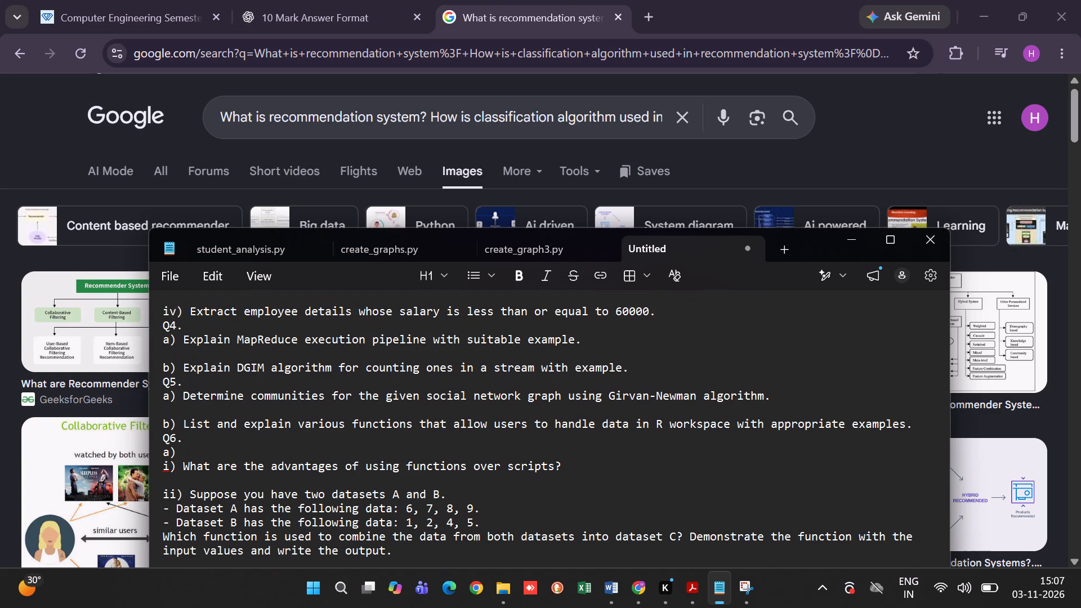
scroll(630, 417, down, 2)
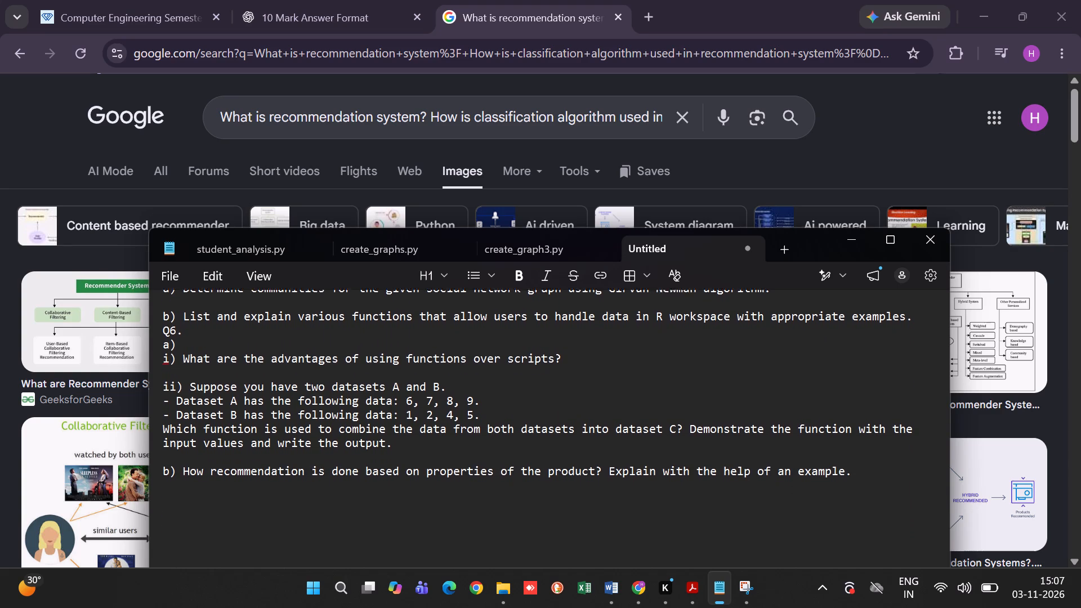
scroll(630, 417, down, 2)
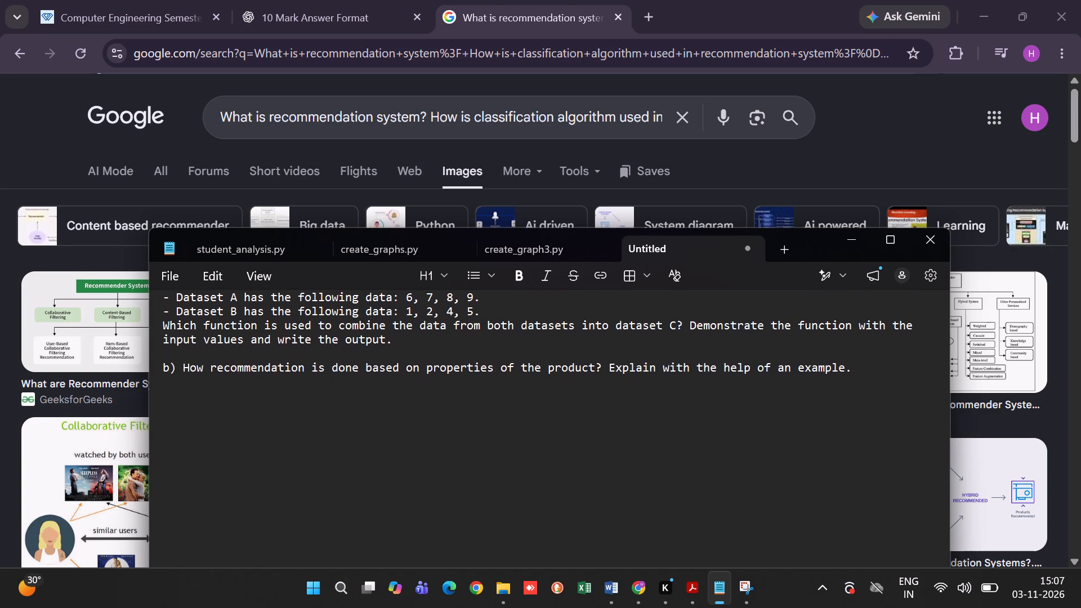
scroll(630, 417, down, 3)
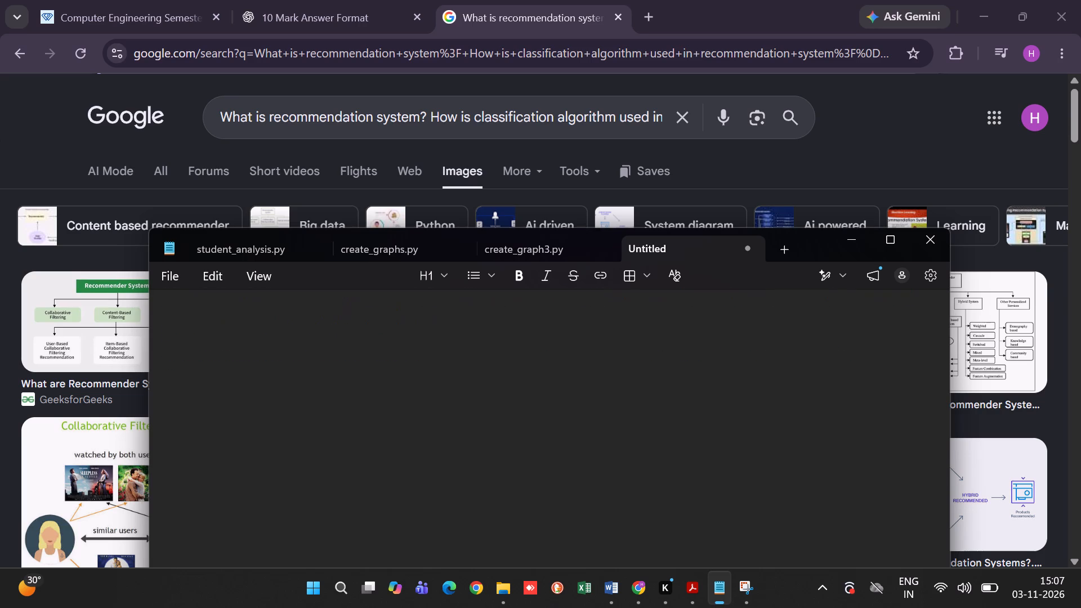
Read through the following question set in the note, which begins with the function of Map Tasks, from Q1 to Q5.
scroll(630, 417, down, 2)
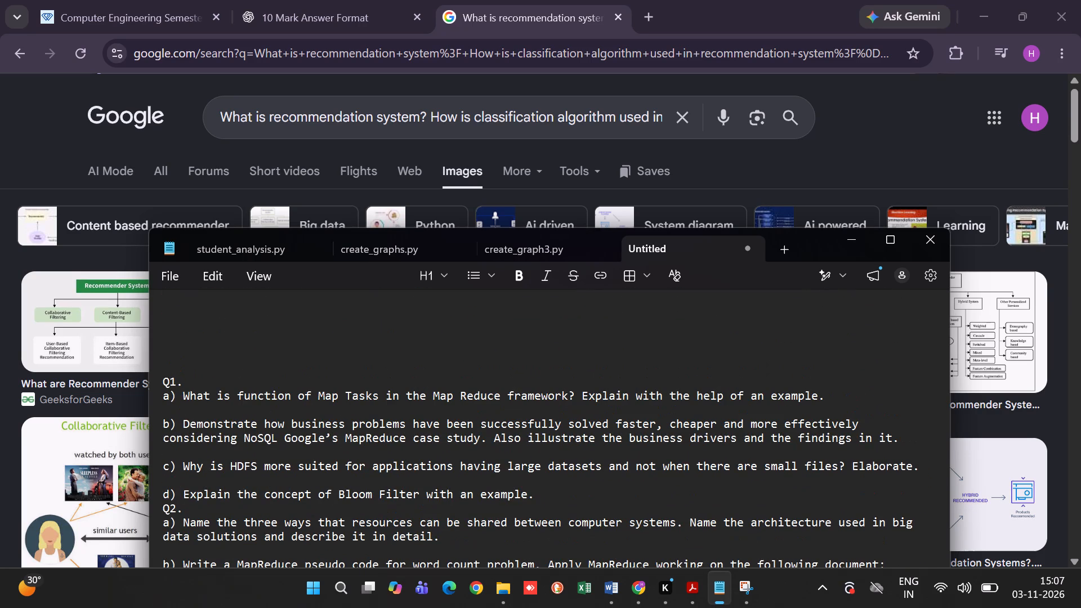
scroll(630, 417, down, 4)
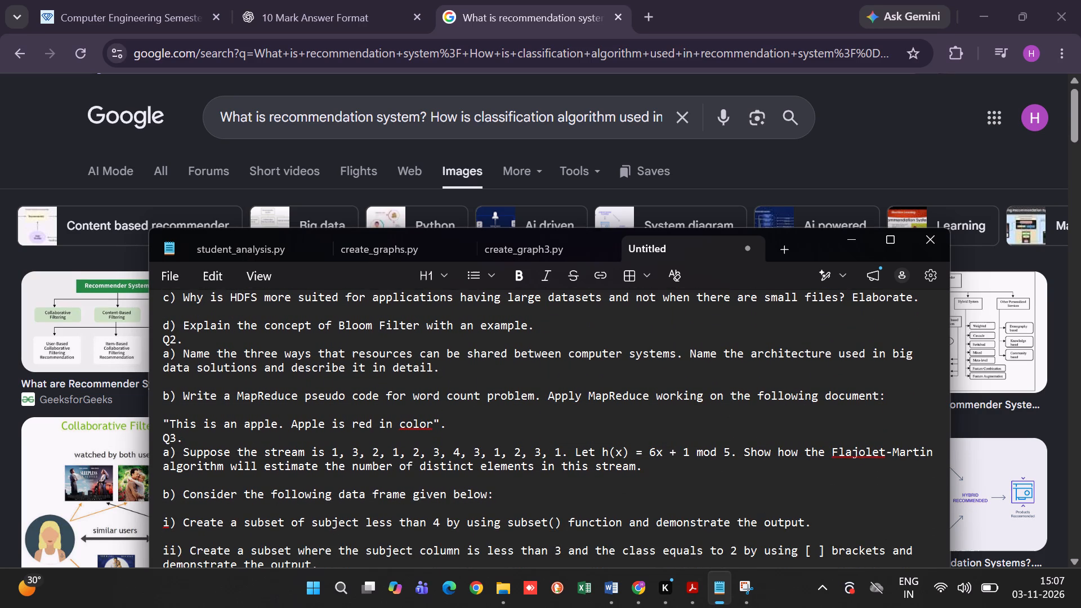
scroll(630, 417, down, 5)
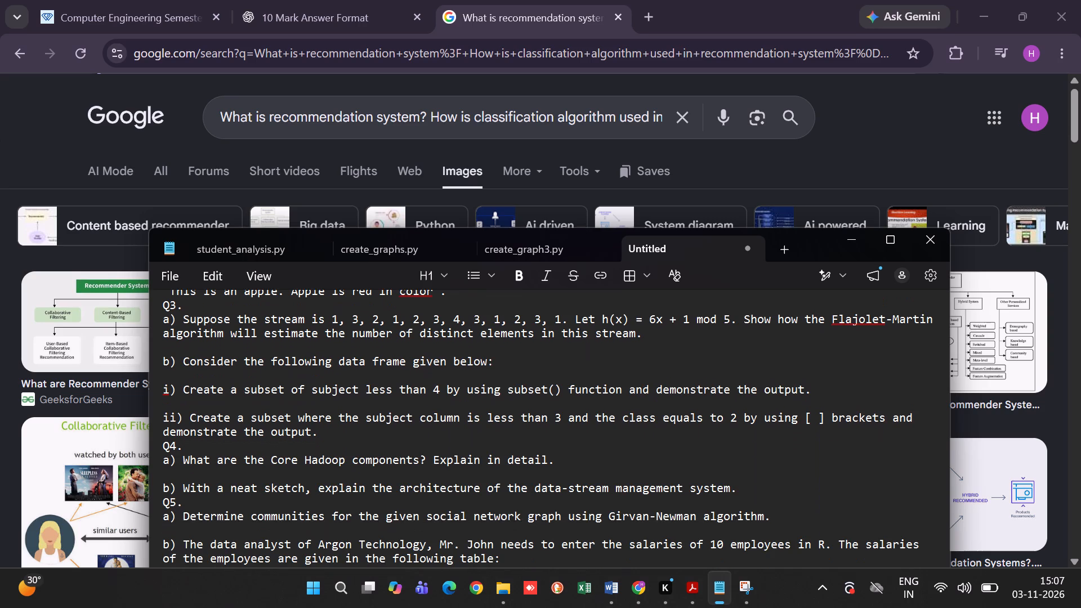
scroll(580, 432, down, 3)
scroll(614, 482, down, 1)
Switch back to Chrome's Google image results for the recommendation system question.
click(852, 147)
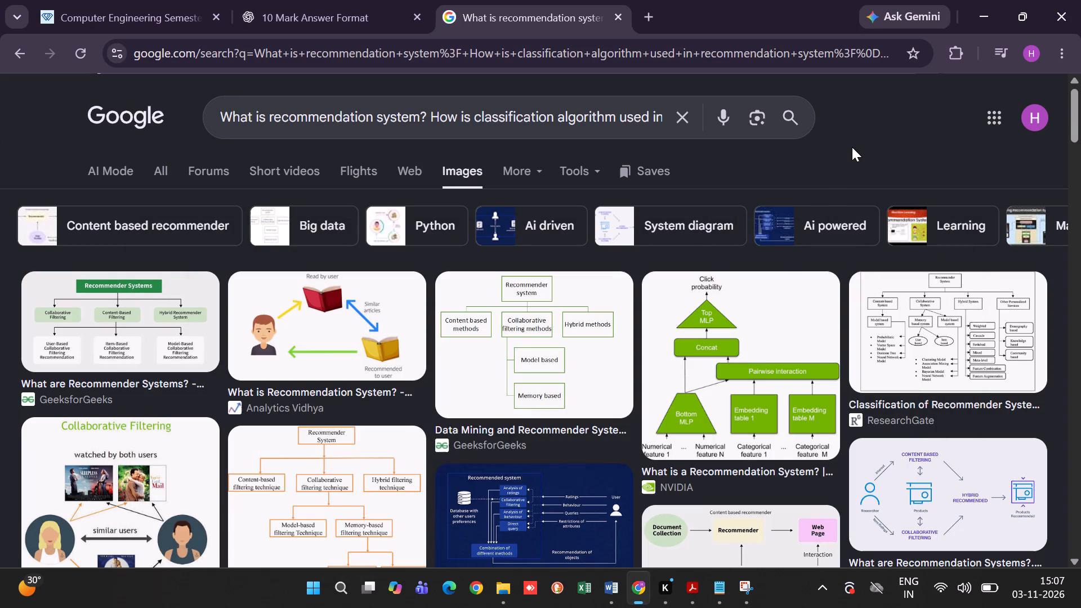
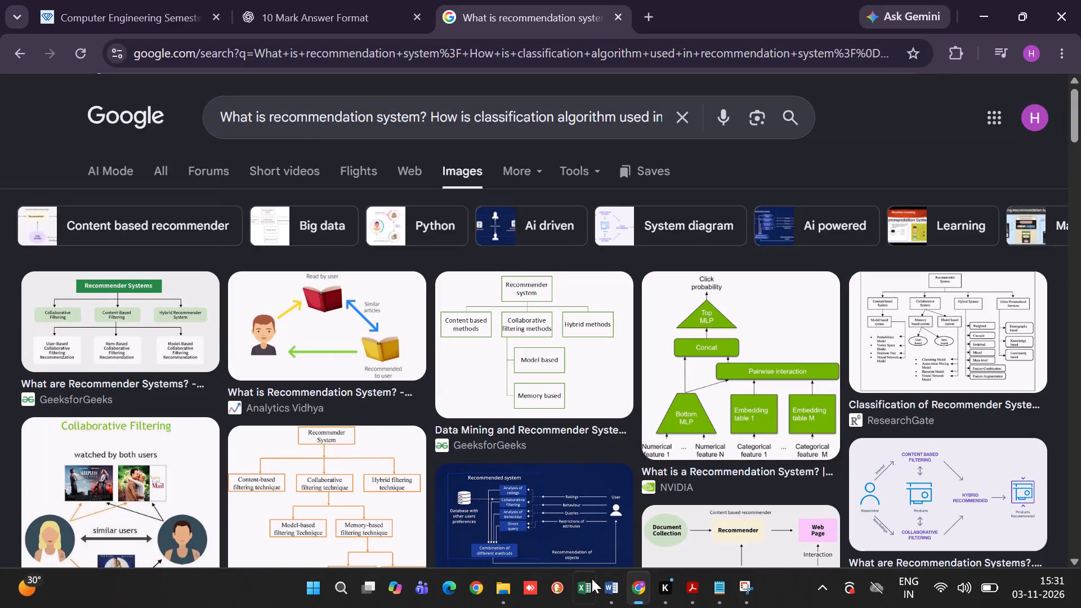
Switch to Word and save the ML UT 2 IMP document.
click(608, 585)
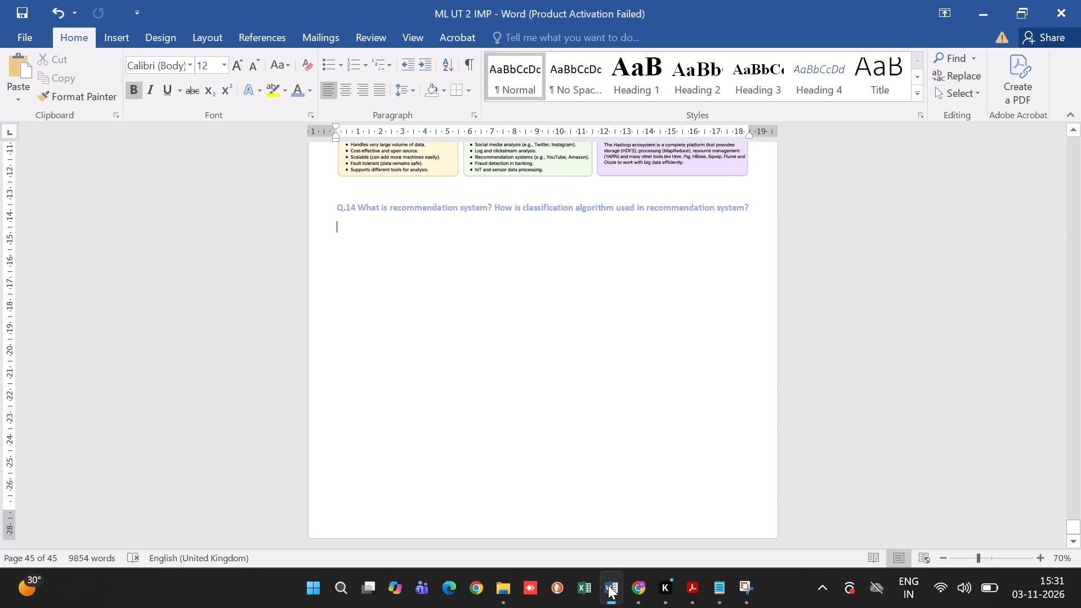
key(ctrl+s)
Put the computer to sleep.
click(311, 583)
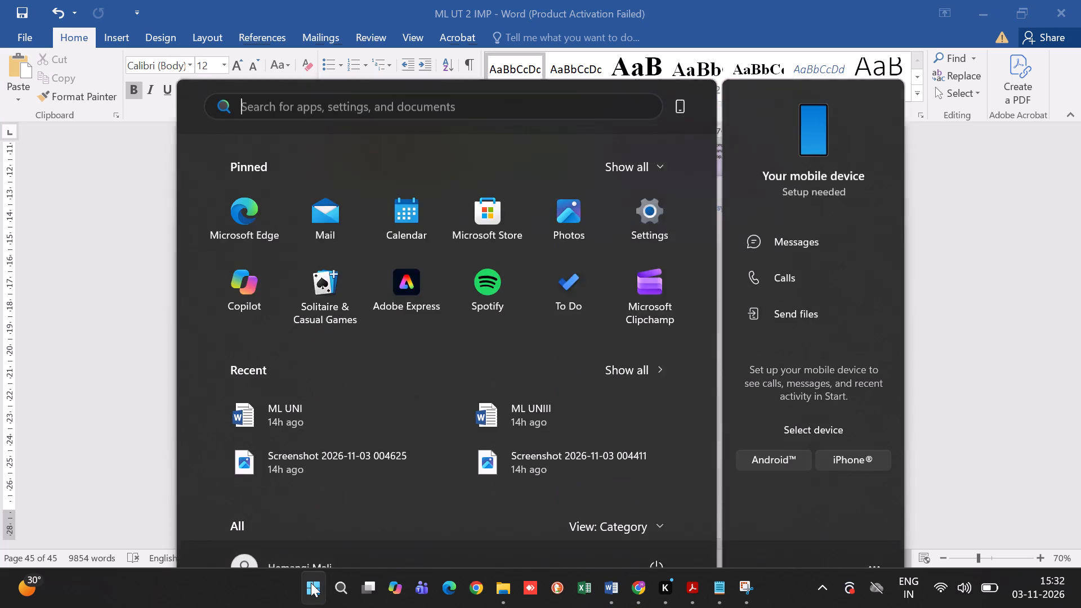
click(664, 533)
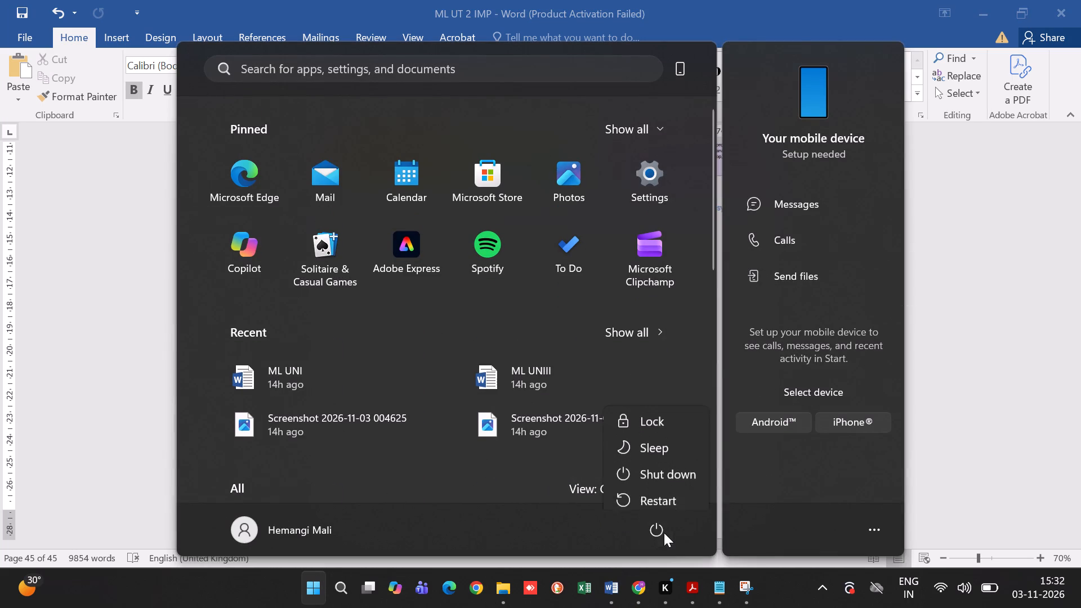
click(660, 444)
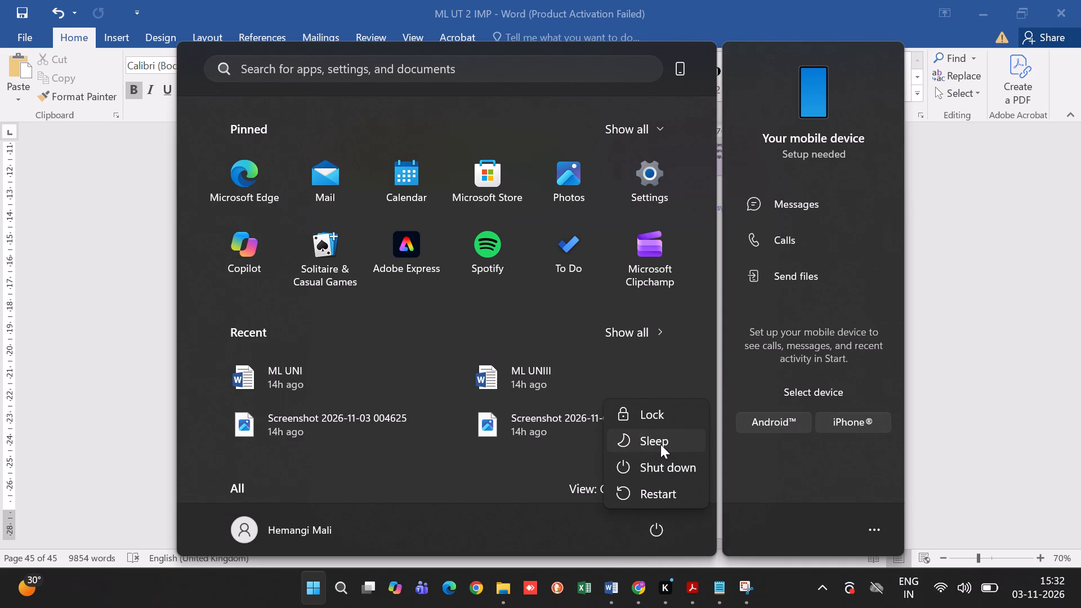